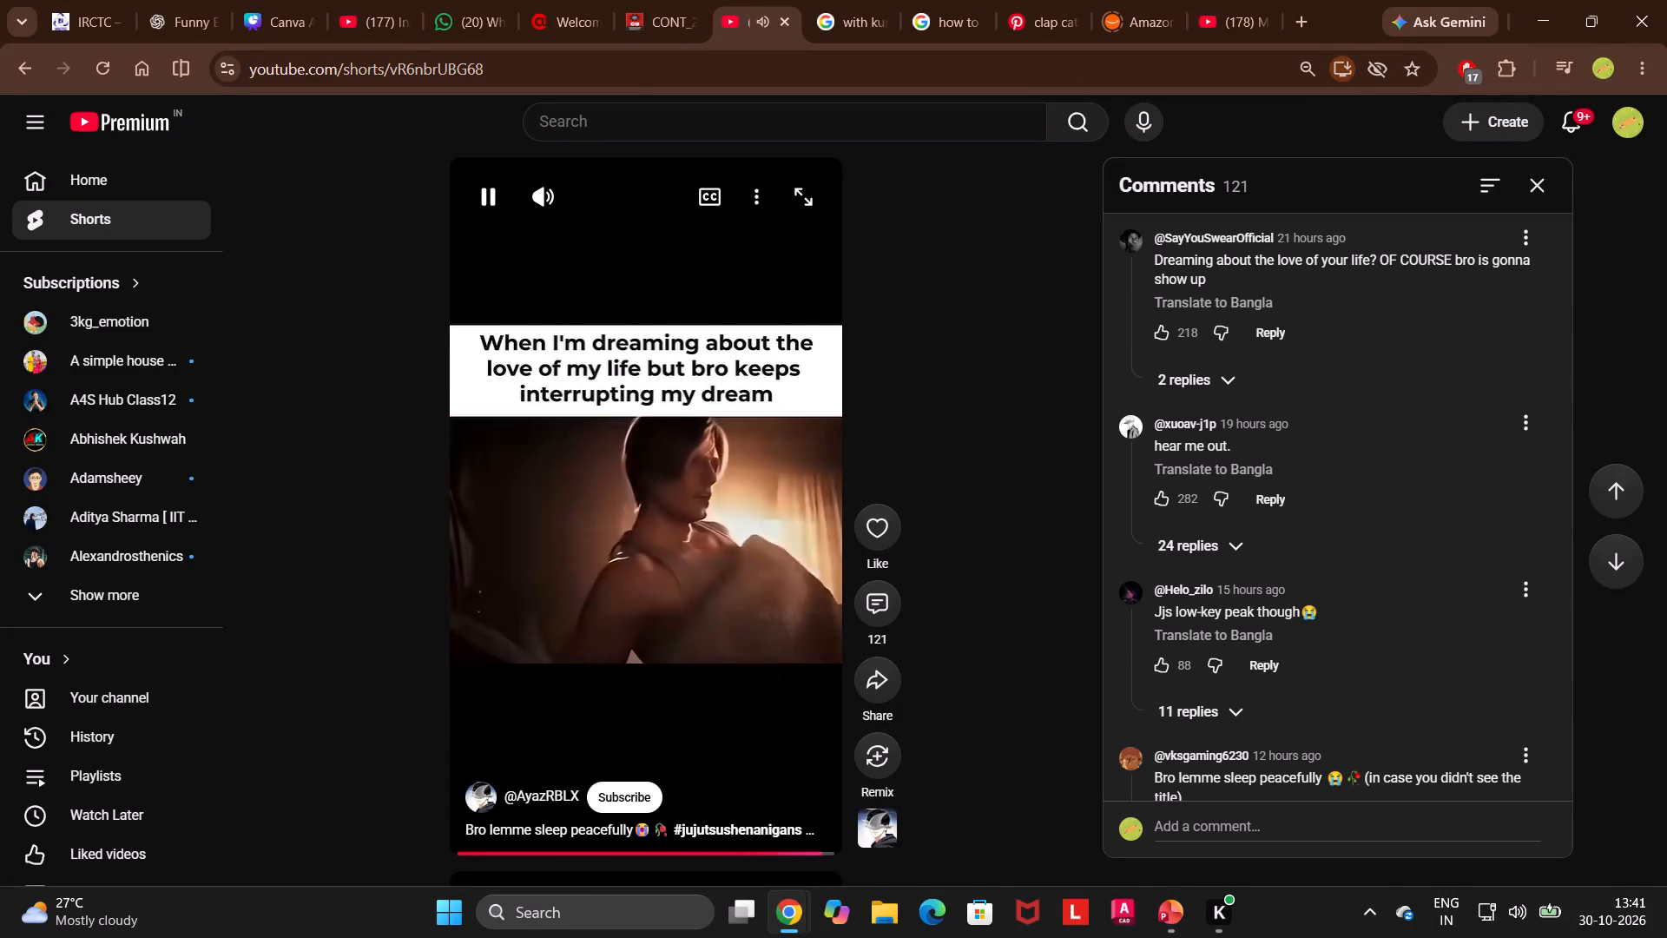
Browse the Shorts feed, reading comments and the replies to the ADHD comment on the Technoblade short.
{"action": "scroll", "coordinate": [1297, 514], "scroll_direction": "down", "scroll_amount": 1}
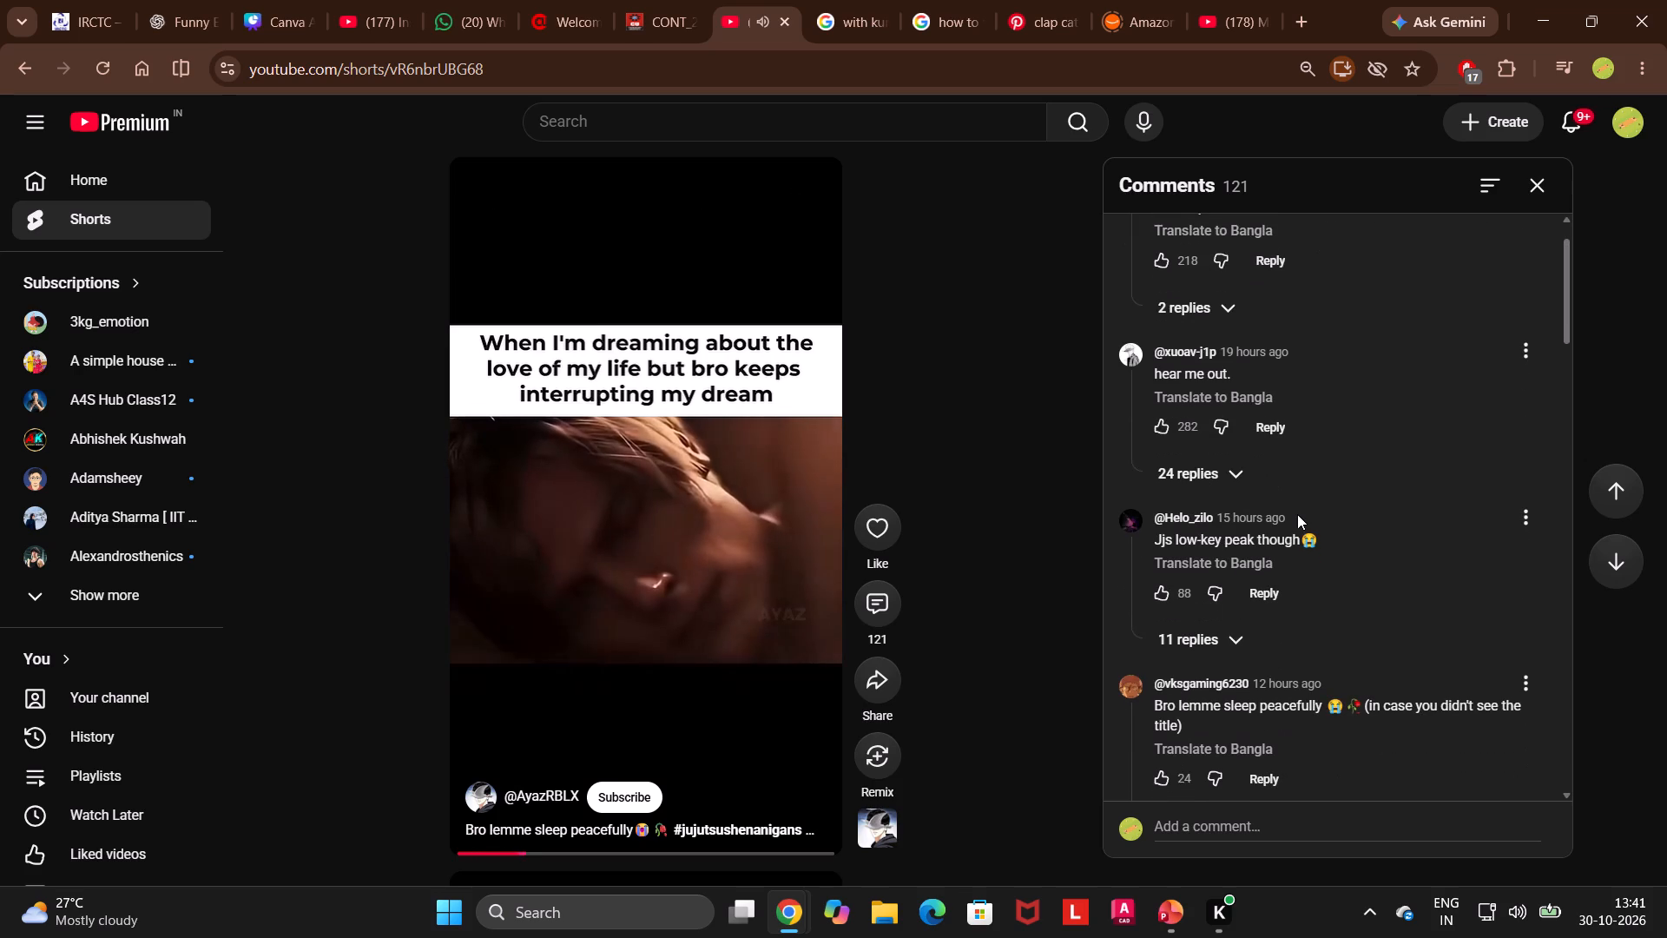
{"action": "scroll", "coordinate": [1297, 514], "scroll_direction": "down", "scroll_amount": 1}
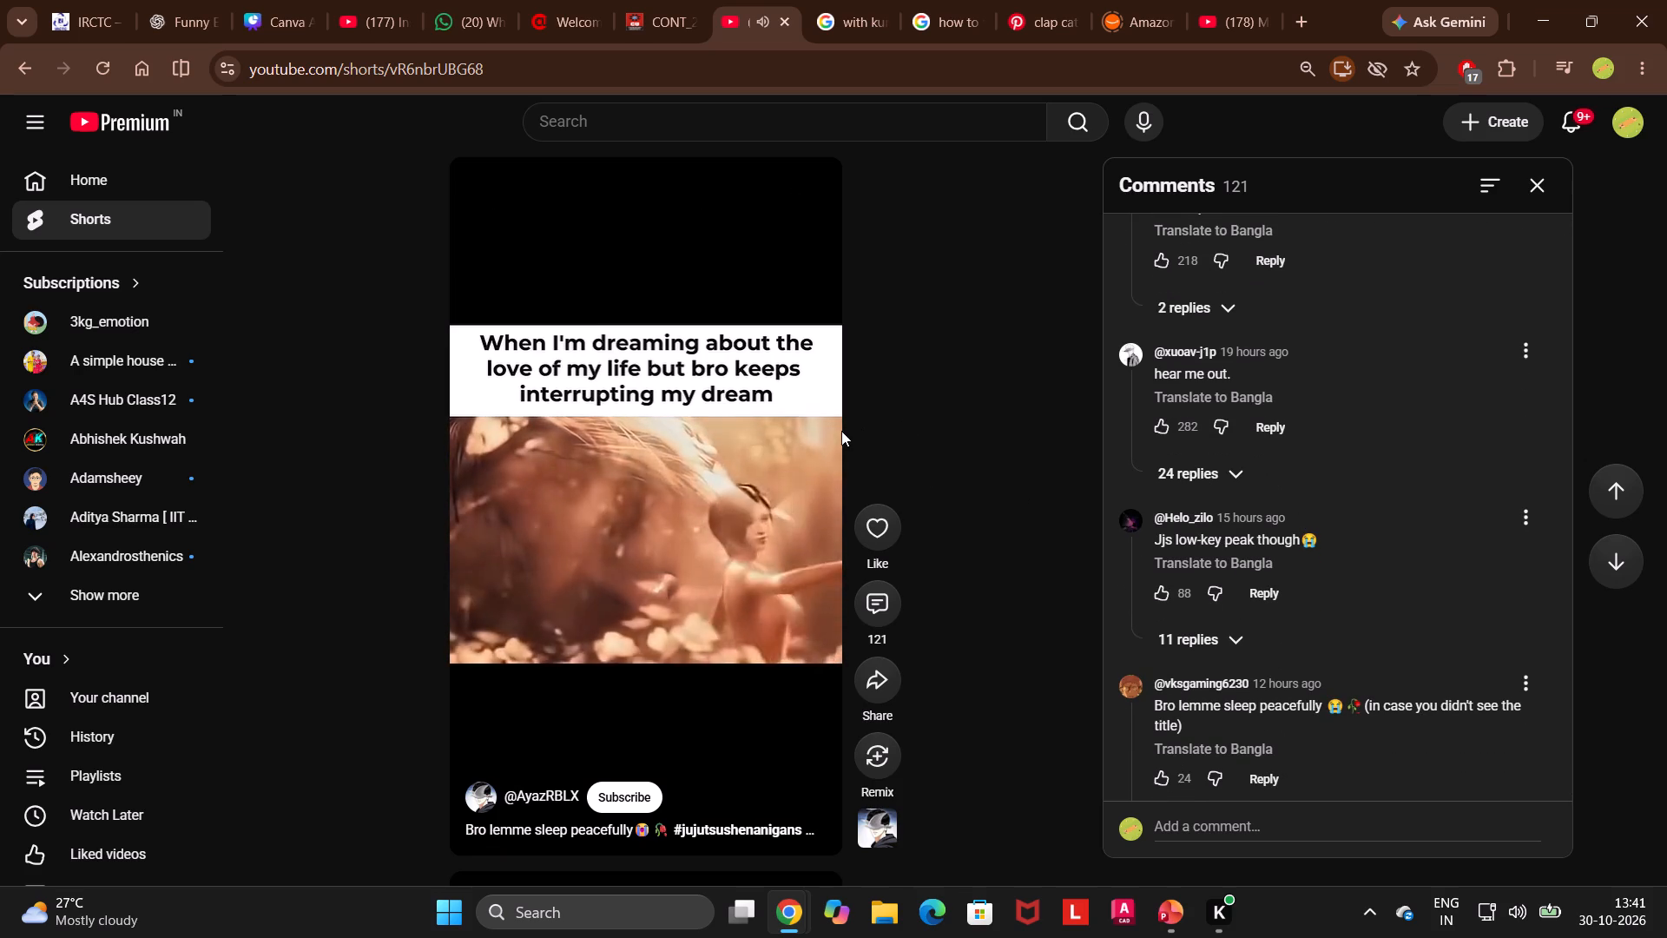
{"action": "scroll", "coordinate": [834, 432], "scroll_direction": "down", "scroll_amount": 2}
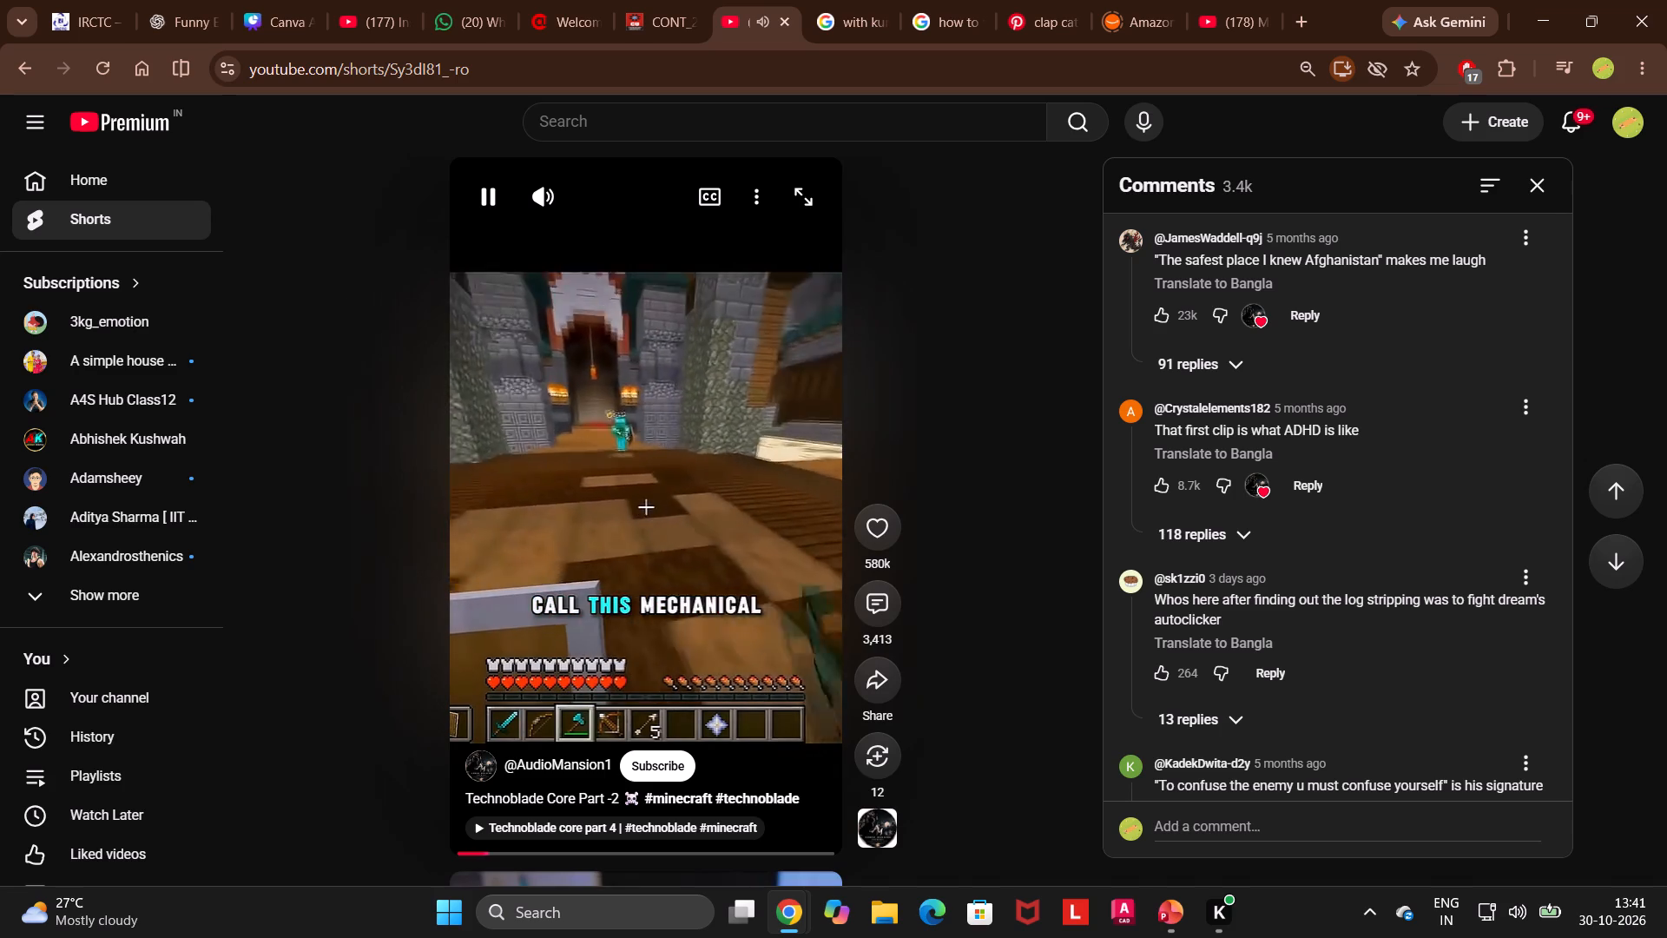
{"action": "left_click", "coordinate": [1176, 531]}
{"action": "scroll", "coordinate": [1176, 531], "scroll_direction": "down", "scroll_amount": 2}
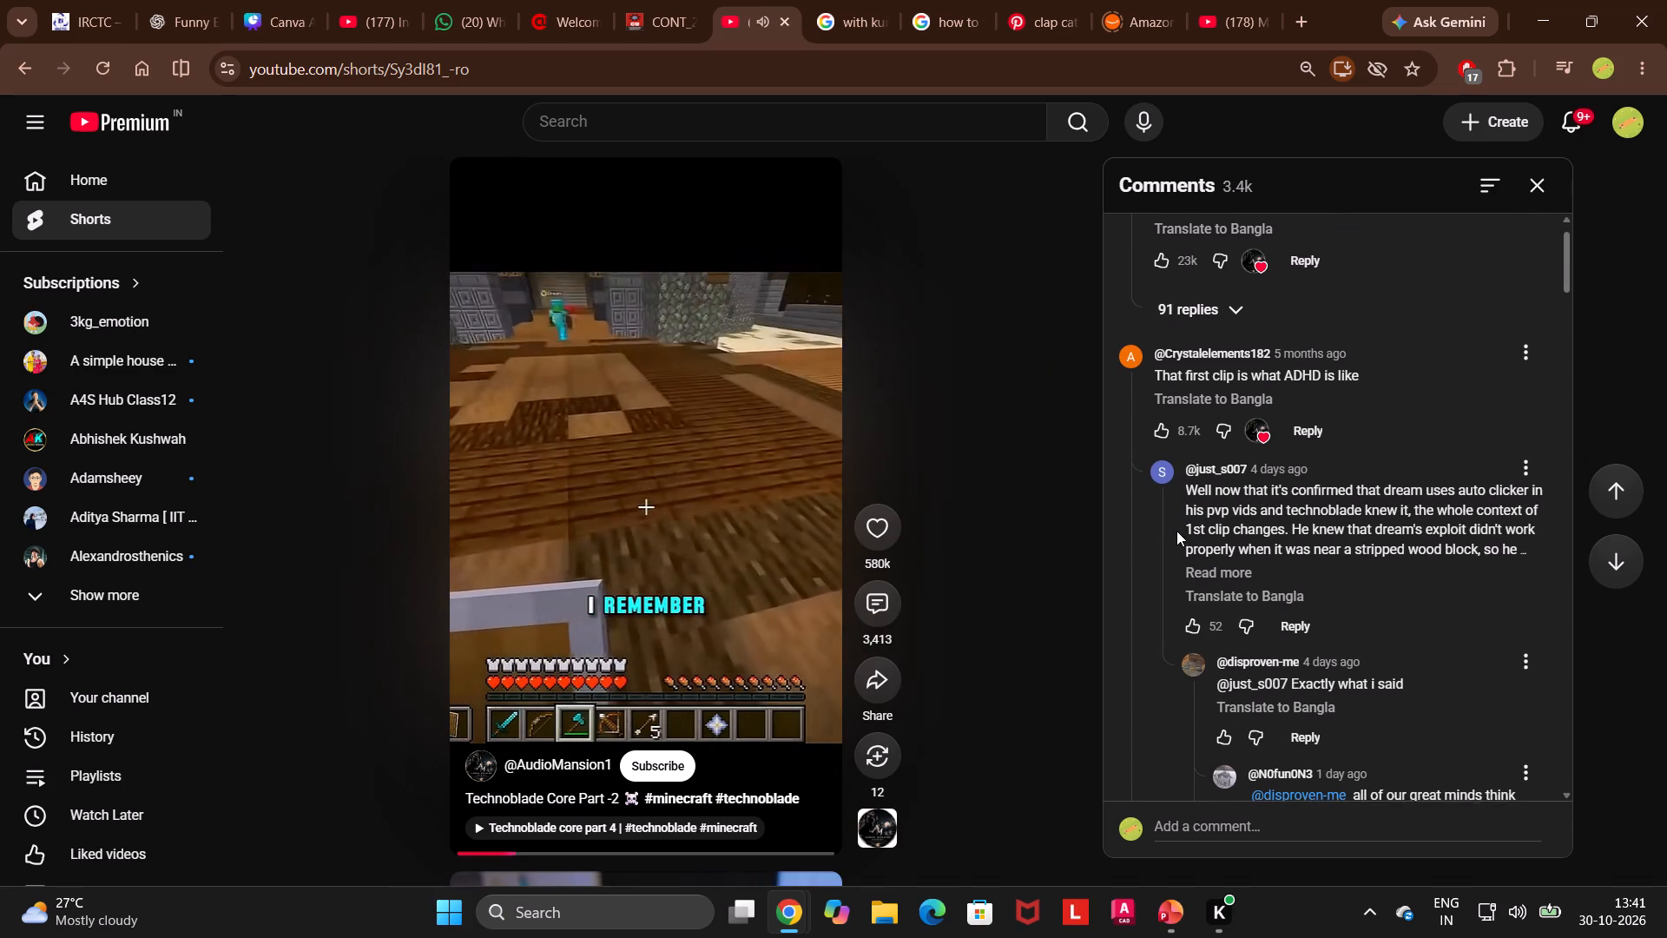
{"action": "scroll", "coordinate": [1176, 531], "scroll_direction": "down", "scroll_amount": 2}
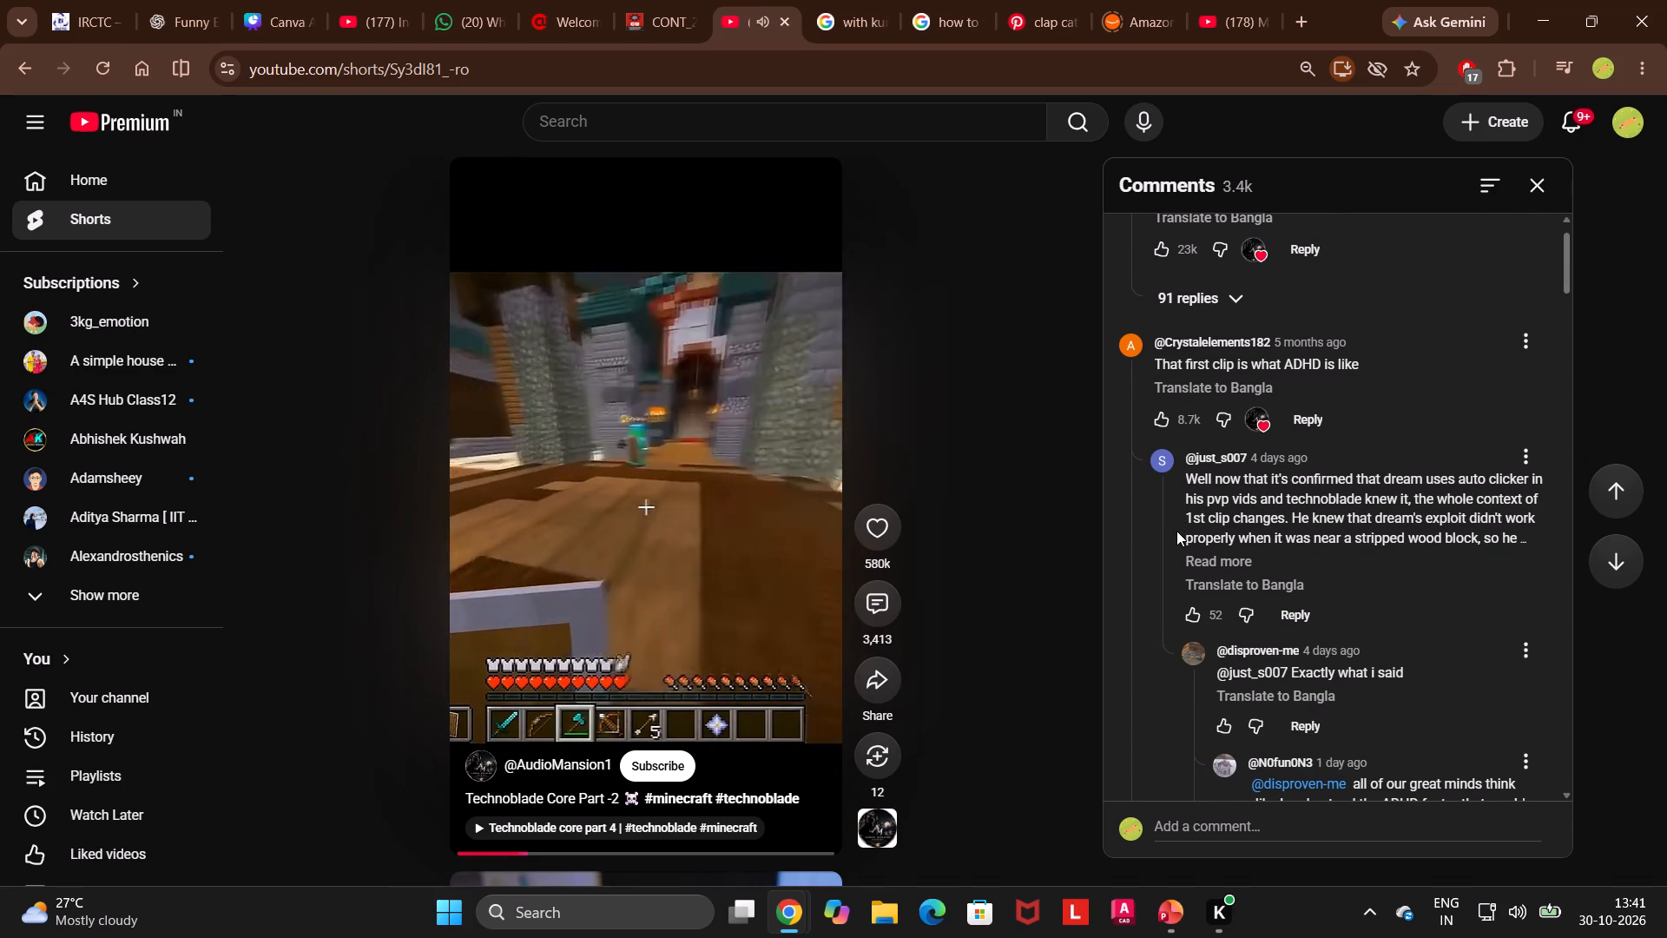
{"action": "scroll", "coordinate": [1176, 531], "scroll_direction": "down", "scroll_amount": 1}
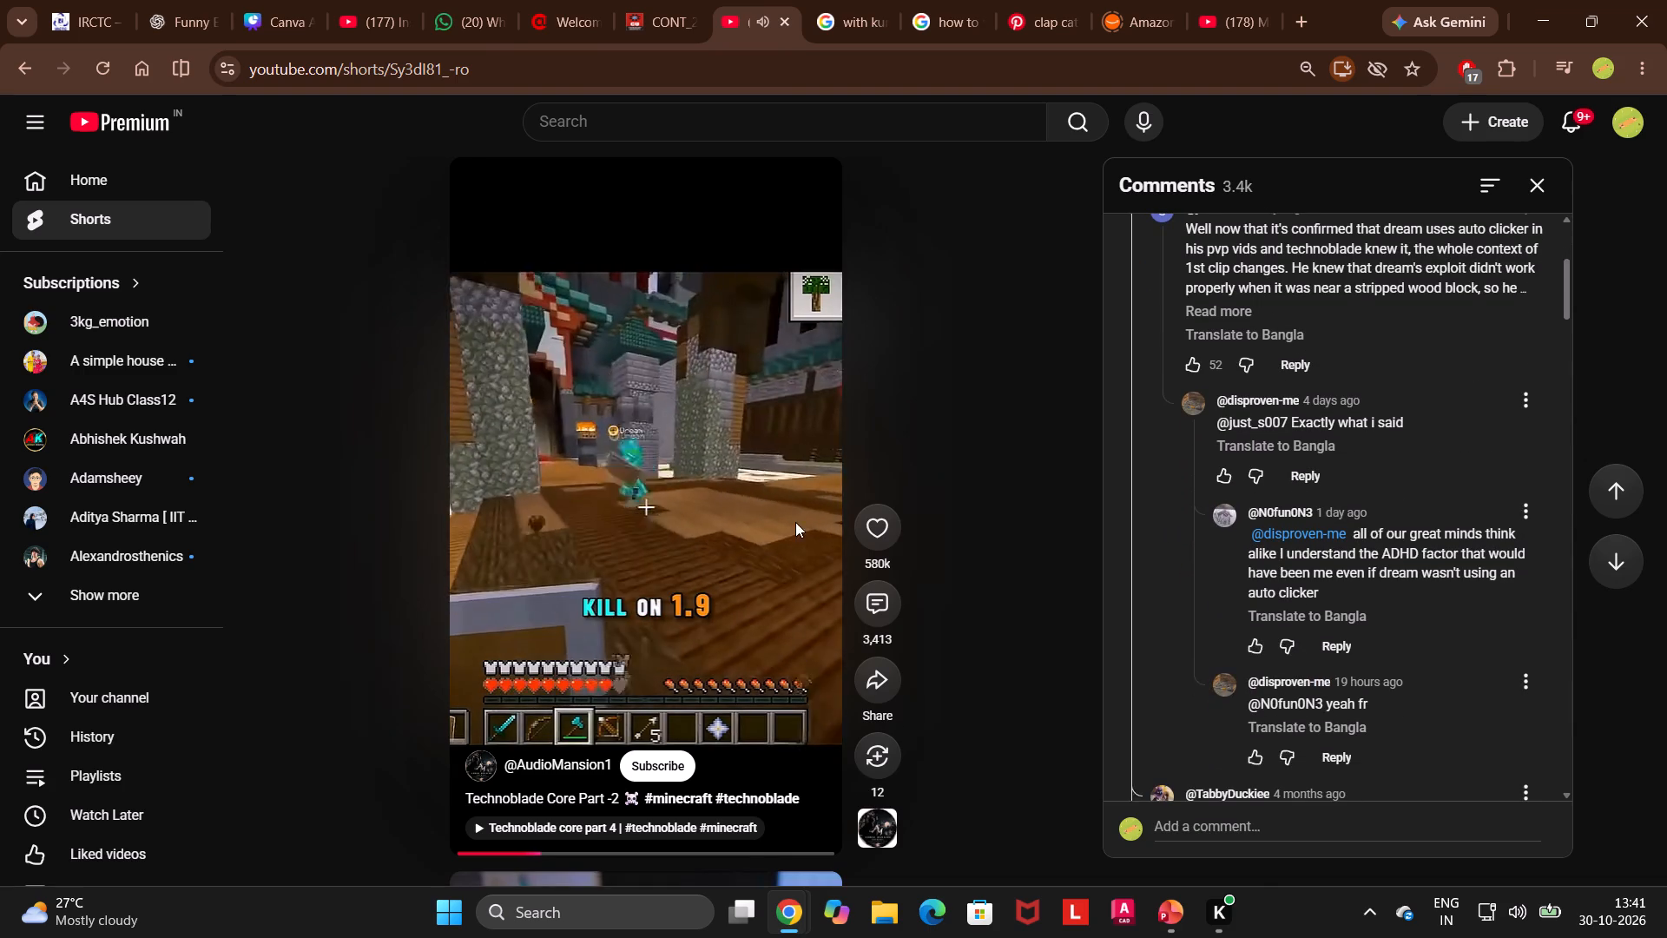
{"action": "scroll", "coordinate": [788, 517], "scroll_direction": "down", "scroll_amount": 3}
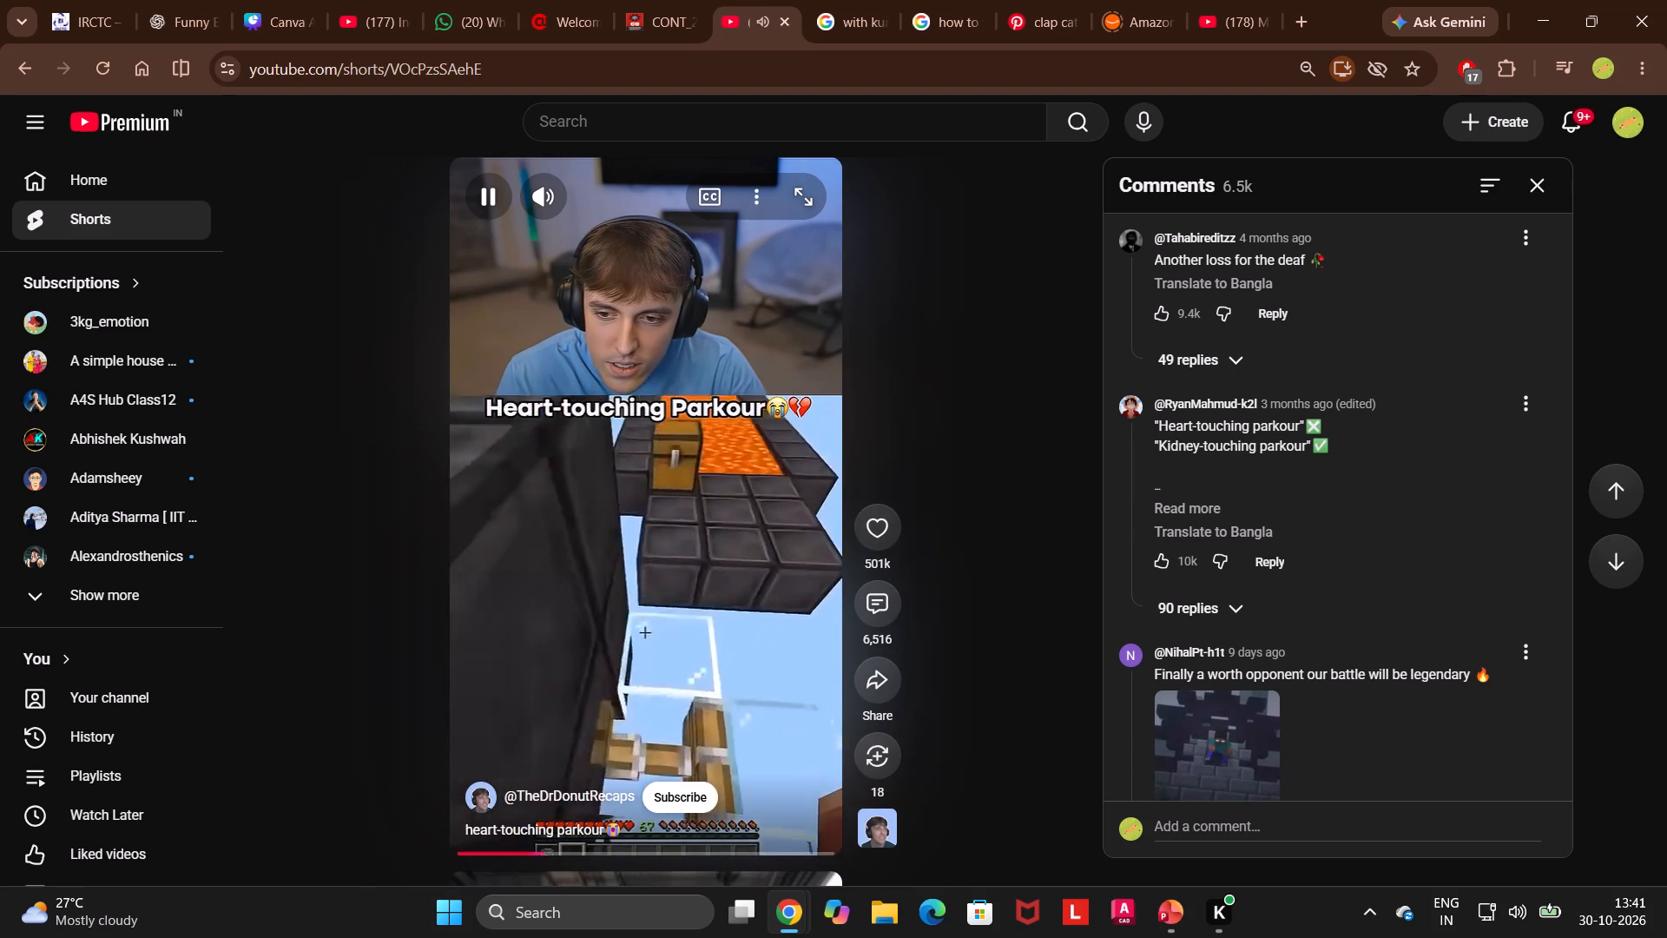
{"action": "key", "text": "Down"}
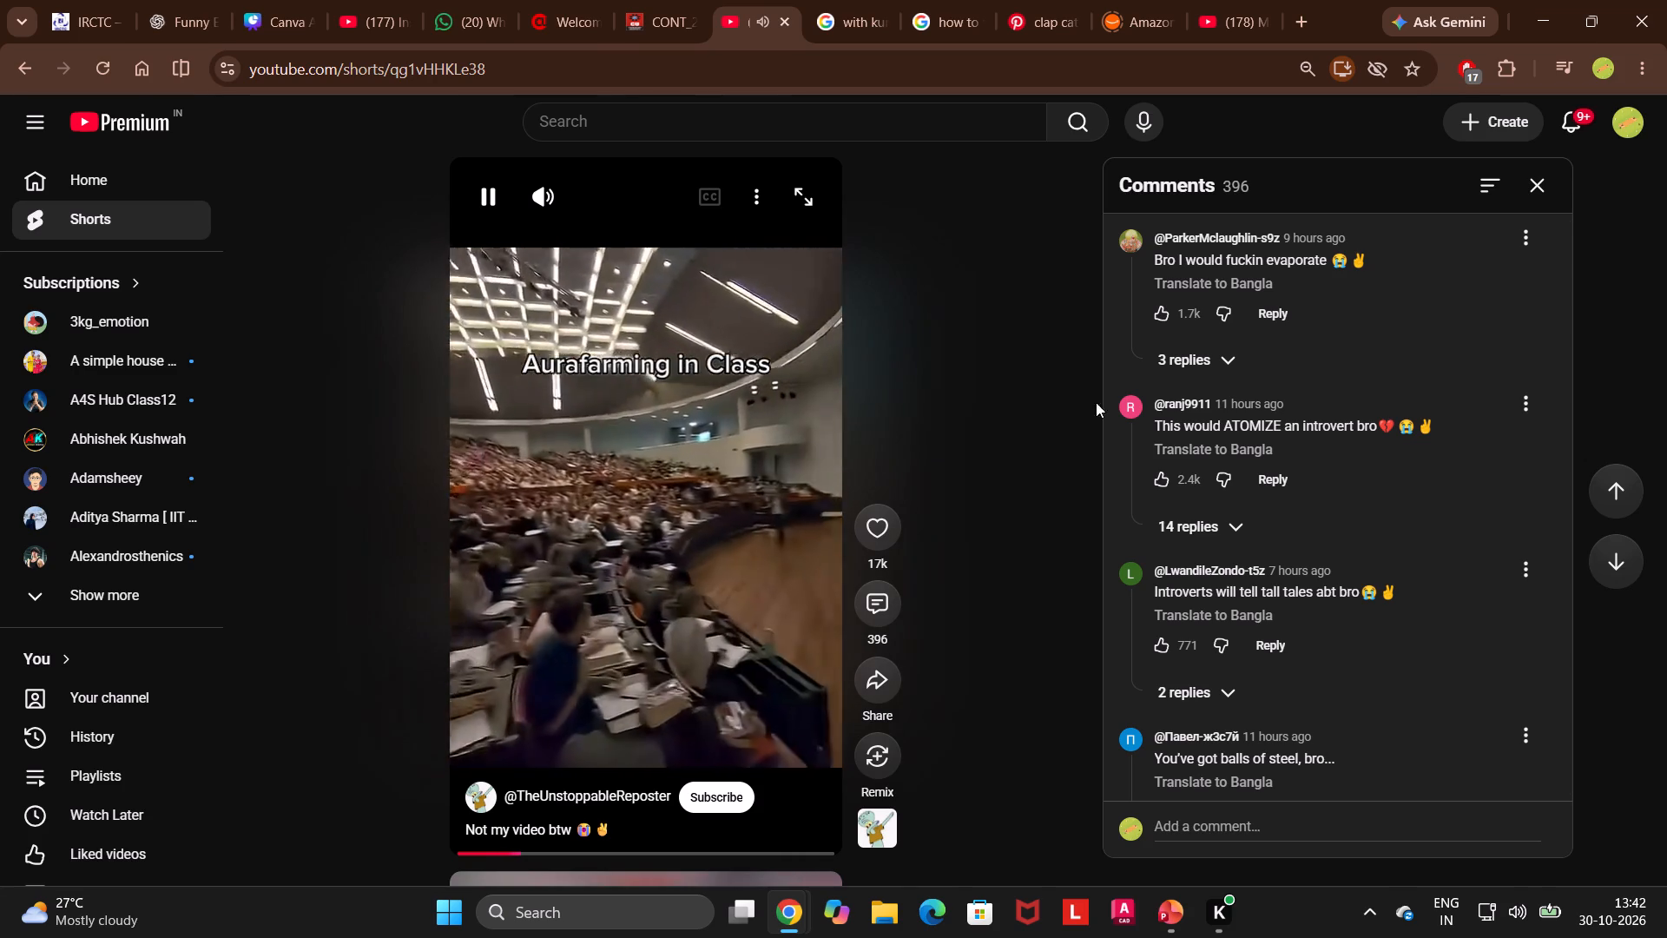
Read the comments on the "Aurafarming in Class" short, check the replies to "Bro is the coolest in his class", and continue through the feed.
{"action": "scroll", "coordinate": [1329, 558], "scroll_direction": "down", "scroll_amount": 3}
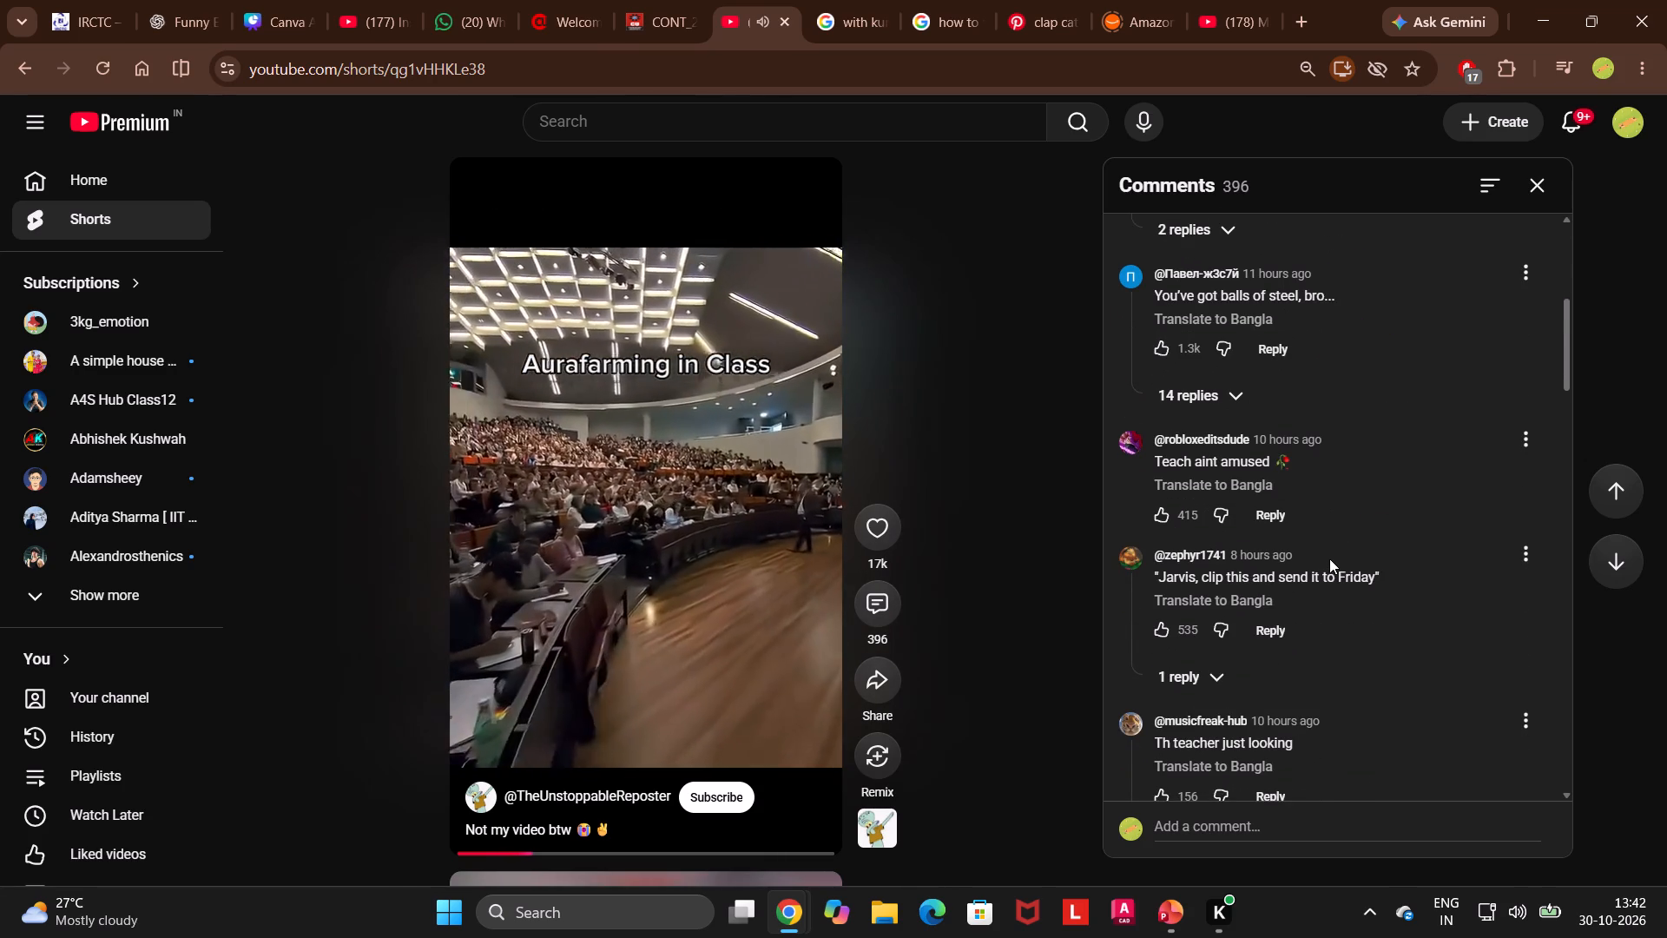
{"action": "scroll", "coordinate": [1329, 558], "scroll_direction": "down", "scroll_amount": 2}
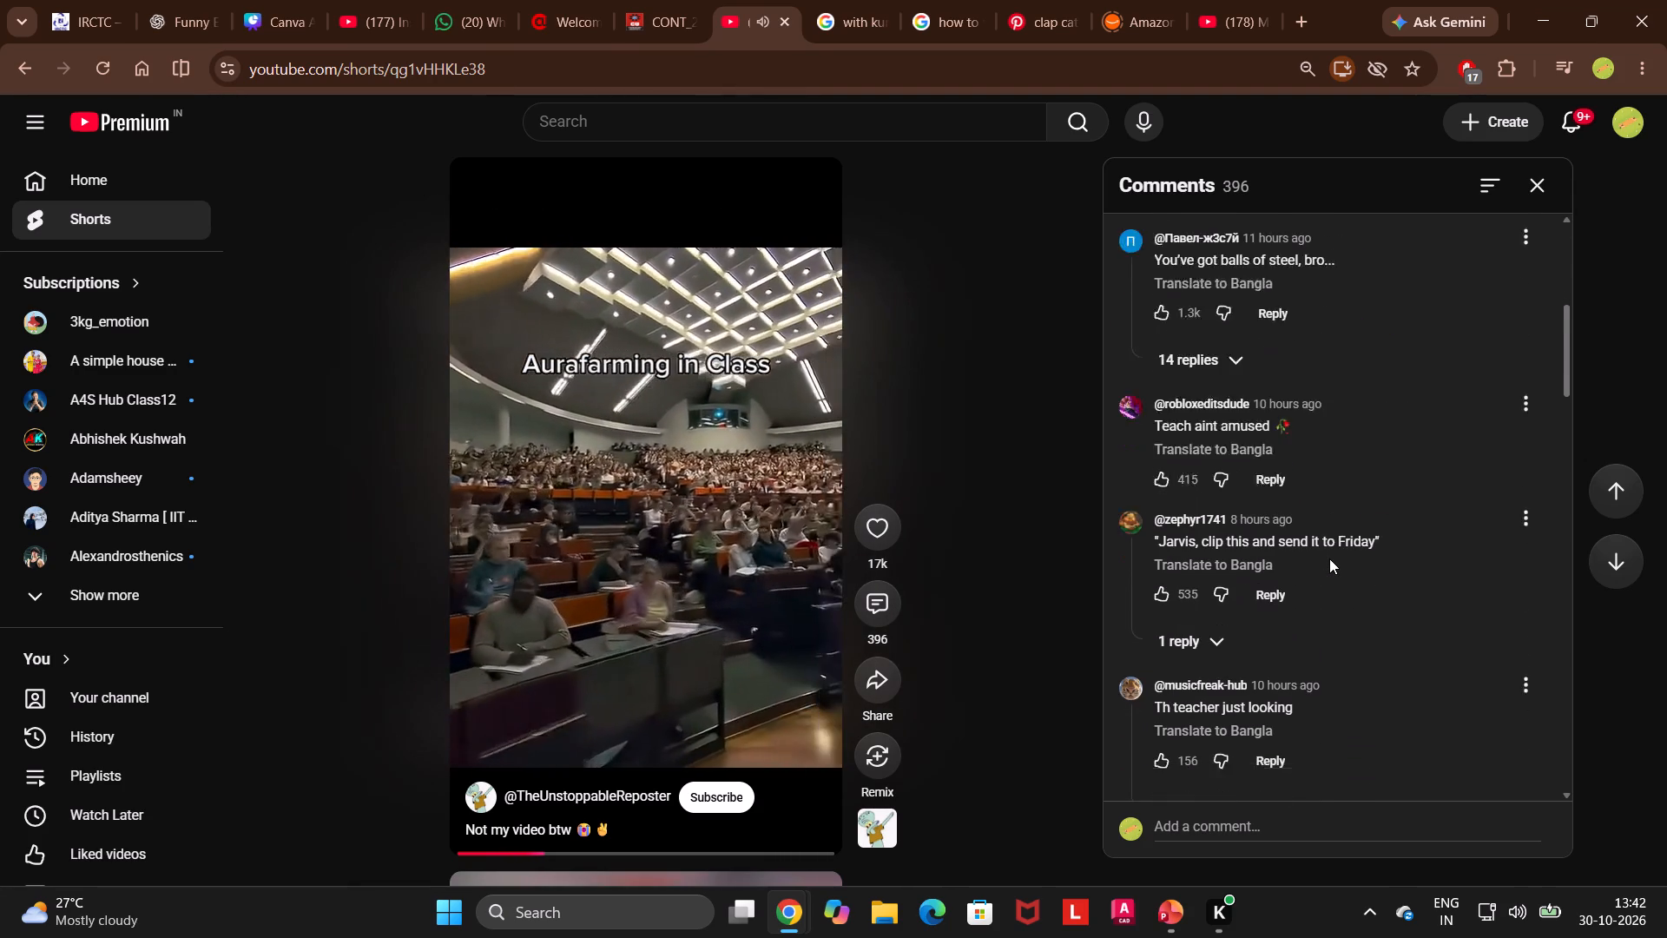
{"action": "scroll", "coordinate": [1329, 558], "scroll_direction": "down", "scroll_amount": 1}
{"action": "left_click", "coordinate": [1329, 558]}
{"action": "scroll", "coordinate": [1329, 558], "scroll_direction": "down", "scroll_amount": 2}
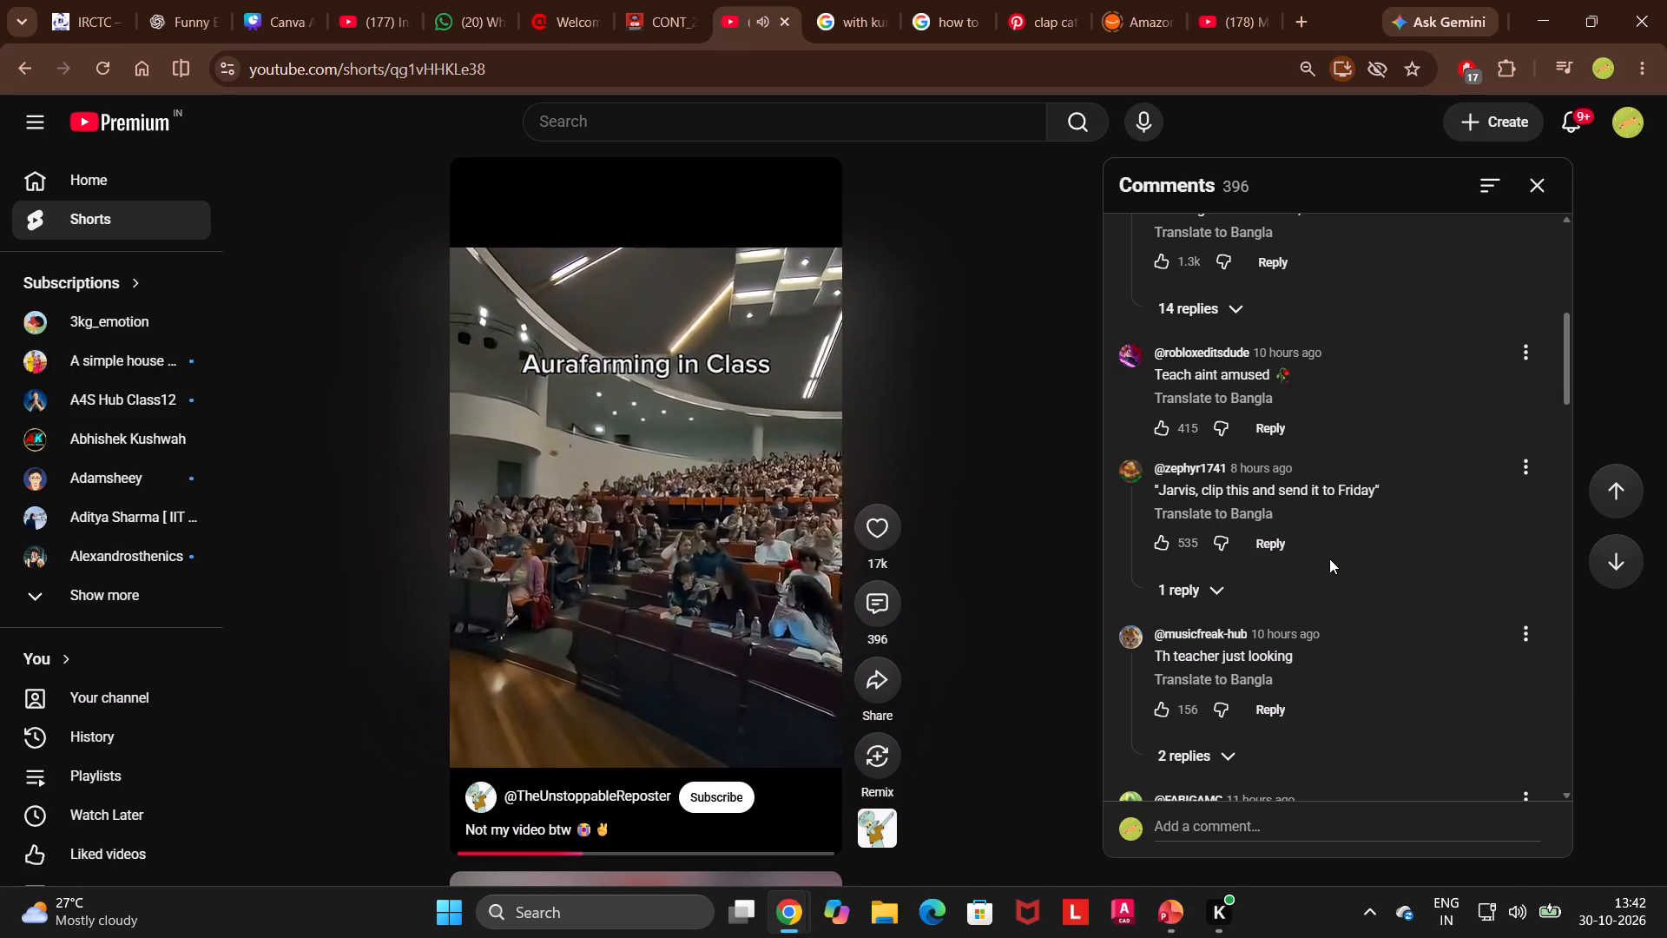
{"action": "scroll", "coordinate": [1329, 558], "scroll_direction": "down", "scroll_amount": 2}
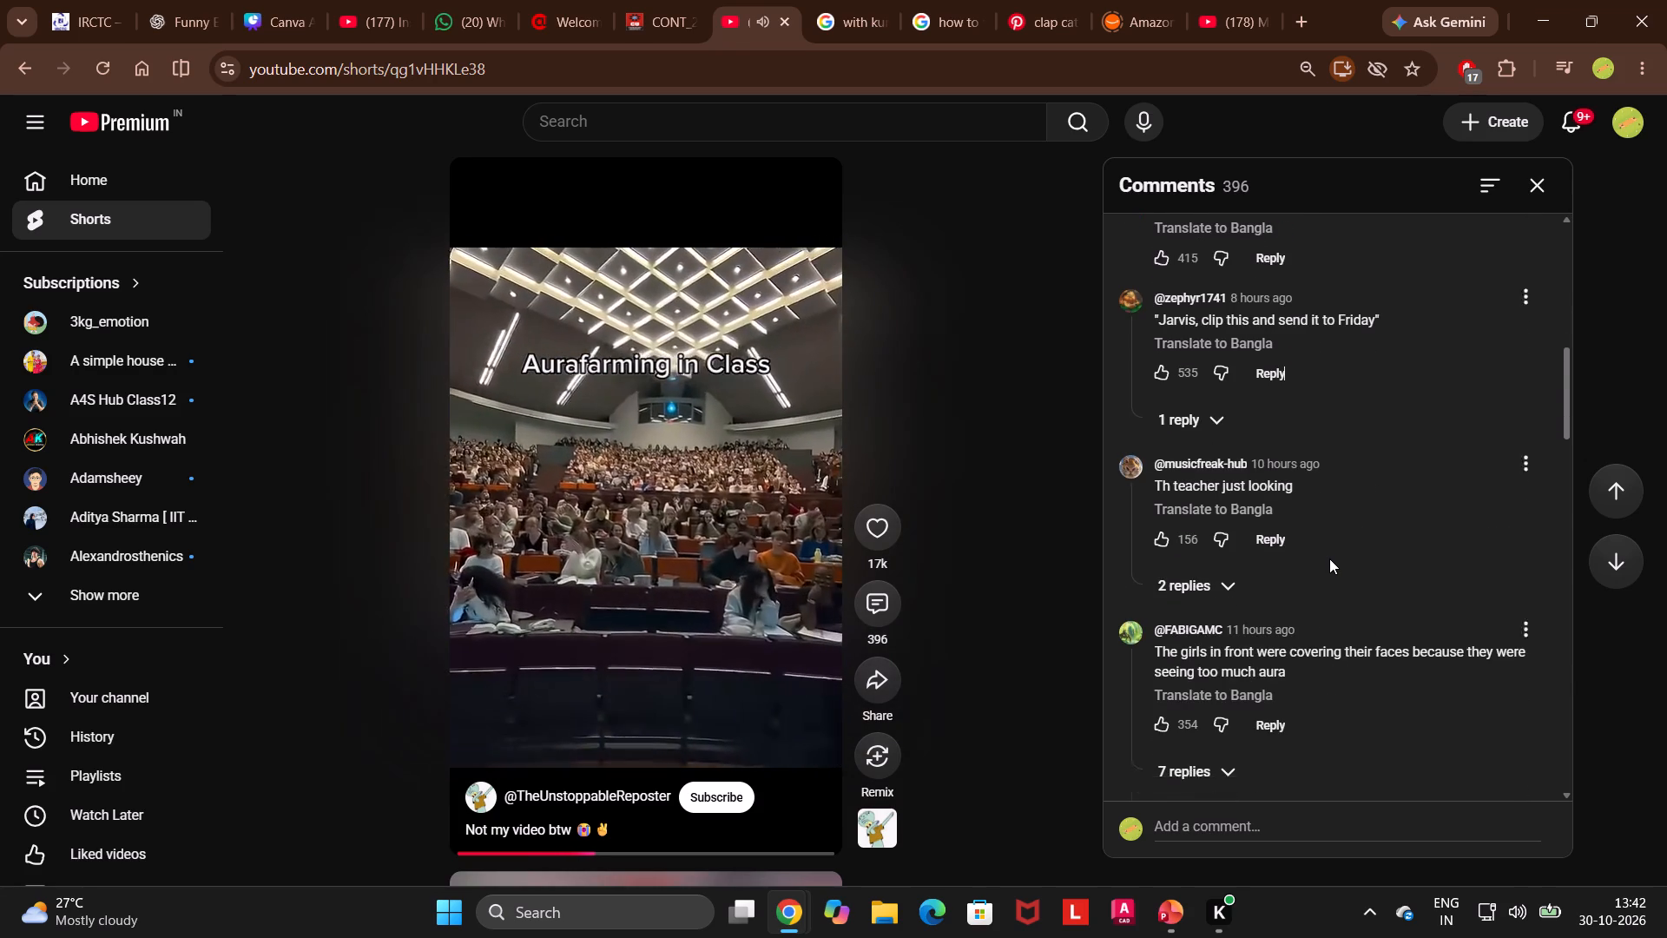
{"action": "scroll", "coordinate": [1329, 558], "scroll_direction": "down", "scroll_amount": 1}
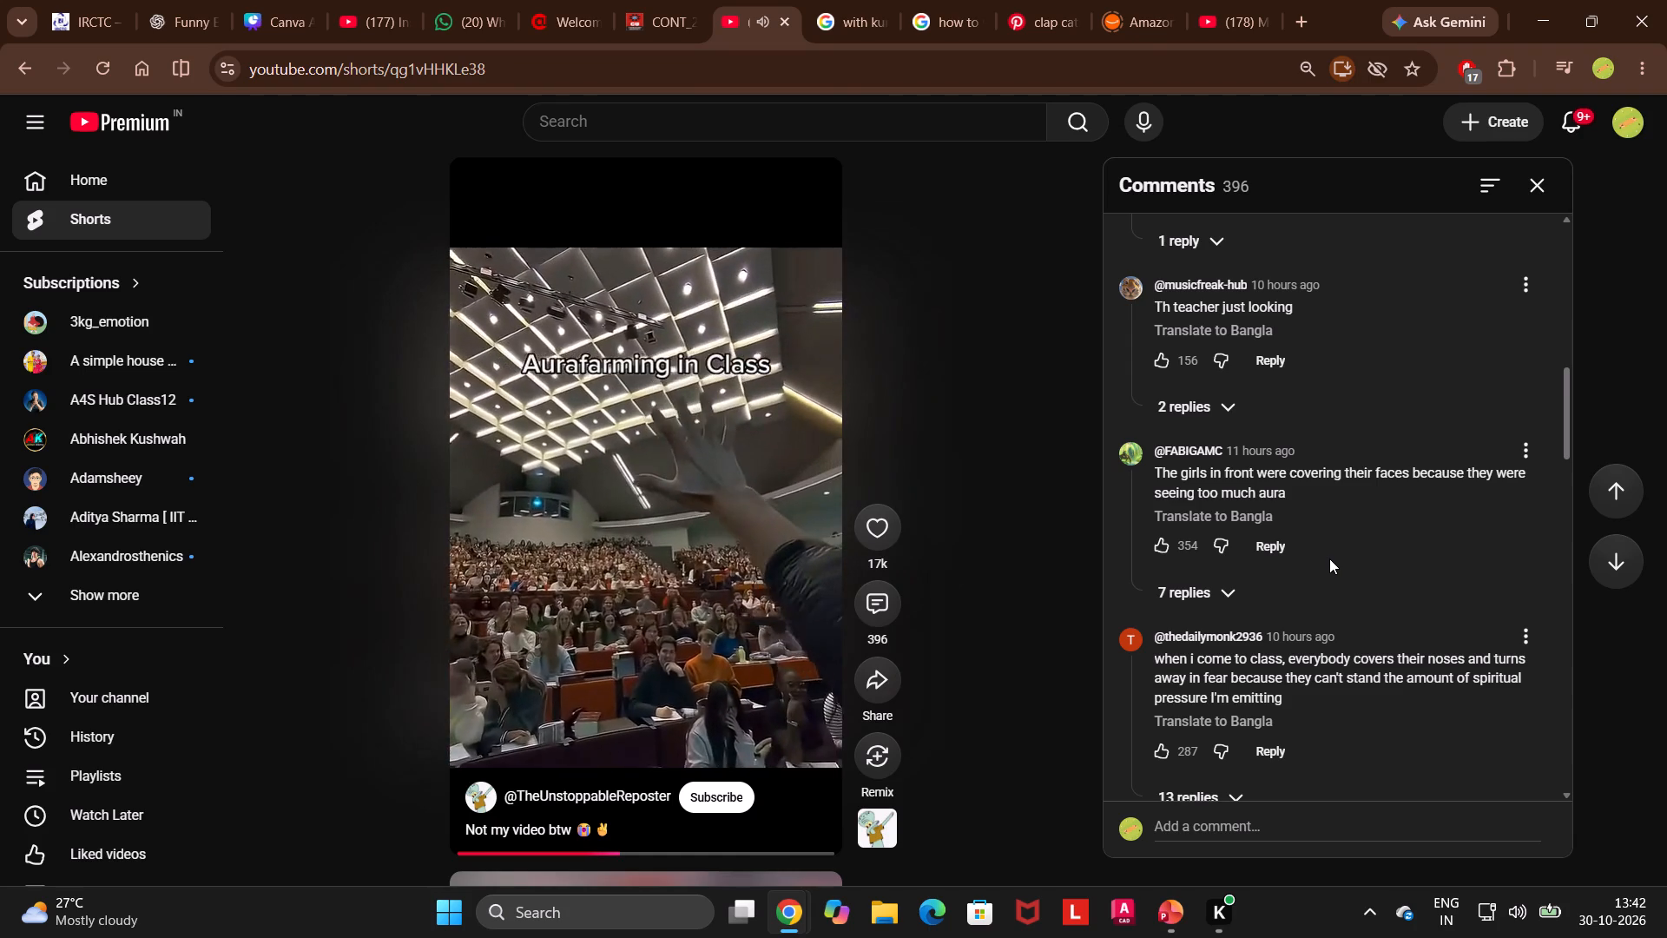
{"action": "scroll", "coordinate": [1329, 558], "scroll_direction": "down", "scroll_amount": 5}
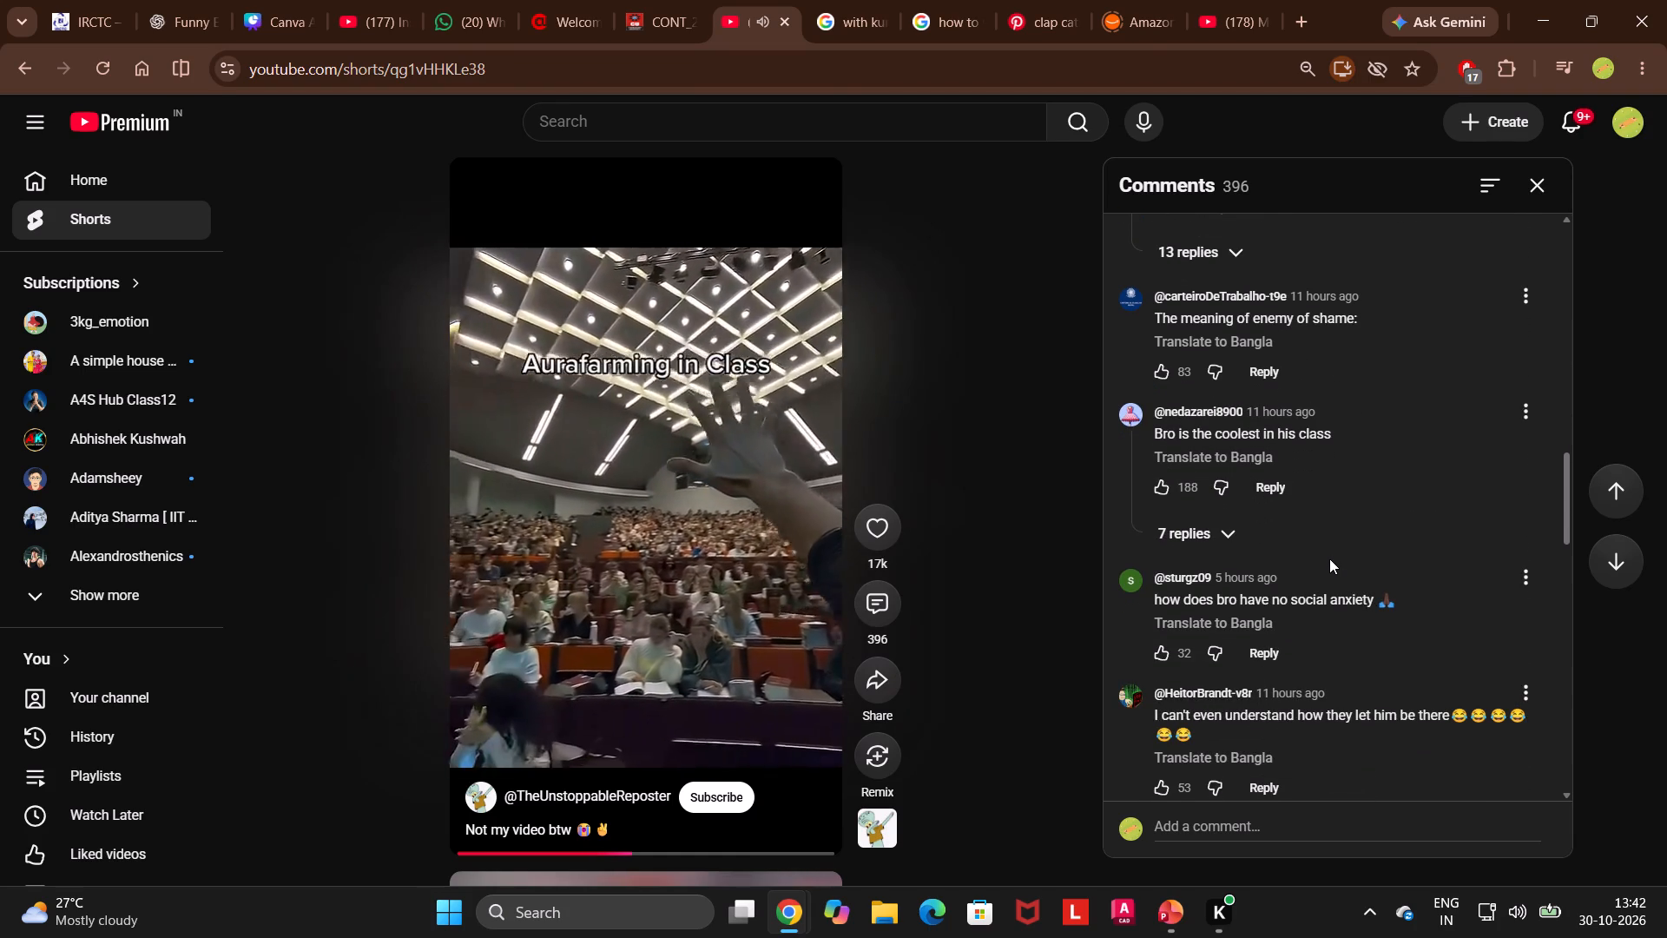
{"action": "left_click", "coordinate": [1193, 550]}
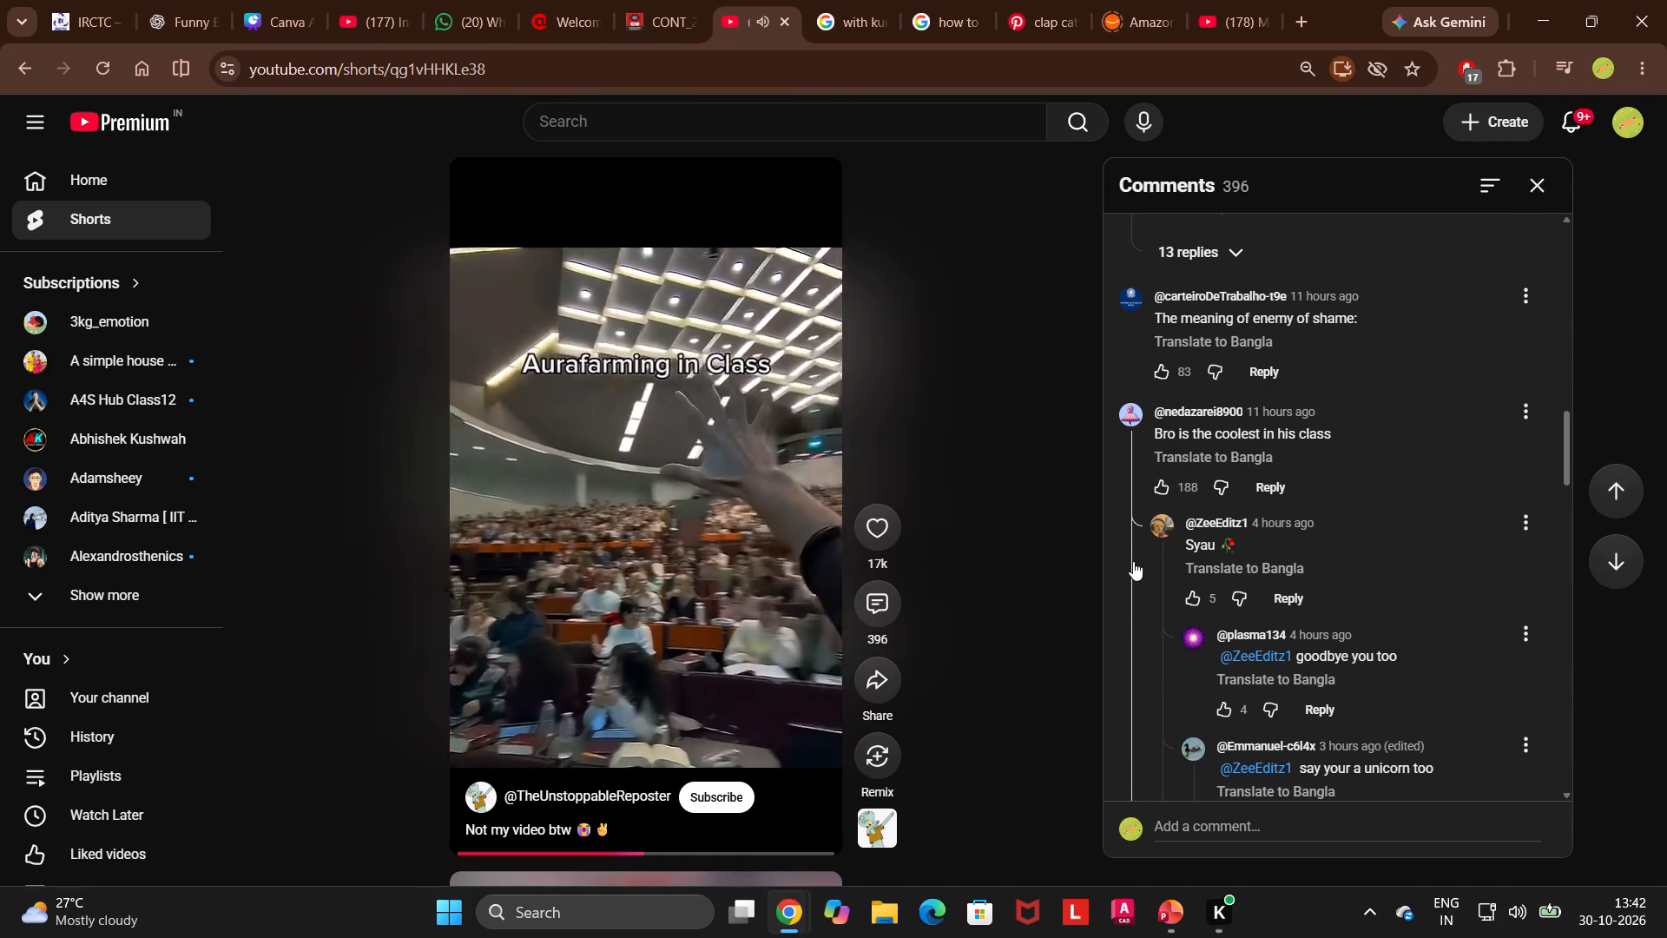
{"action": "left_click", "coordinate": [1133, 561]}
{"action": "scroll", "coordinate": [1133, 561], "scroll_direction": "down", "scroll_amount": 3}
{"action": "scroll", "coordinate": [877, 504], "scroll_direction": "down", "scroll_amount": 4}
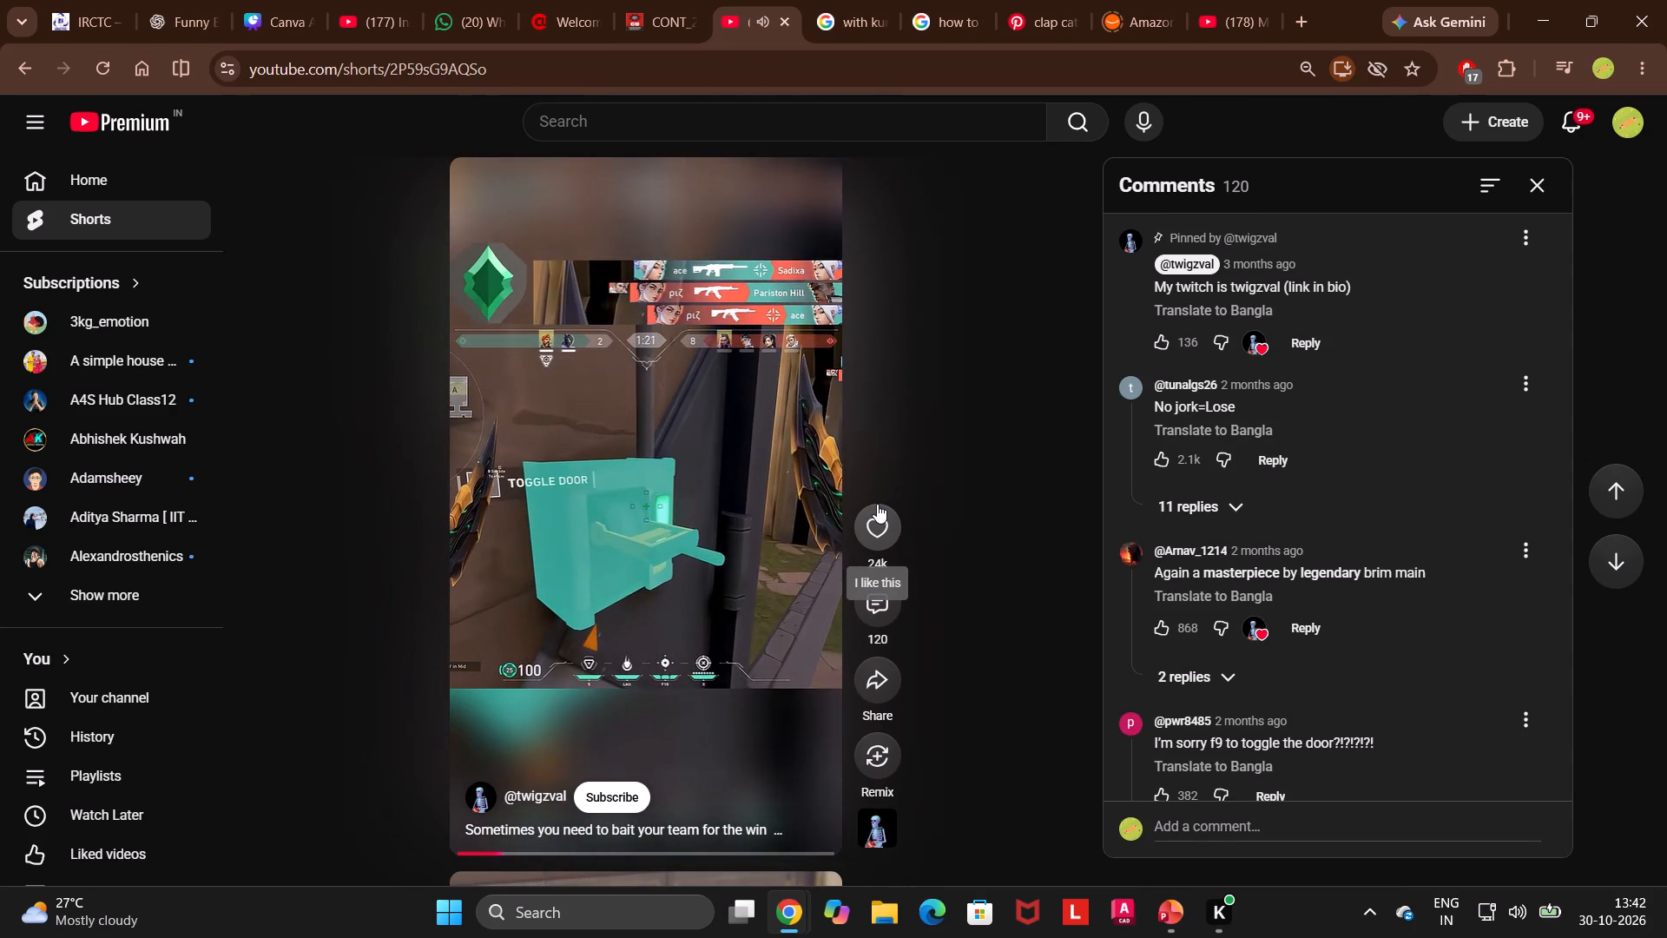
Pause the short and switch to the meme ppt presentation in PowerPoint.
{"action": "left_click", "coordinate": [740, 444]}
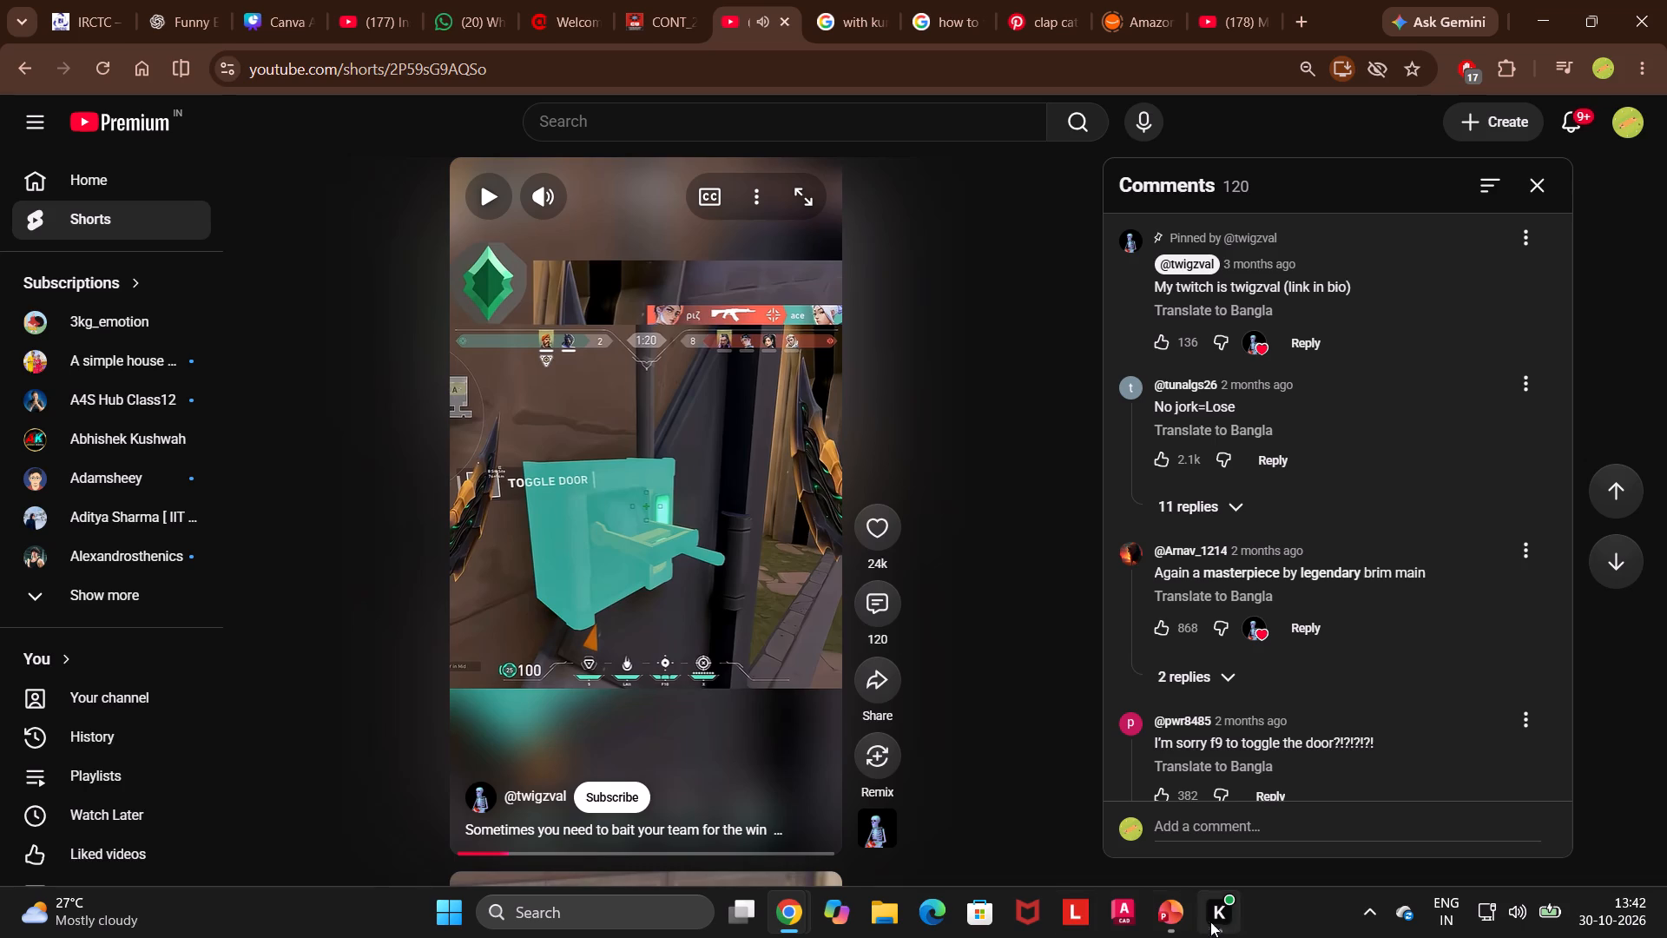
{"action": "left_click", "coordinate": [1152, 898]}
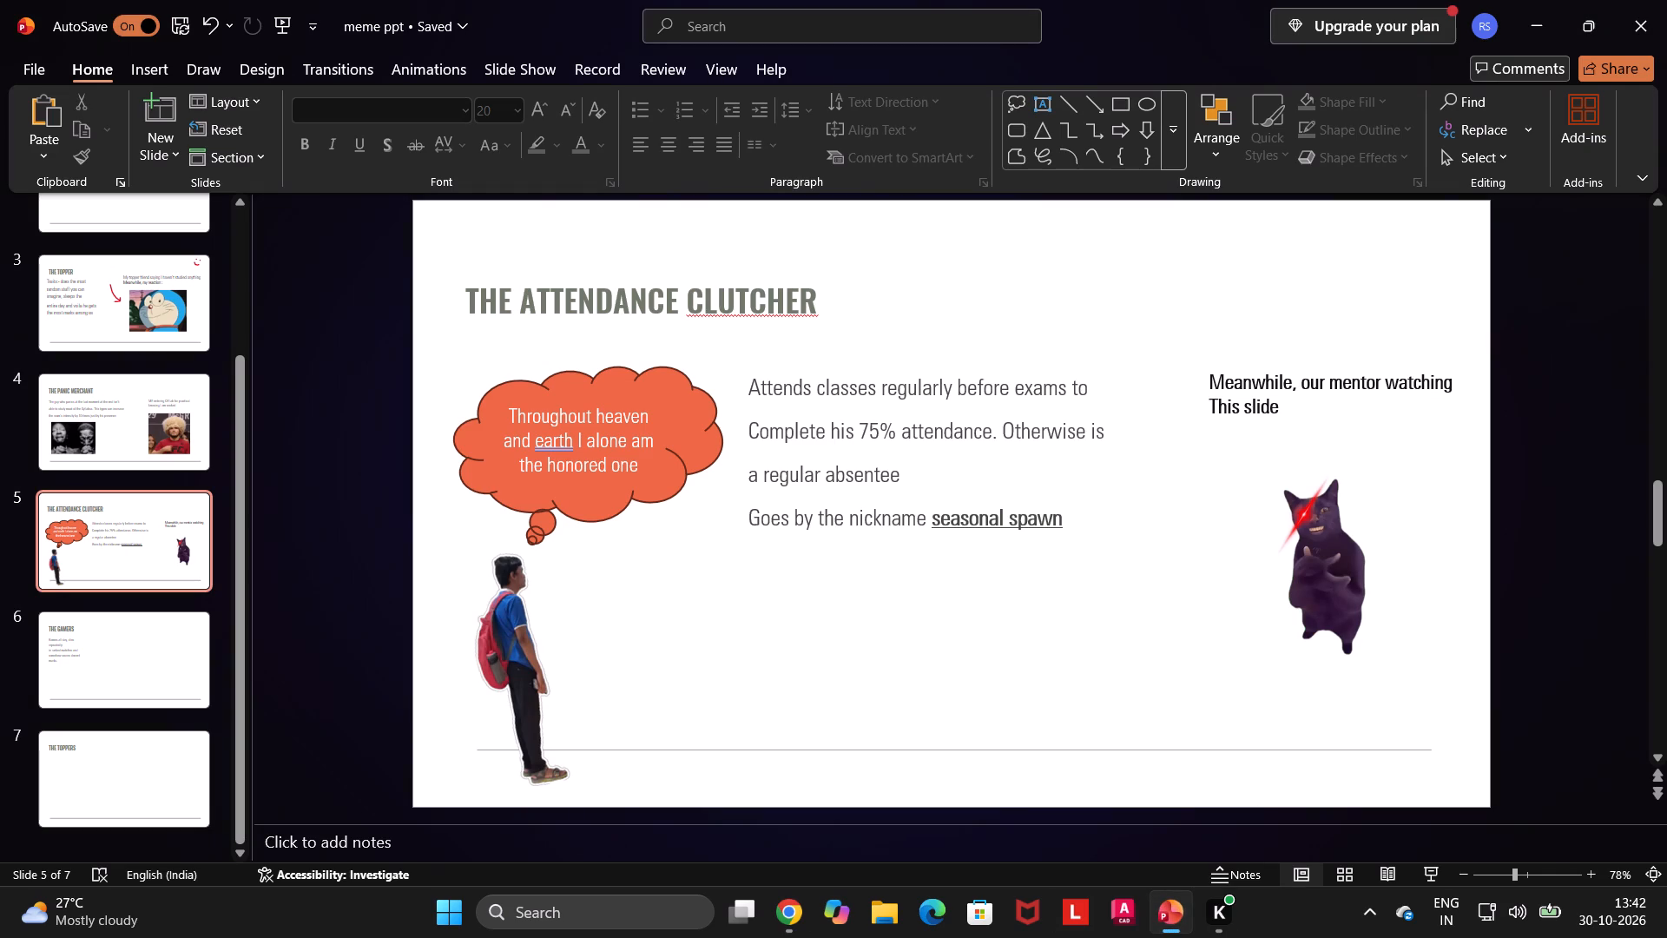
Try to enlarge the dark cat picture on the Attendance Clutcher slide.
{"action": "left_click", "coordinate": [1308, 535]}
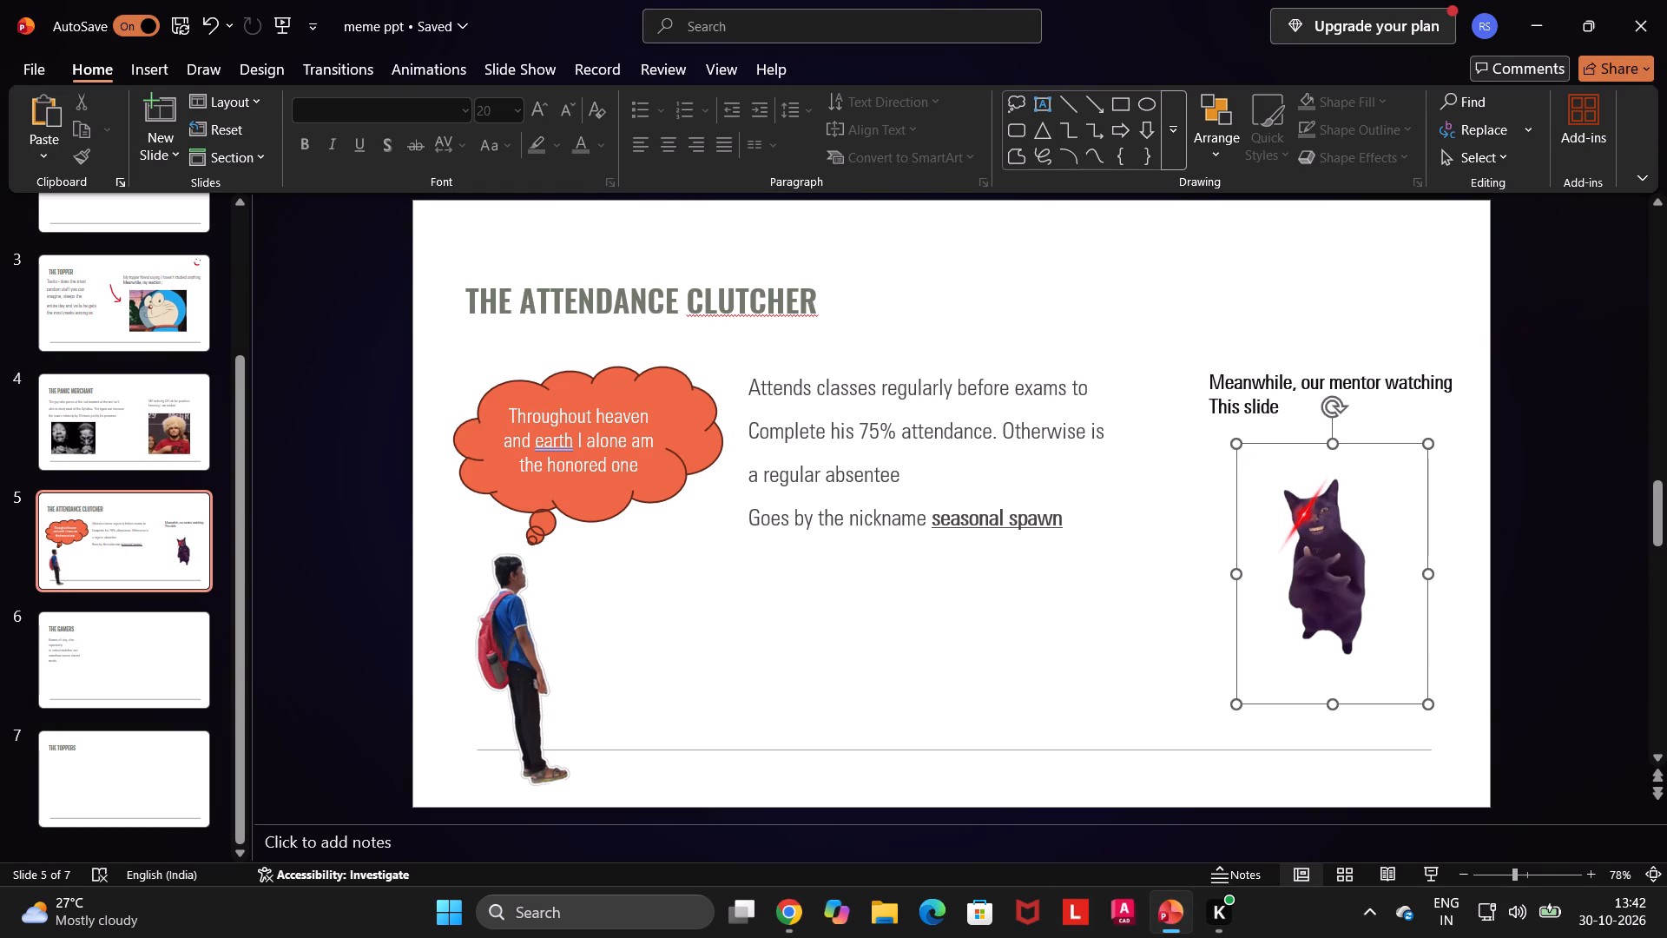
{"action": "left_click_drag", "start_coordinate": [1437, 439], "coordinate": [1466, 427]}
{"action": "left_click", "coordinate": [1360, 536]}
Replace "This slide" with "My attendance sheet" in the mentor caption above the cat picture.
{"action": "left_click", "coordinate": [1274, 413]}
{"action": "left_click", "coordinate": [1287, 410]}
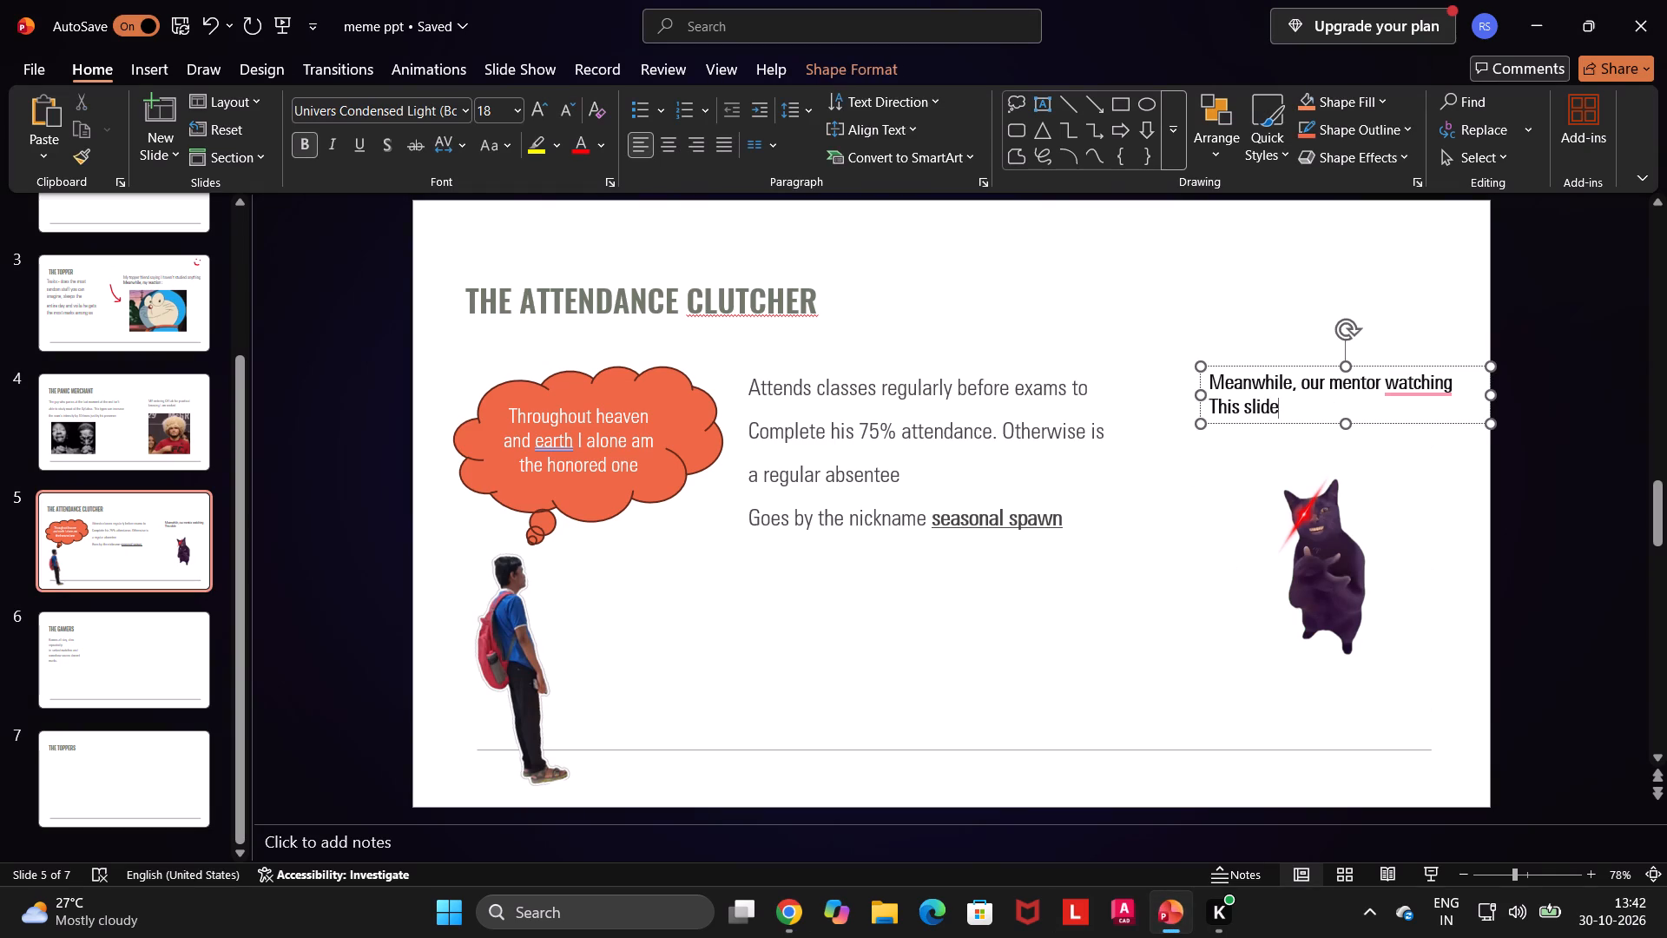
{"action": "left_click", "coordinate": [1282, 408]}
{"action": "key", "text": "BackSpace"}
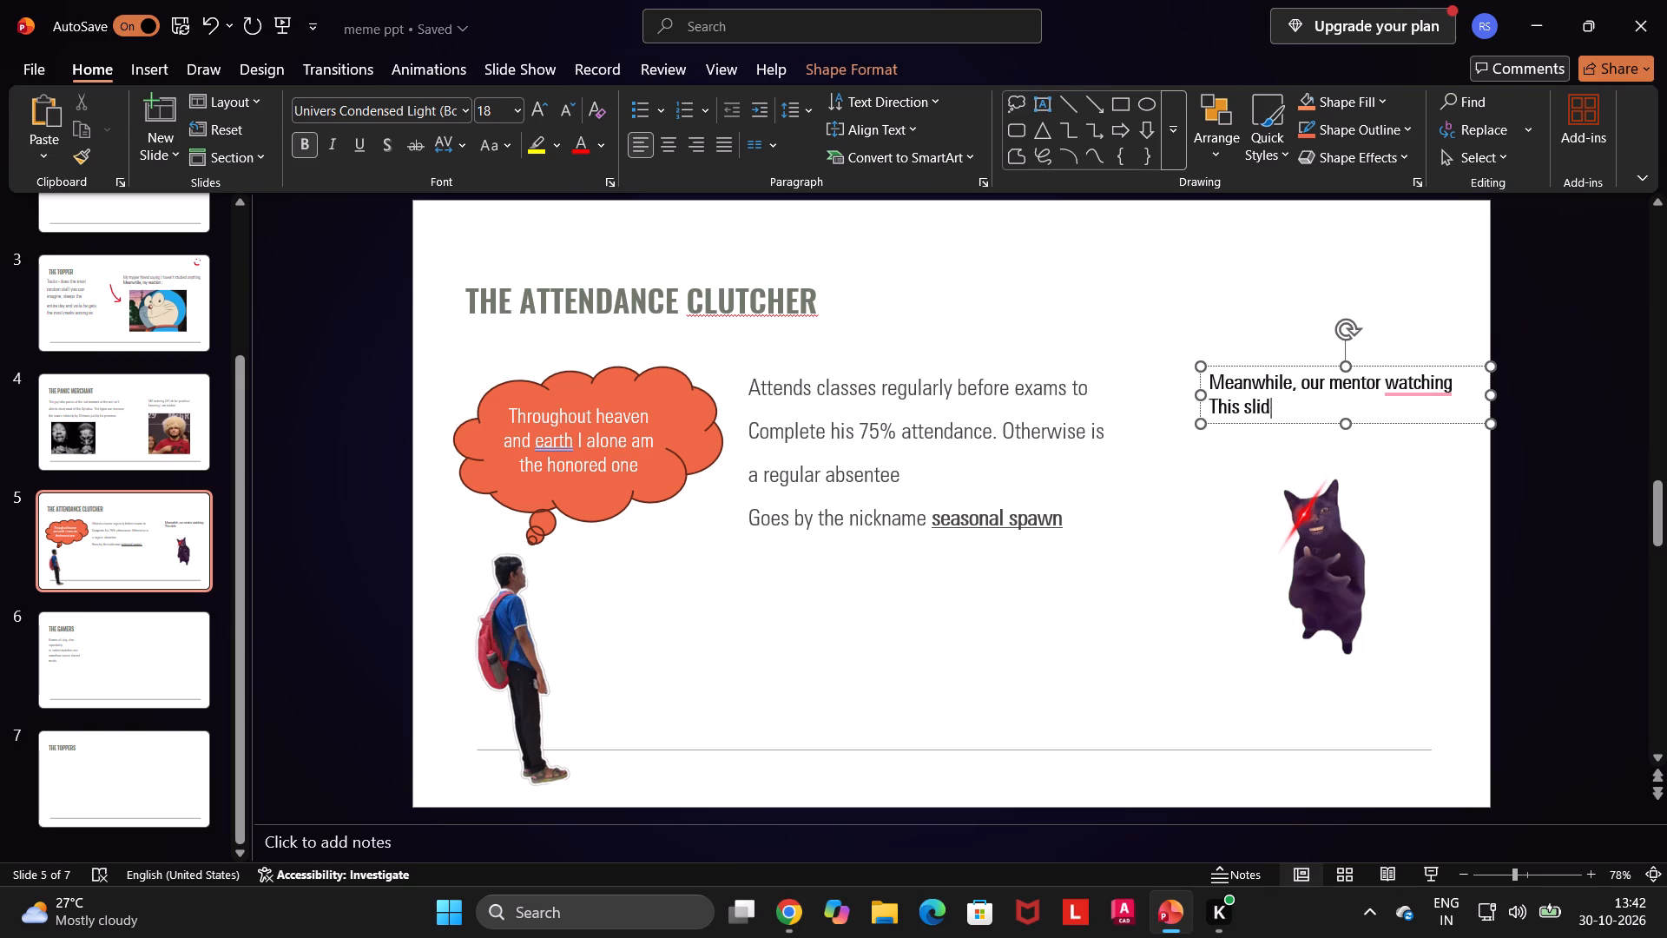
{"action": "key", "text": "BackSpace"}
{"action": "key", "text": "BackSpace"}
{"action": "key", "text": "BackSpace"}
{"action": "key", "text": "BackSpace"}
{"action": "key", "text": "BackSpace"}
{"action": "key", "text": "BackSpace"}
{"action": "key", "text": "BackSpace"}
{"action": "key", "text": "BackSpace"}
{"action": "key", "text": "BackSpace"}
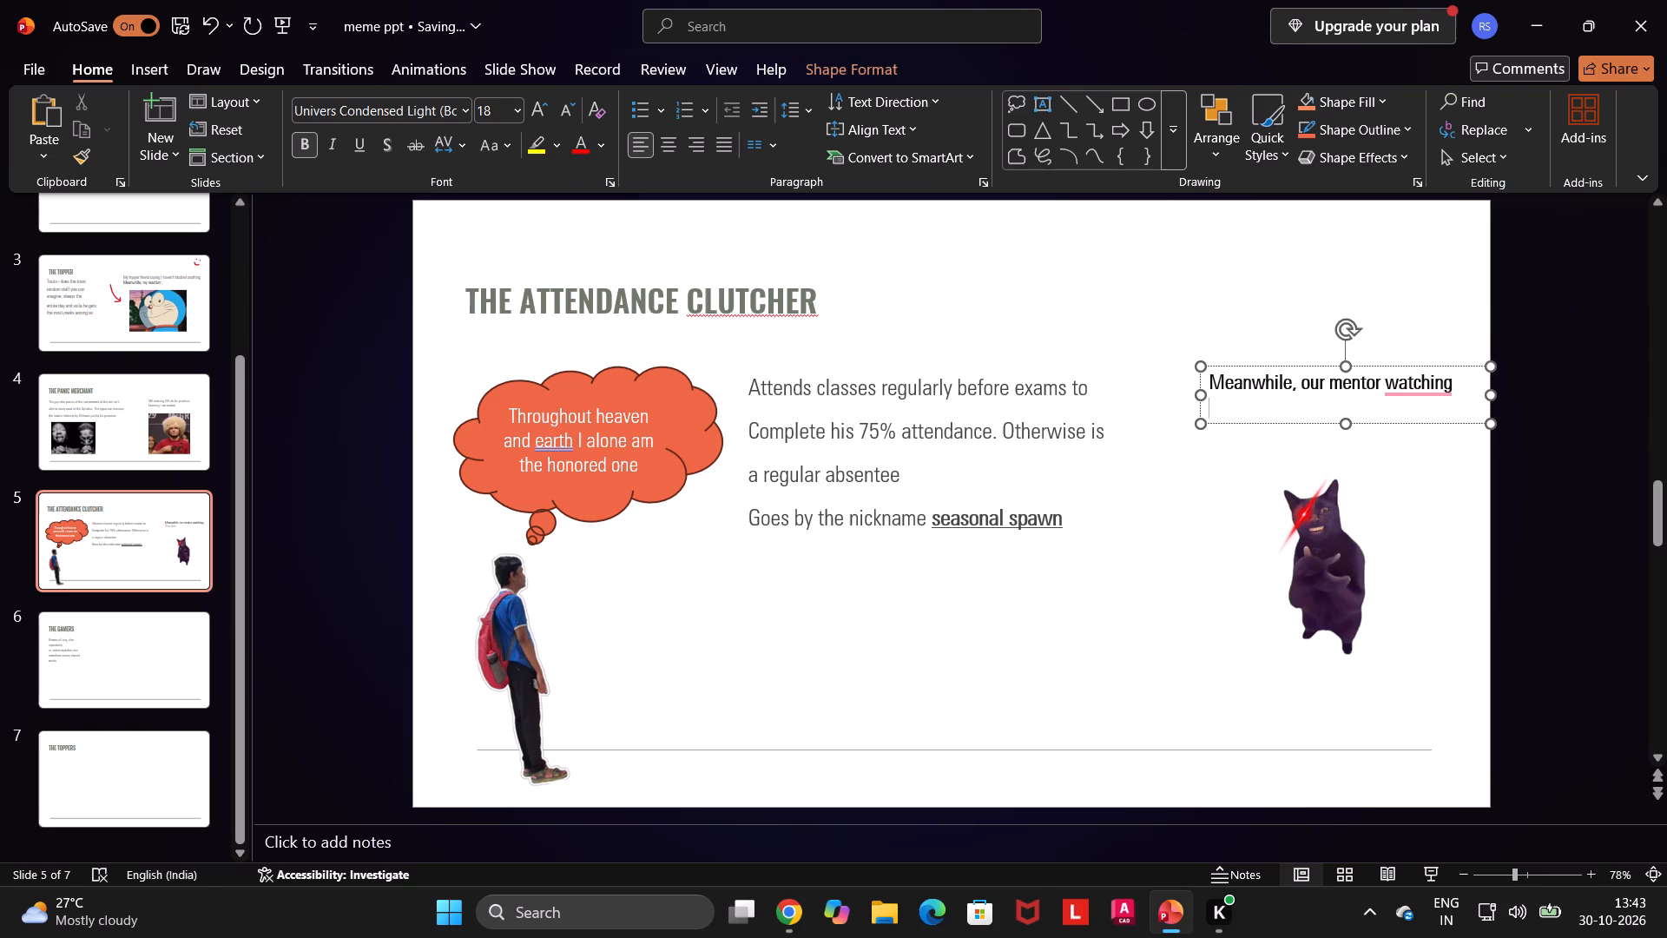
{"action": "type", "text": "my attendan"}
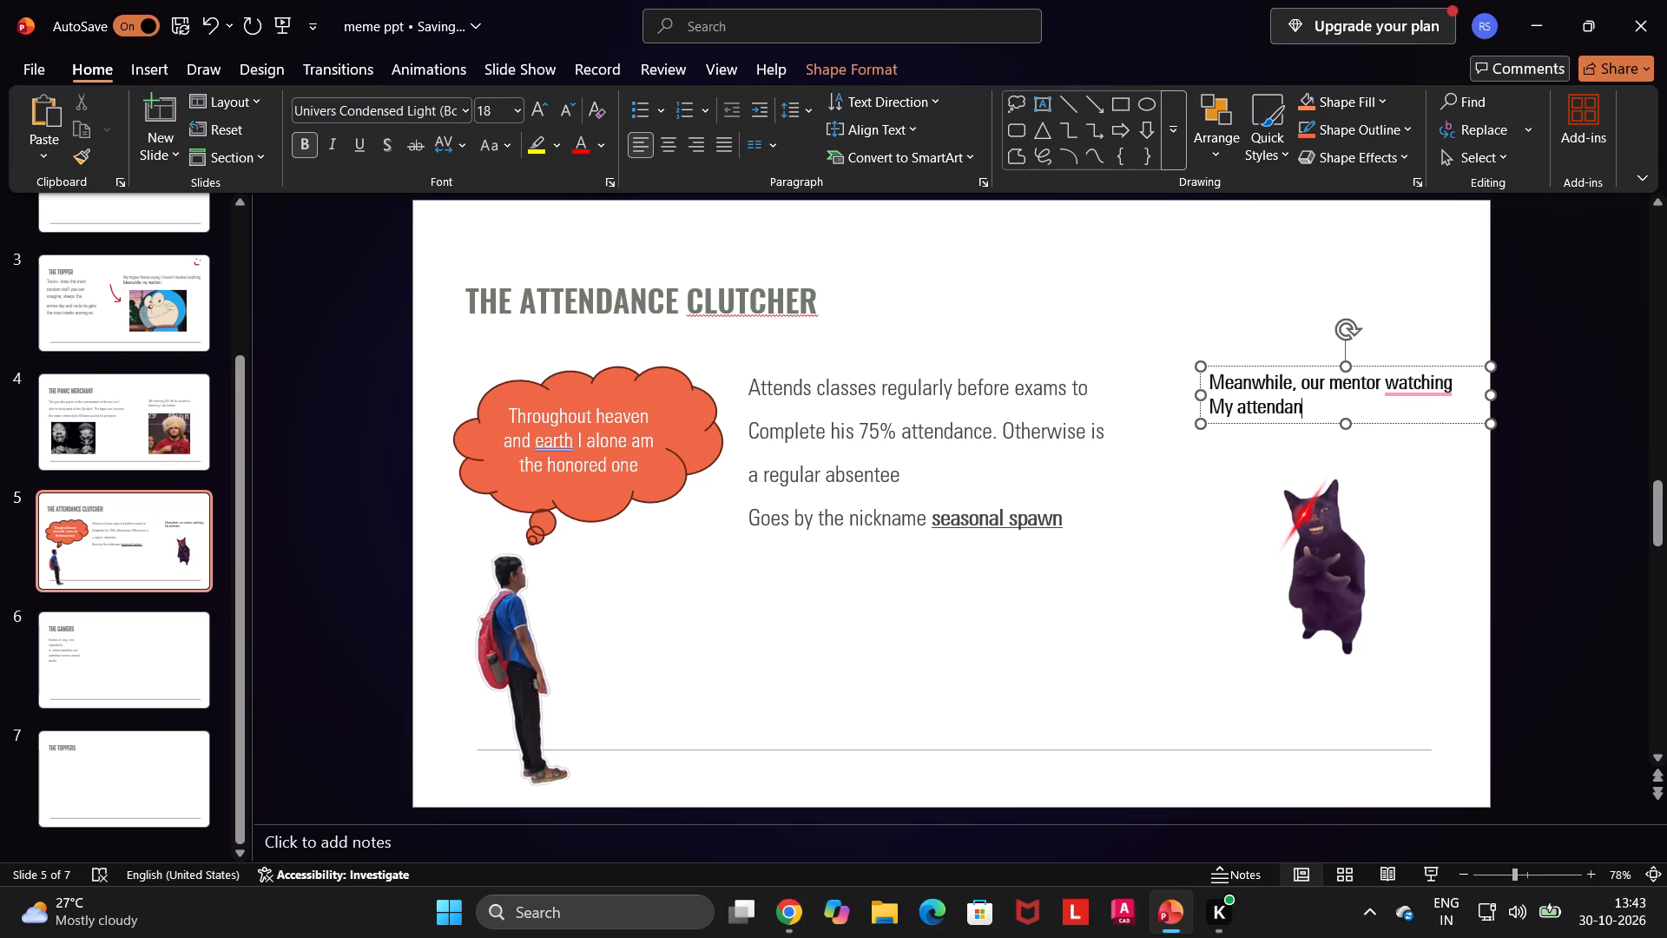
{"action": "key", "text": "BackSpace"}
{"action": "key", "text": "BackSpace"}
{"action": "type", "text": "ence sheet"}
{"action": "left_click", "coordinate": [1231, 636]}
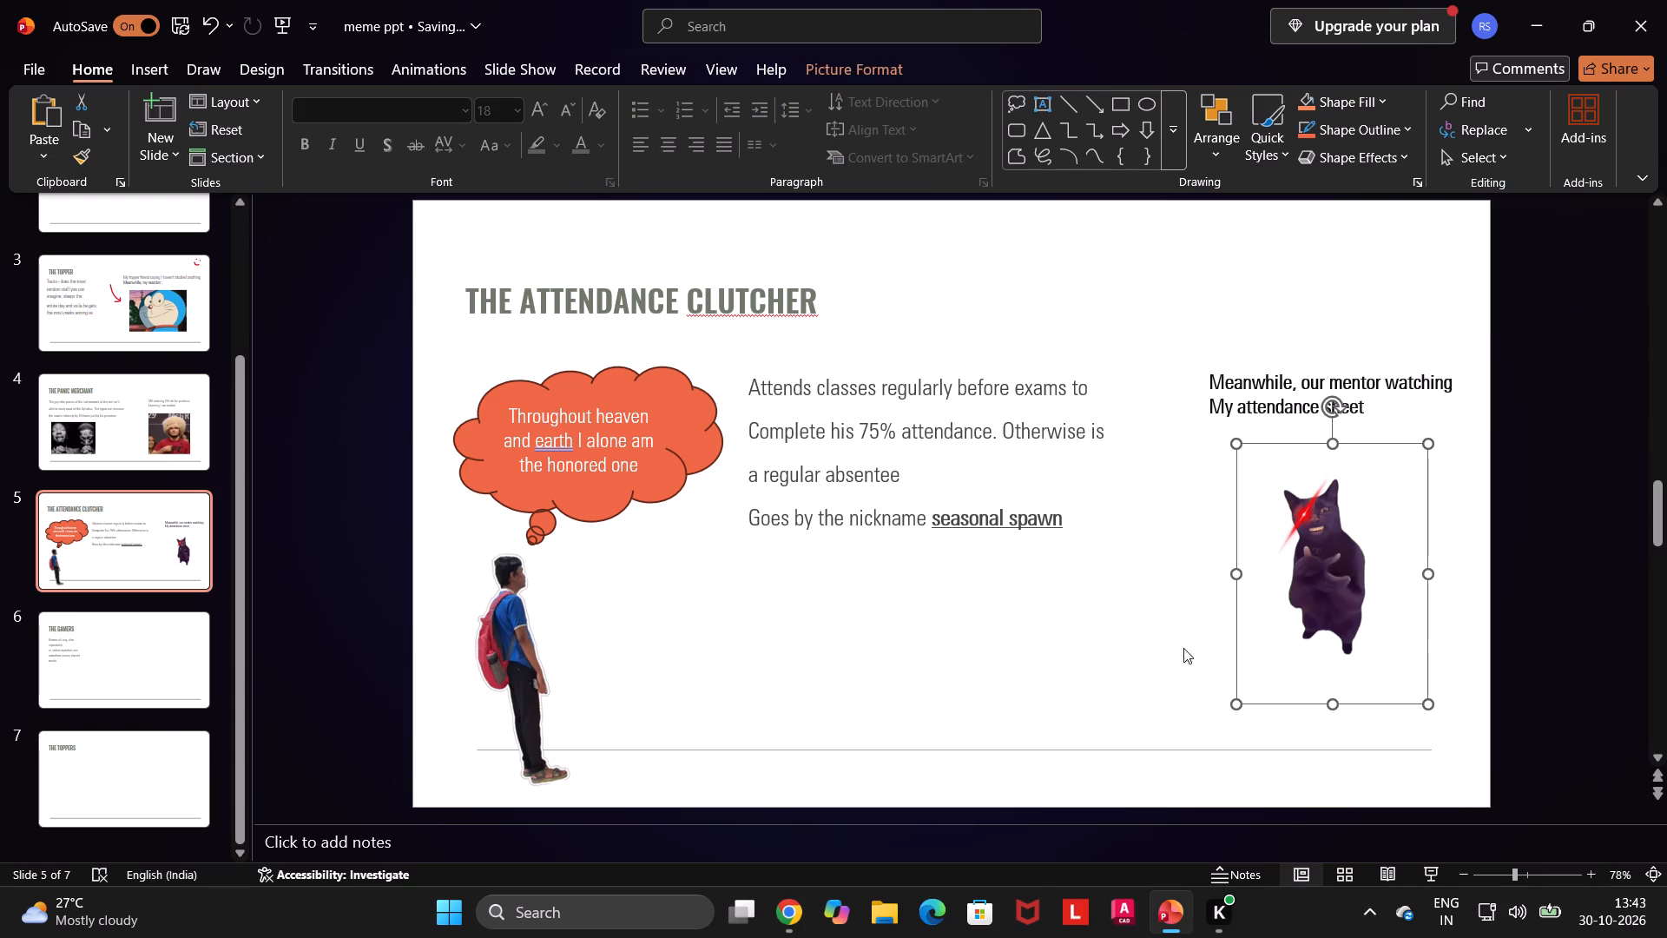
{"action": "left_click", "coordinate": [568, 664]}
{"action": "left_click", "coordinate": [807, 644]}
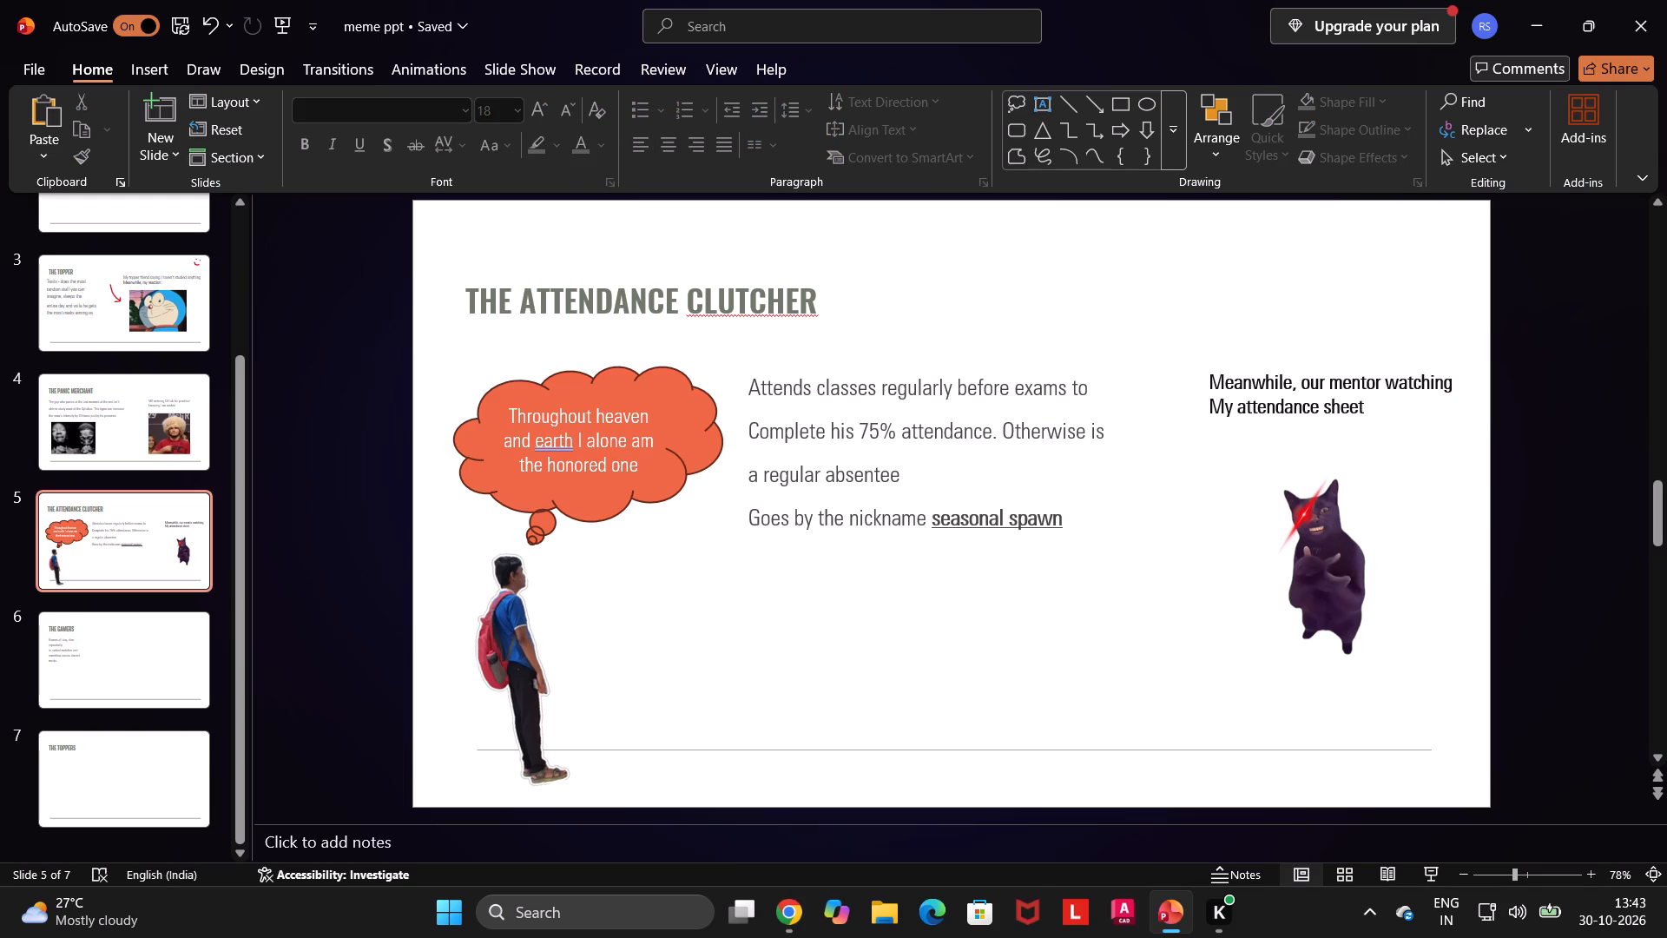
Insert "as" before "seasonal spawn" in the Attendance Clutcher description.
{"action": "left_click", "coordinate": [931, 510]}
{"action": "type", "text": "as"}
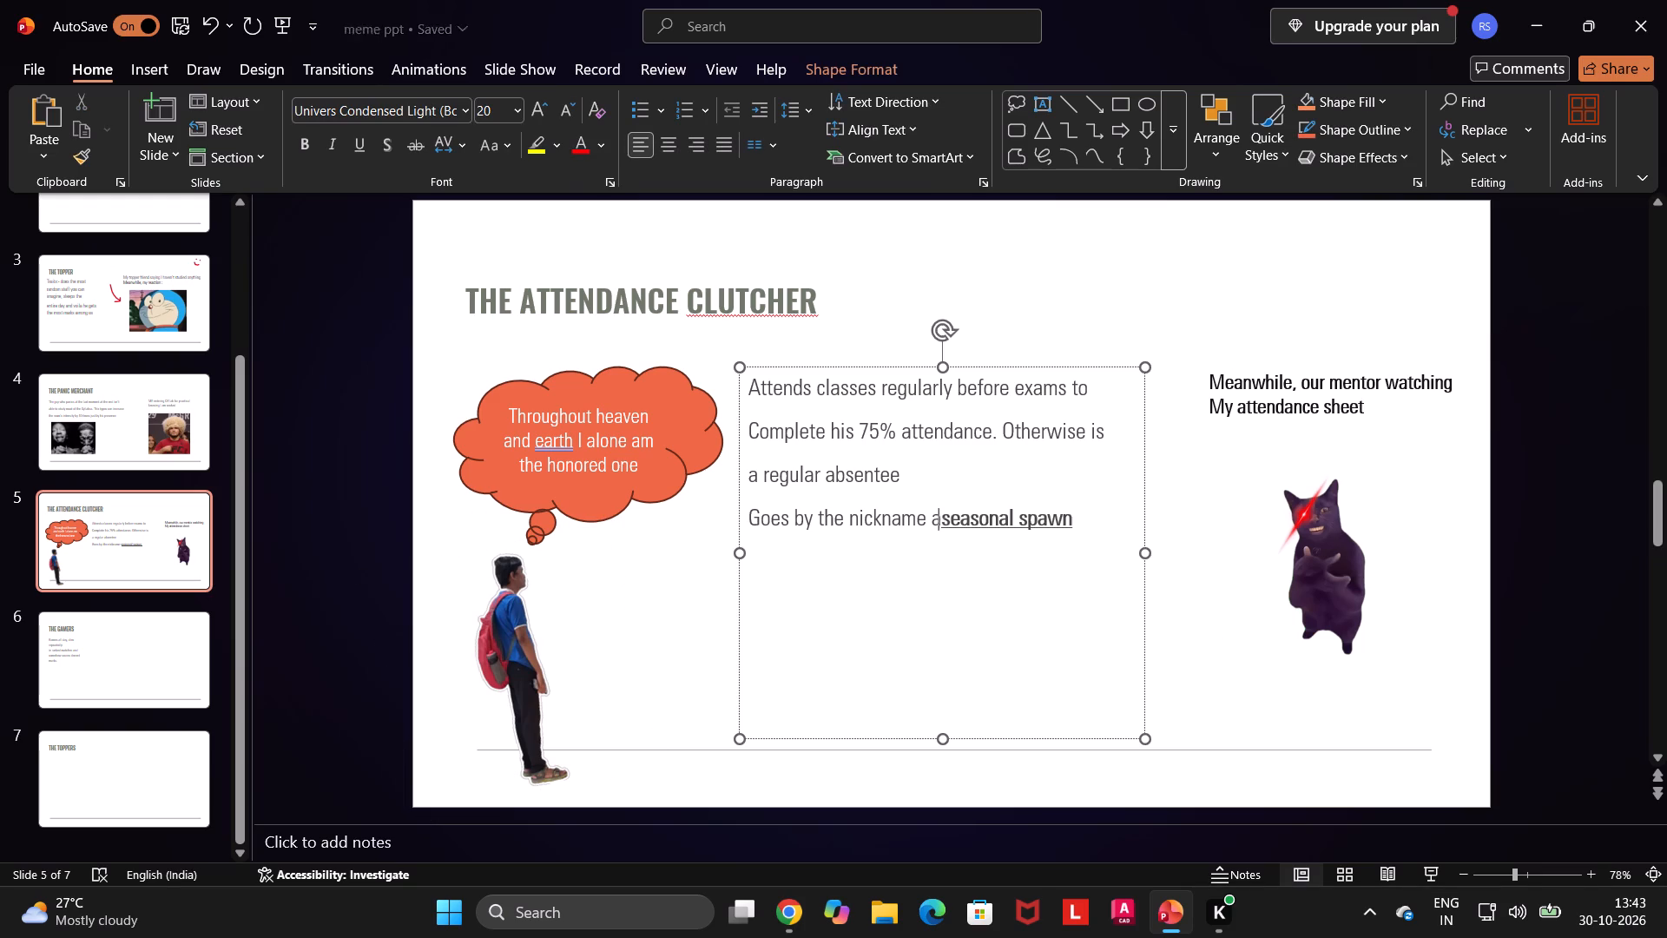
{"action": "key", "text": "space"}
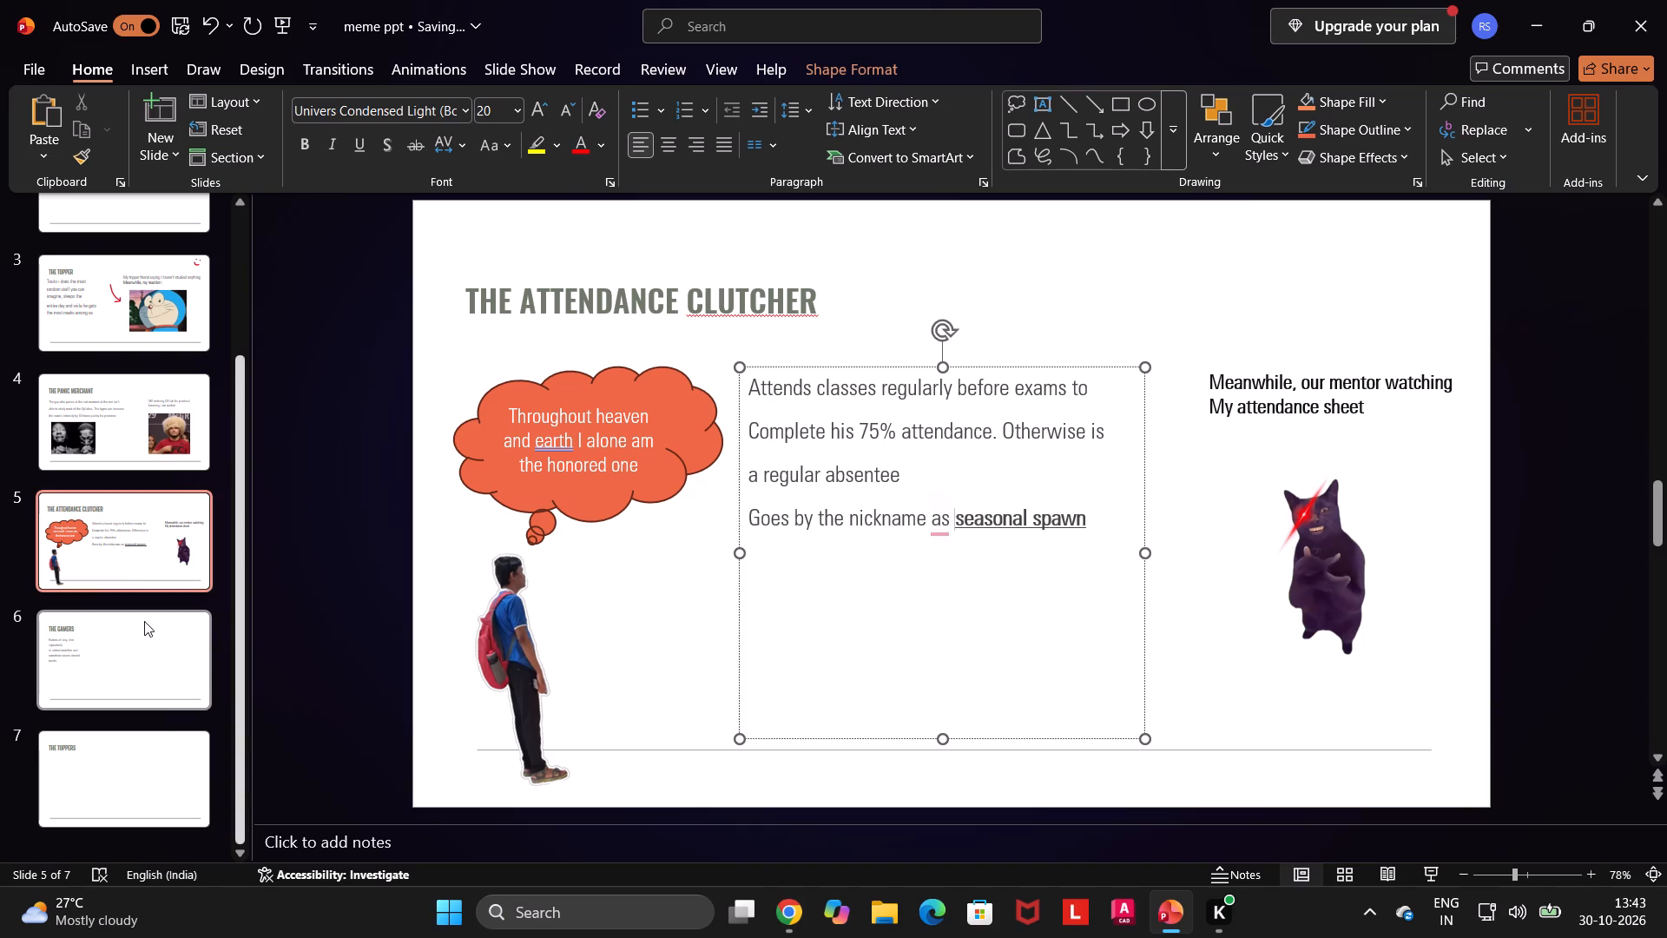
Review the existing slides, from the title slide through The Topper and The Panic Merchant to The Attendance Clutcher.
{"action": "left_click", "coordinate": [141, 539]}
{"action": "left_click", "coordinate": [152, 414]}
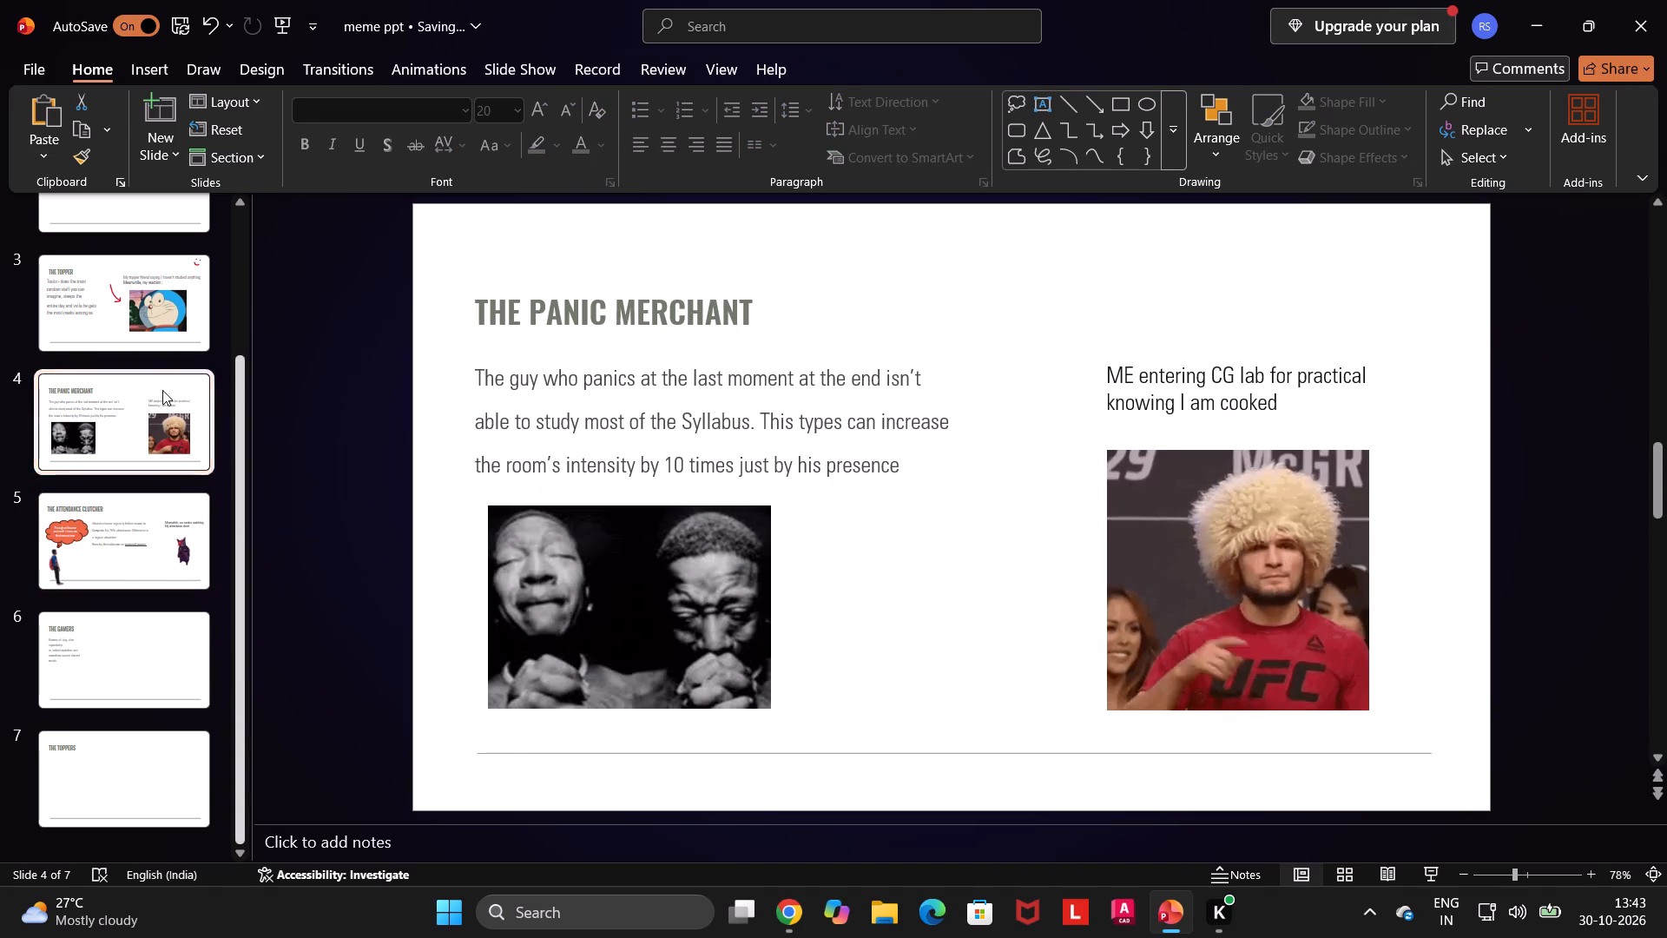
{"action": "left_click", "coordinate": [206, 346]}
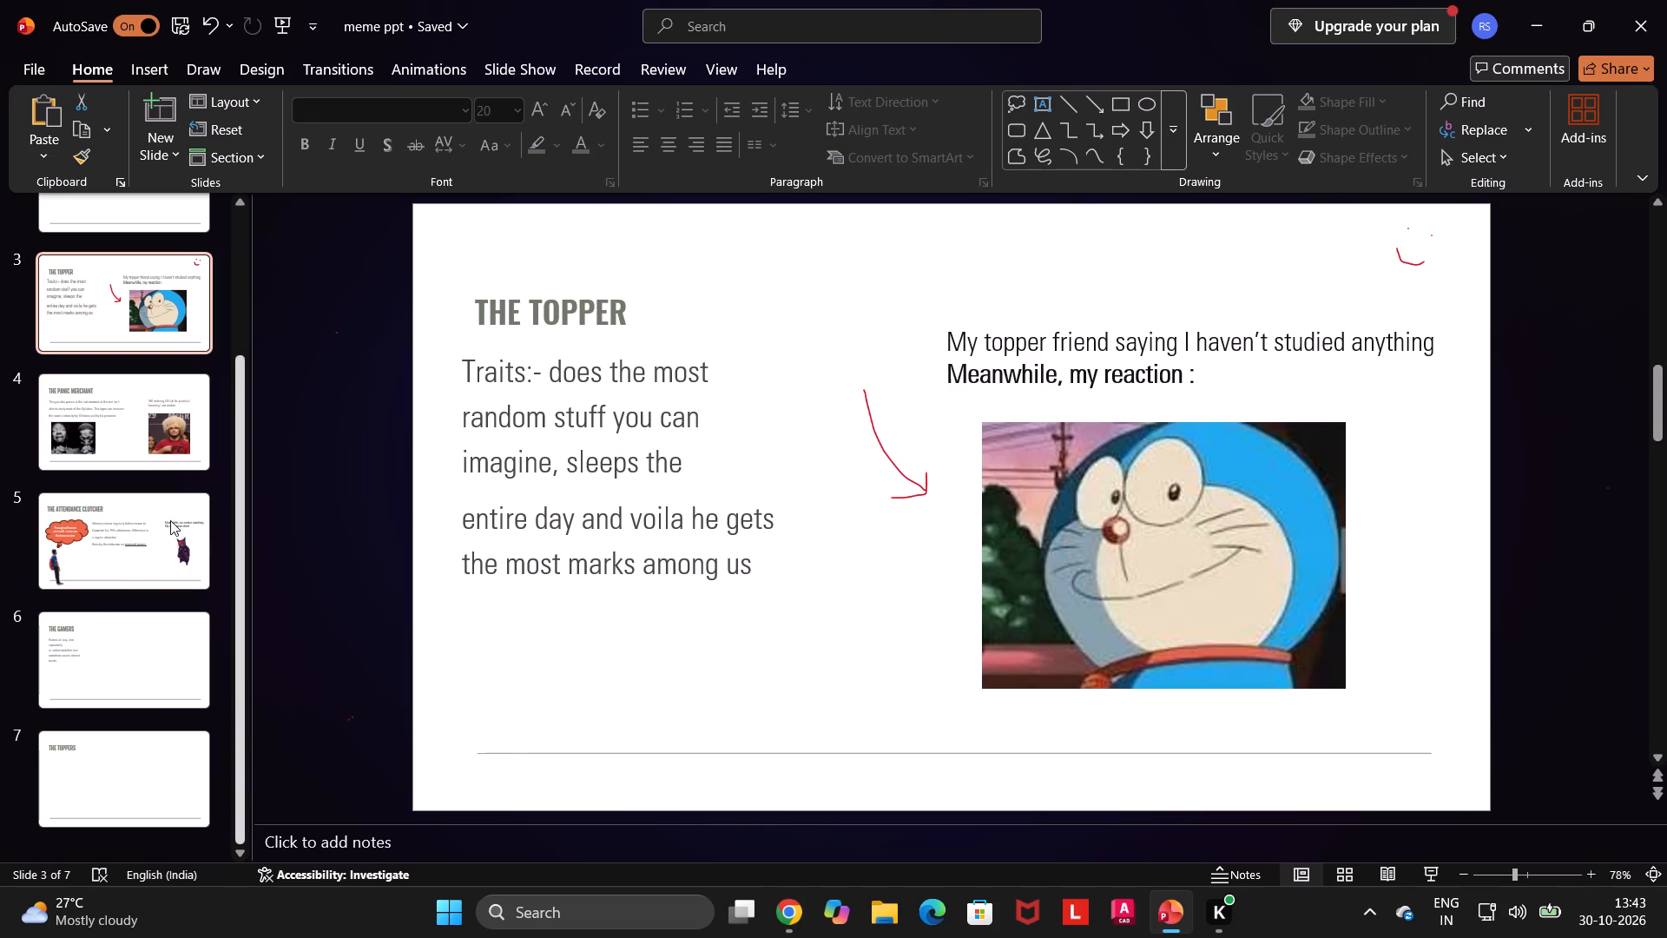
{"action": "left_click", "coordinate": [577, 644]}
{"action": "scroll", "coordinate": [664, 715], "scroll_direction": "up", "scroll_amount": 3}
{"action": "scroll", "coordinate": [609, 689], "scroll_direction": "down", "scroll_amount": 2}
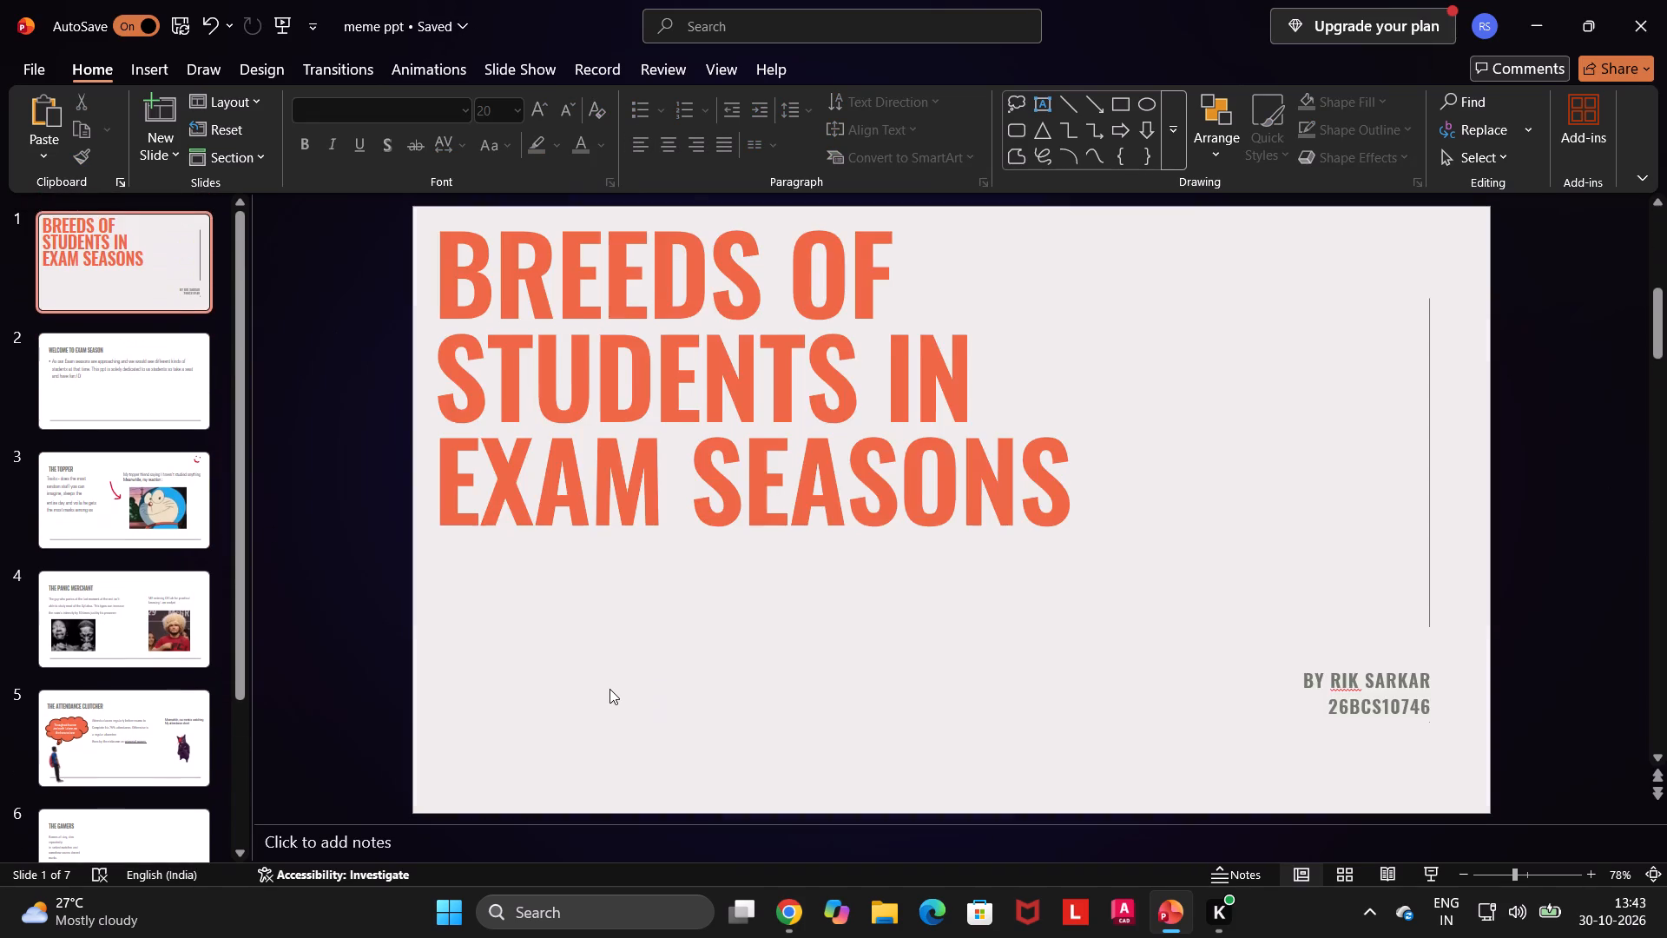
{"action": "scroll", "coordinate": [609, 689], "scroll_direction": "down", "scroll_amount": 3}
{"action": "scroll", "coordinate": [609, 689], "scroll_direction": "up", "scroll_amount": 2}
{"action": "scroll", "coordinate": [609, 689], "scroll_direction": "down", "scroll_amount": 2}
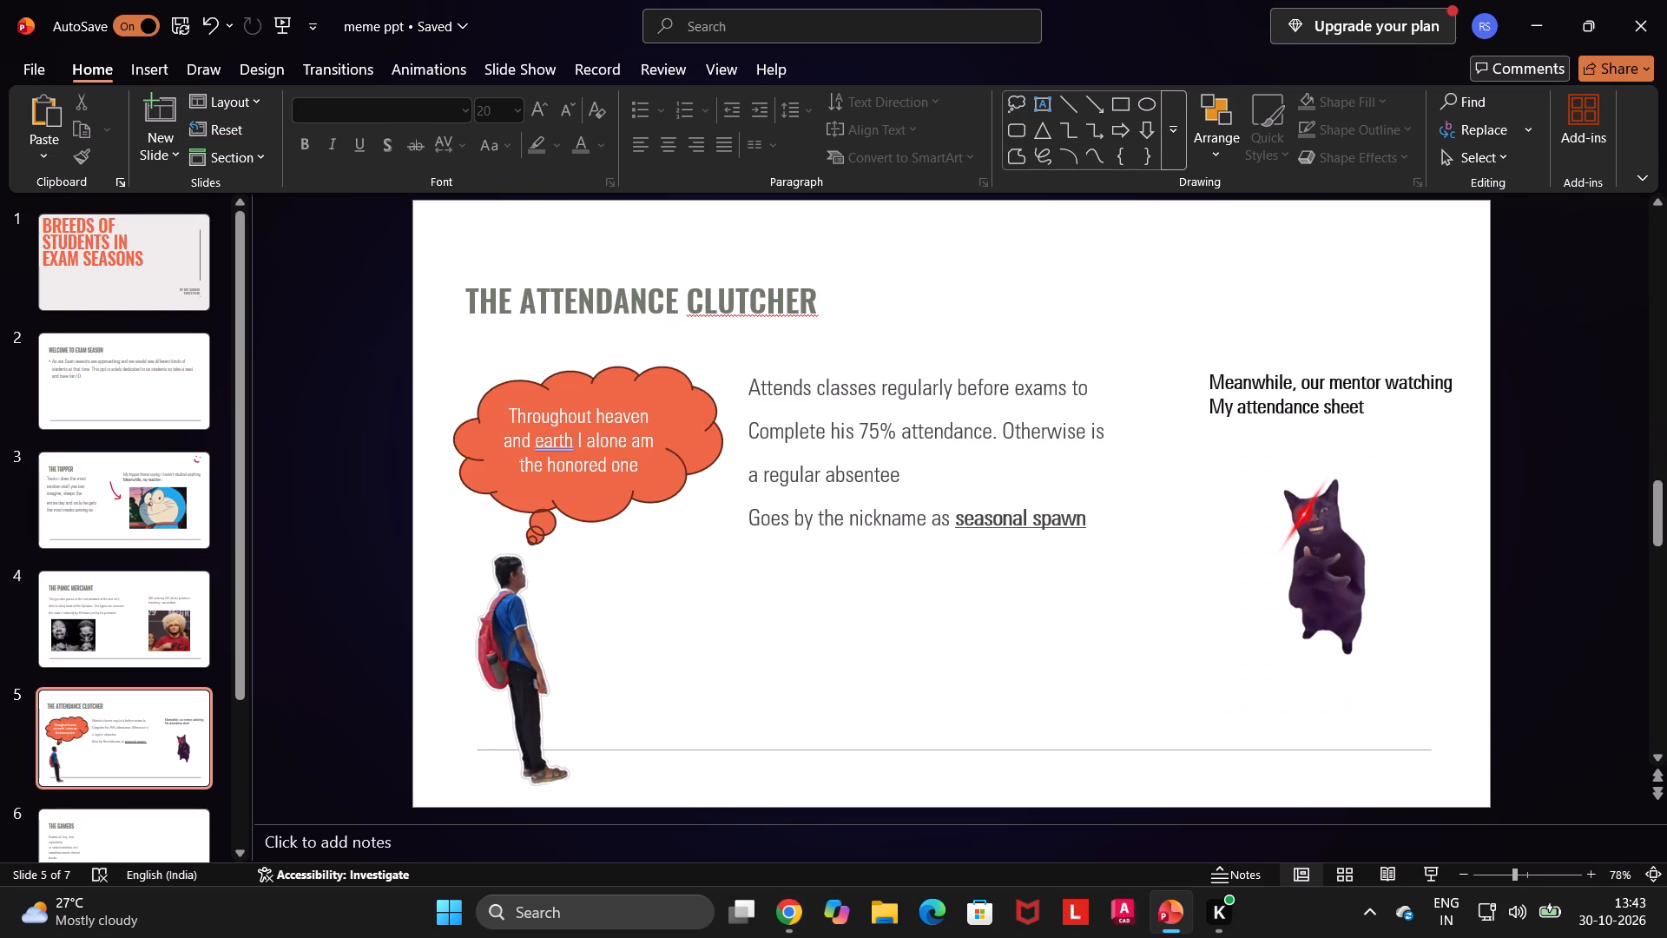
{"action": "scroll", "coordinate": [609, 689], "scroll_direction": "down", "scroll_amount": 1}
{"action": "scroll", "coordinate": [168, 666], "scroll_direction": "down", "scroll_amount": 2}
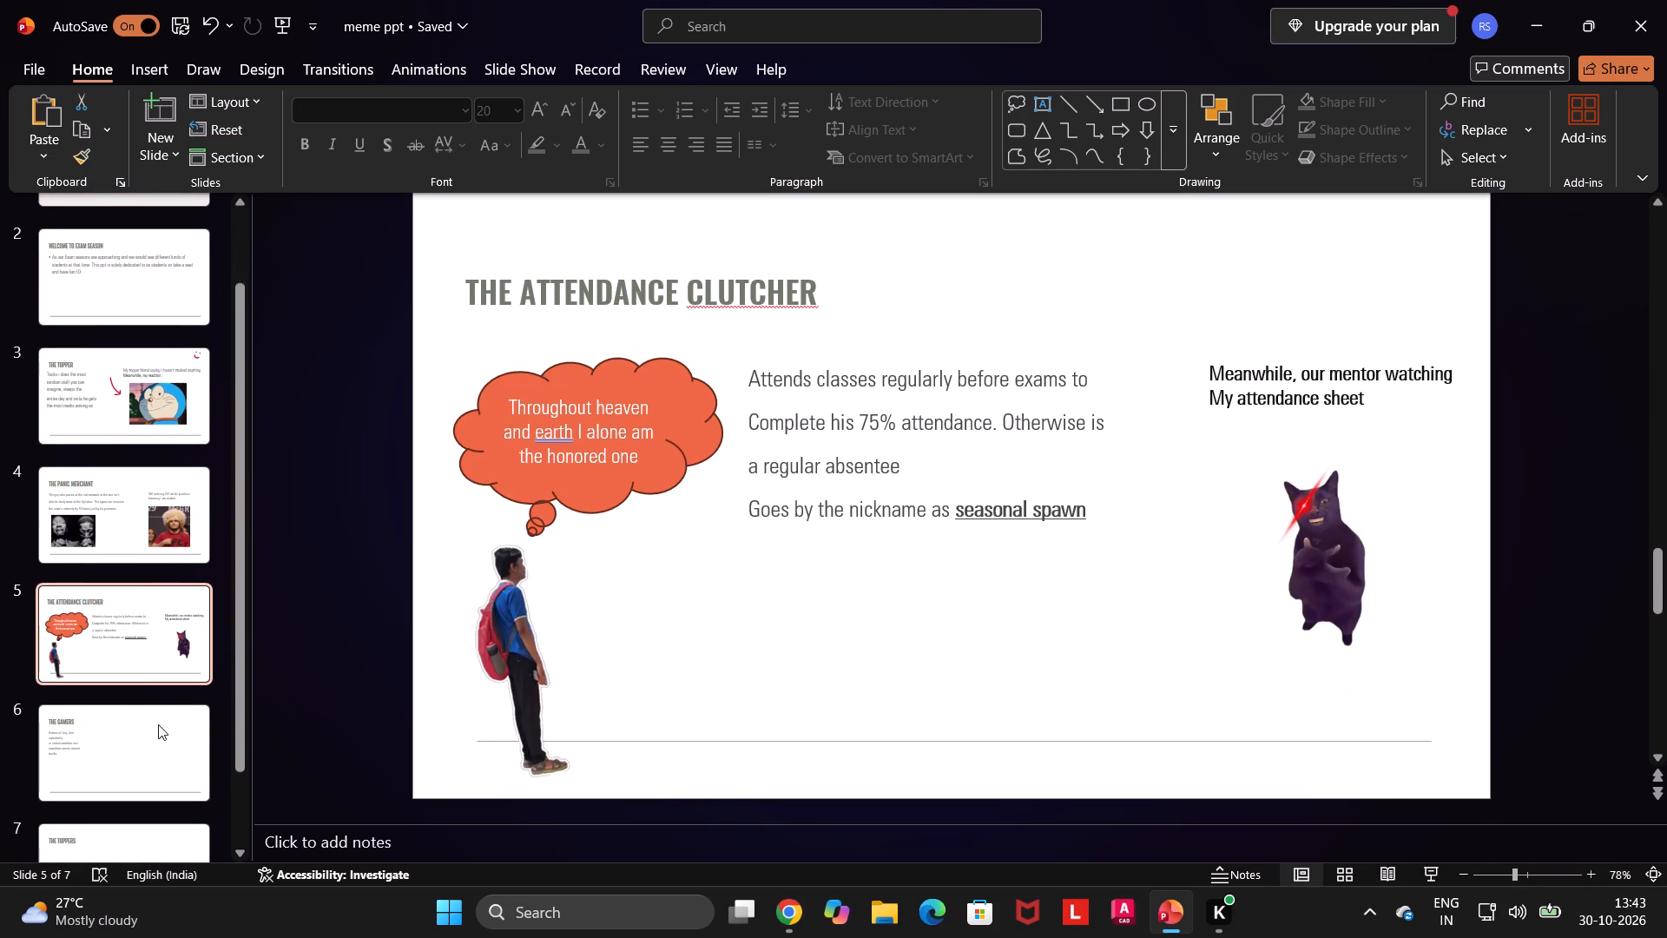
Below The Gamers description, add "Or sometimes they are they people who just gave up and", followed by a line break.
{"action": "left_click", "coordinate": [155, 723]}
{"action": "scroll", "coordinate": [165, 732], "scroll_direction": "down", "scroll_amount": 2}
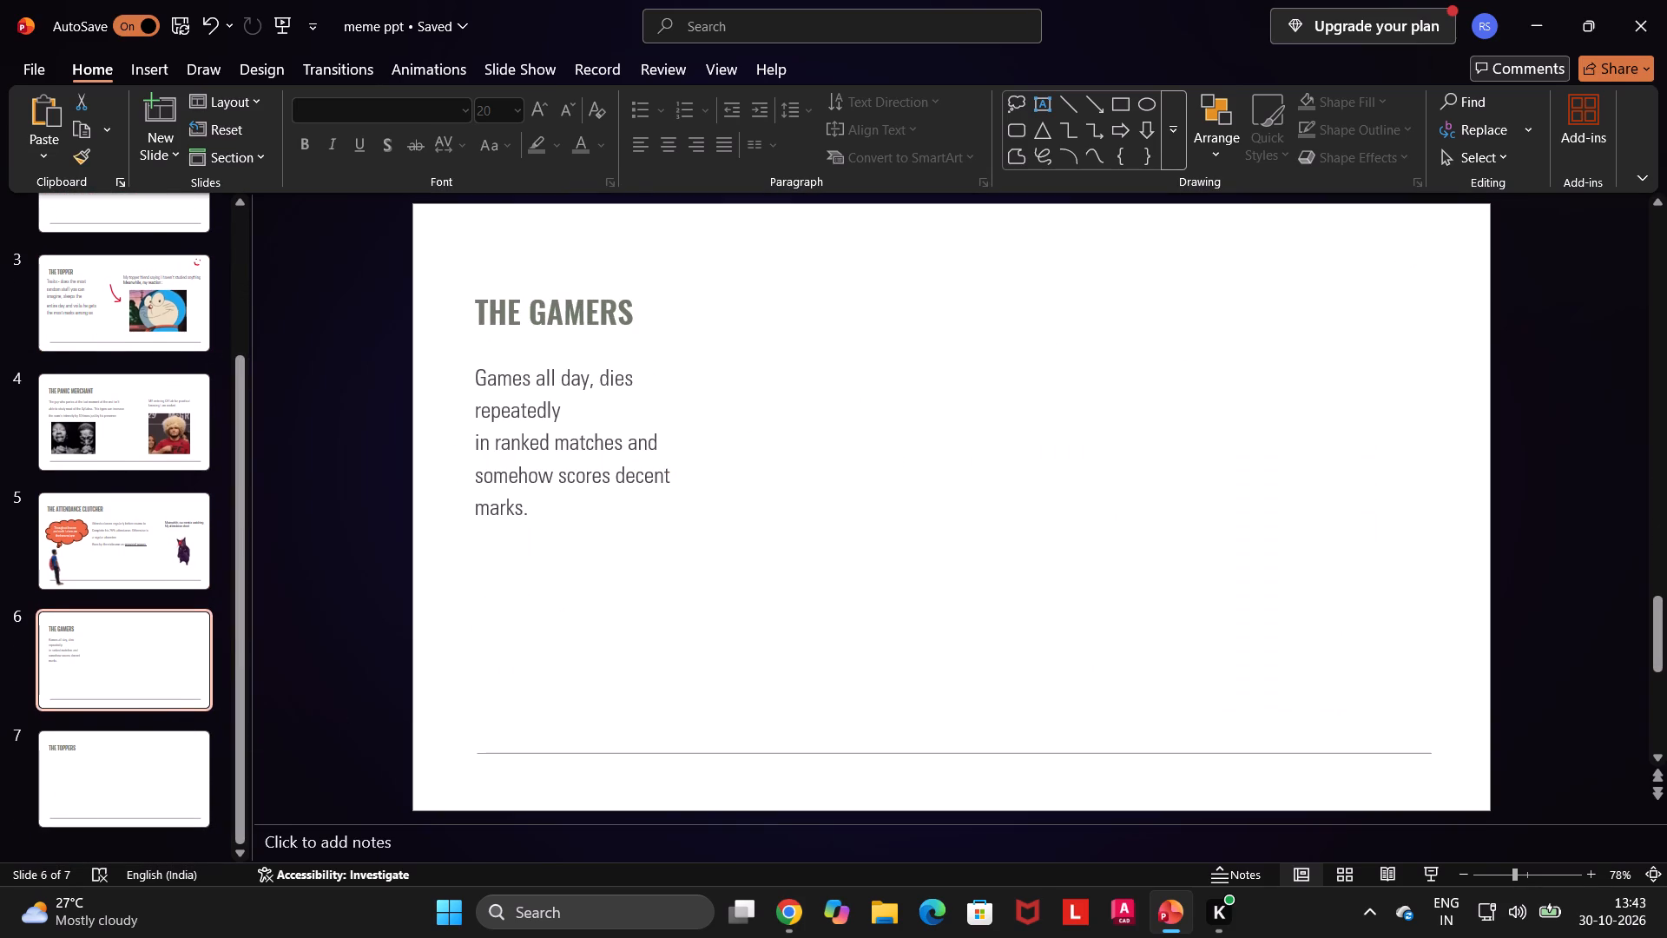
{"action": "left_click", "coordinate": [623, 515]}
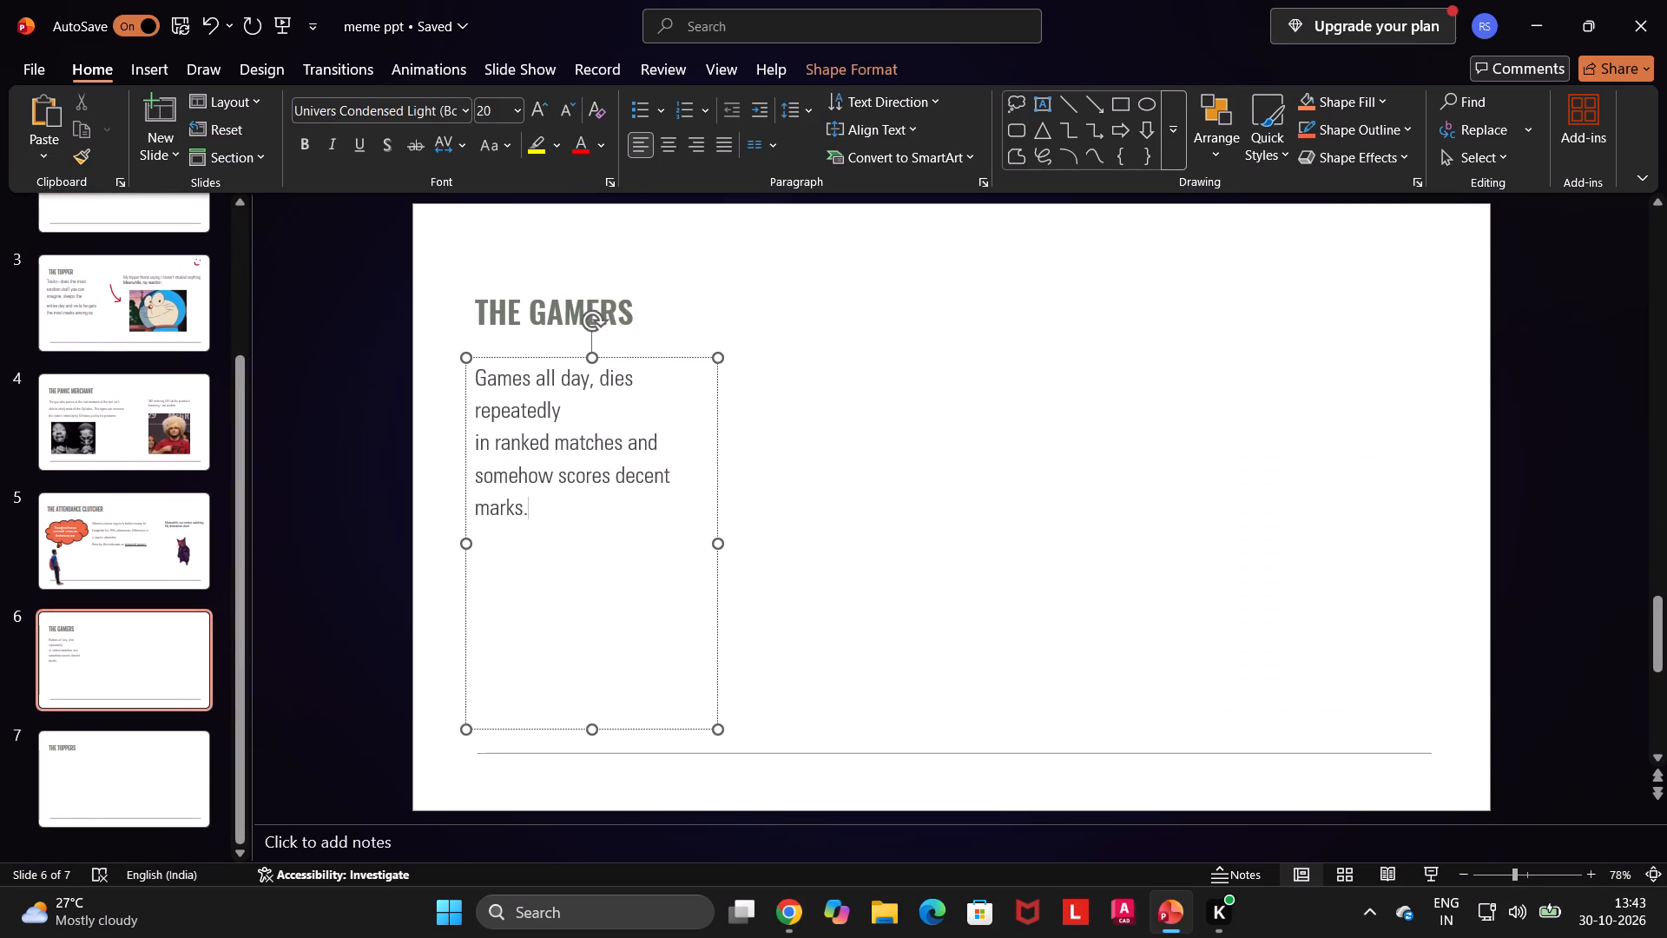
{"action": "key", "text": "Return"}
{"action": "key", "text": "Return"}
{"action": "key", "text": "BackSpace"}
{"action": "type", "text": "Or some"}
{"action": "type", "text": "times"}
{"action": "key", "text": "space"}
{"action": "key", "text": "BackSpace"}
{"action": "key", "text": "BackSpace"}
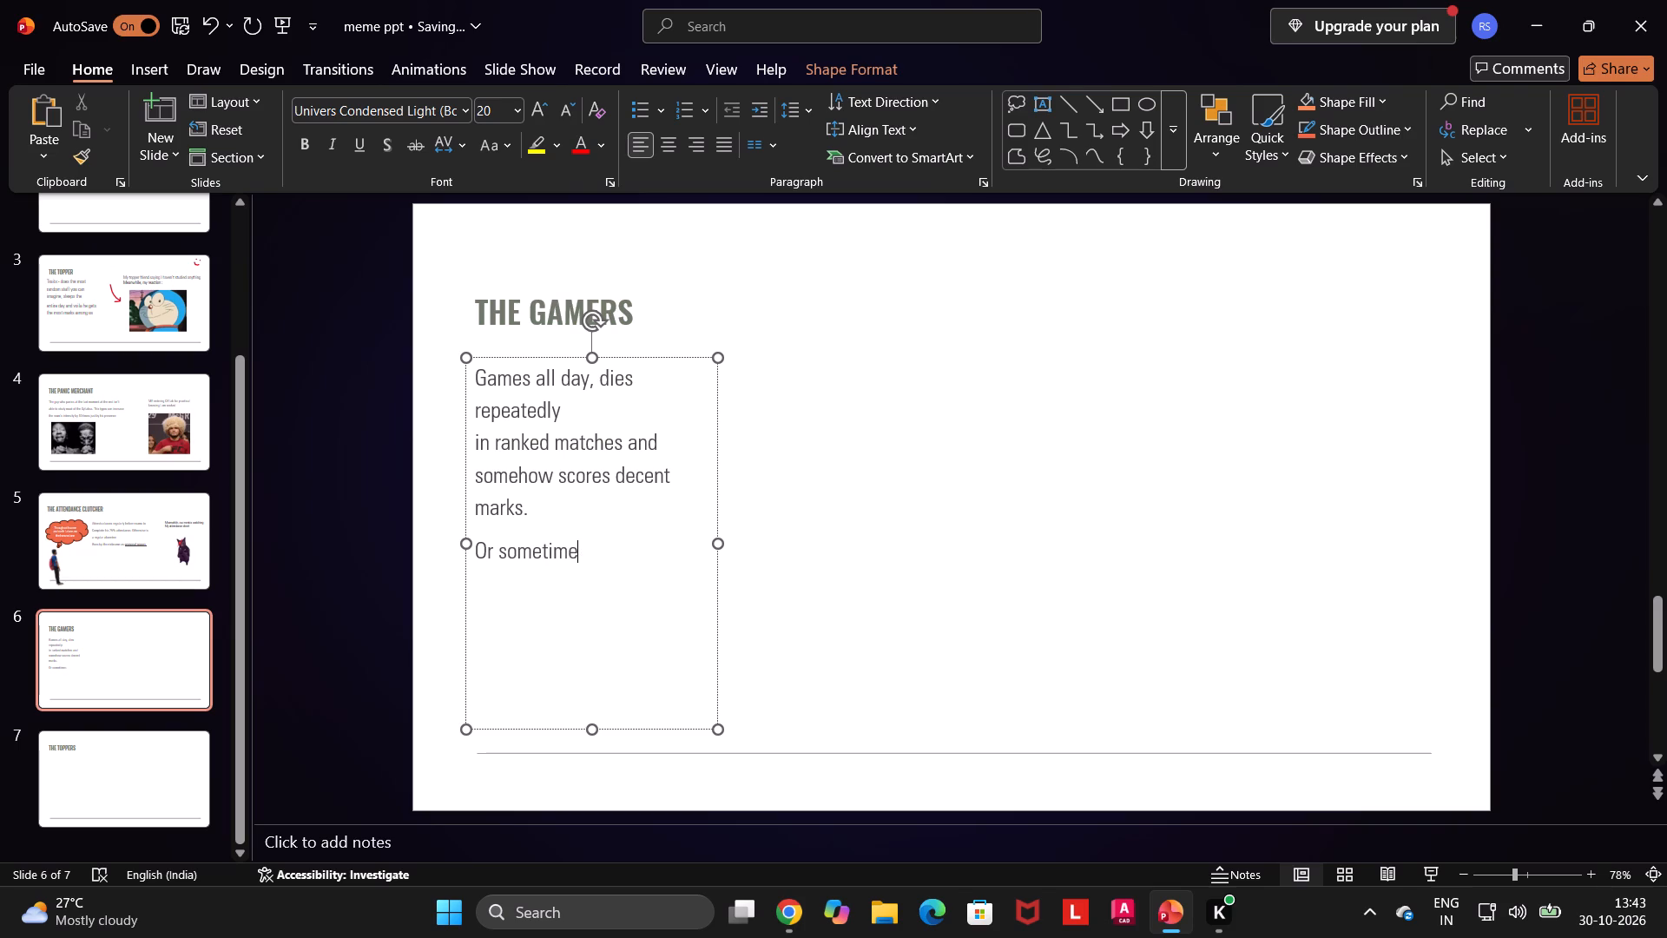
{"action": "type", "text": "s they ar"}
{"action": "key", "text": "BackSpace"}
{"action": "type", "text": "re they po"}
{"action": "key", "text": "BackSpace"}
{"action": "type", "text": "eople who just gave up"}
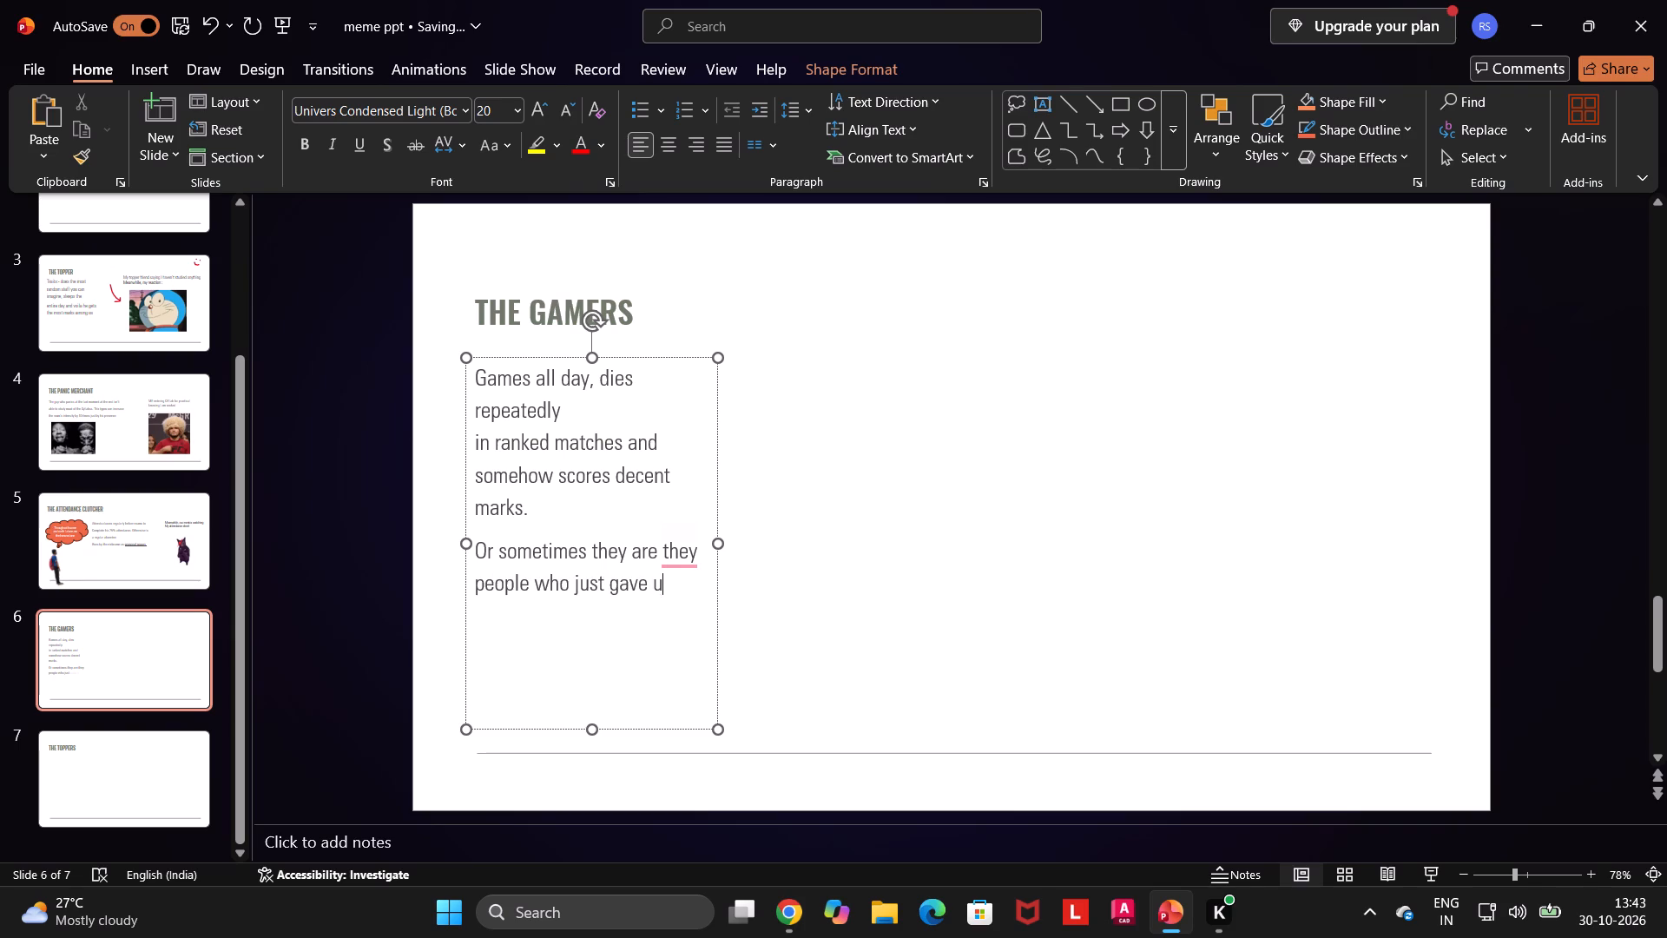
{"action": "key", "text": "space"}
{"action": "type", "text": "and"}
{"action": "key", "text": "space"}
{"action": "key", "text": "Return"}
Continue The Gamers text on the new line with "'chill' before their exam.", keeping chill in single quotes.
{"action": "type", "text": "''"}
{"action": "key", "text": "Left"}
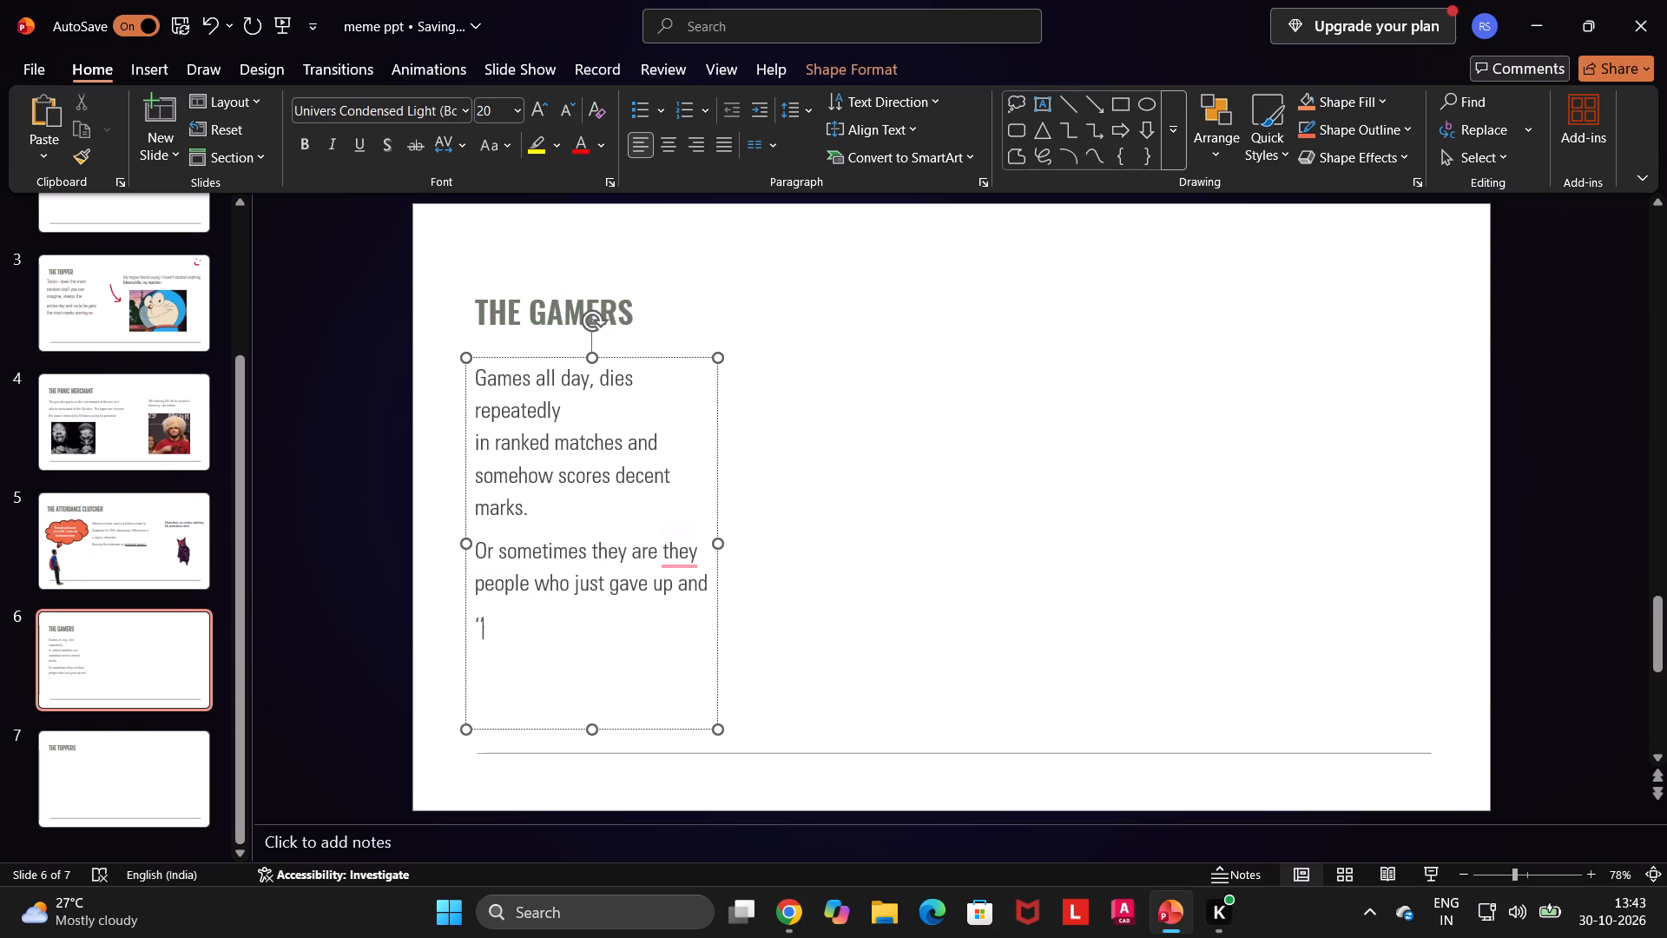
{"action": "key", "text": "c"}
{"action": "type", "text": "hill"}
{"action": "key", "text": "space"}
{"action": "key", "text": "BackSpace"}
{"action": "key", "text": "Right"}
{"action": "key", "text": "space"}
{"action": "type", "text": "before their exam"}
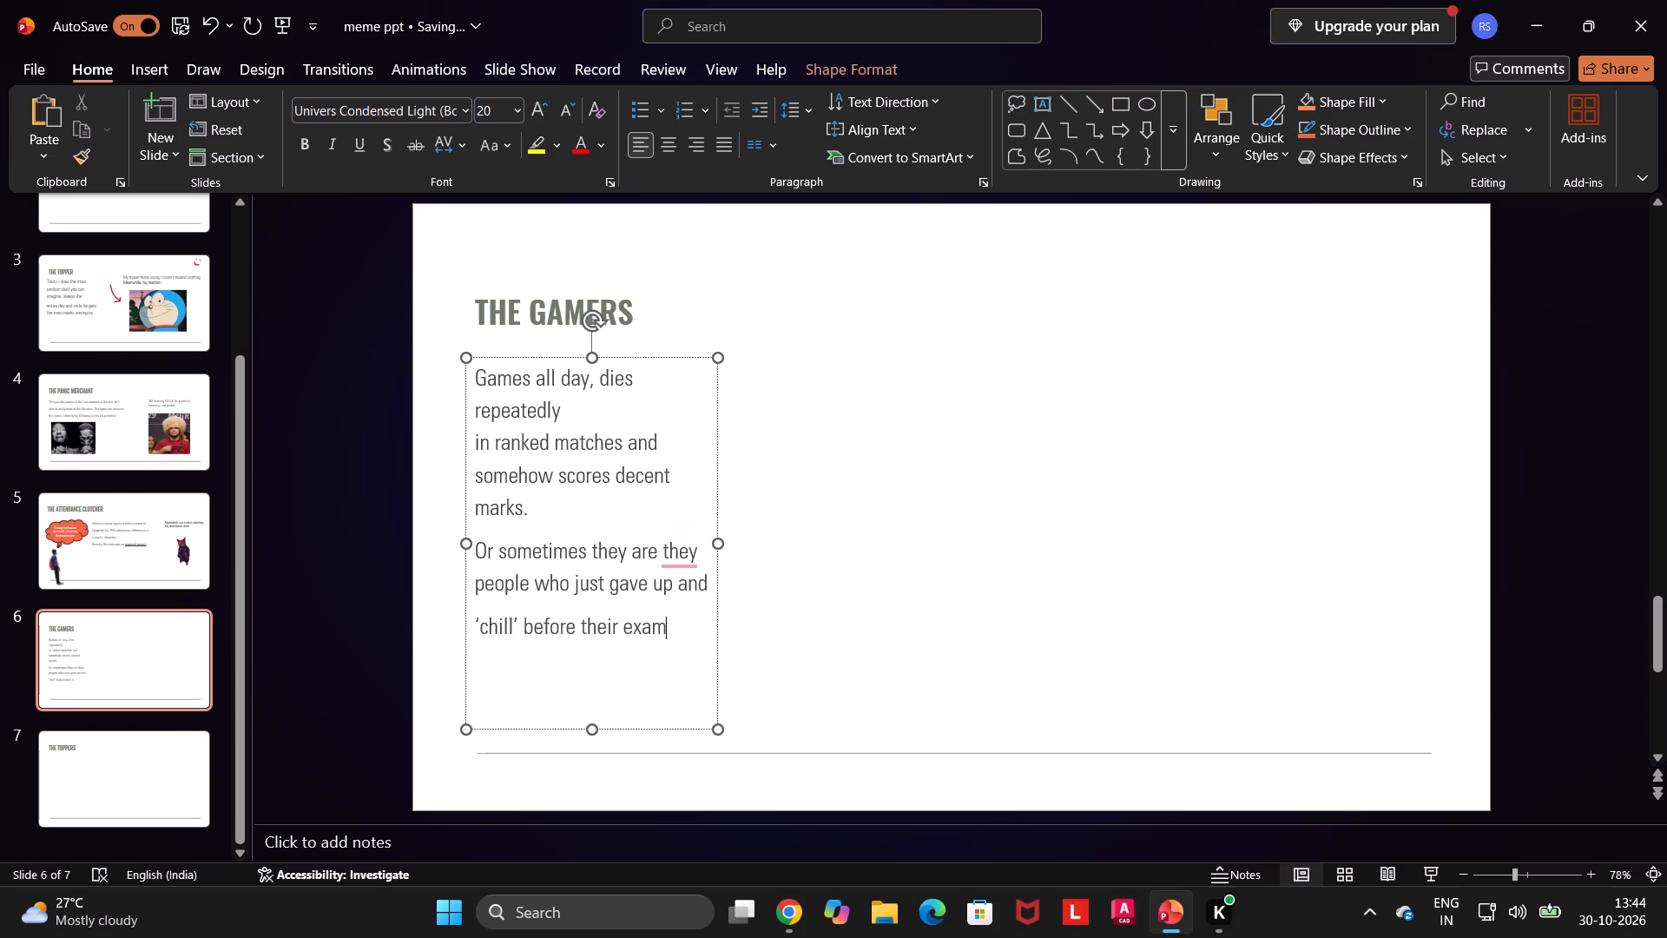
{"action": "key", "text": "period"}
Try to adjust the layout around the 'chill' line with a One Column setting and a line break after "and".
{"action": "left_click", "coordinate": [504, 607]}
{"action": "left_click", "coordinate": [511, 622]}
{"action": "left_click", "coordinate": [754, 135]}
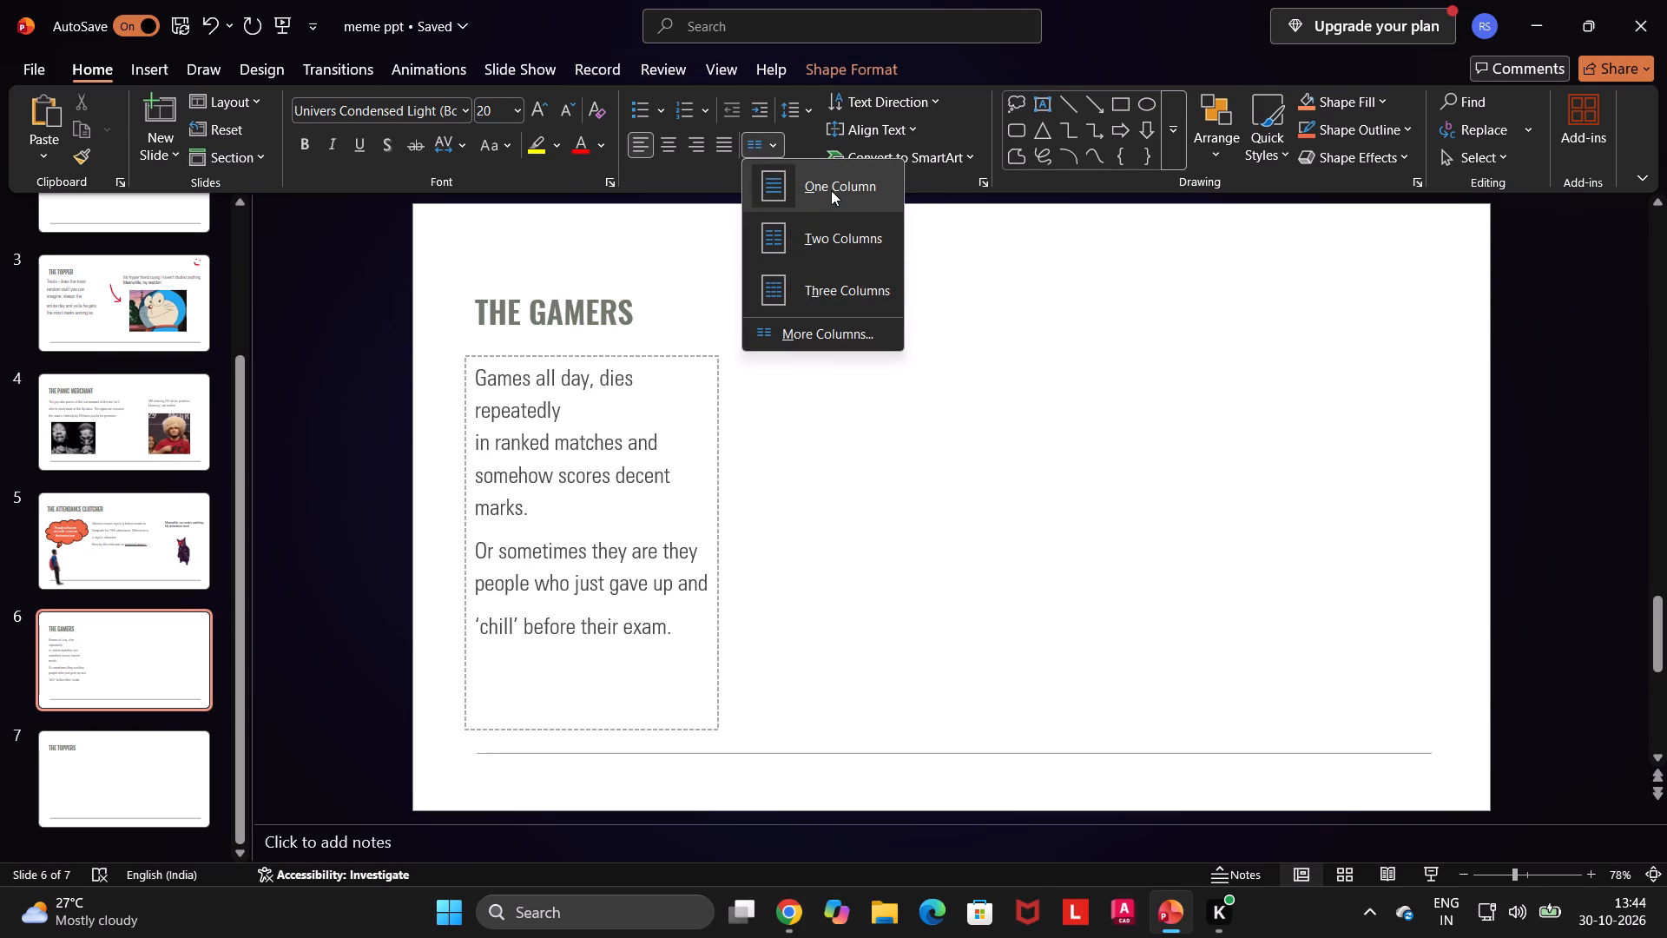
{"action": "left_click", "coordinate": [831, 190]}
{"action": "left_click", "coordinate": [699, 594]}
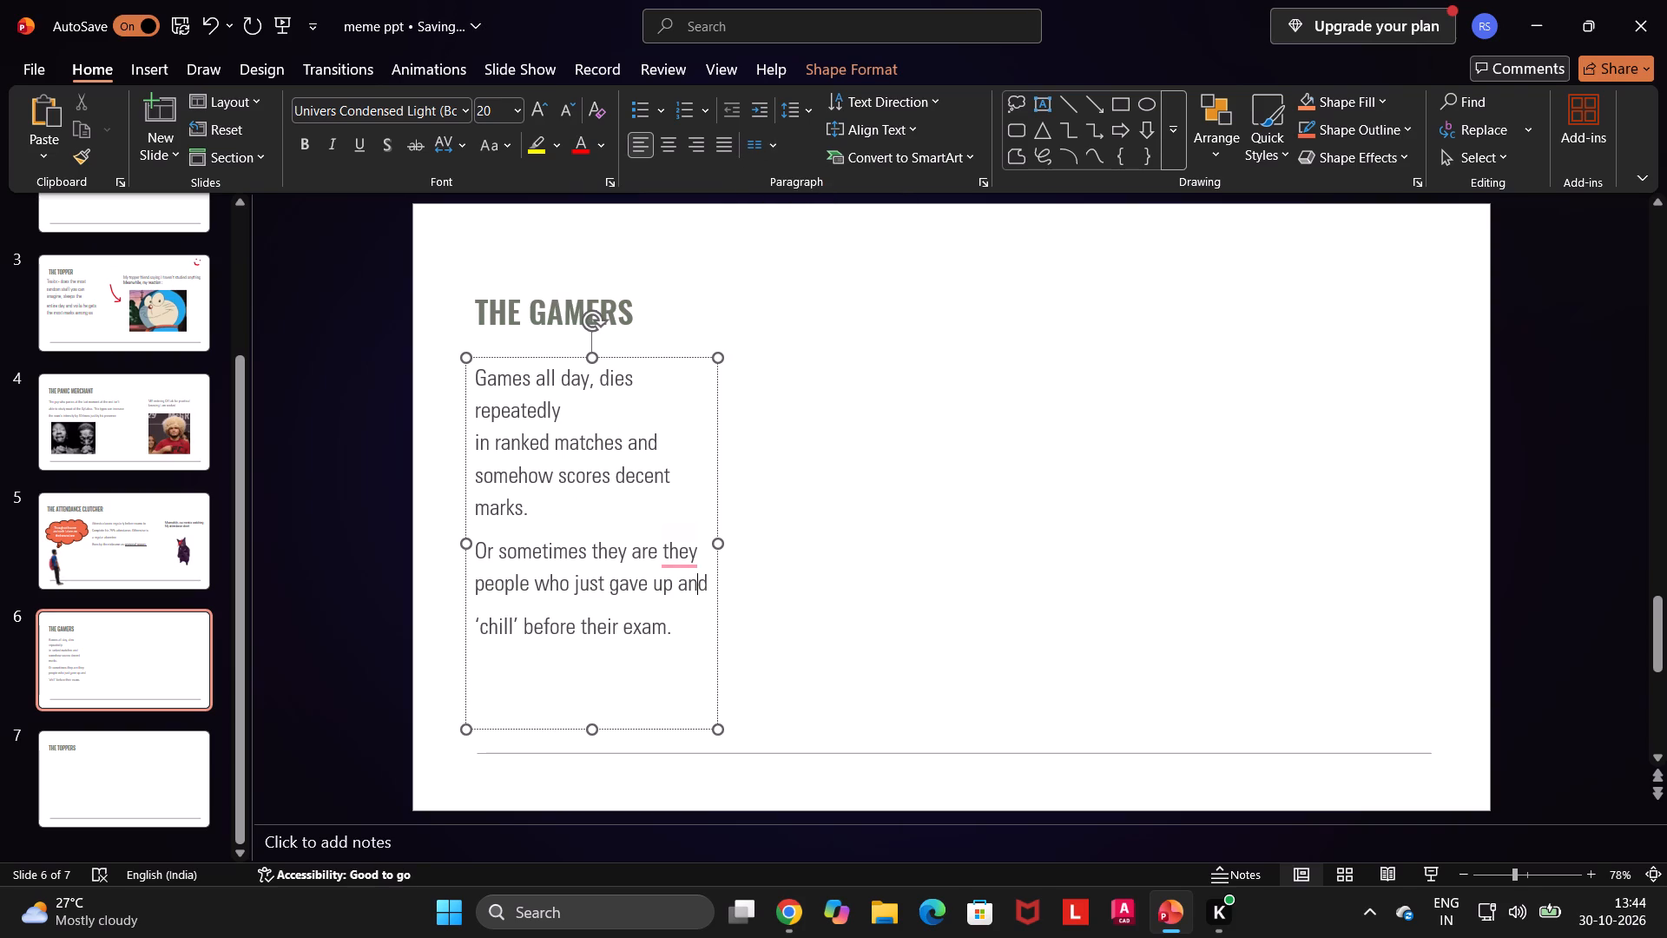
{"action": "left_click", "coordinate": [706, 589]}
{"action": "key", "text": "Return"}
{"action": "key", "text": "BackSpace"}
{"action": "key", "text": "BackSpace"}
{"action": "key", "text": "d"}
{"action": "left_click", "coordinate": [83, 761]}
{"action": "scroll", "coordinate": [469, 701], "scroll_direction": "down", "scroll_amount": 3}
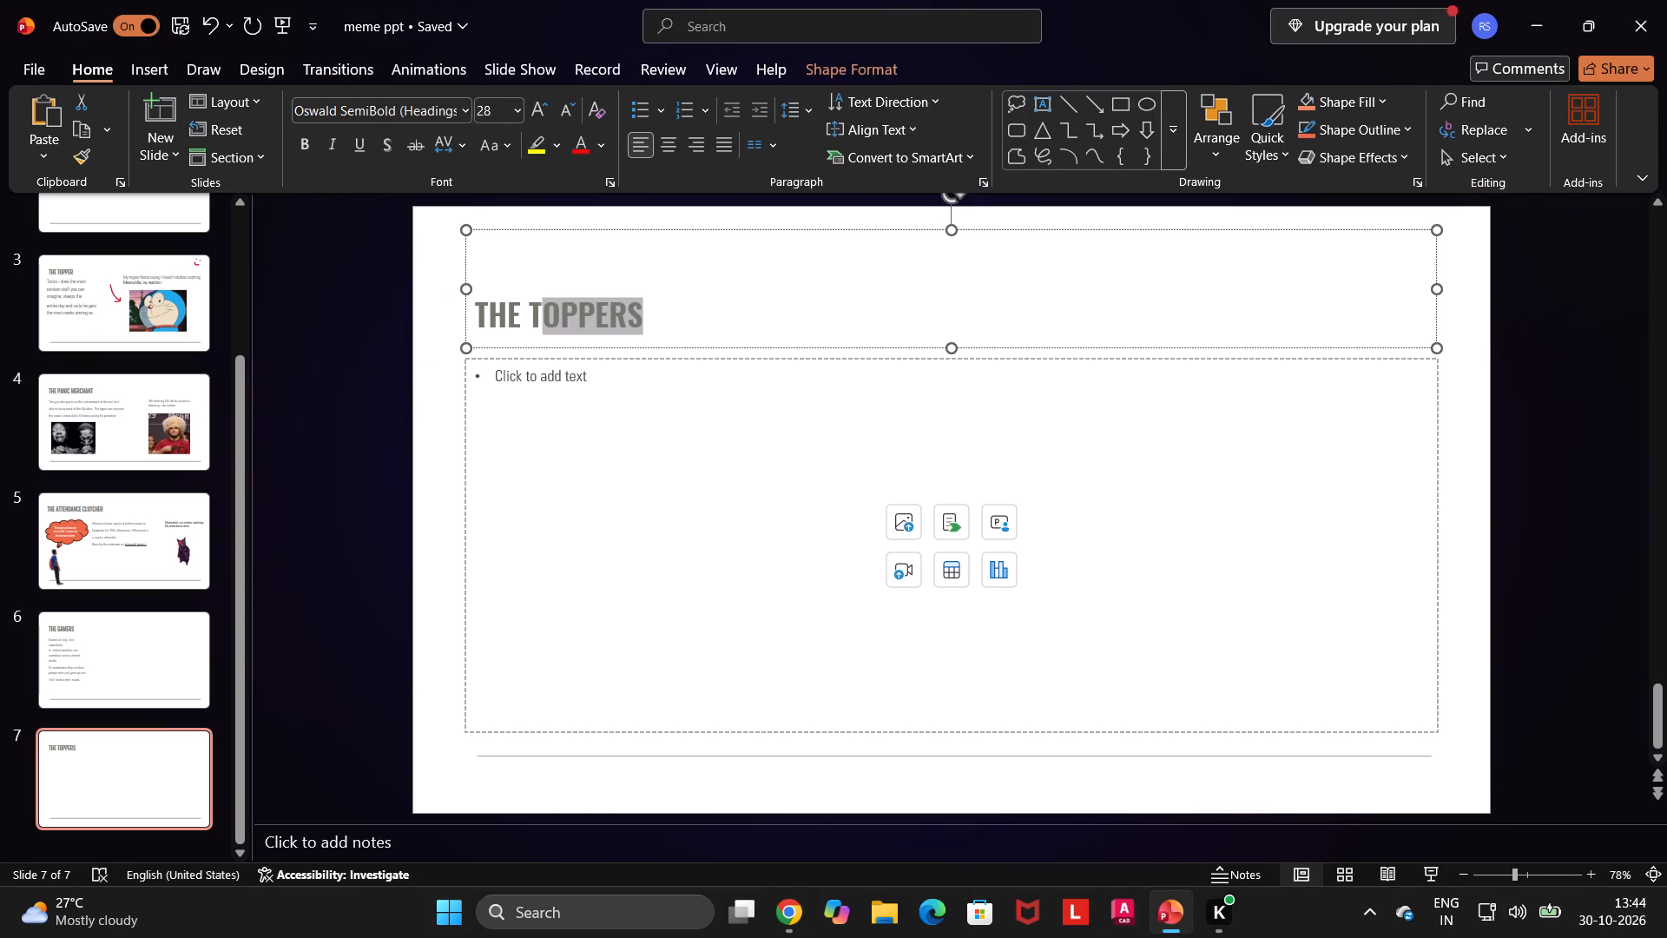
{"action": "left_click_drag", "start_coordinate": [541, 299], "coordinate": [528, 308]}
{"action": "key", "text": "shift+w"}
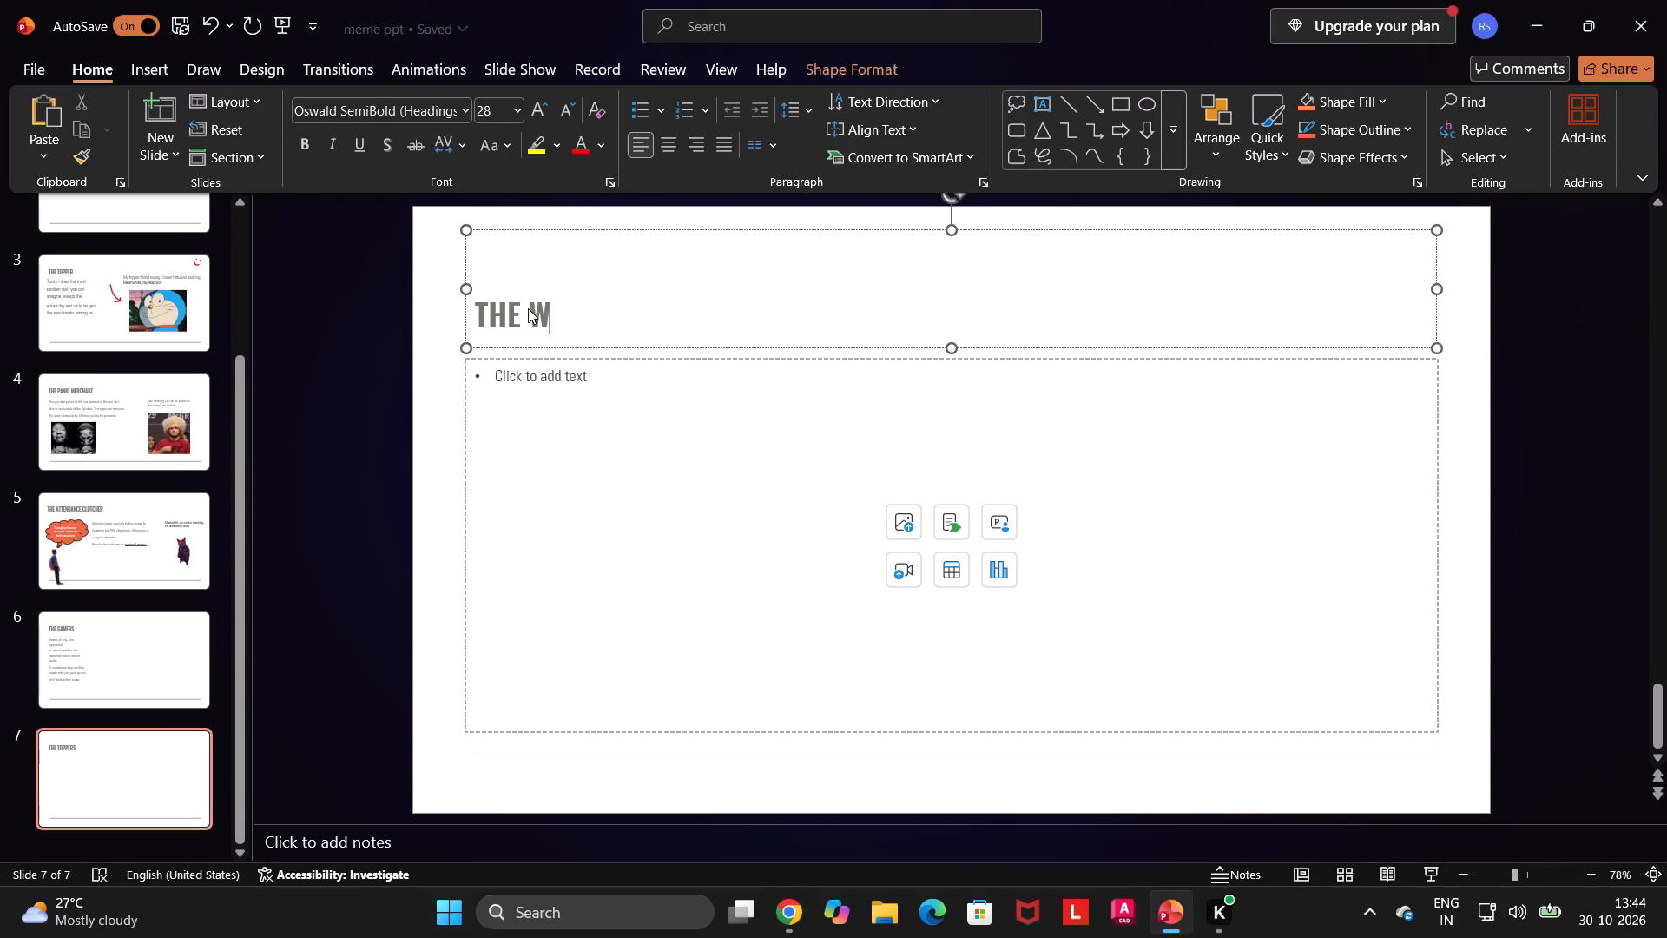
{"action": "type", "text": "ingman"}
Copy "Always the first to share notes, clear doubts, and drop last-minute tips" from Canva's Assist Giver slide into The Wingman slide's body.
{"action": "left_click", "coordinate": [497, 394]}
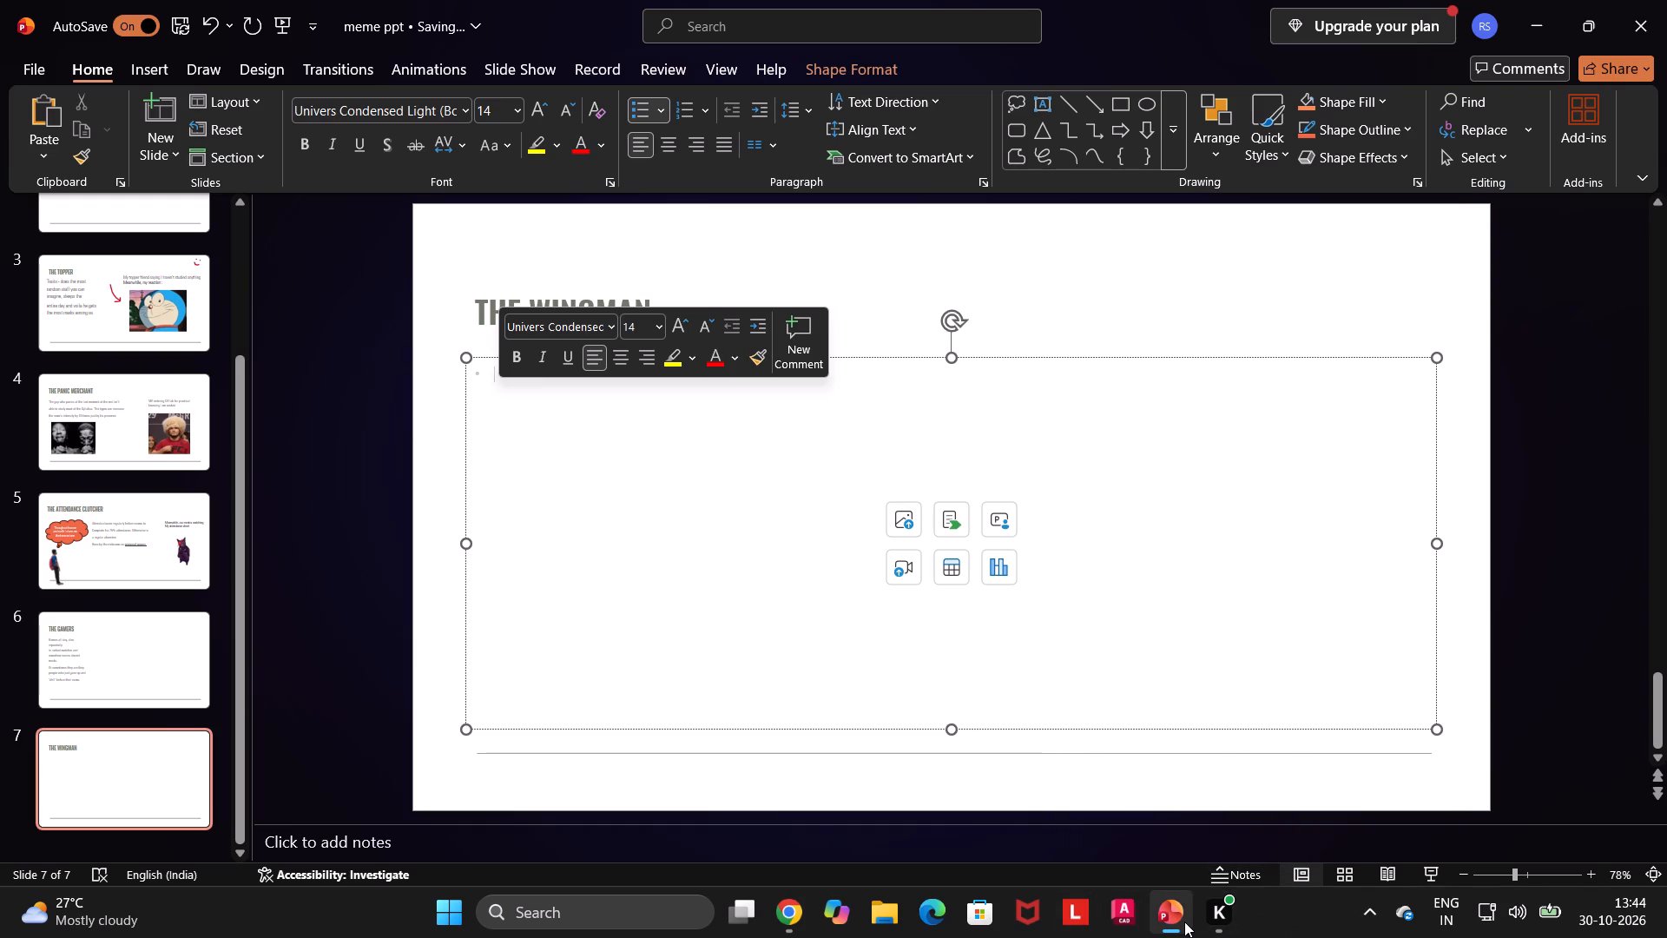
{"action": "left_click", "coordinate": [791, 896]}
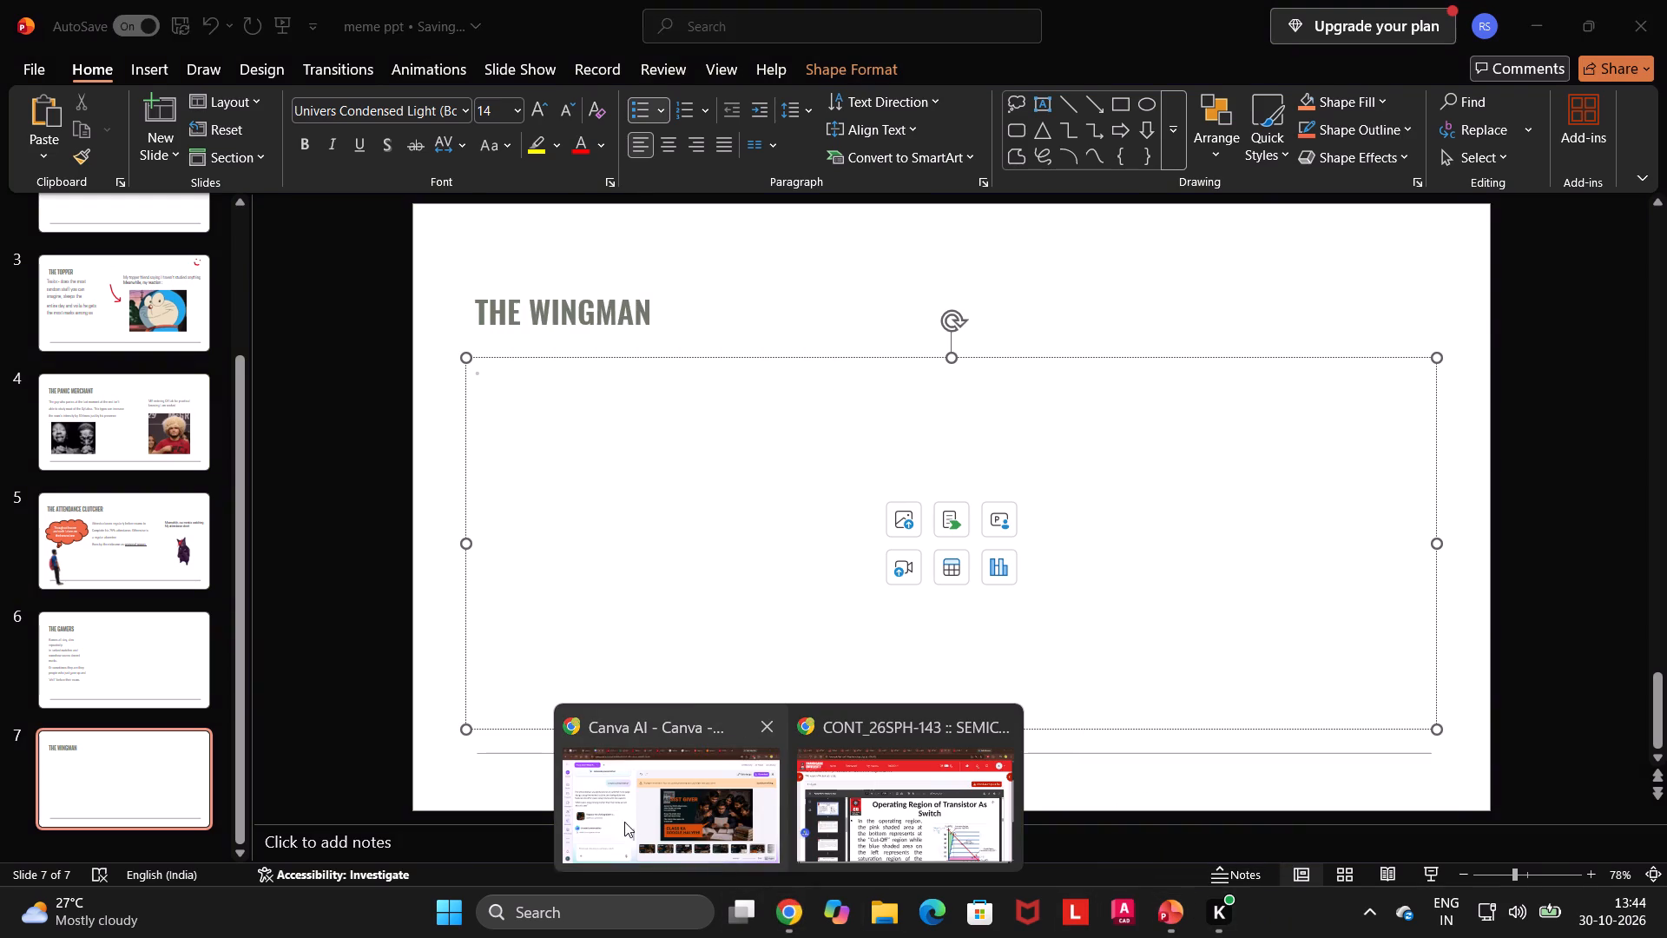
{"action": "left_click", "coordinate": [638, 822]}
{"action": "triple_click", "coordinate": [826, 466]}
{"action": "left_click", "coordinate": [826, 466]}
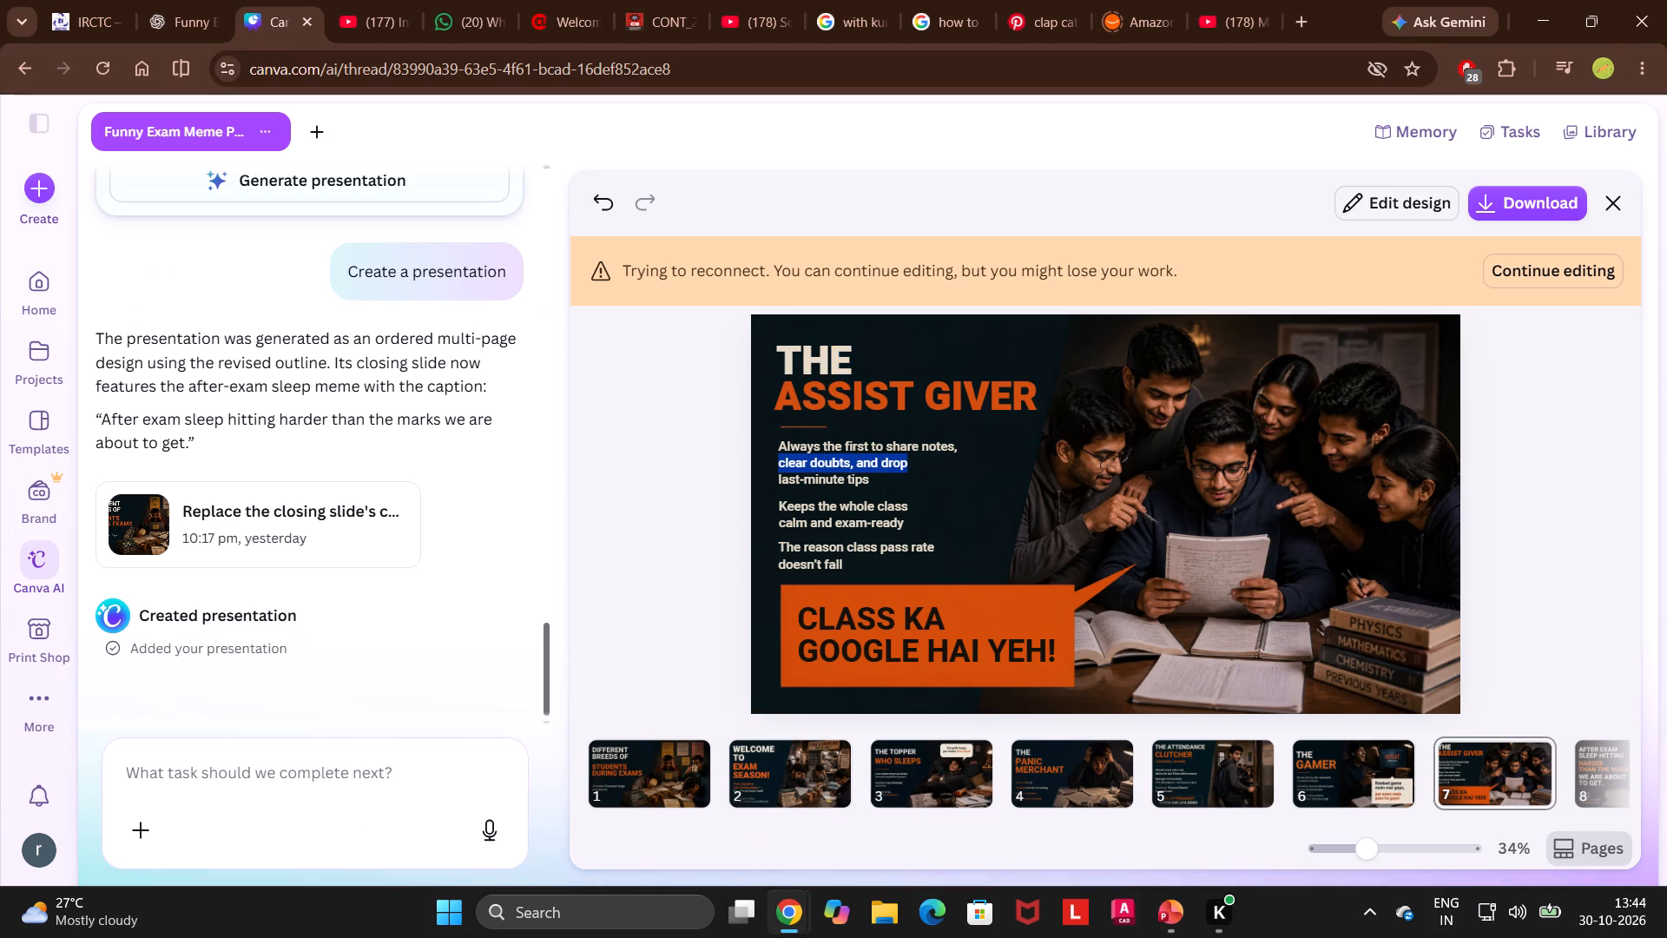
{"action": "left_click", "coordinate": [823, 466]}
{"action": "left_click", "coordinate": [801, 452]}
{"action": "key", "text": "ctrl+a"}
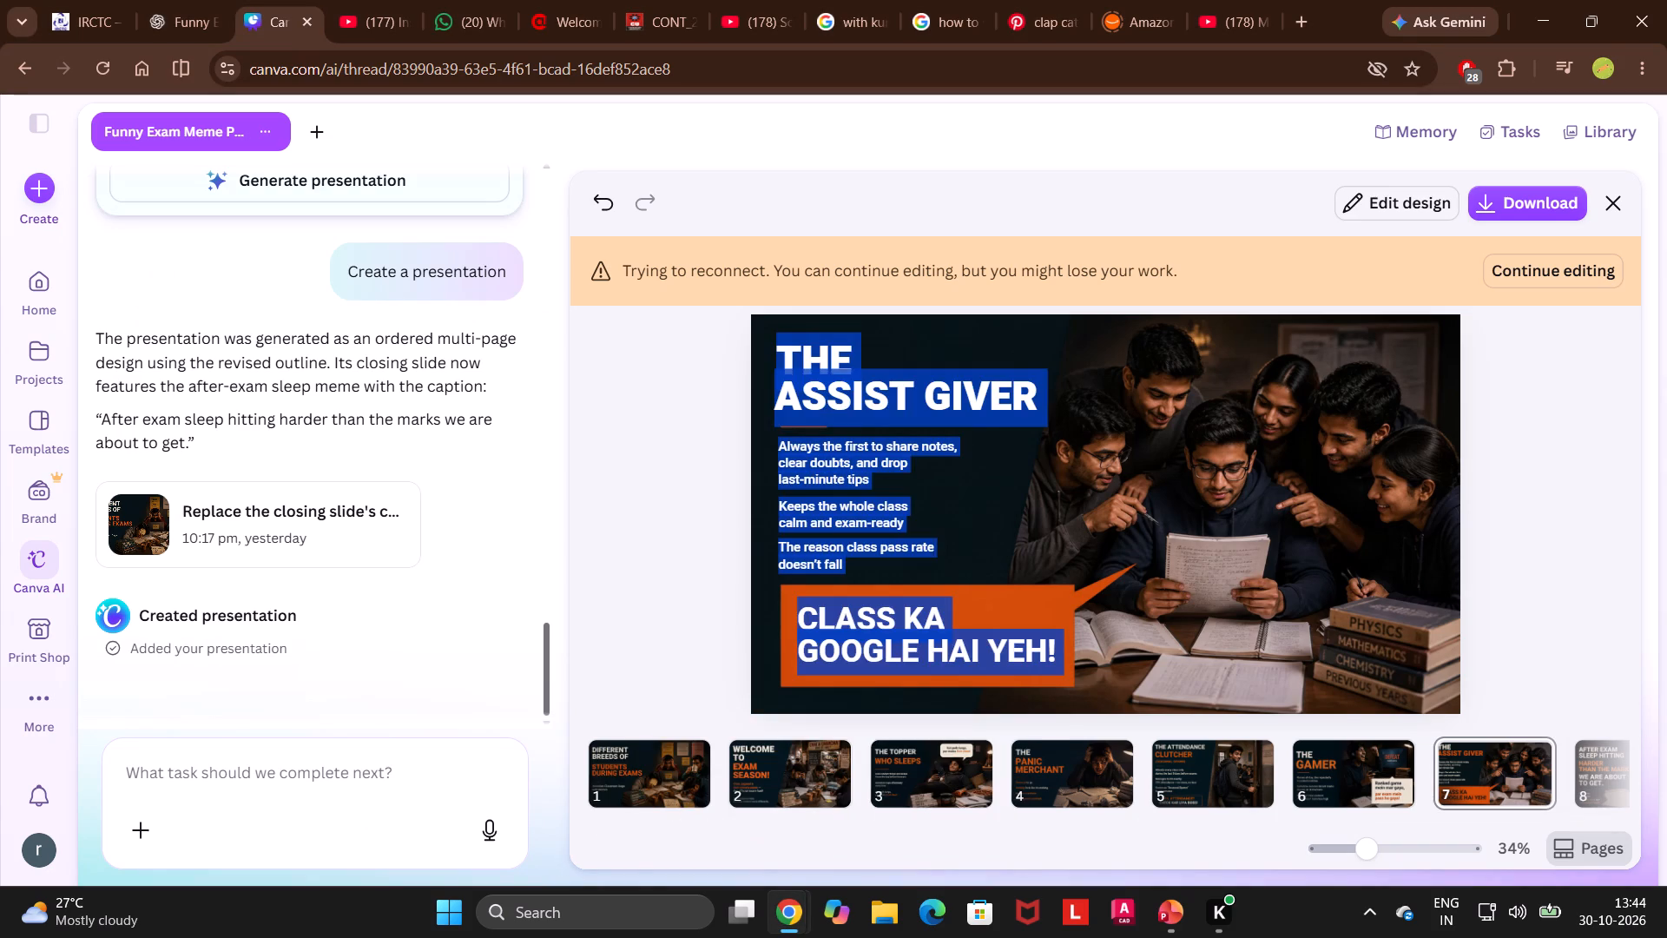
{"action": "left_click", "coordinate": [833, 468]}
{"action": "left_click_drag", "start_coordinate": [780, 440], "coordinate": [886, 486]}
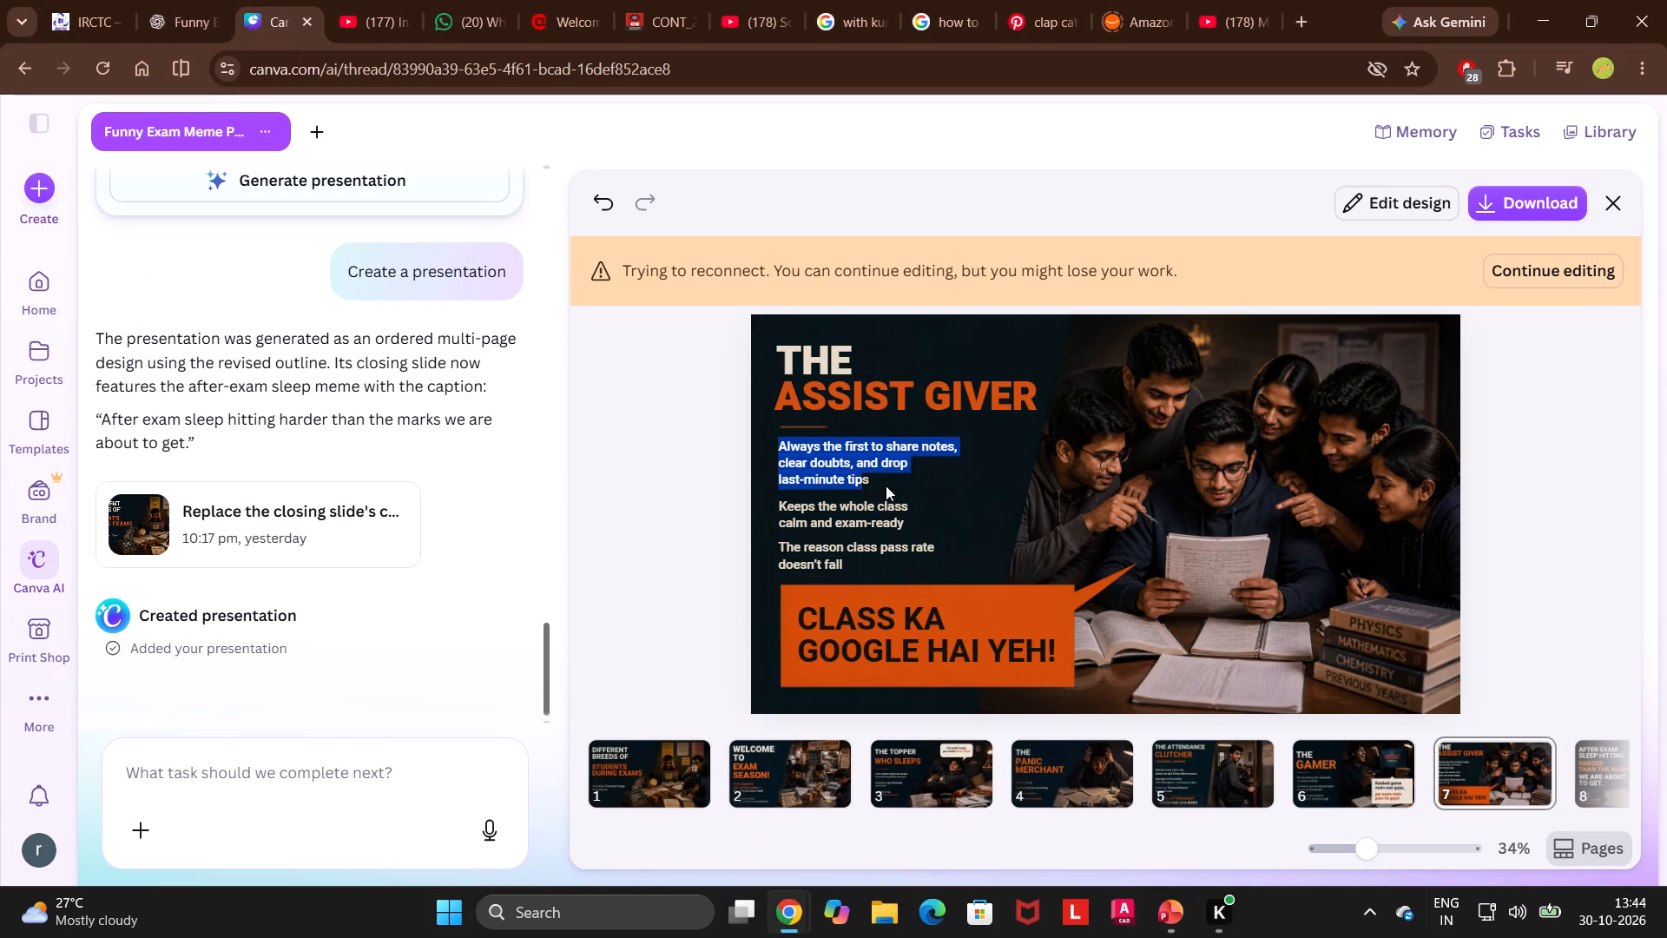
{"action": "left_click_drag", "start_coordinate": [886, 486], "coordinate": [899, 491]}
{"action": "right_click", "coordinate": [824, 469]}
{"action": "left_click", "coordinate": [918, 509]}
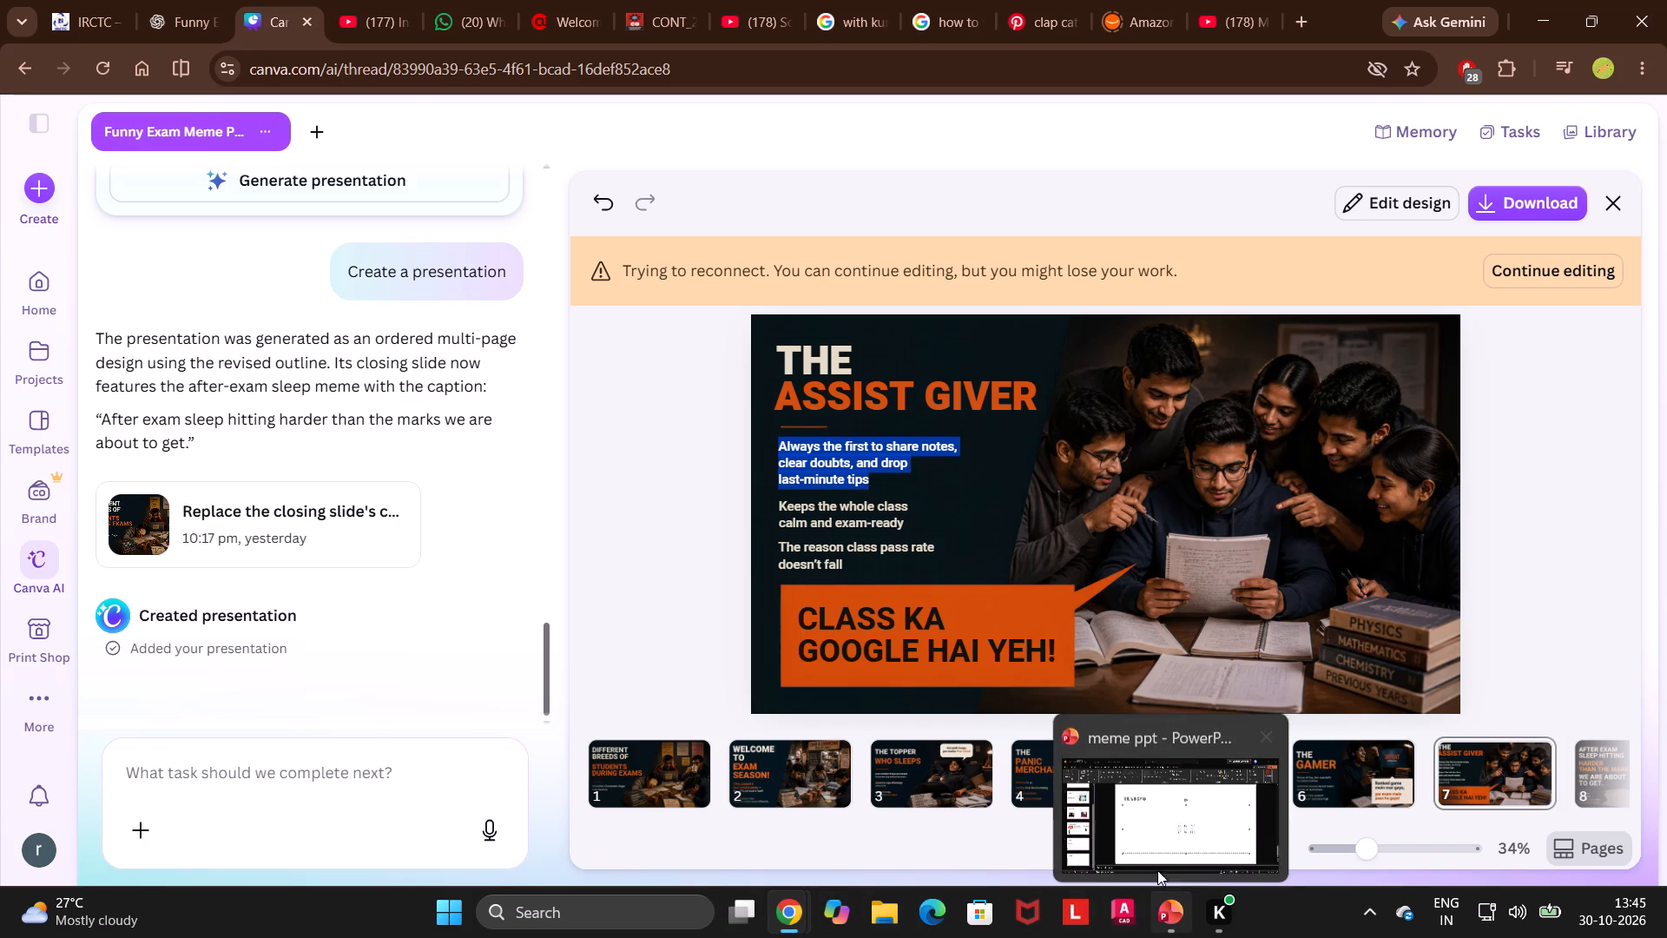
{"action": "left_click", "coordinate": [1156, 835]}
{"action": "key", "text": "ctrl+v"}
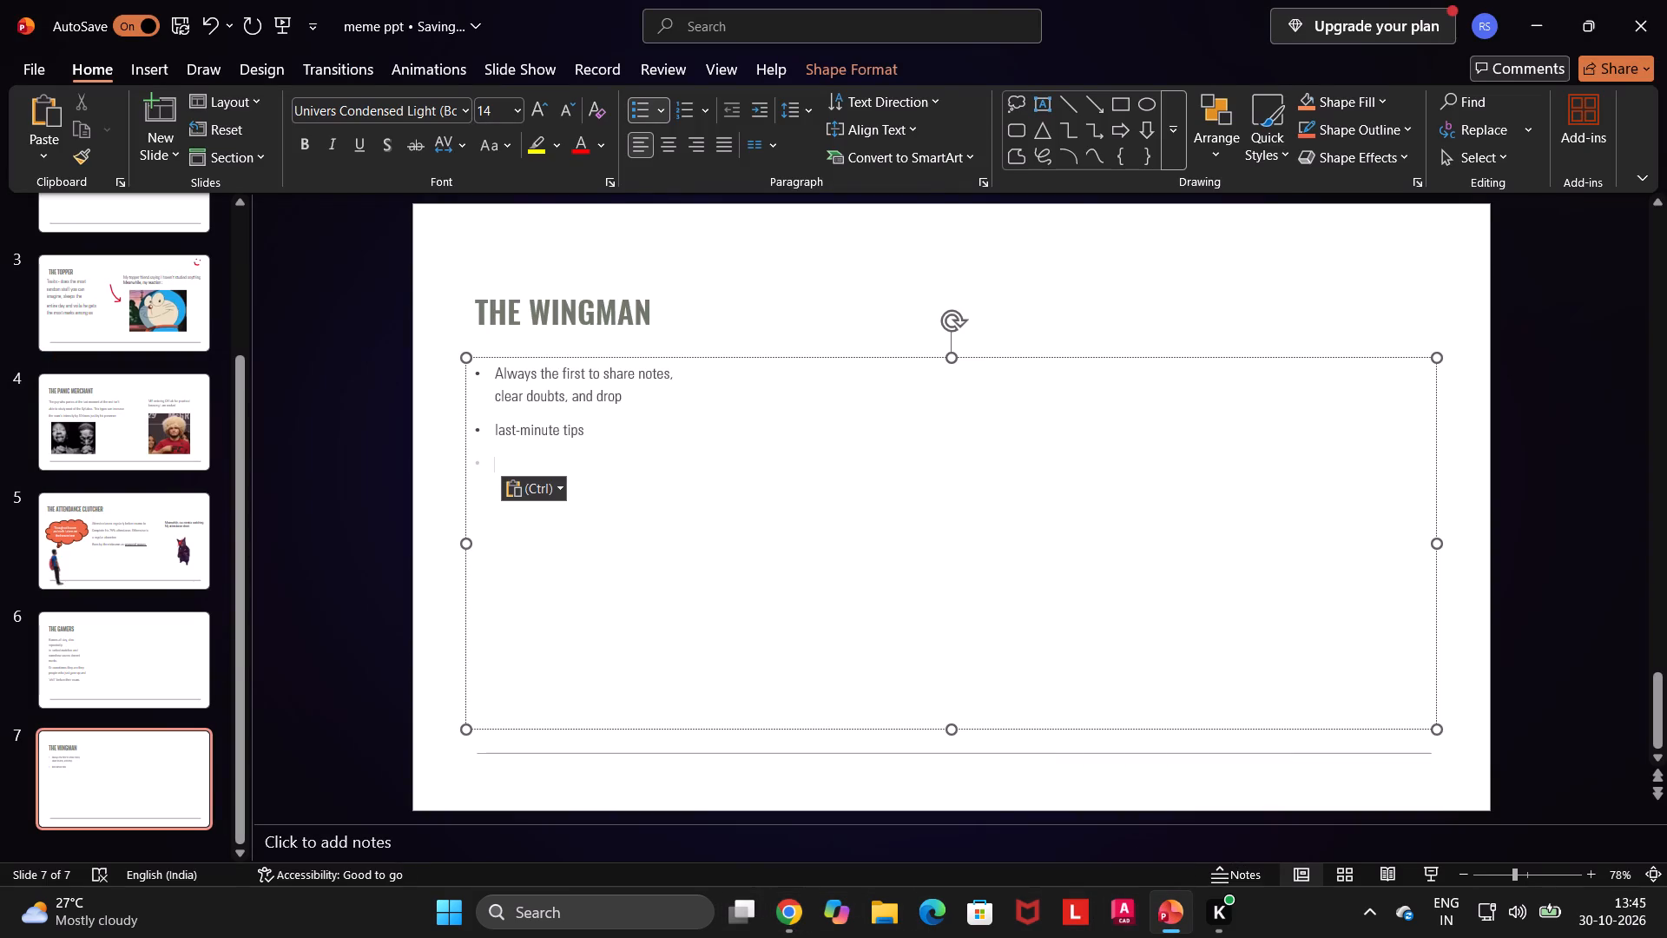
Remove the bullets from The Wingman slide's body text and apply a one-column layout.
{"action": "left_click", "coordinate": [636, 109]}
{"action": "left_click", "coordinate": [640, 107]}
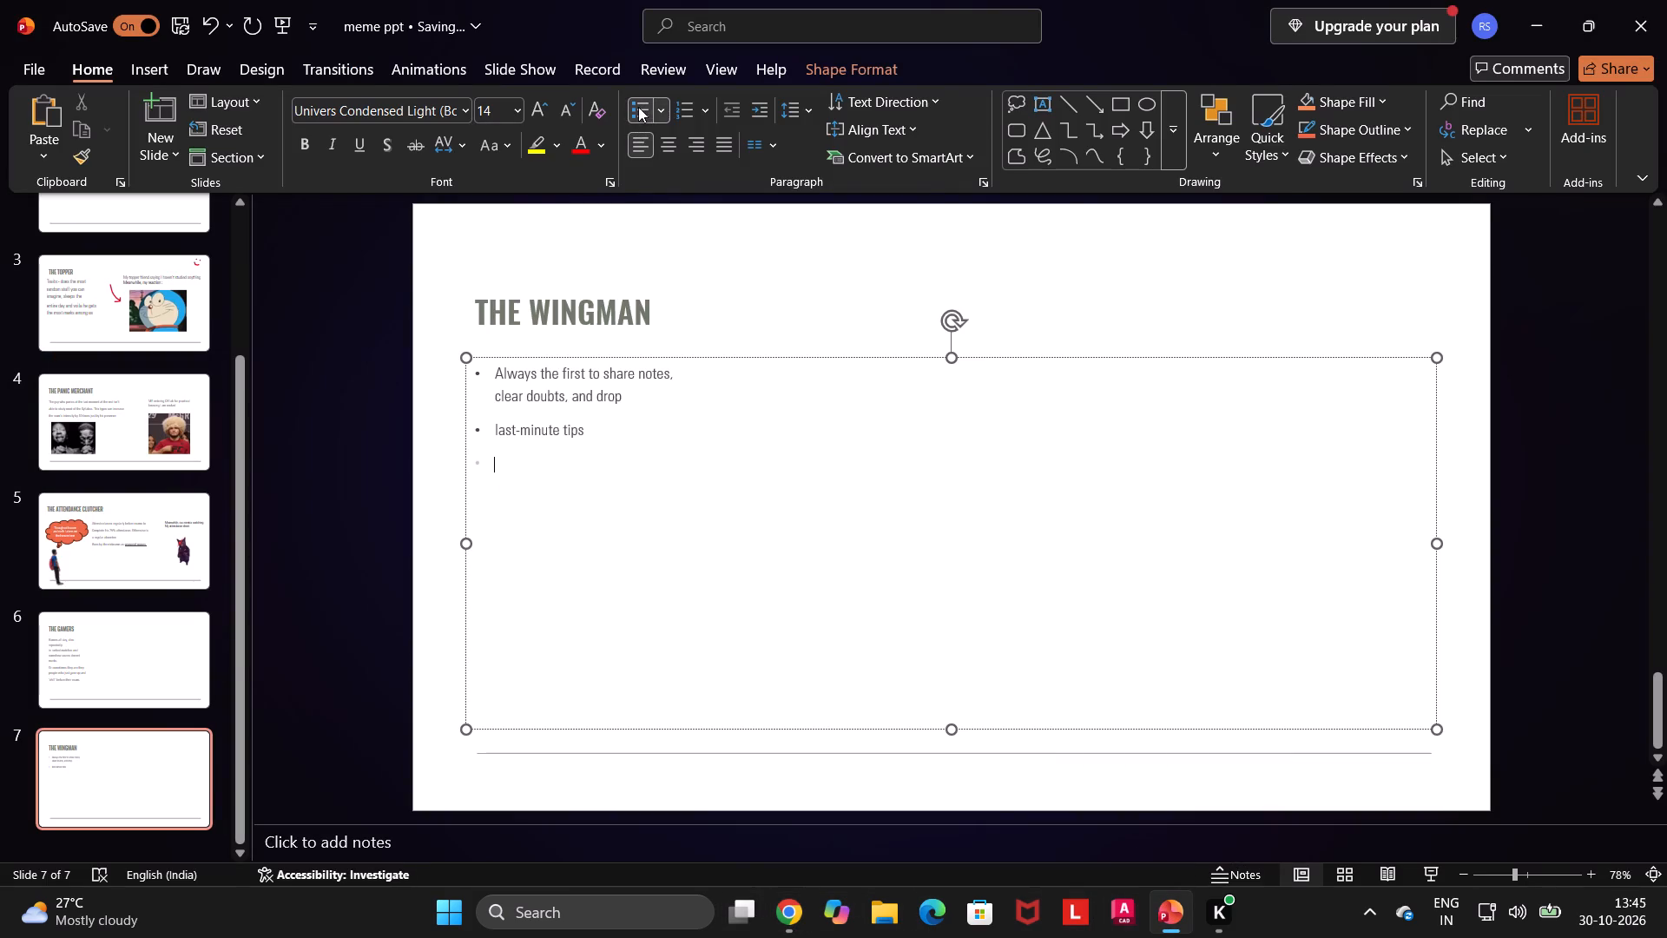
{"action": "left_click_drag", "start_coordinate": [609, 451], "coordinate": [422, 342]}
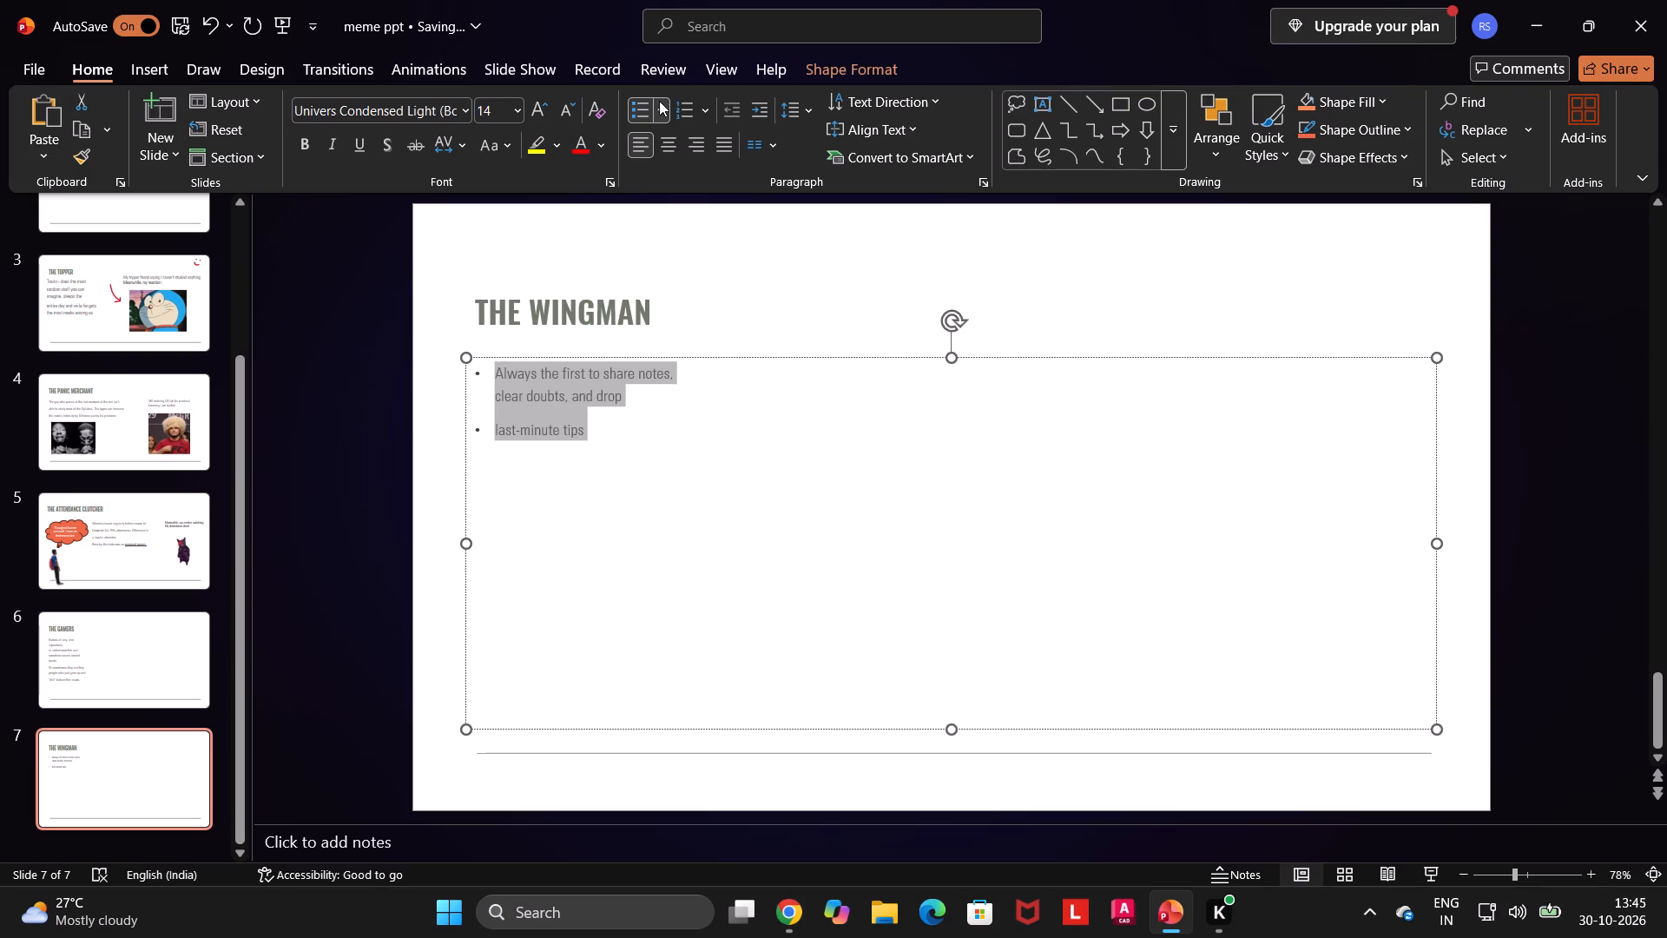
{"action": "left_click", "coordinate": [636, 102]}
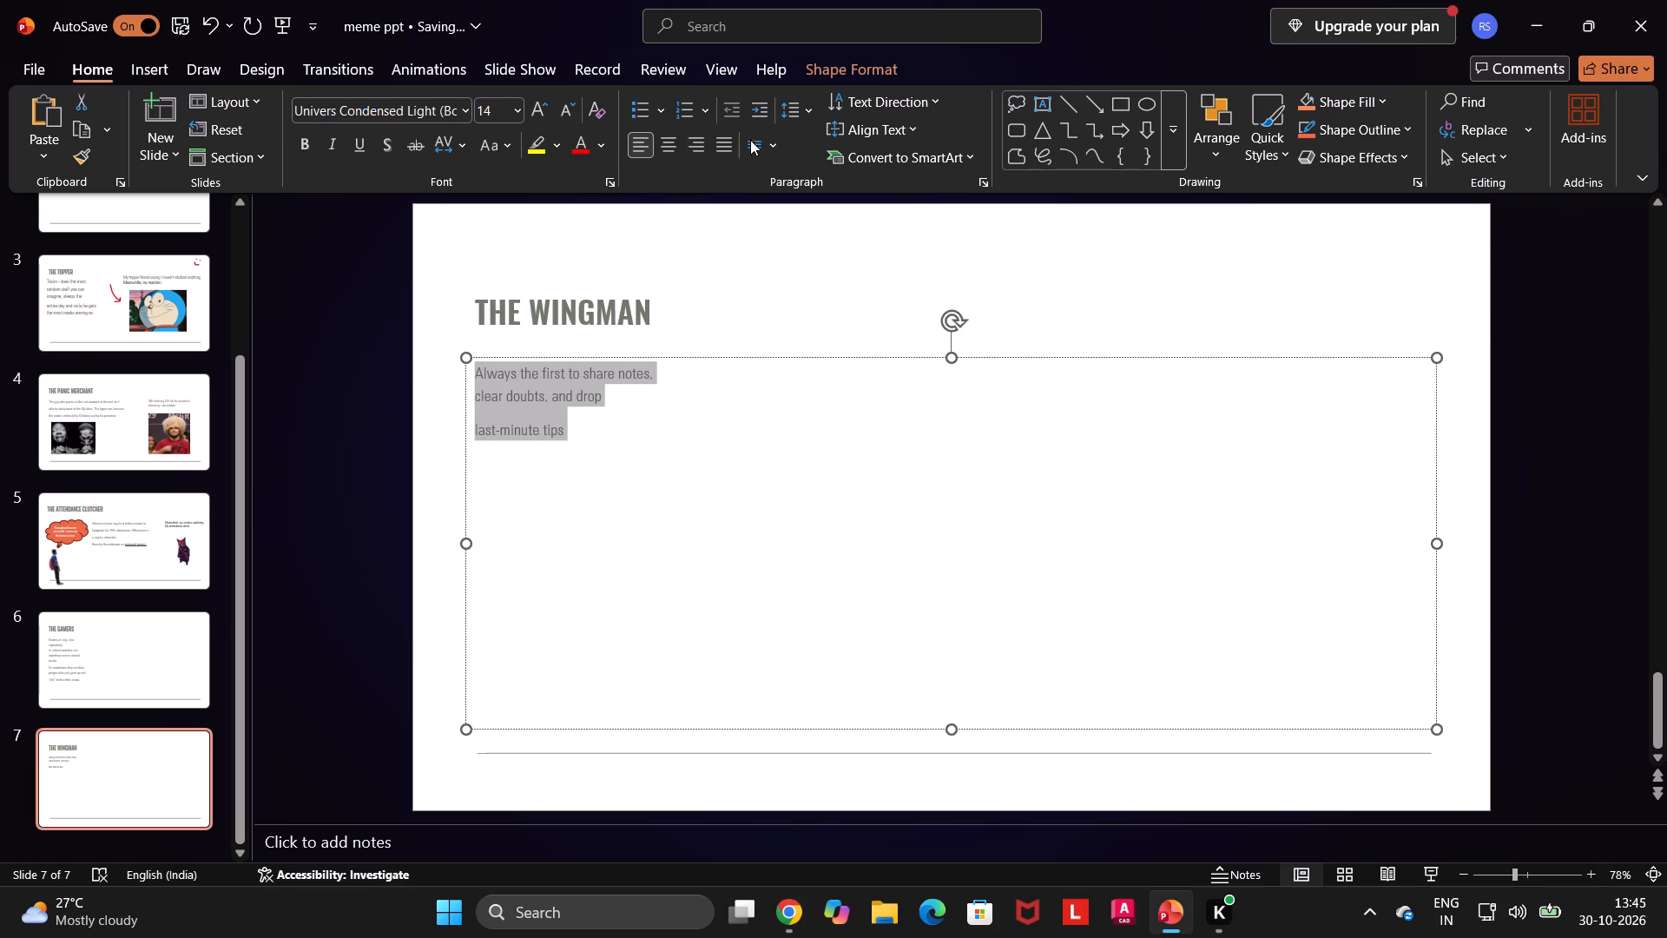
{"action": "left_click", "coordinate": [773, 138]}
{"action": "left_click", "coordinate": [825, 180]}
Delete the separate "last-minute tips" line and retype it as "last minute tips" right after "drop", checking the Canva wording.
{"action": "left_click", "coordinate": [598, 410]}
{"action": "key", "text": "BackSpace"}
{"action": "key", "text": "BackSpace"}
{"action": "key", "text": "BackSpace"}
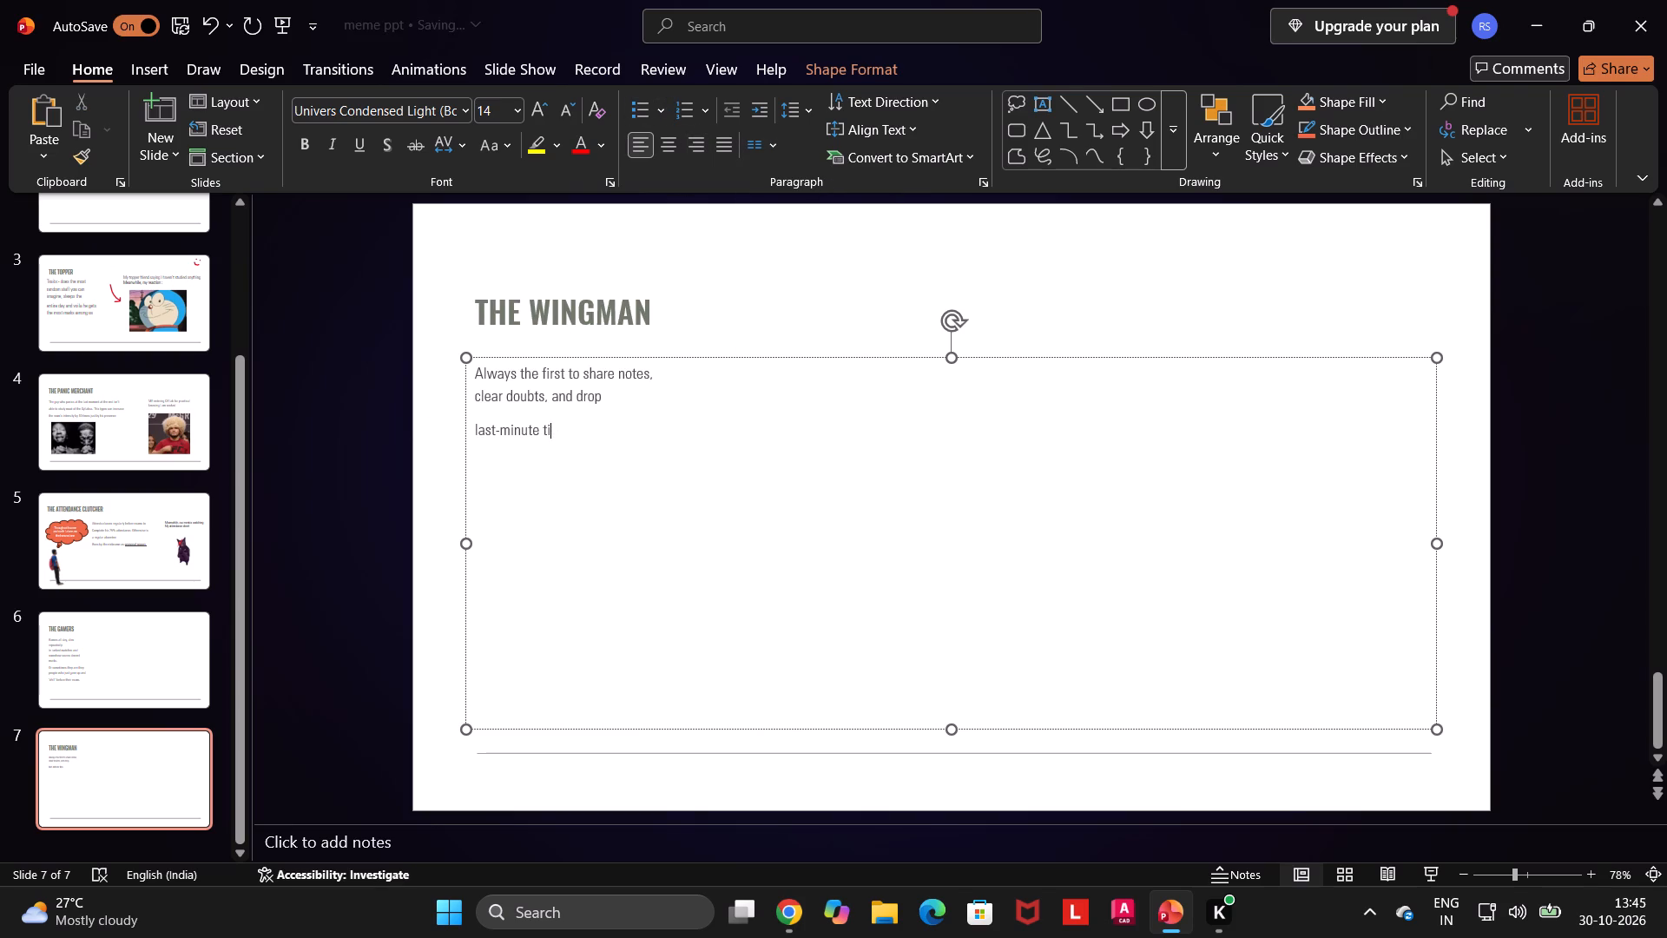
{"action": "key", "text": "BackSpace"}
{"action": "key", "text": "BackSpace"}
{"action": "key", "text": "BackSpace"}
{"action": "key", "text": "BackSpace"}
{"action": "key", "text": "BackSpace"}
{"action": "key", "text": "BackSpace"}
{"action": "key", "text": "BackSpace"}
{"action": "key", "text": "BackSpace"}
{"action": "key", "text": "BackSpace"}
{"action": "key", "text": "BackSpace"}
{"action": "key", "text": "BackSpace"}
{"action": "key", "text": "BackSpace"}
{"action": "key", "text": "BackSpace"}
{"action": "key", "text": "BackSpace"}
{"action": "key", "text": "BackSpace"}
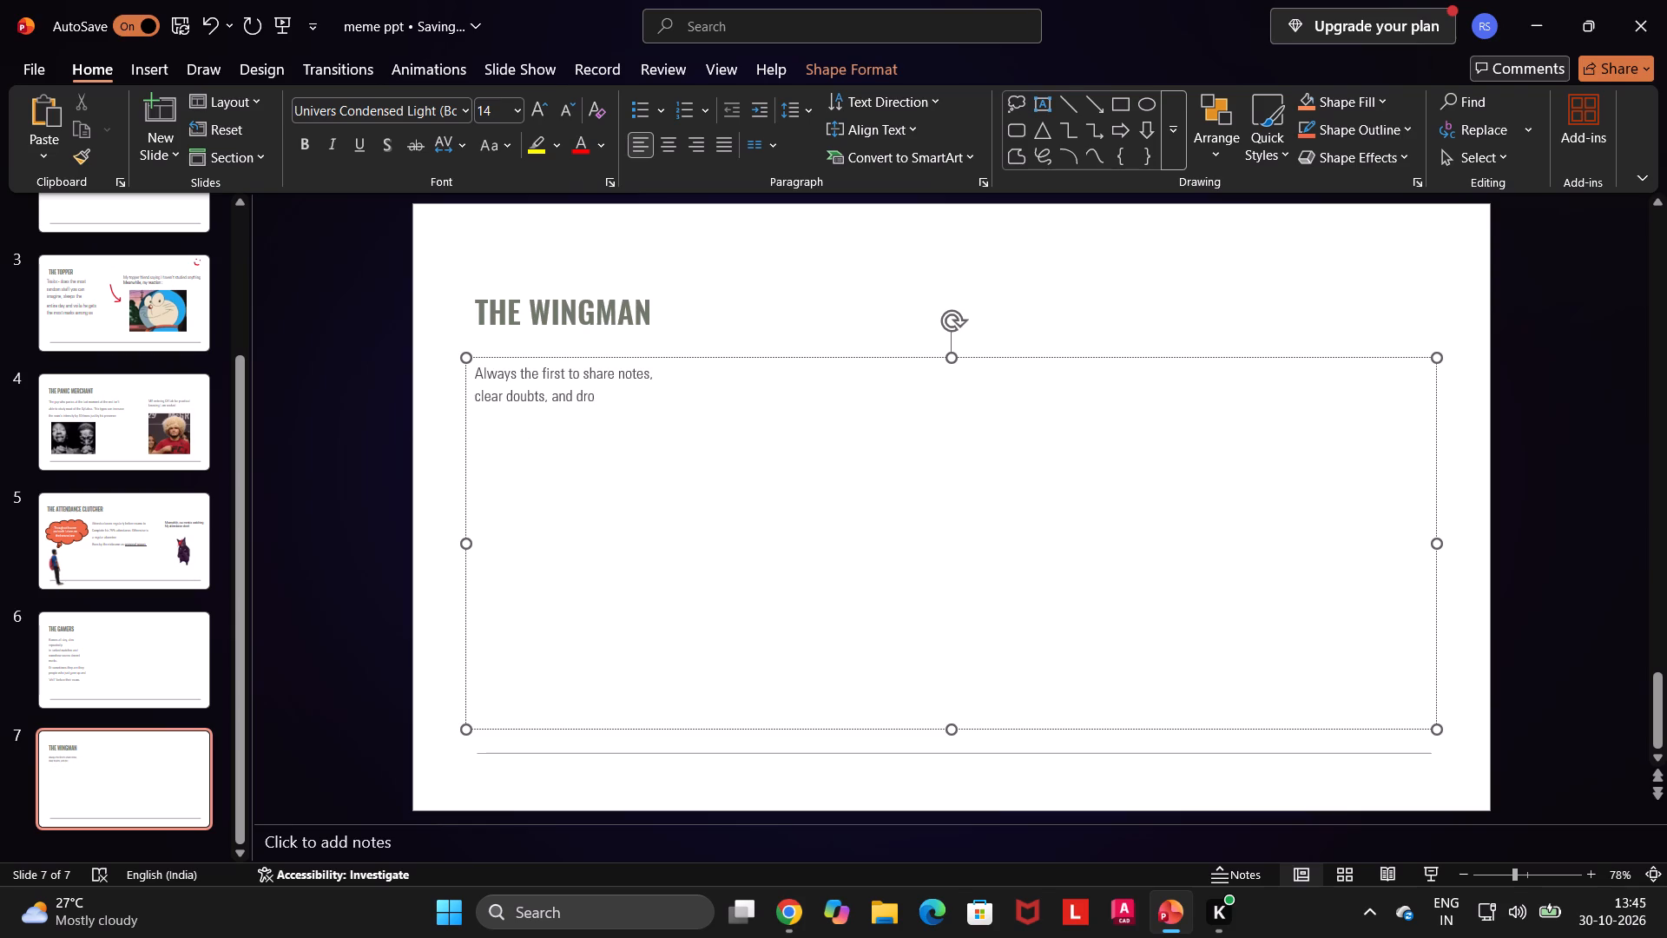
{"action": "type", "text": "p'"}
{"action": "key", "text": "Return"}
{"action": "key", "text": "BackSpace"}
{"action": "key", "text": "BackSpace"}
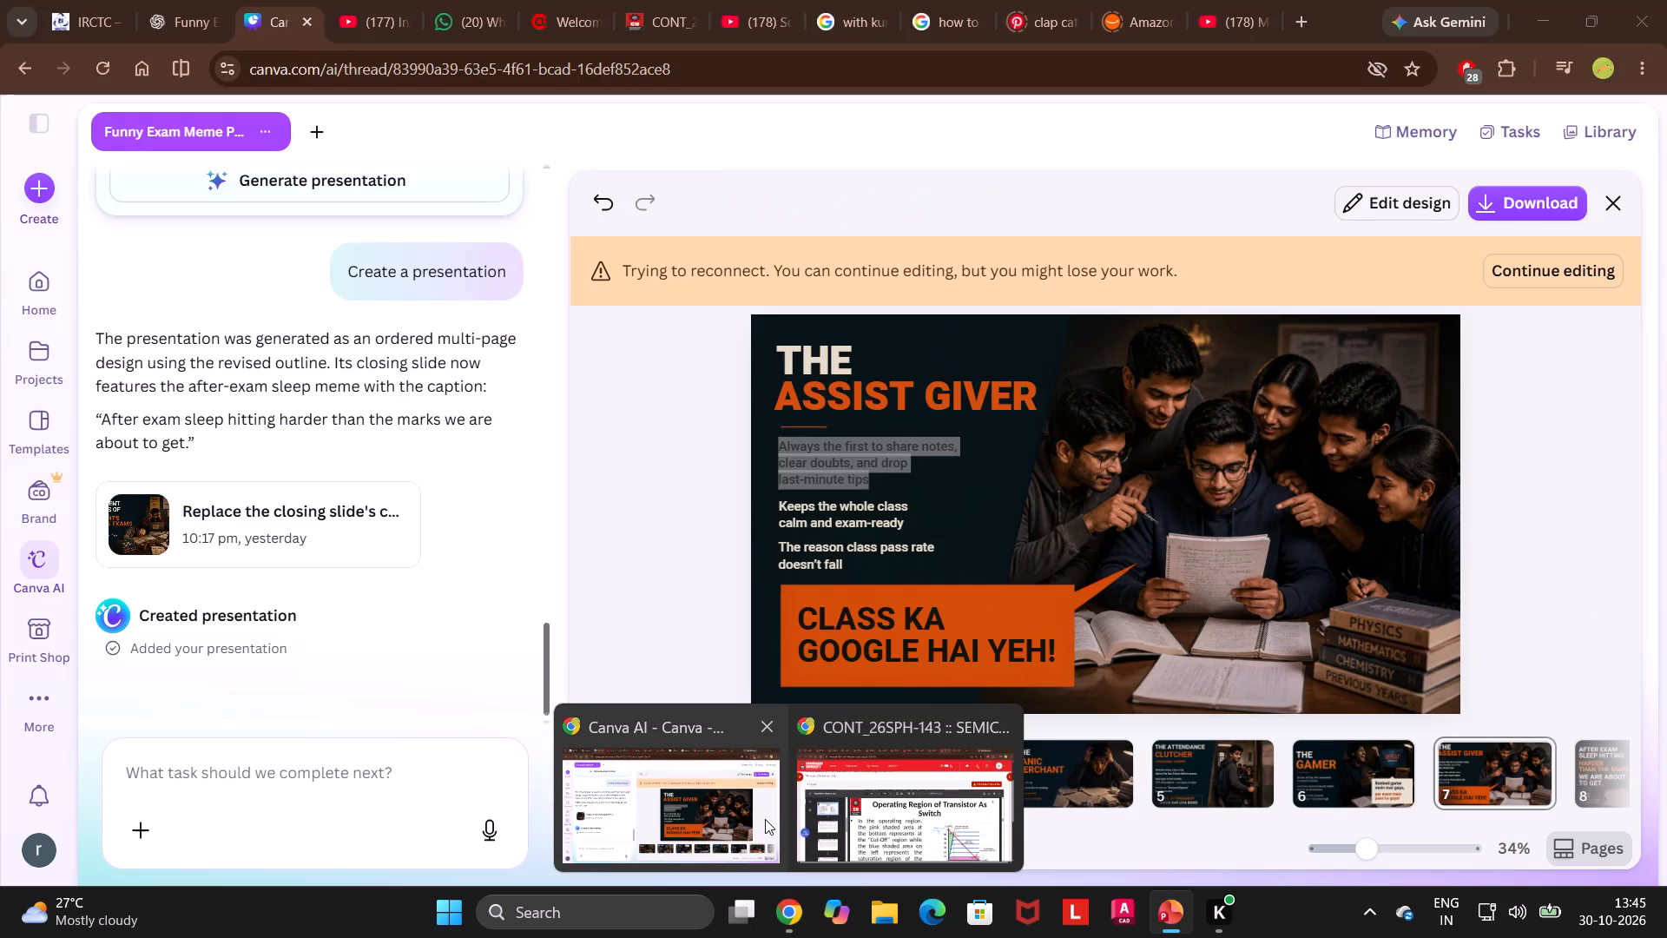
{"action": "left_click", "coordinate": [765, 819]}
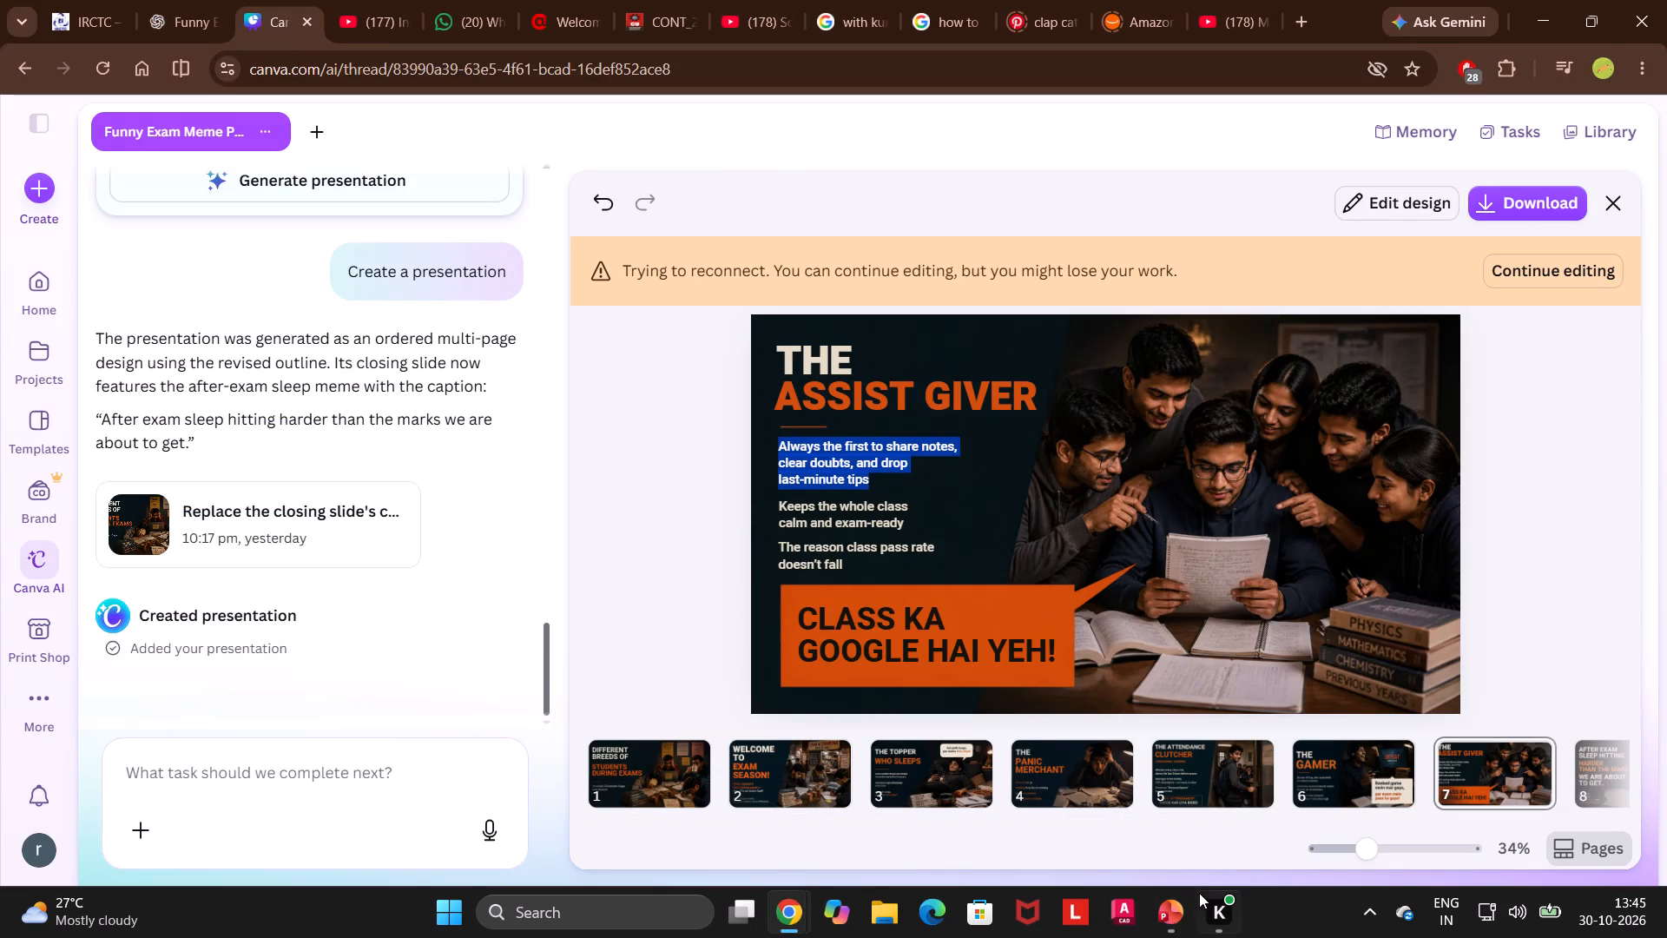
{"action": "left_click", "coordinate": [1186, 917]}
{"action": "key", "text": "space"}
{"action": "type", "text": "last minute tips"}
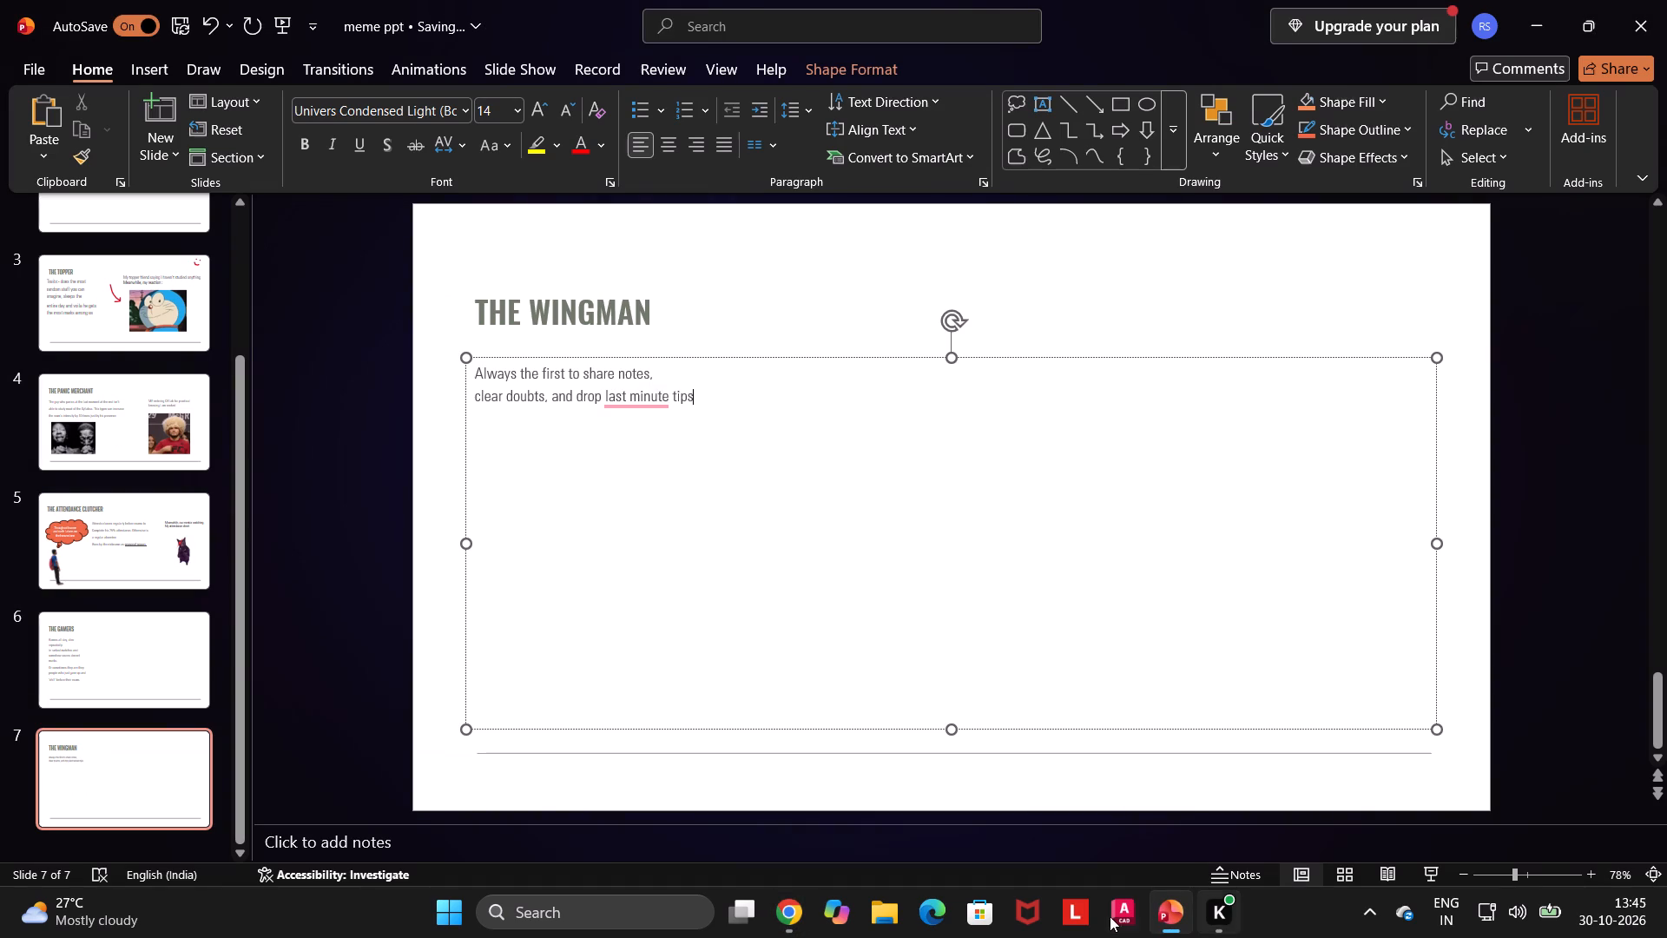
Copy the text from "Keeps the whole class" through "The reason class pass rate" from Canva's Assist Giver slide into The Wingman slide's body.
{"action": "left_click", "coordinate": [1170, 925]}
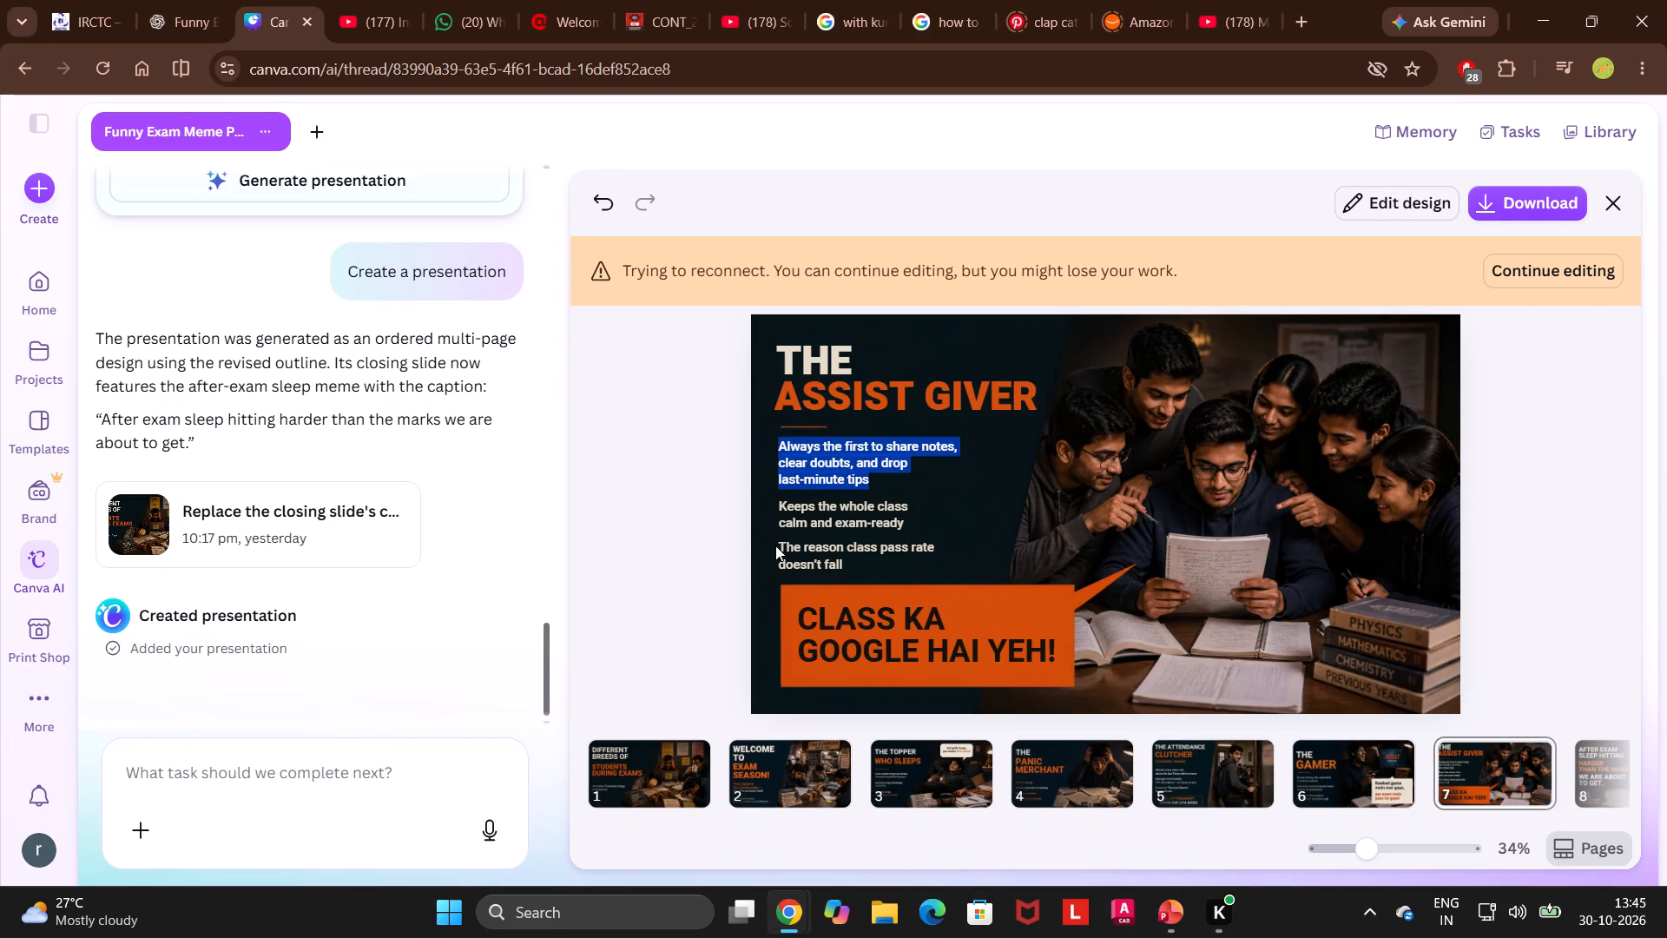
{"action": "left_click_drag", "start_coordinate": [780, 503], "coordinate": [920, 538]}
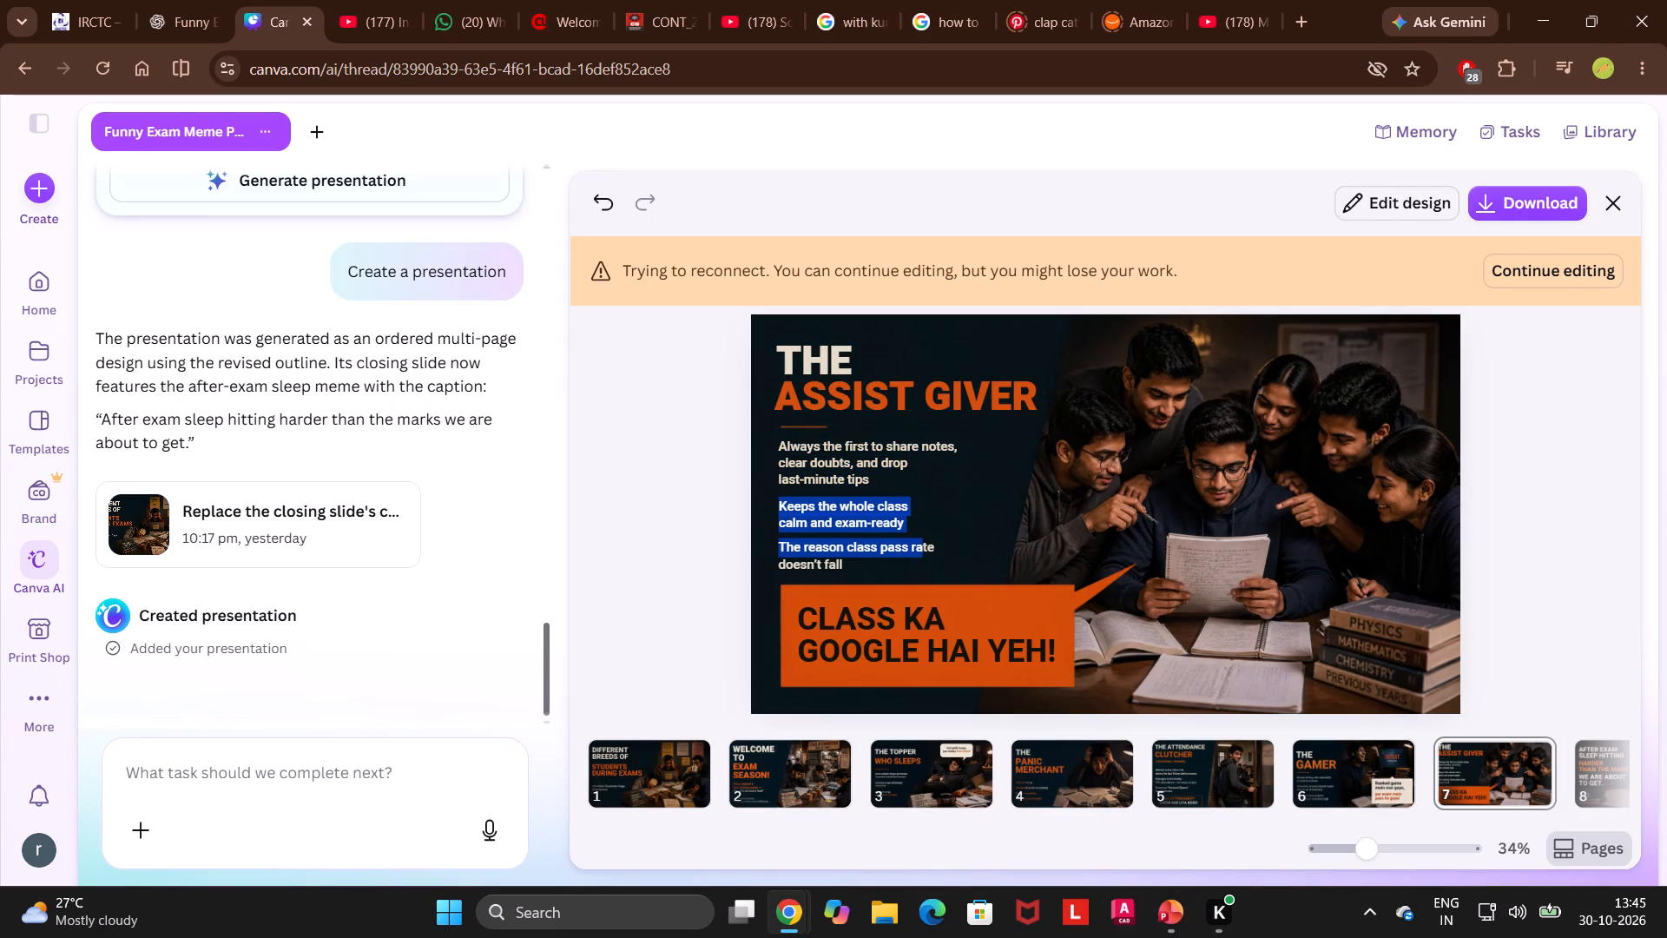
{"action": "left_click_drag", "start_coordinate": [920, 538], "coordinate": [827, 564]}
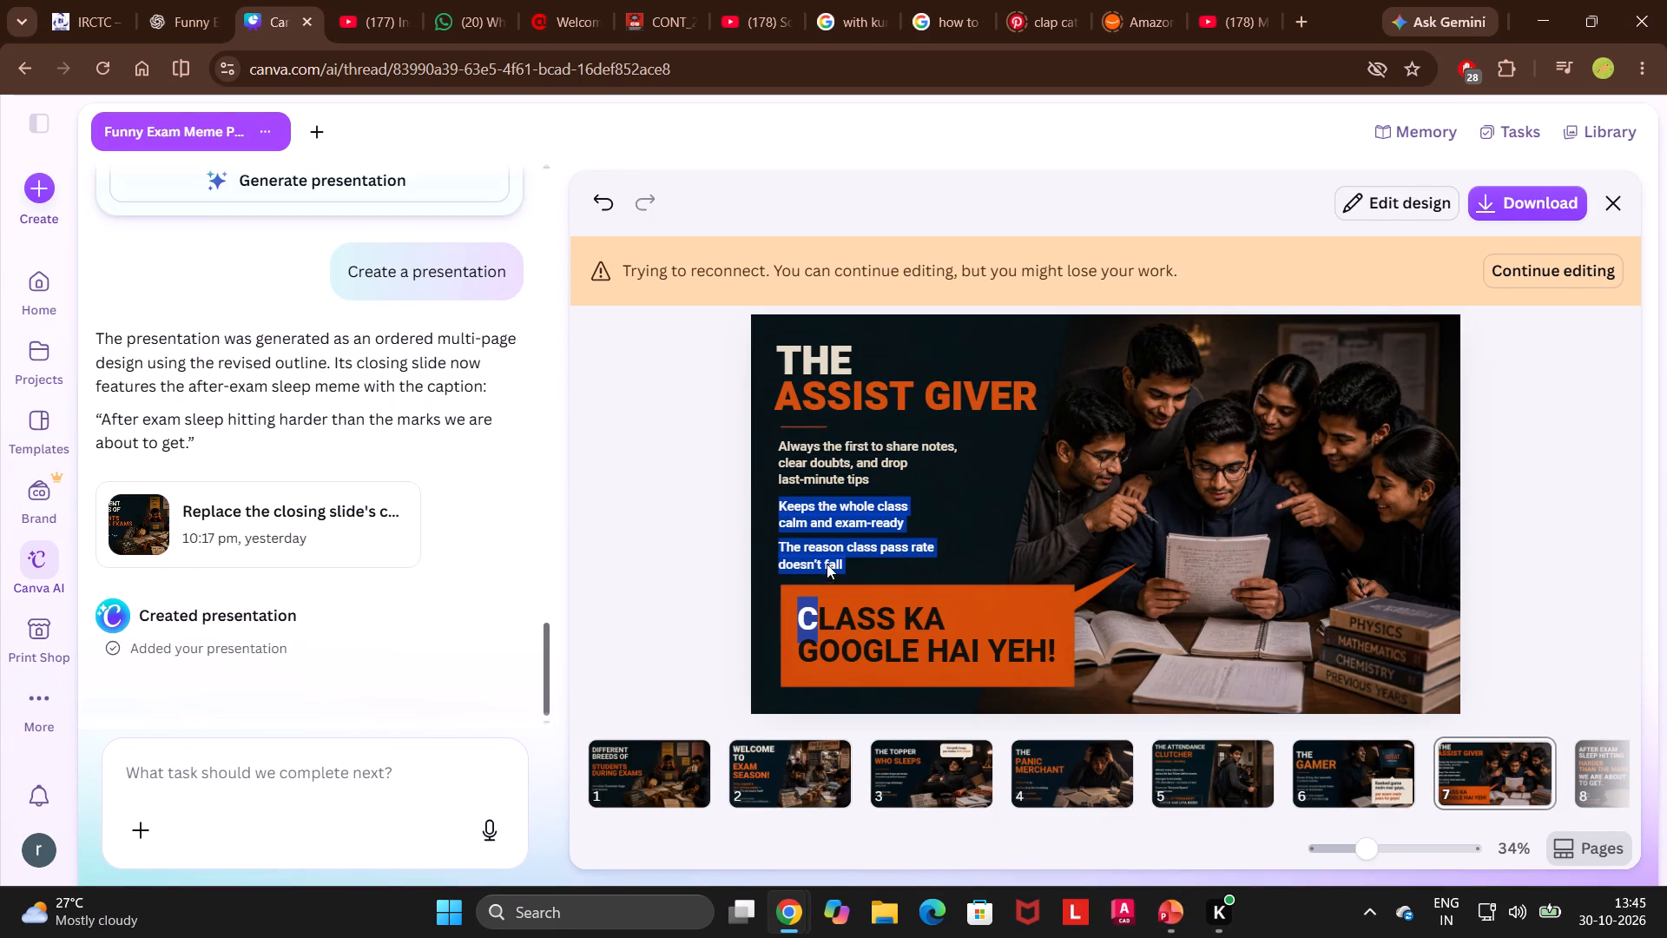
{"action": "left_click_drag", "start_coordinate": [827, 564], "coordinate": [842, 553]}
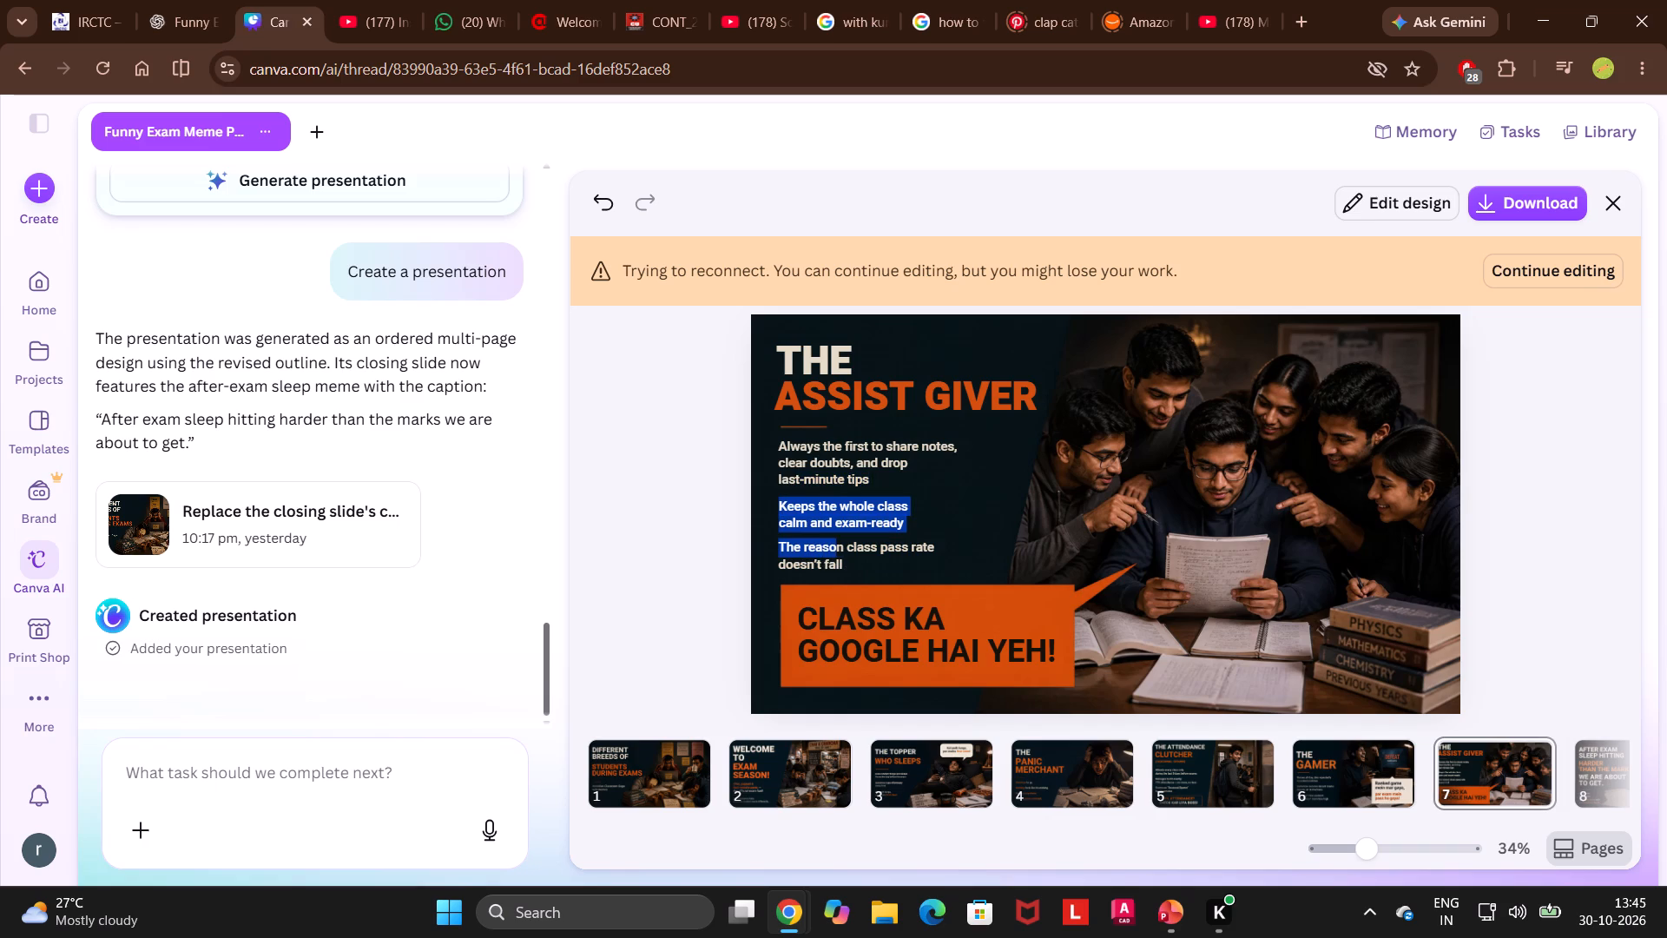
{"action": "left_click_drag", "start_coordinate": [842, 553], "coordinate": [853, 545]}
{"action": "left_click_drag", "start_coordinate": [853, 545], "coordinate": [906, 557]}
{"action": "left_click_drag", "start_coordinate": [906, 557], "coordinate": [931, 533]}
{"action": "left_click_drag", "start_coordinate": [931, 533], "coordinate": [939, 538]}
{"action": "right_click", "coordinate": [852, 520]}
{"action": "left_click", "coordinate": [899, 551]}
{"action": "left_click", "coordinate": [1163, 917]}
{"action": "key", "text": "Return"}
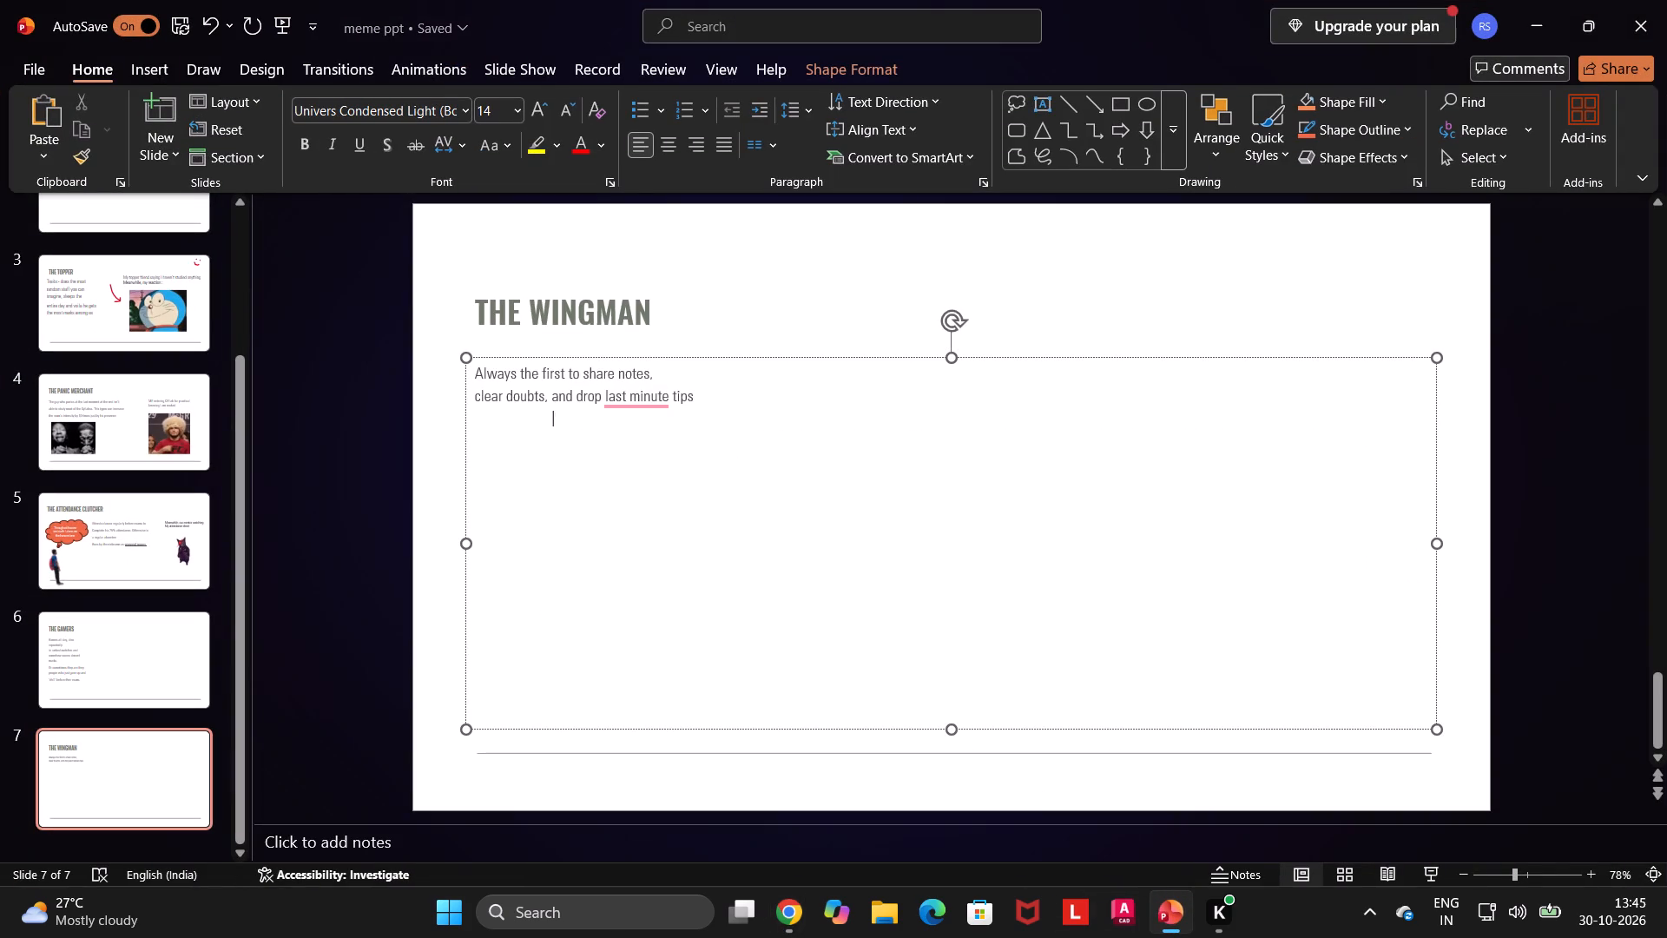
{"action": "key", "text": "ctrl+v"}
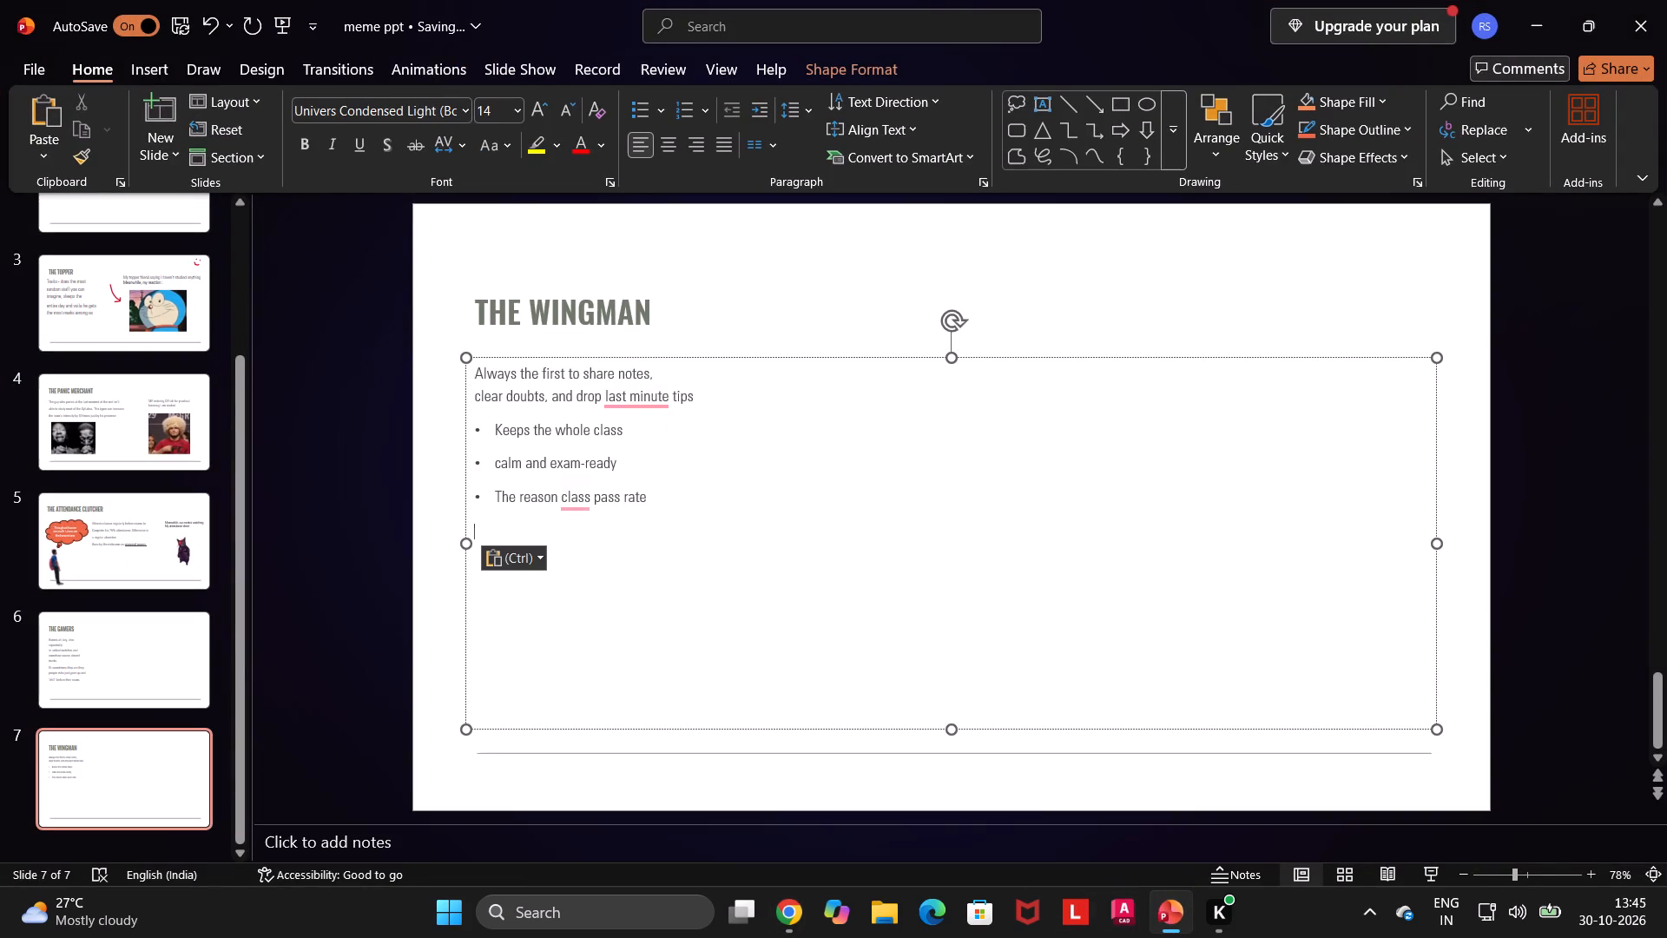
Complete the line "The reason class pass rate" with "doesn't fall".
{"action": "left_click_drag", "start_coordinate": [690, 510], "coordinate": [480, 439]}
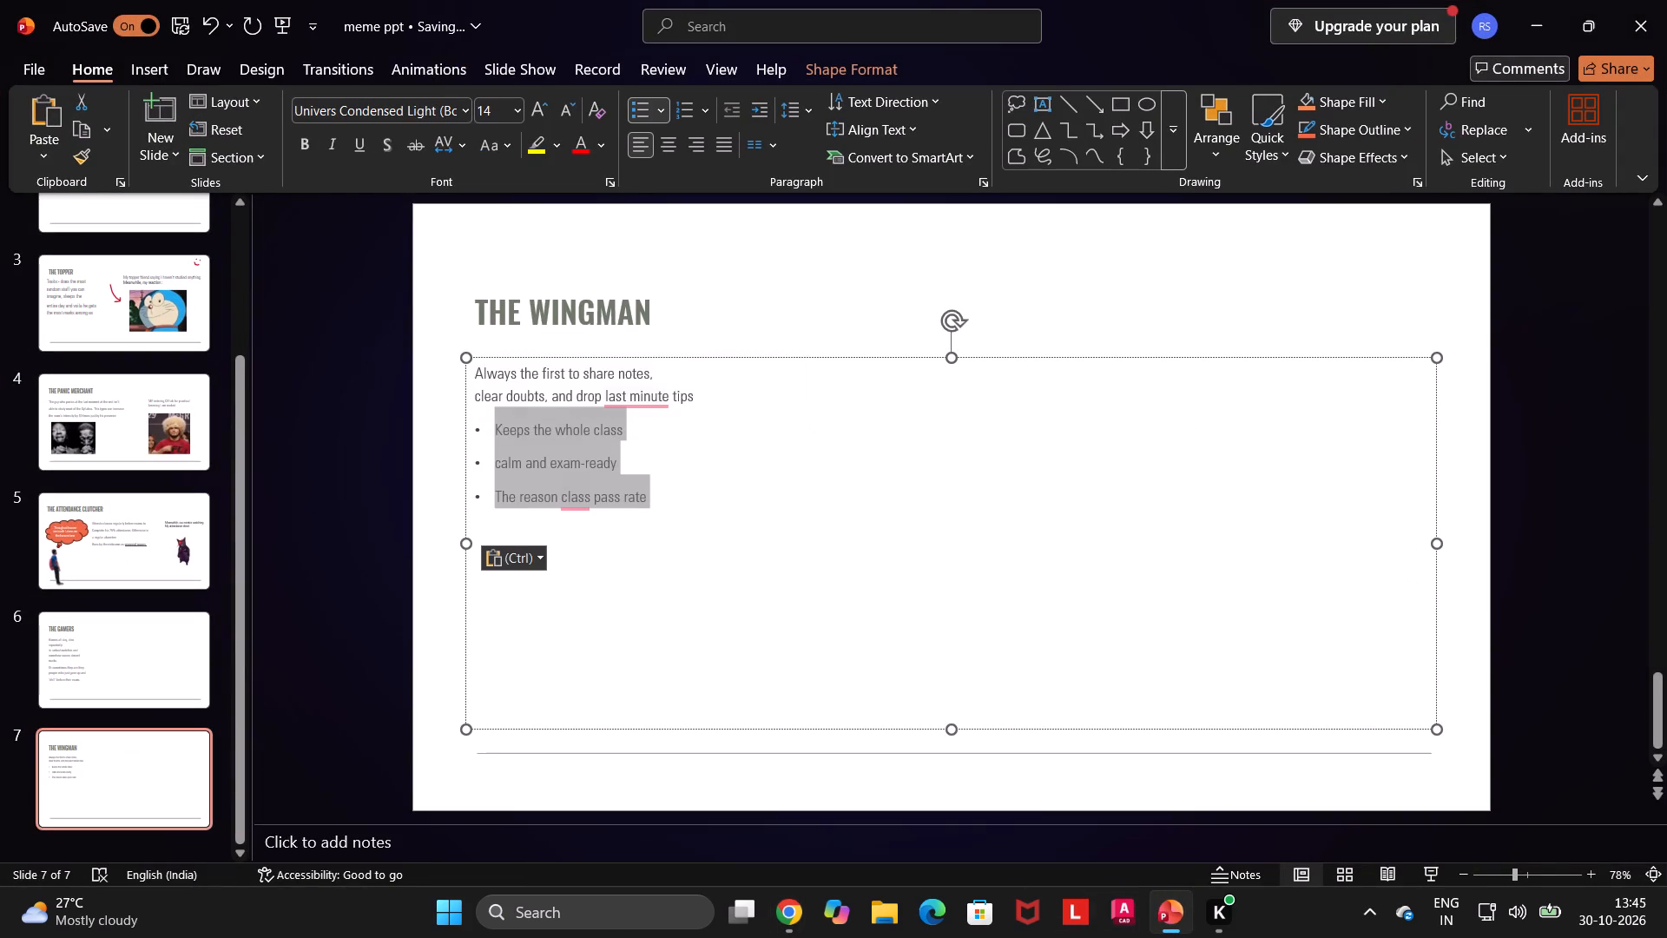
{"action": "left_click", "coordinate": [646, 489]}
{"action": "key", "text": "space"}
{"action": "type", "text": "doesnt fall"}
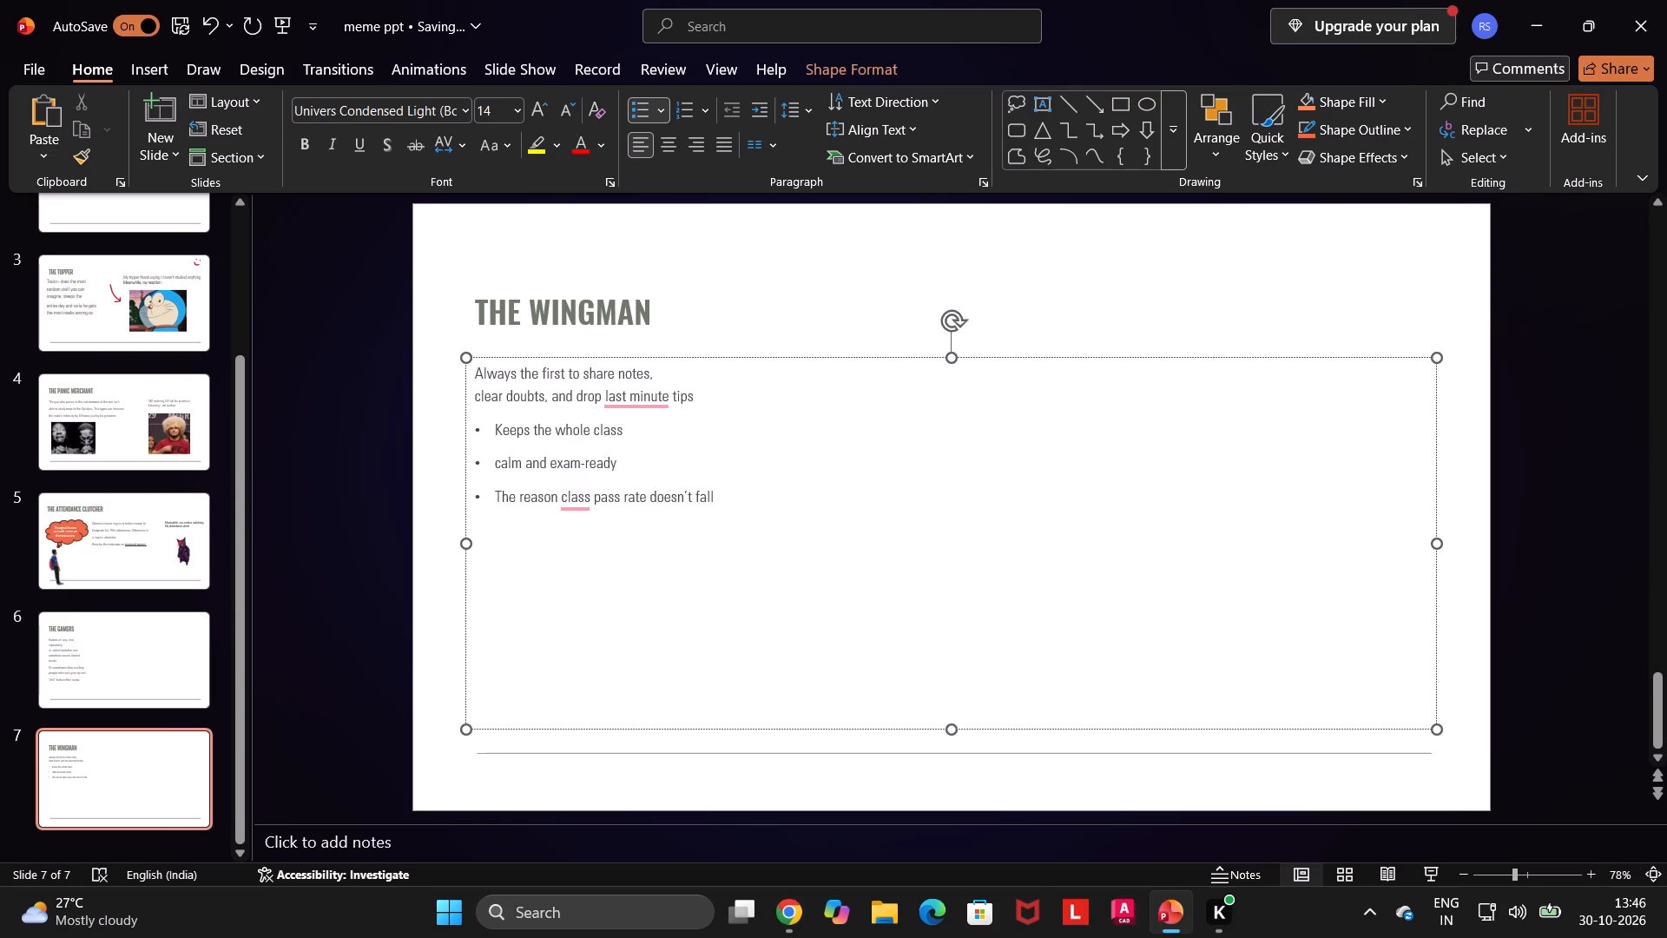
Remove the bullets from the three lines from "Keeps the whole class" to "doesn't fall".
{"action": "left_click_drag", "start_coordinate": [756, 506], "coordinate": [392, 421]}
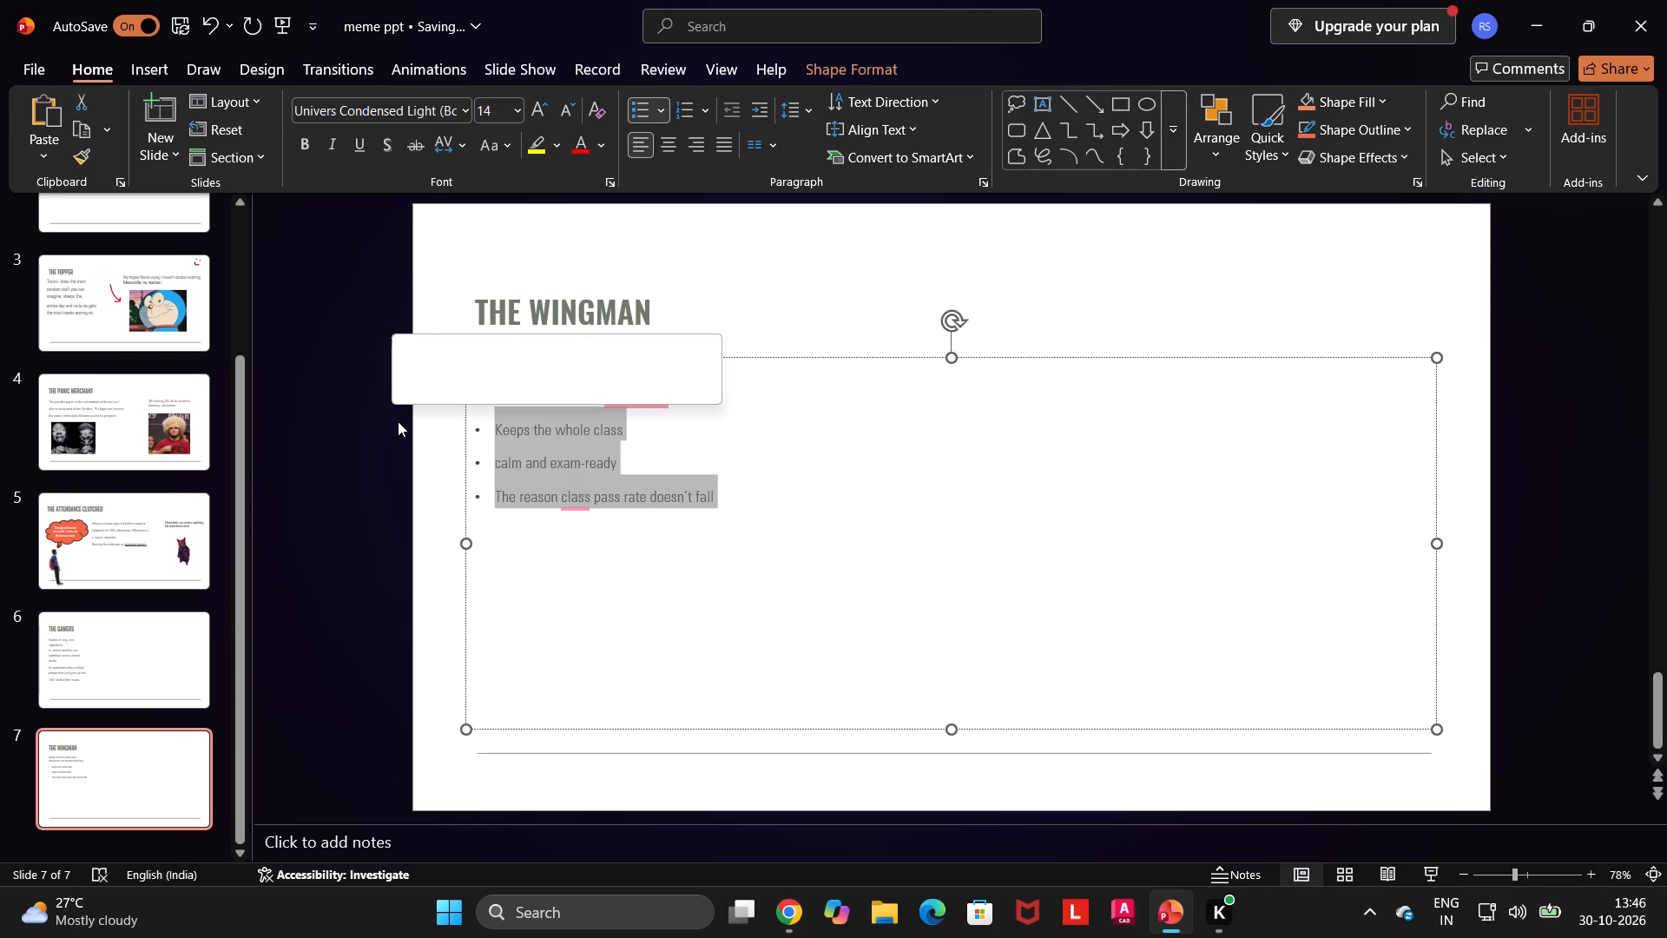
{"action": "left_click", "coordinate": [642, 109]}
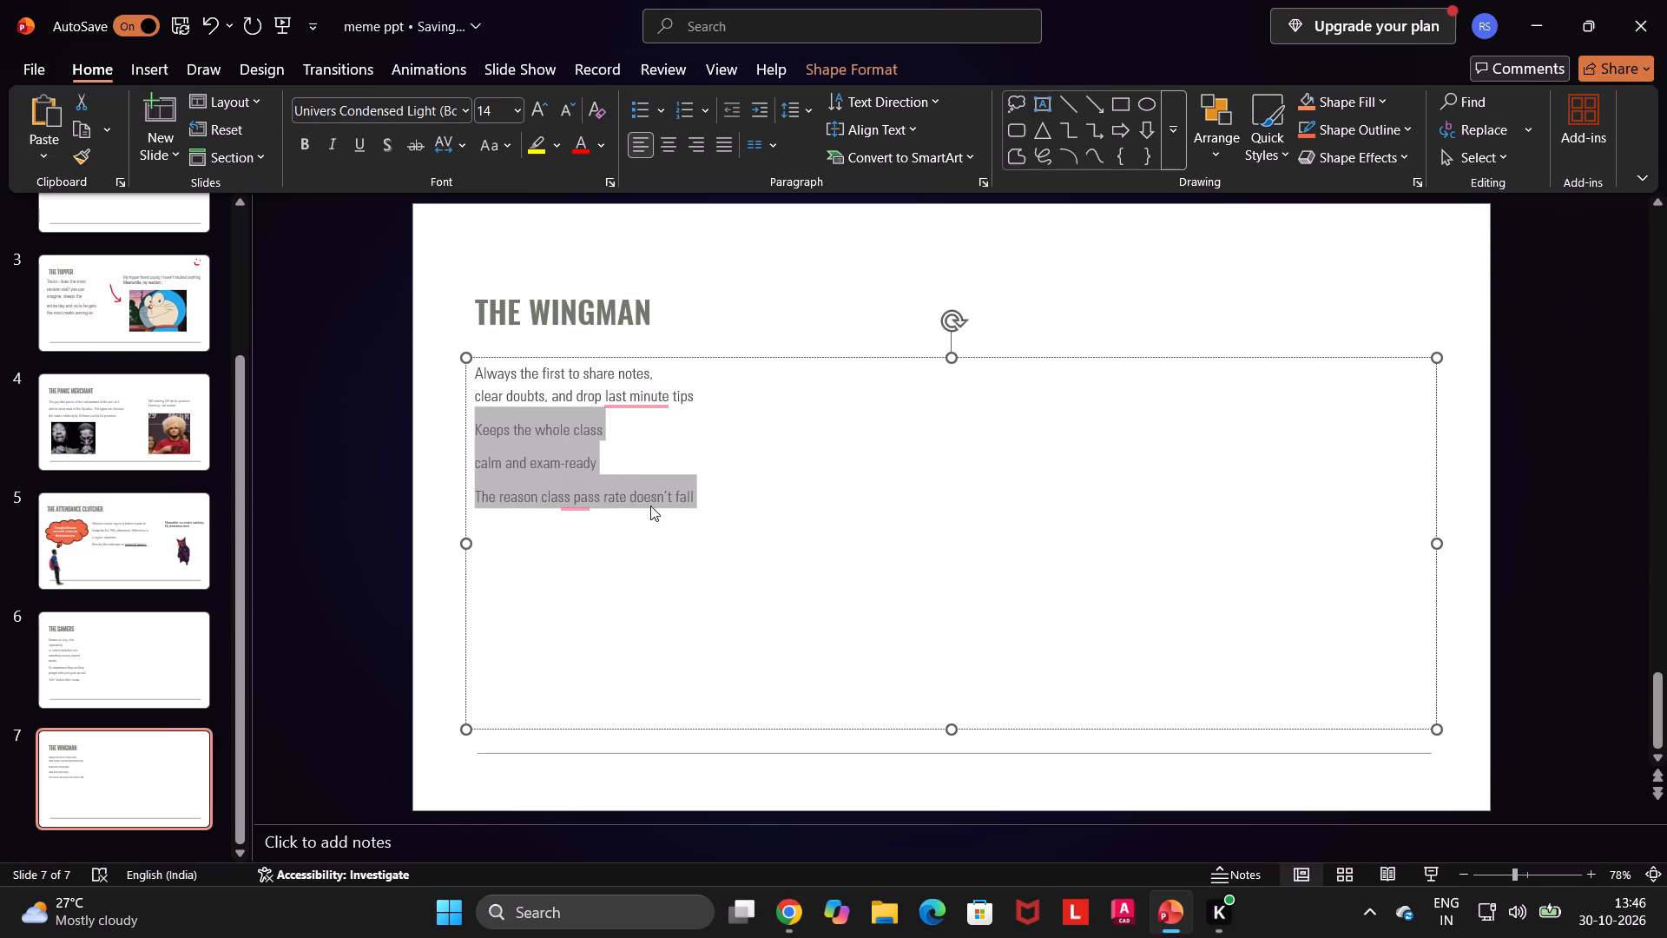
Narrow The Wingman's body text box to less than a third of its width and set its font size to 20.
{"action": "left_click", "coordinate": [680, 527]}
{"action": "left_click_drag", "start_coordinate": [1437, 540], "coordinate": [818, 484]}
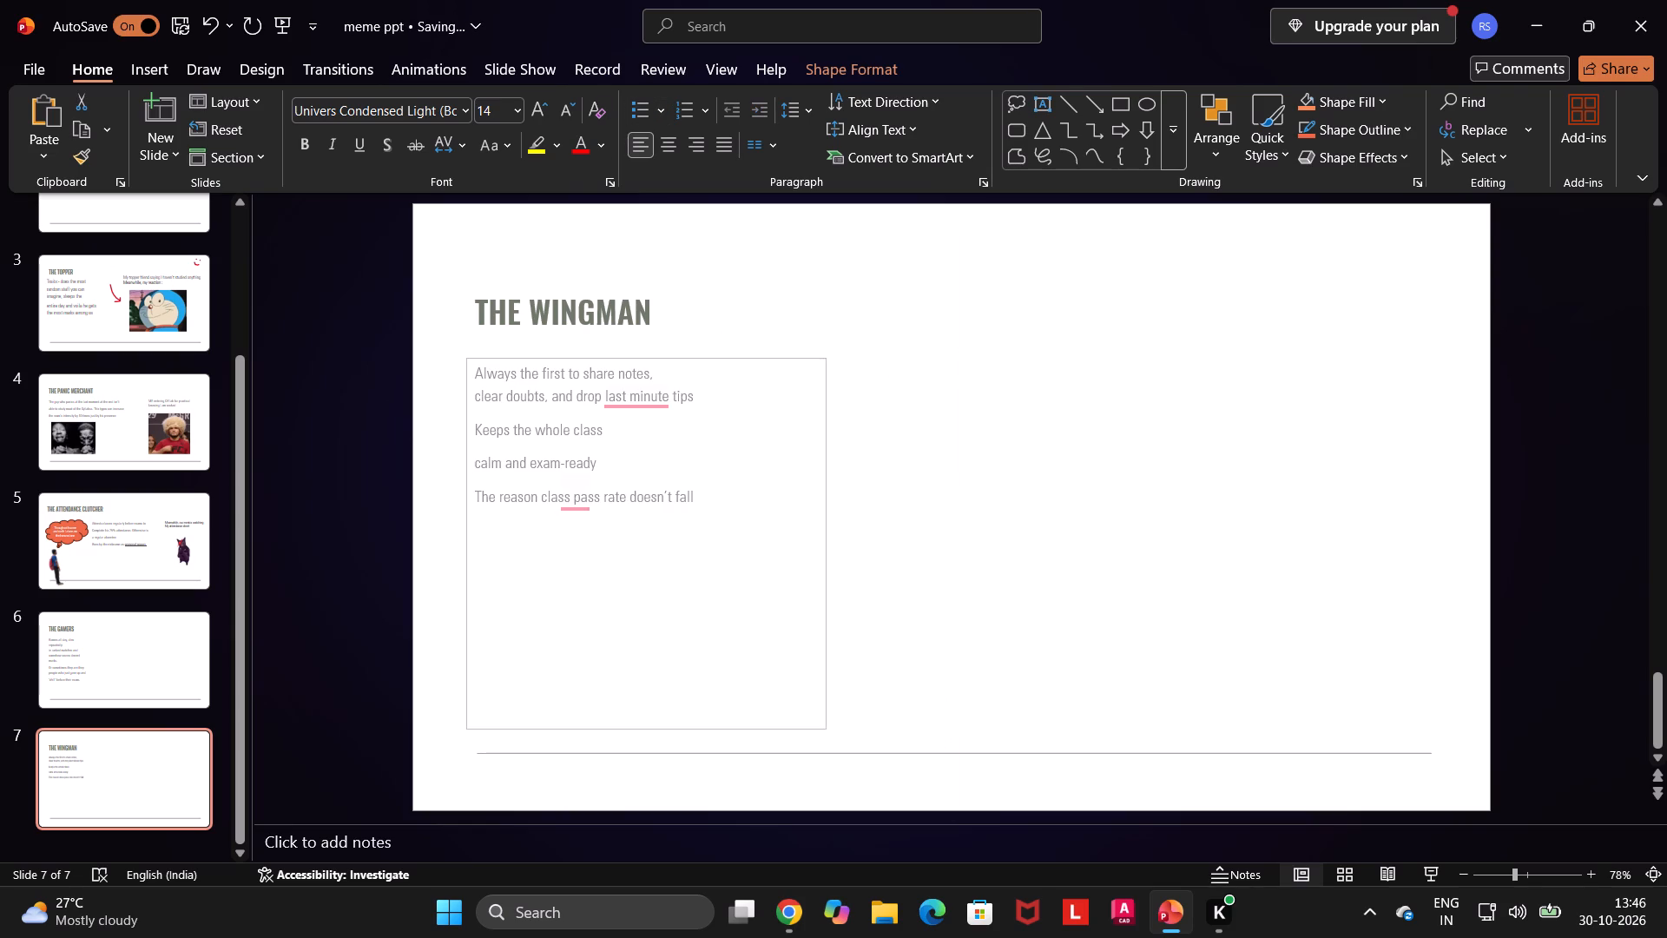
{"action": "left_click_drag", "start_coordinate": [818, 484], "coordinate": [721, 484]}
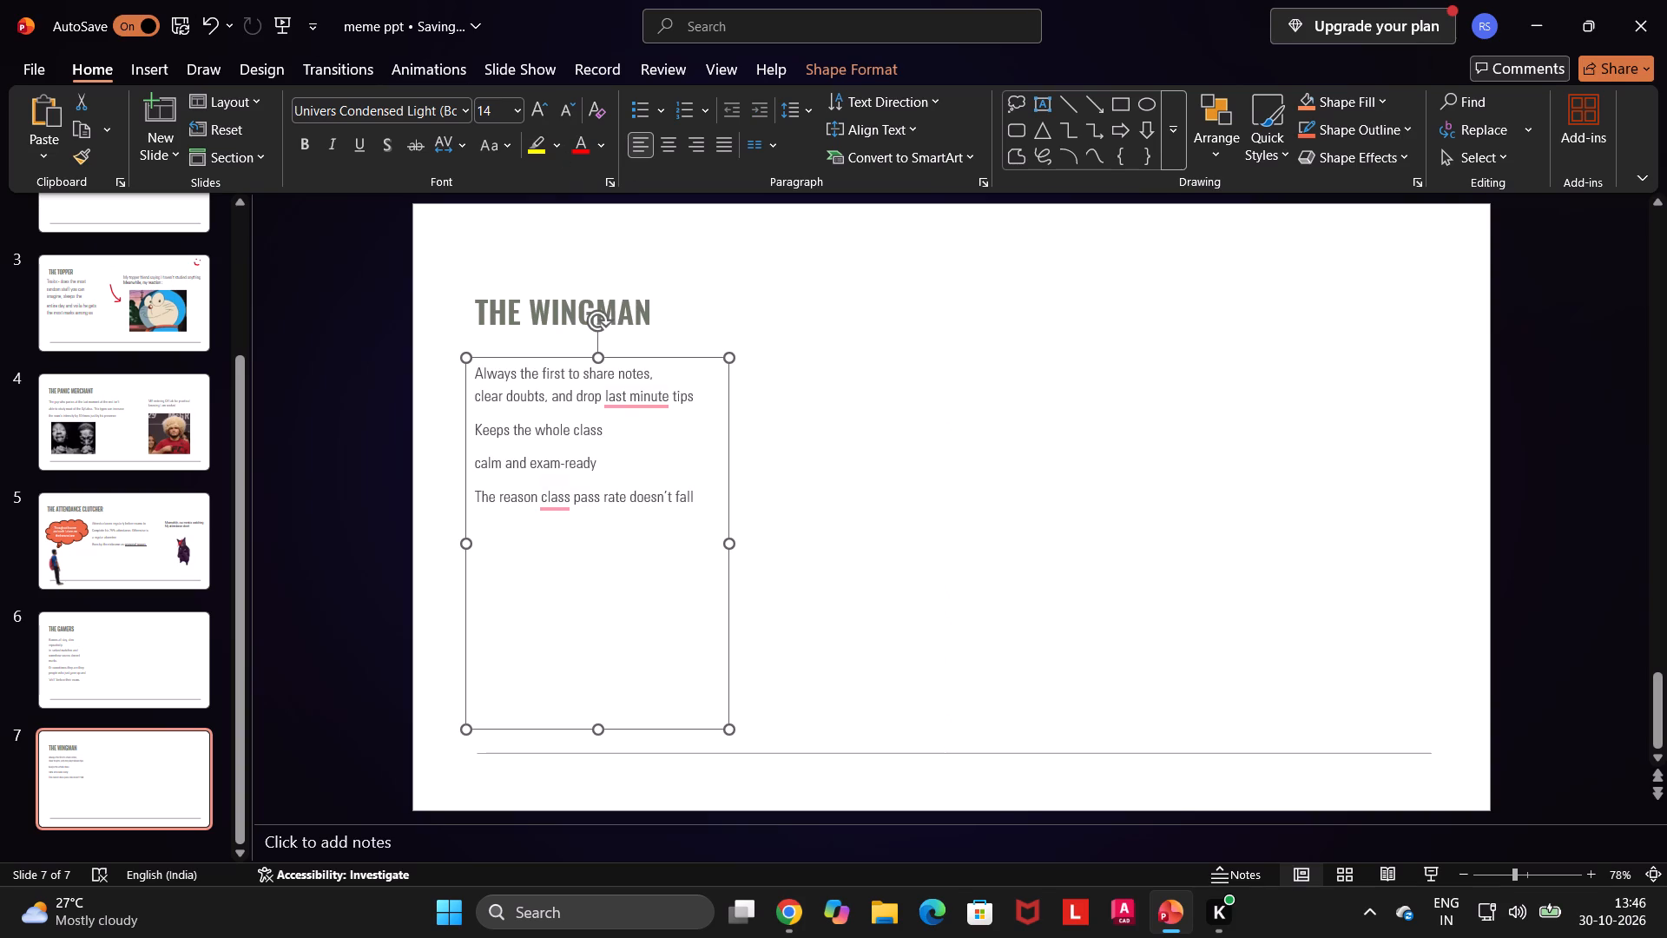
{"action": "left_click", "coordinate": [513, 116]}
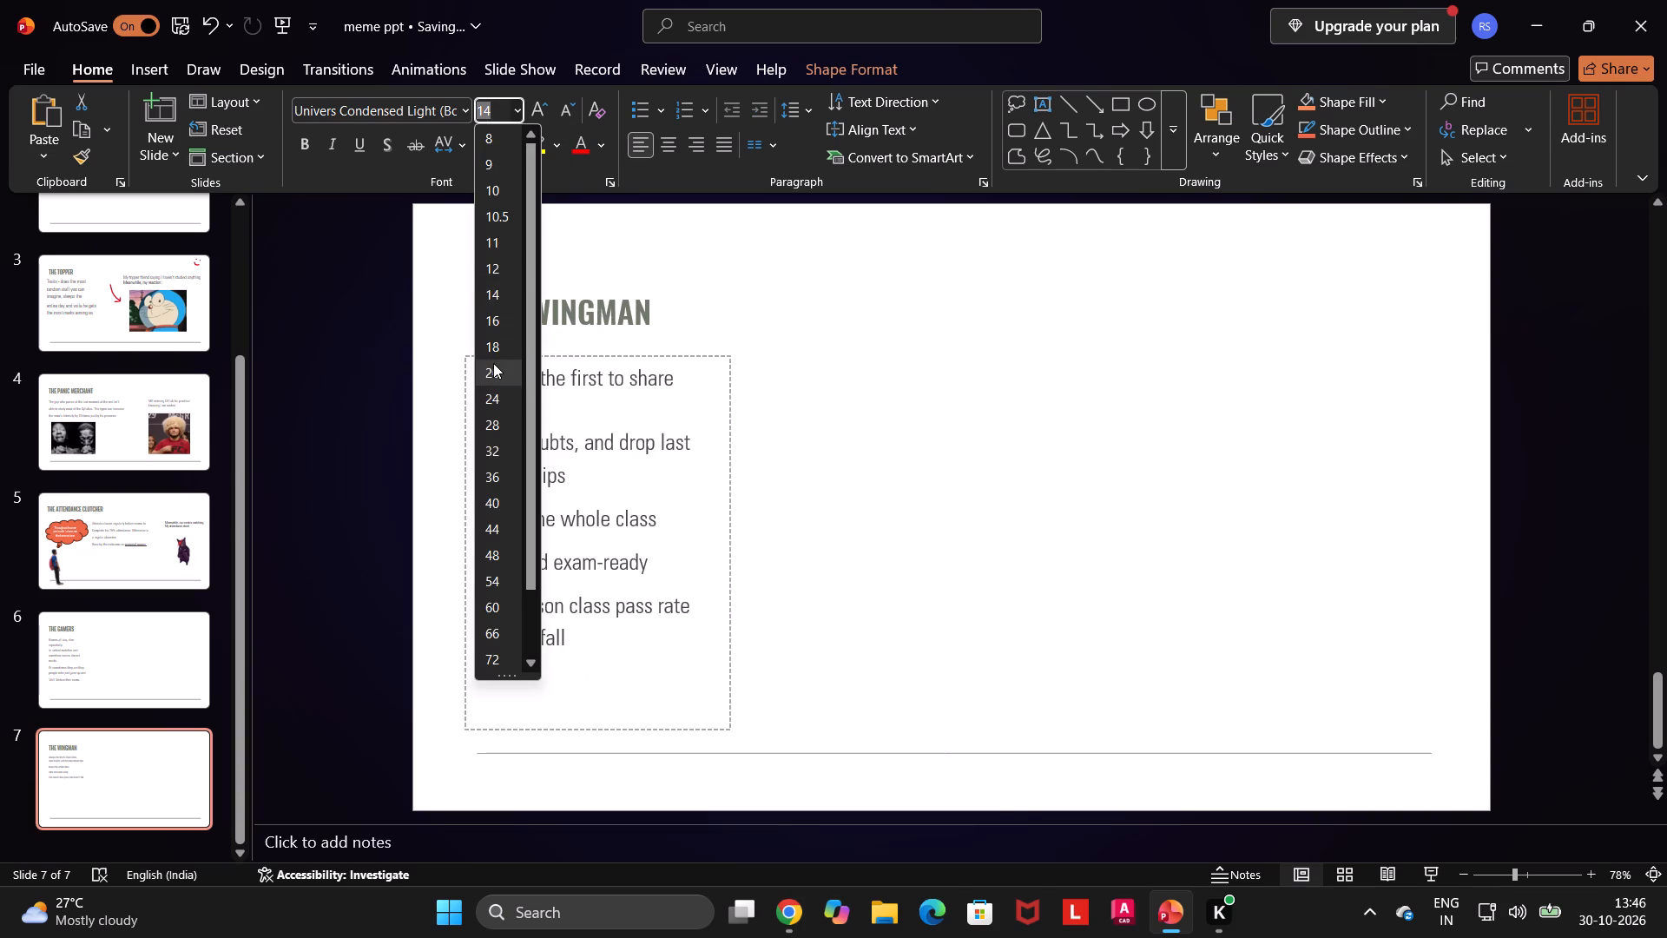
{"action": "left_click", "coordinate": [493, 363]}
{"action": "left_click_drag", "start_coordinate": [730, 545], "coordinate": [764, 555]}
Insert "the" before "class pass rate" by accepting the Grammarly correction.
{"action": "left_click", "coordinate": [563, 625]}
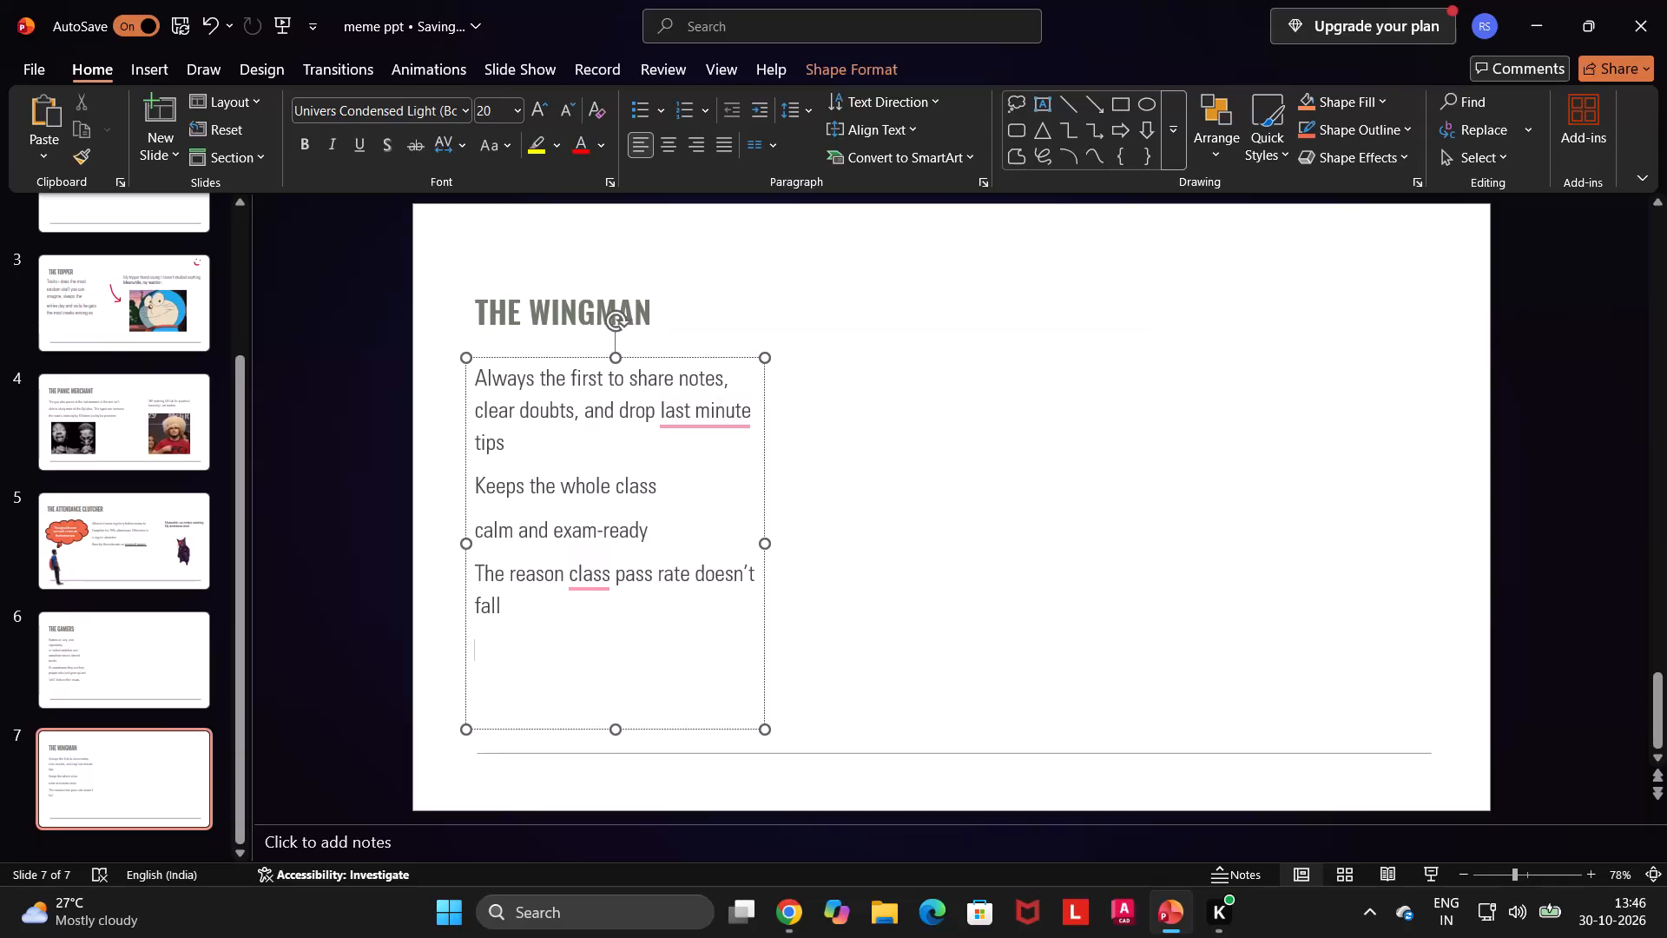
{"action": "left_click", "coordinate": [600, 613]}
{"action": "type", "text": "the"}
{"action": "key", "text": "space"}
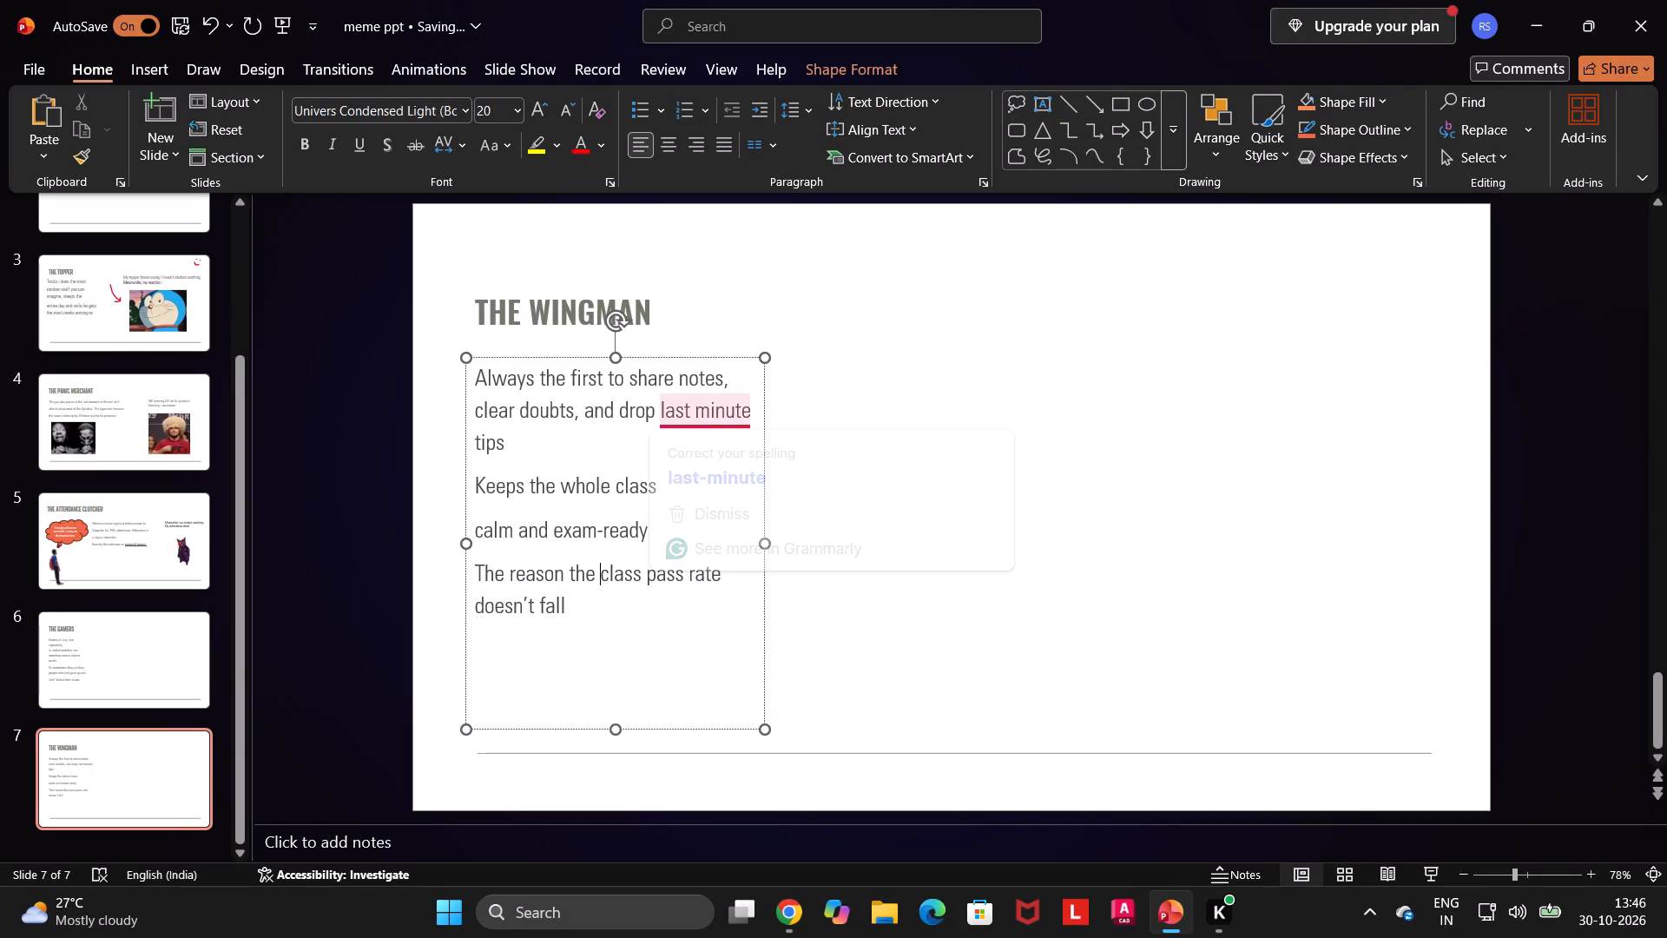
Accept the Grammarly correction that hyphenates "last minute" as "last-minute" in the first paragraph.
{"action": "left_click", "coordinate": [704, 475]}
{"action": "key", "text": "shift+Right"}
{"action": "key", "text": "shift+Right"}
{"action": "key", "text": "shift+Right"}
{"action": "key", "text": "shift+Right"}
{"action": "key", "text": "shift+Right"}
{"action": "key", "text": "shift+Right"}
{"action": "key", "text": "shift+Right"}
{"action": "key", "text": "shift+Right"}
{"action": "key", "text": "shift+Right"}
{"action": "key", "text": "shift+Right"}
{"action": "key", "text": "shift+Right"}
{"action": "type", "text": "la"}
{"action": "type", "text": "st"}
{"action": "key", "text": "minus"}
{"action": "type", "text": "min"}
{"action": "type", "text": "ute"}
{"action": "left_click", "coordinate": [939, 599]}
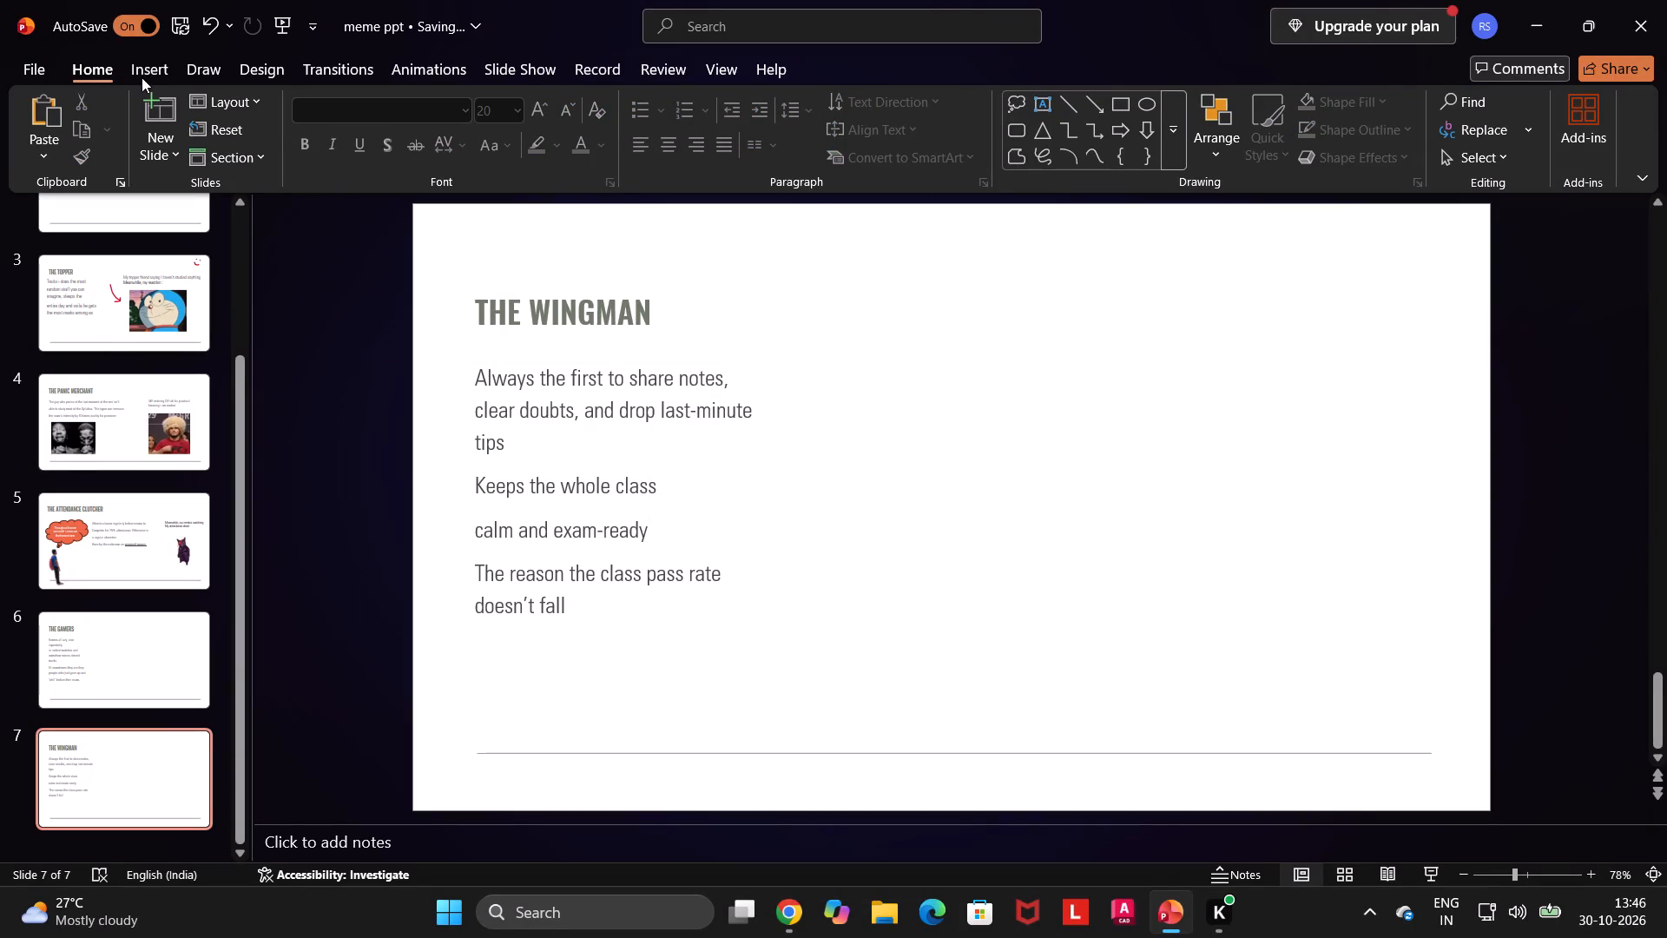
Insert a text box on The Wingman slide, widen it to roughly the body text's width, and place it beside the body's first line.
{"action": "left_click", "coordinate": [141, 77]}
{"action": "left_click", "coordinate": [939, 108]}
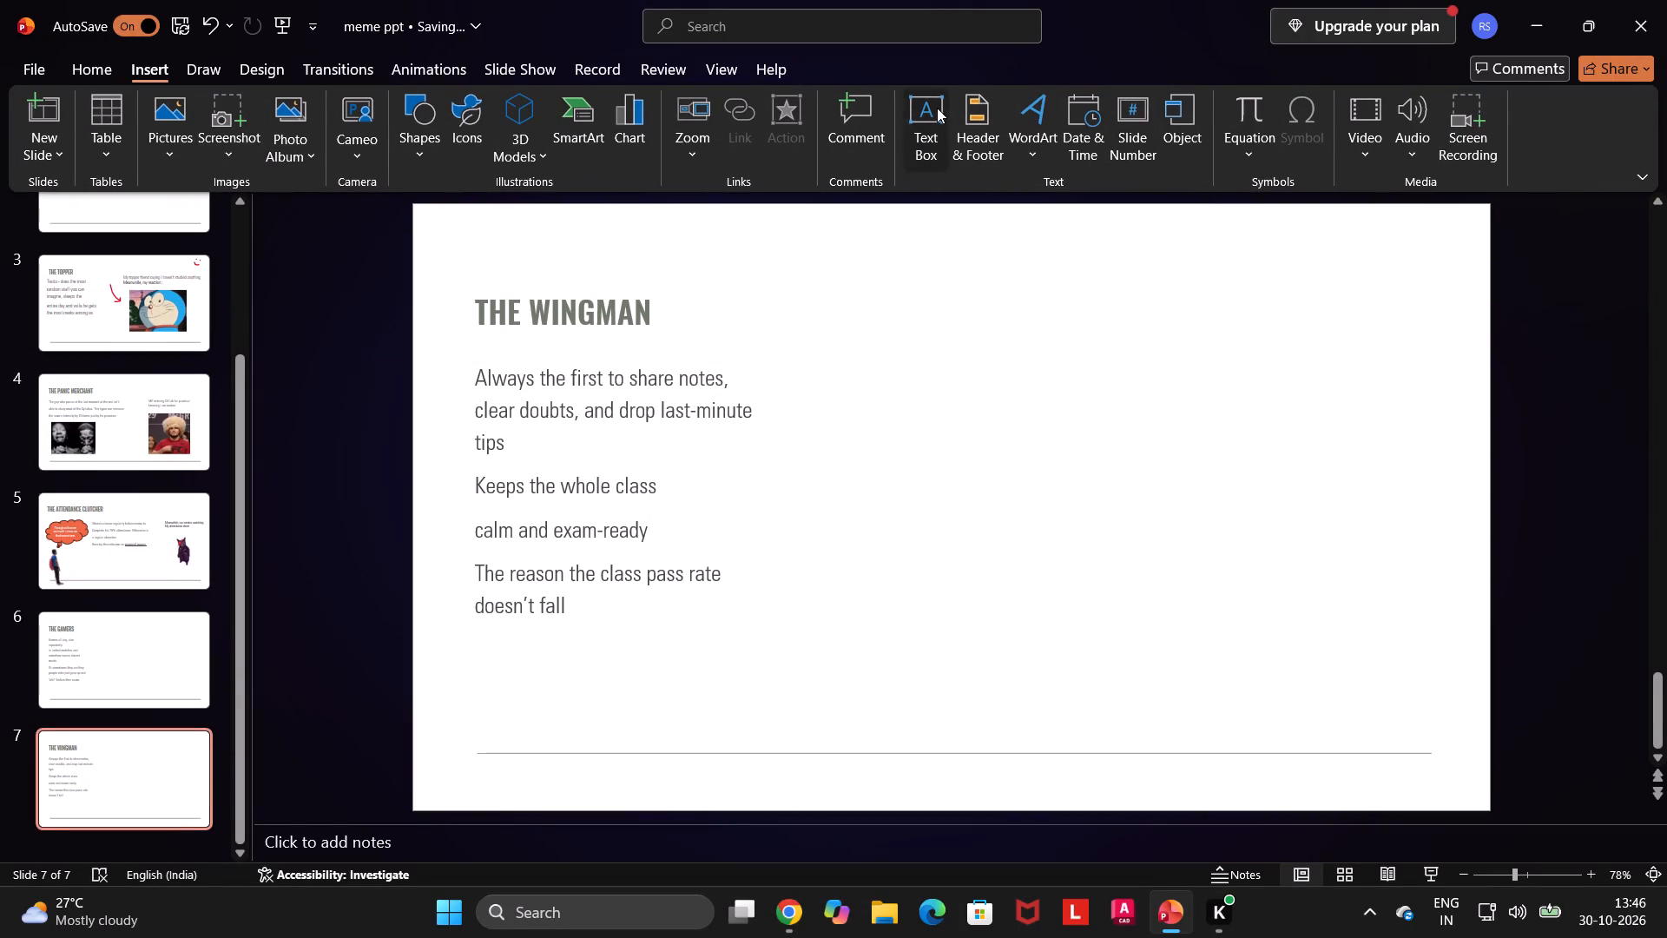
{"action": "left_click", "coordinate": [959, 561]}
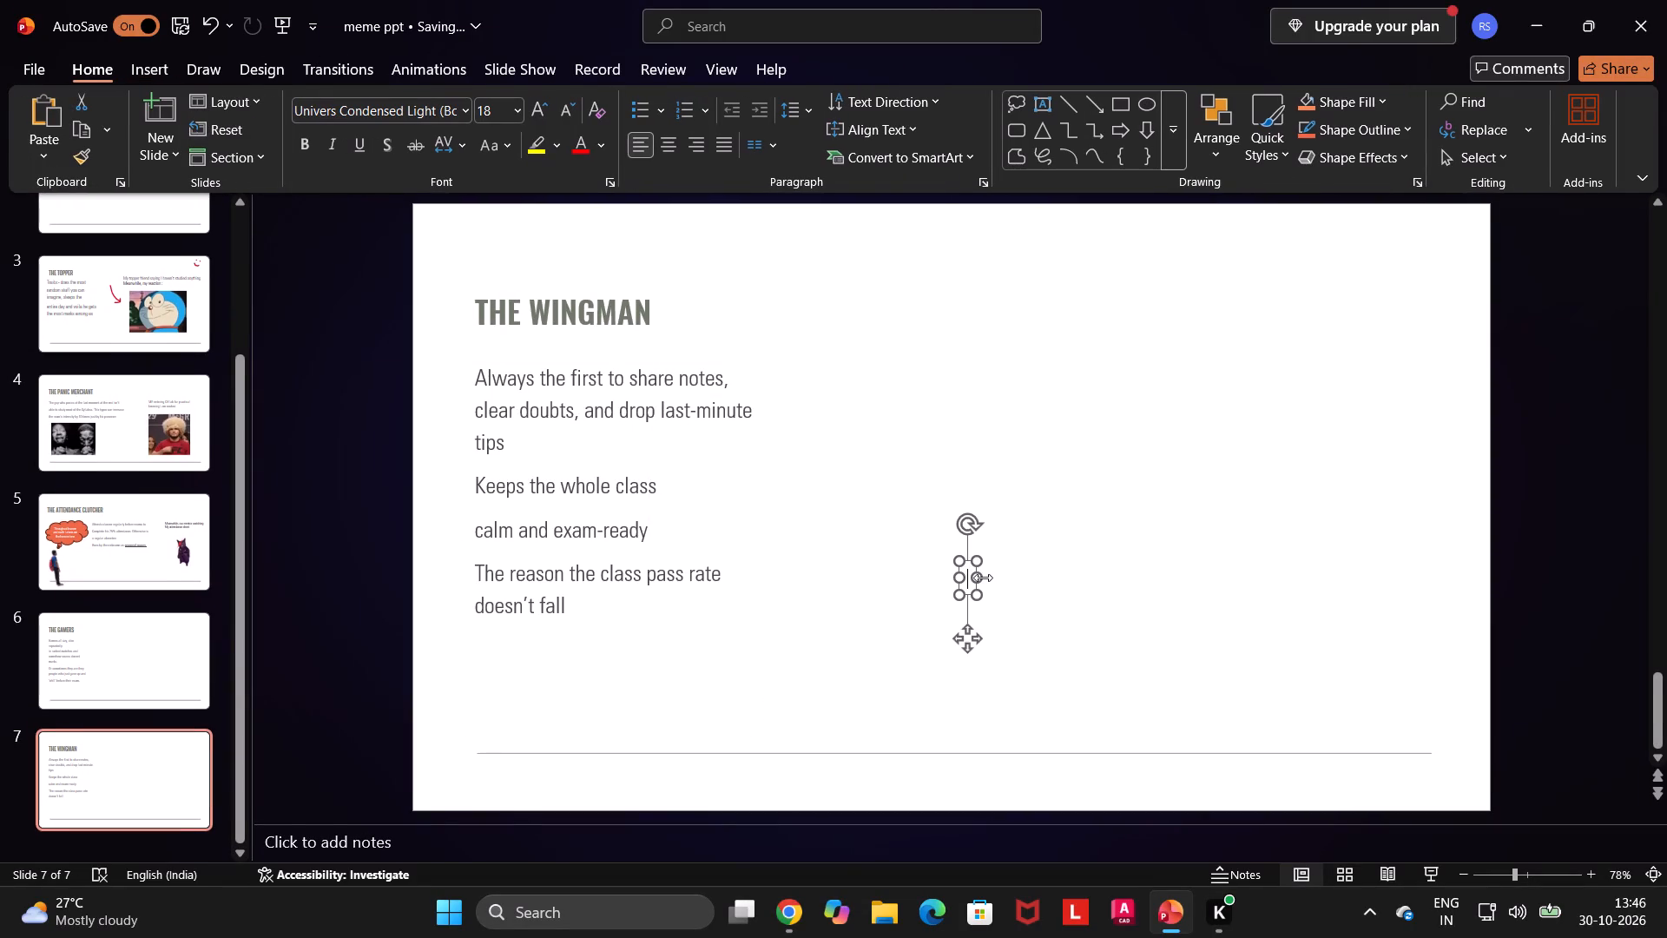
{"action": "left_click_drag", "start_coordinate": [979, 578], "coordinate": [1025, 562]}
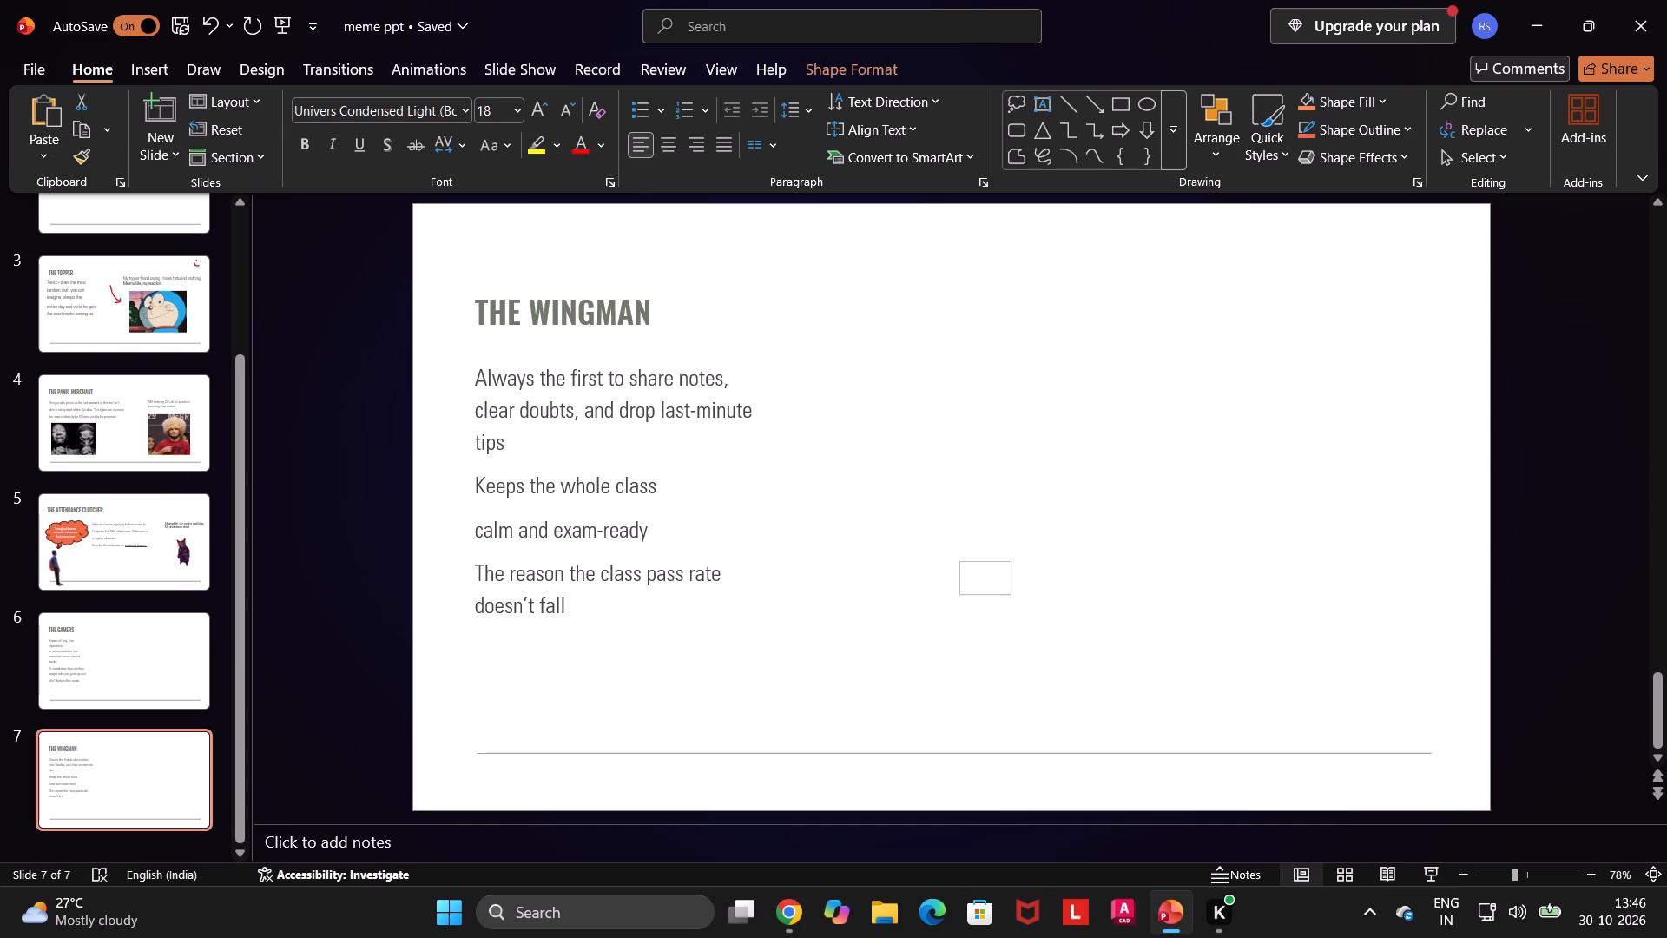
{"action": "left_click_drag", "start_coordinate": [1025, 562], "coordinate": [1324, 580]}
{"action": "left_click_drag", "start_coordinate": [1316, 578], "coordinate": [1274, 578]}
{"action": "left_click_drag", "start_coordinate": [1289, 577], "coordinate": [1182, 566]}
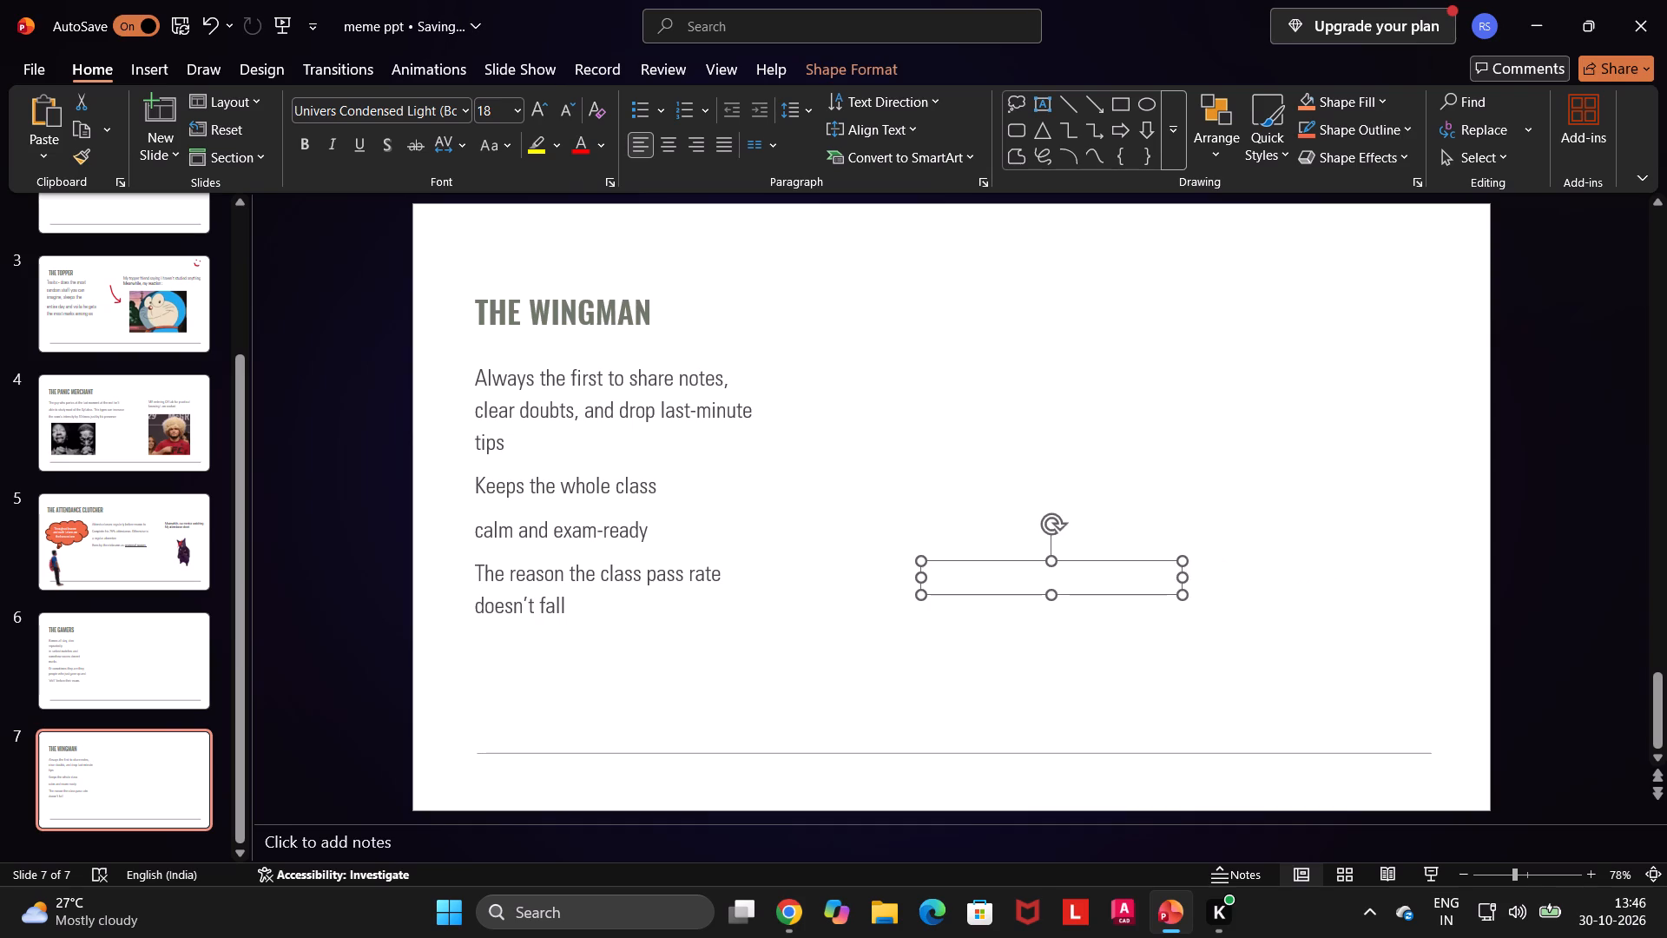
{"action": "left_click_drag", "start_coordinate": [1093, 563], "coordinate": [1170, 357]}
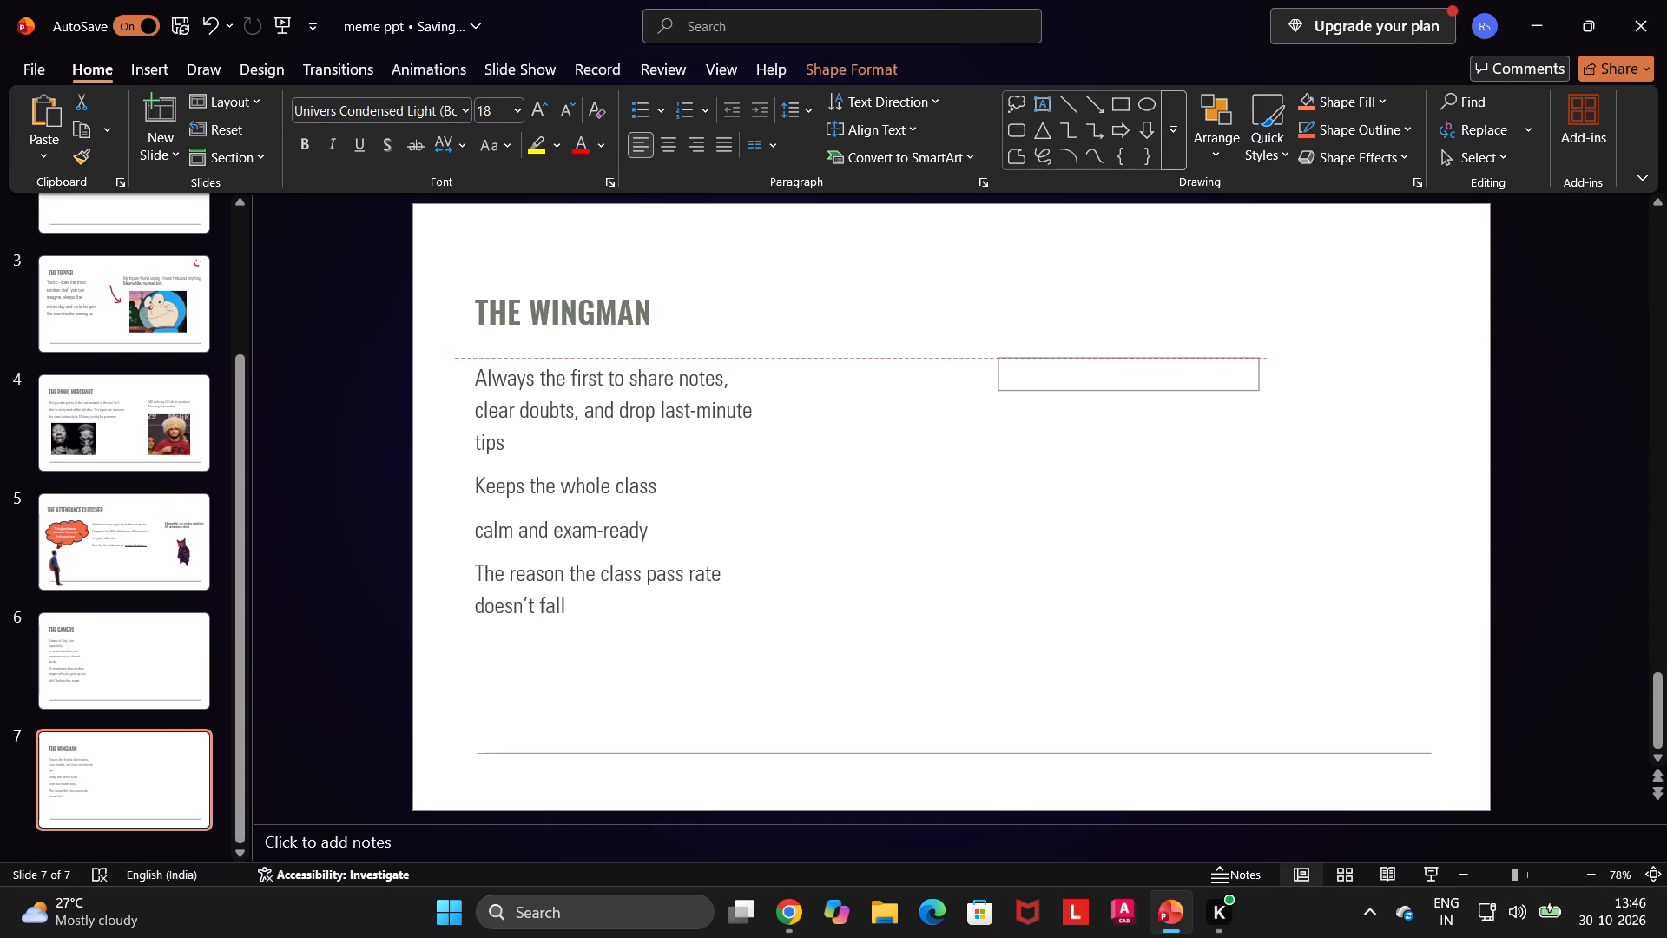
{"action": "left_click_drag", "start_coordinate": [1170, 357], "coordinate": [1186, 361]}
{"action": "triple_click", "coordinate": [1050, 374]}
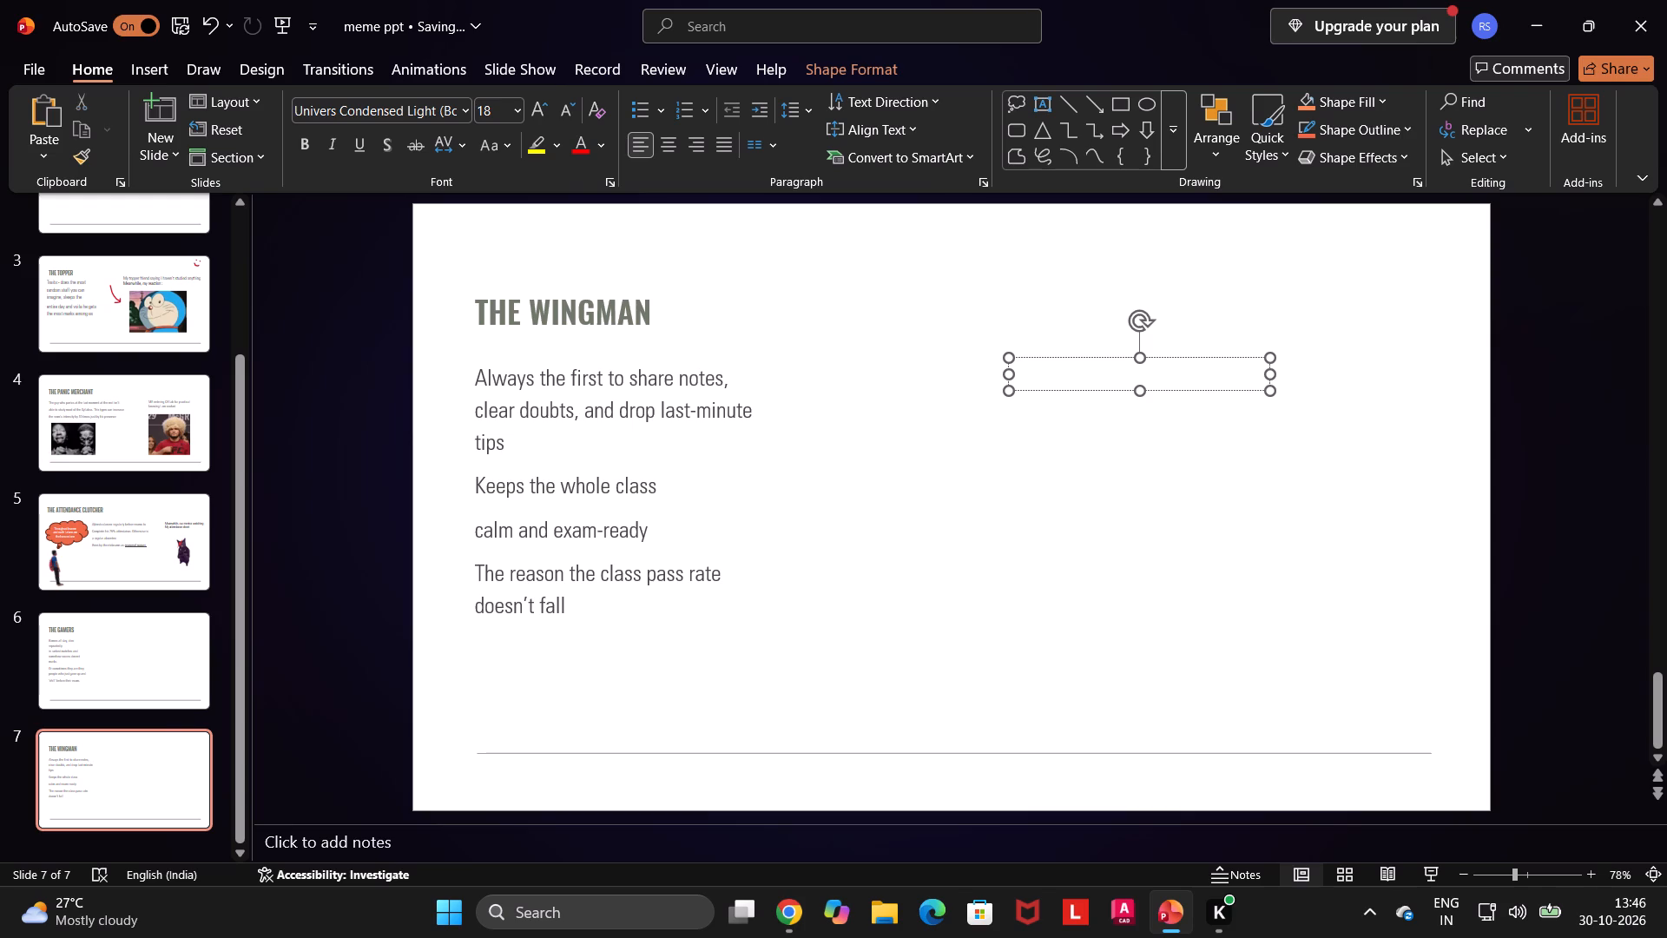
{"action": "left_click", "coordinate": [1051, 372]}
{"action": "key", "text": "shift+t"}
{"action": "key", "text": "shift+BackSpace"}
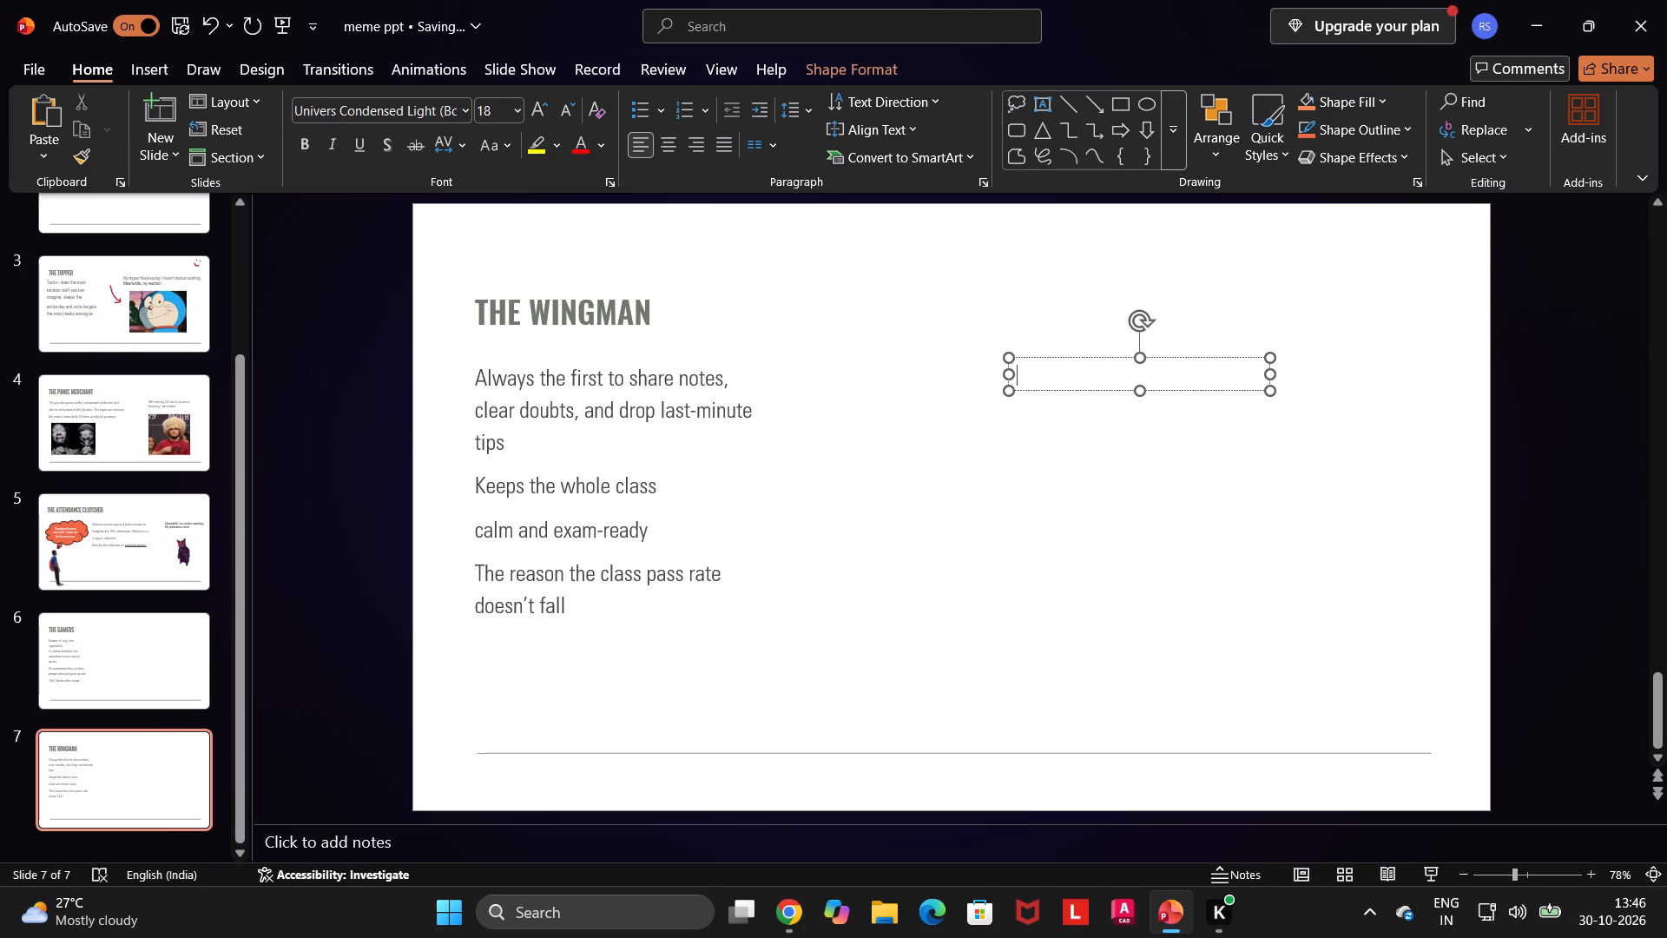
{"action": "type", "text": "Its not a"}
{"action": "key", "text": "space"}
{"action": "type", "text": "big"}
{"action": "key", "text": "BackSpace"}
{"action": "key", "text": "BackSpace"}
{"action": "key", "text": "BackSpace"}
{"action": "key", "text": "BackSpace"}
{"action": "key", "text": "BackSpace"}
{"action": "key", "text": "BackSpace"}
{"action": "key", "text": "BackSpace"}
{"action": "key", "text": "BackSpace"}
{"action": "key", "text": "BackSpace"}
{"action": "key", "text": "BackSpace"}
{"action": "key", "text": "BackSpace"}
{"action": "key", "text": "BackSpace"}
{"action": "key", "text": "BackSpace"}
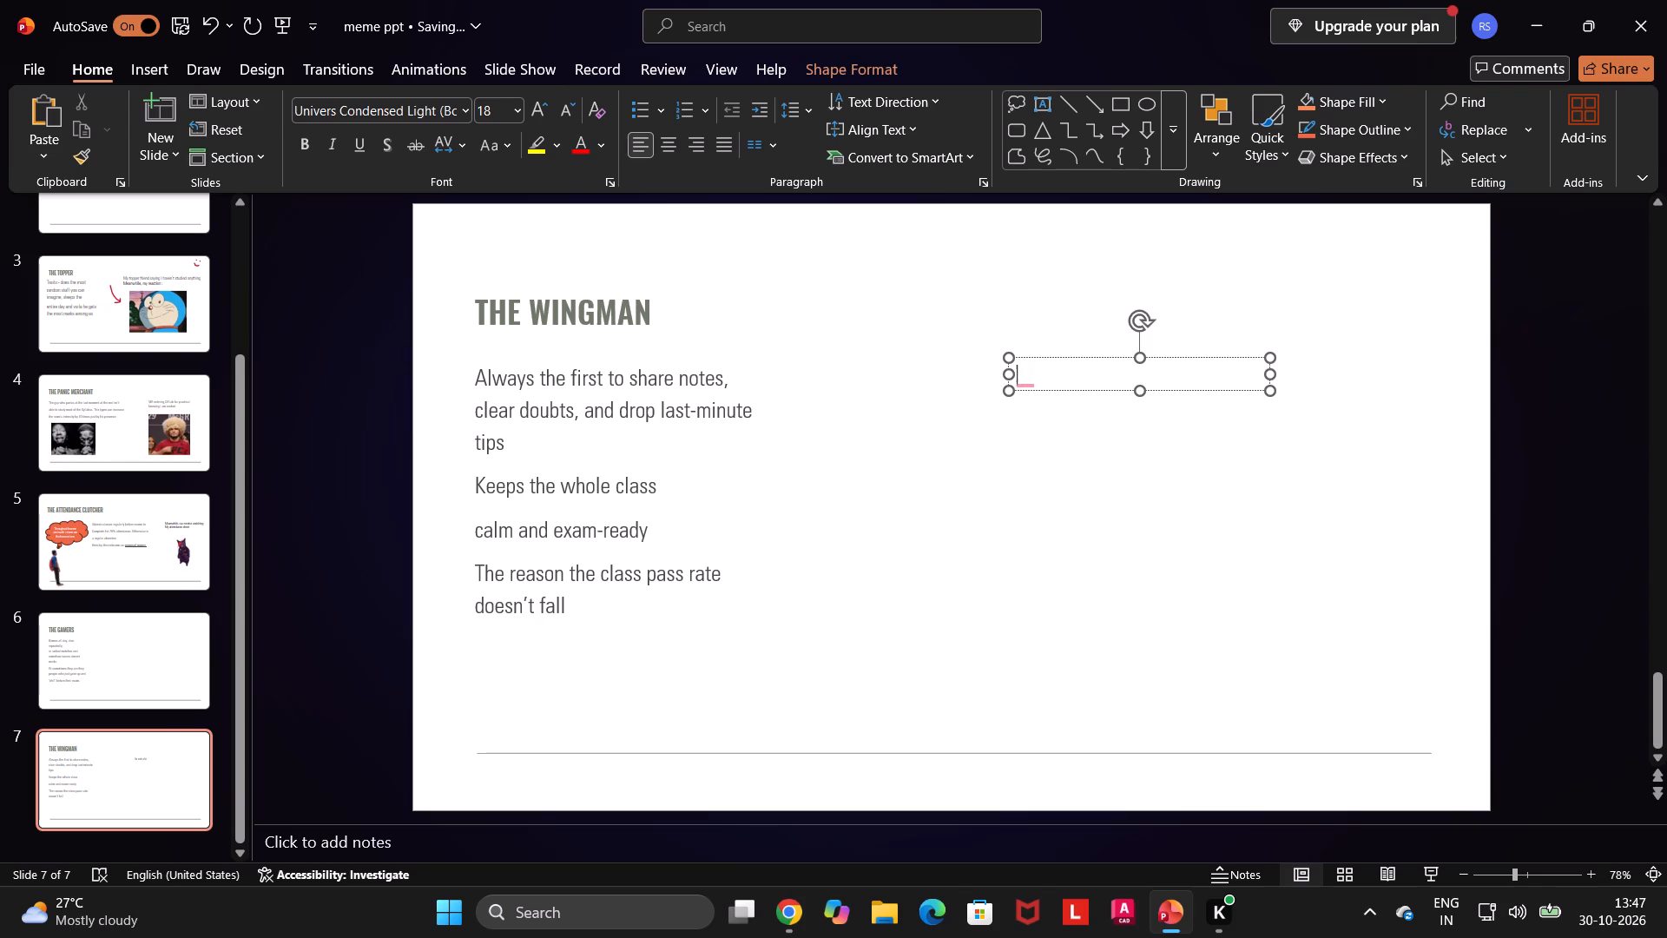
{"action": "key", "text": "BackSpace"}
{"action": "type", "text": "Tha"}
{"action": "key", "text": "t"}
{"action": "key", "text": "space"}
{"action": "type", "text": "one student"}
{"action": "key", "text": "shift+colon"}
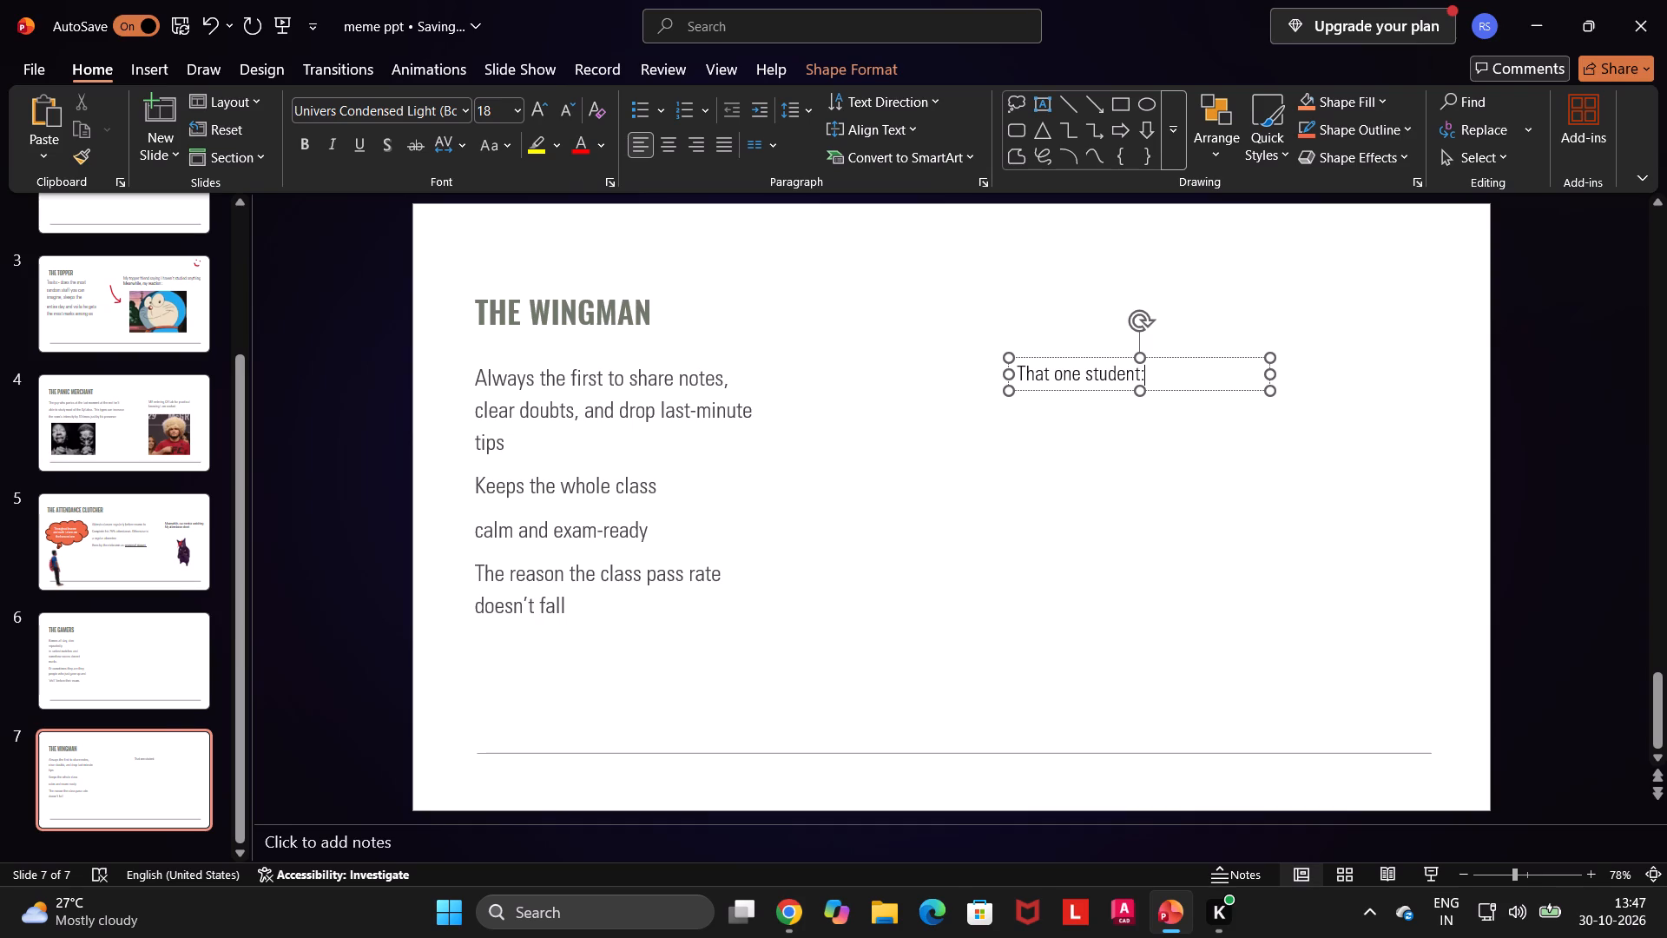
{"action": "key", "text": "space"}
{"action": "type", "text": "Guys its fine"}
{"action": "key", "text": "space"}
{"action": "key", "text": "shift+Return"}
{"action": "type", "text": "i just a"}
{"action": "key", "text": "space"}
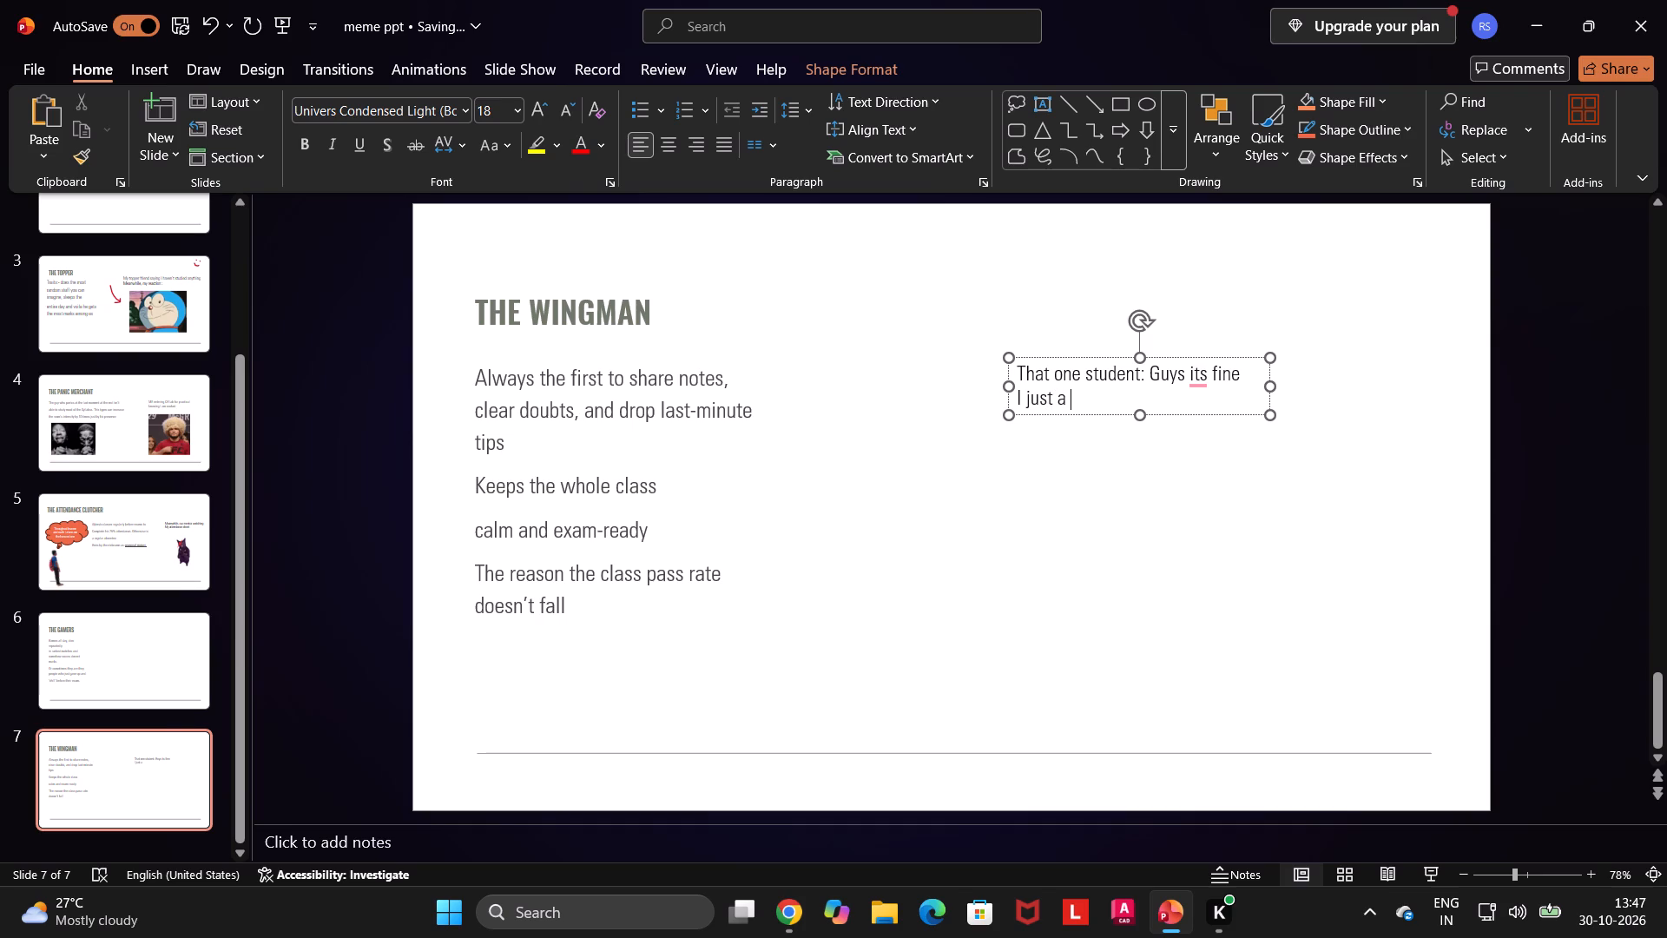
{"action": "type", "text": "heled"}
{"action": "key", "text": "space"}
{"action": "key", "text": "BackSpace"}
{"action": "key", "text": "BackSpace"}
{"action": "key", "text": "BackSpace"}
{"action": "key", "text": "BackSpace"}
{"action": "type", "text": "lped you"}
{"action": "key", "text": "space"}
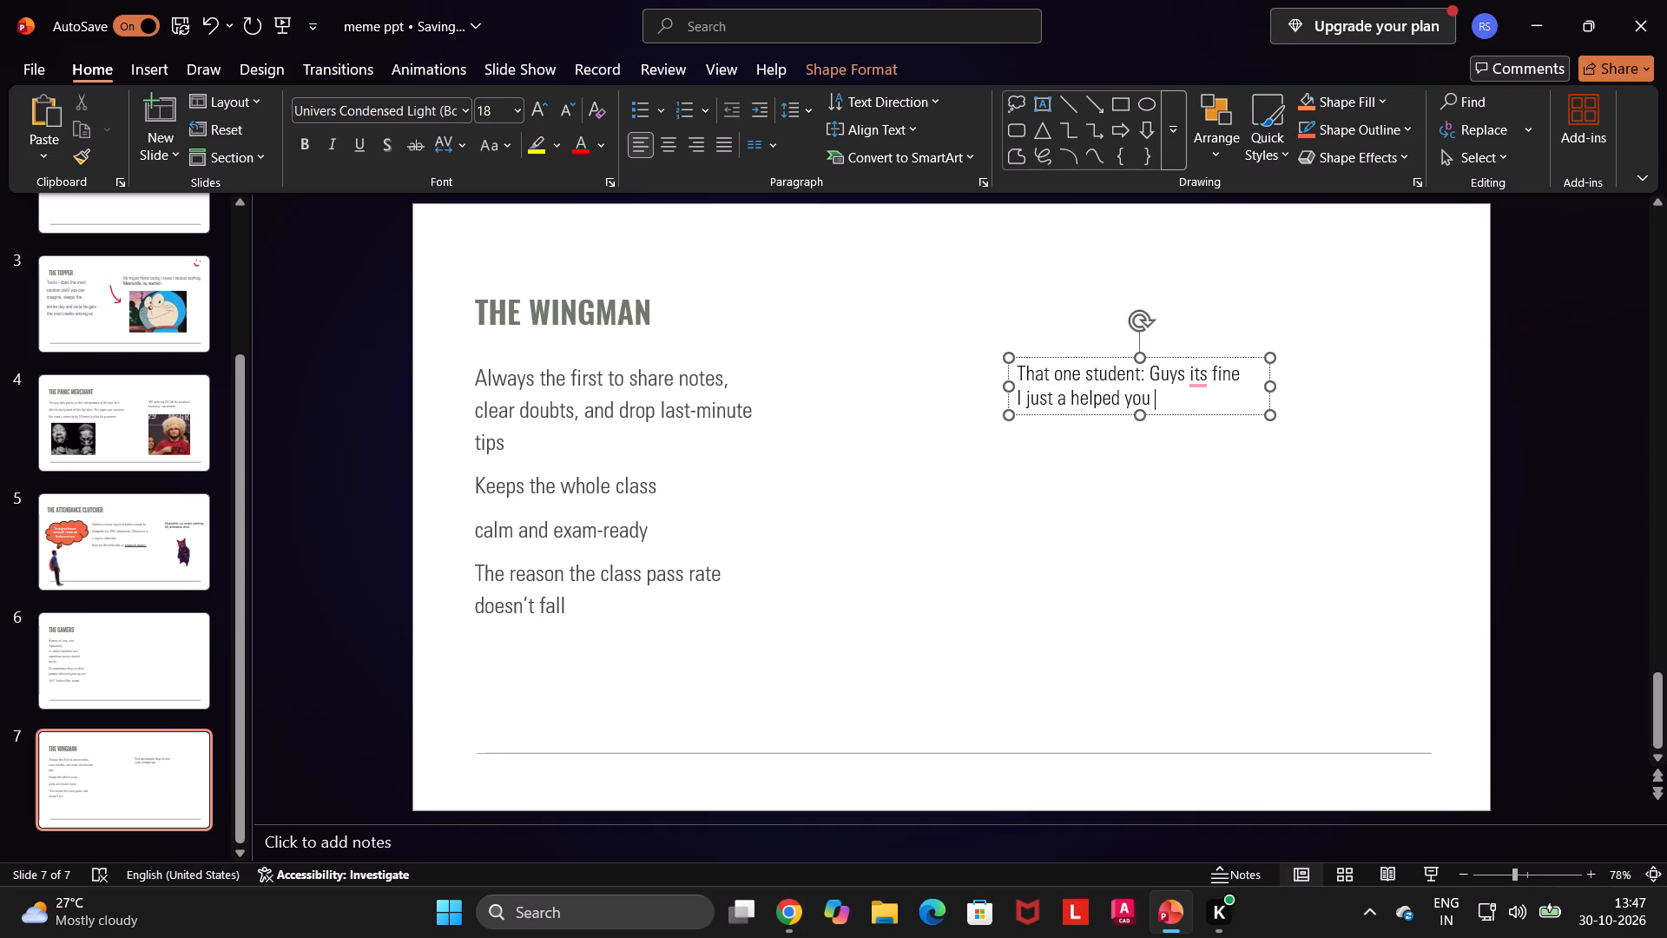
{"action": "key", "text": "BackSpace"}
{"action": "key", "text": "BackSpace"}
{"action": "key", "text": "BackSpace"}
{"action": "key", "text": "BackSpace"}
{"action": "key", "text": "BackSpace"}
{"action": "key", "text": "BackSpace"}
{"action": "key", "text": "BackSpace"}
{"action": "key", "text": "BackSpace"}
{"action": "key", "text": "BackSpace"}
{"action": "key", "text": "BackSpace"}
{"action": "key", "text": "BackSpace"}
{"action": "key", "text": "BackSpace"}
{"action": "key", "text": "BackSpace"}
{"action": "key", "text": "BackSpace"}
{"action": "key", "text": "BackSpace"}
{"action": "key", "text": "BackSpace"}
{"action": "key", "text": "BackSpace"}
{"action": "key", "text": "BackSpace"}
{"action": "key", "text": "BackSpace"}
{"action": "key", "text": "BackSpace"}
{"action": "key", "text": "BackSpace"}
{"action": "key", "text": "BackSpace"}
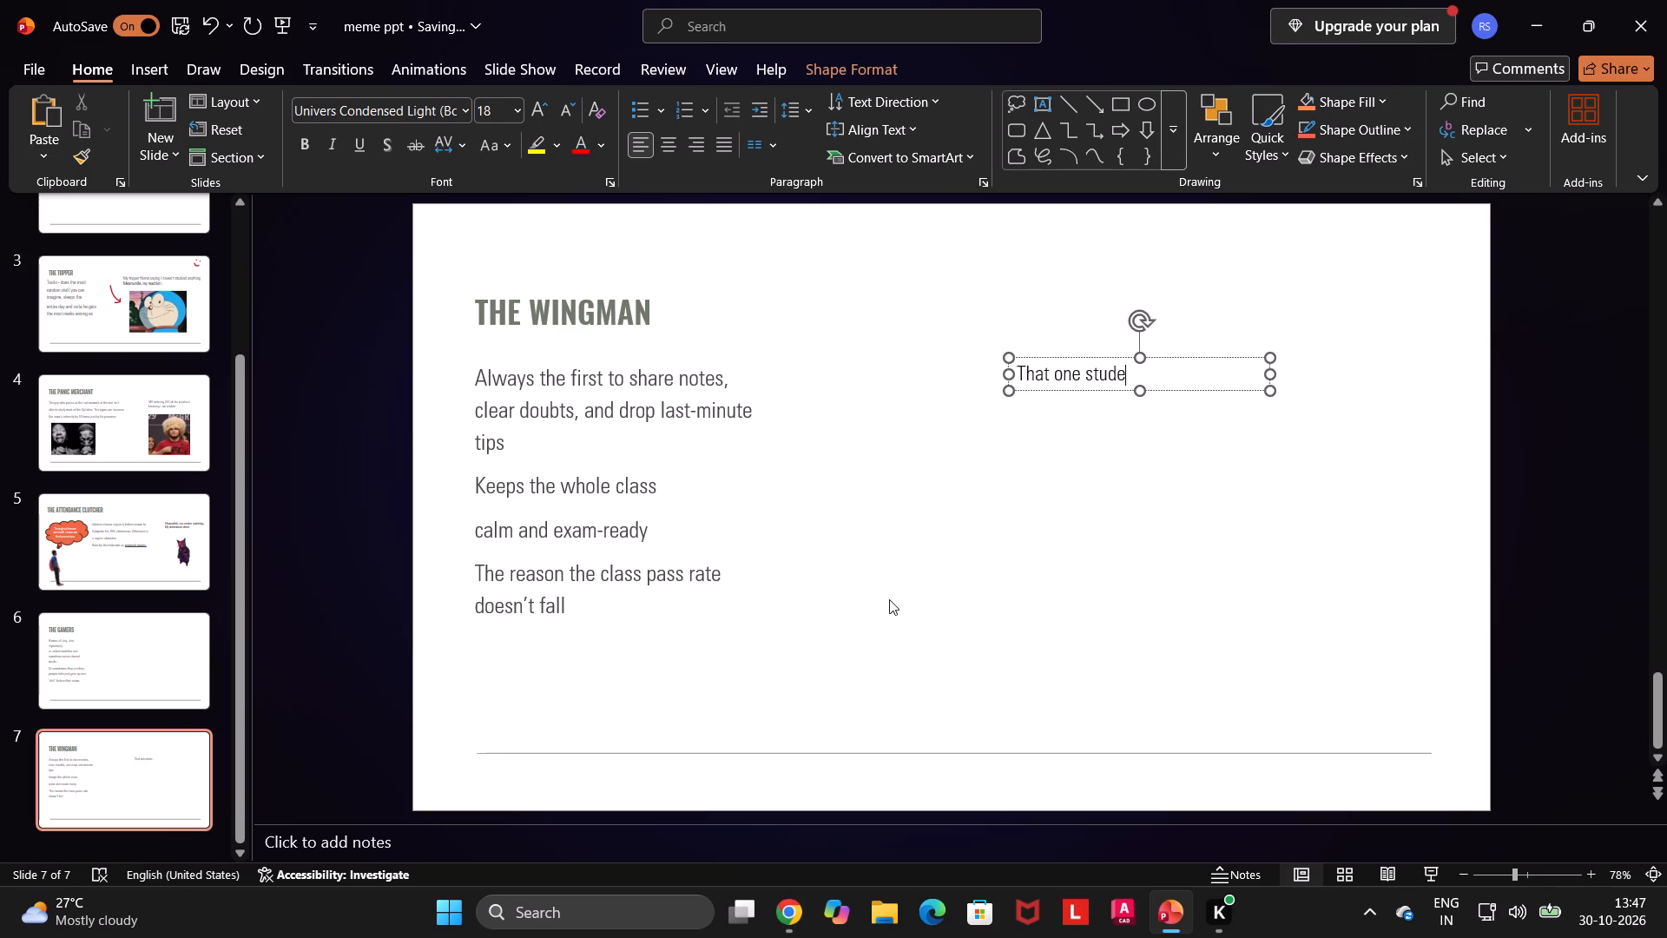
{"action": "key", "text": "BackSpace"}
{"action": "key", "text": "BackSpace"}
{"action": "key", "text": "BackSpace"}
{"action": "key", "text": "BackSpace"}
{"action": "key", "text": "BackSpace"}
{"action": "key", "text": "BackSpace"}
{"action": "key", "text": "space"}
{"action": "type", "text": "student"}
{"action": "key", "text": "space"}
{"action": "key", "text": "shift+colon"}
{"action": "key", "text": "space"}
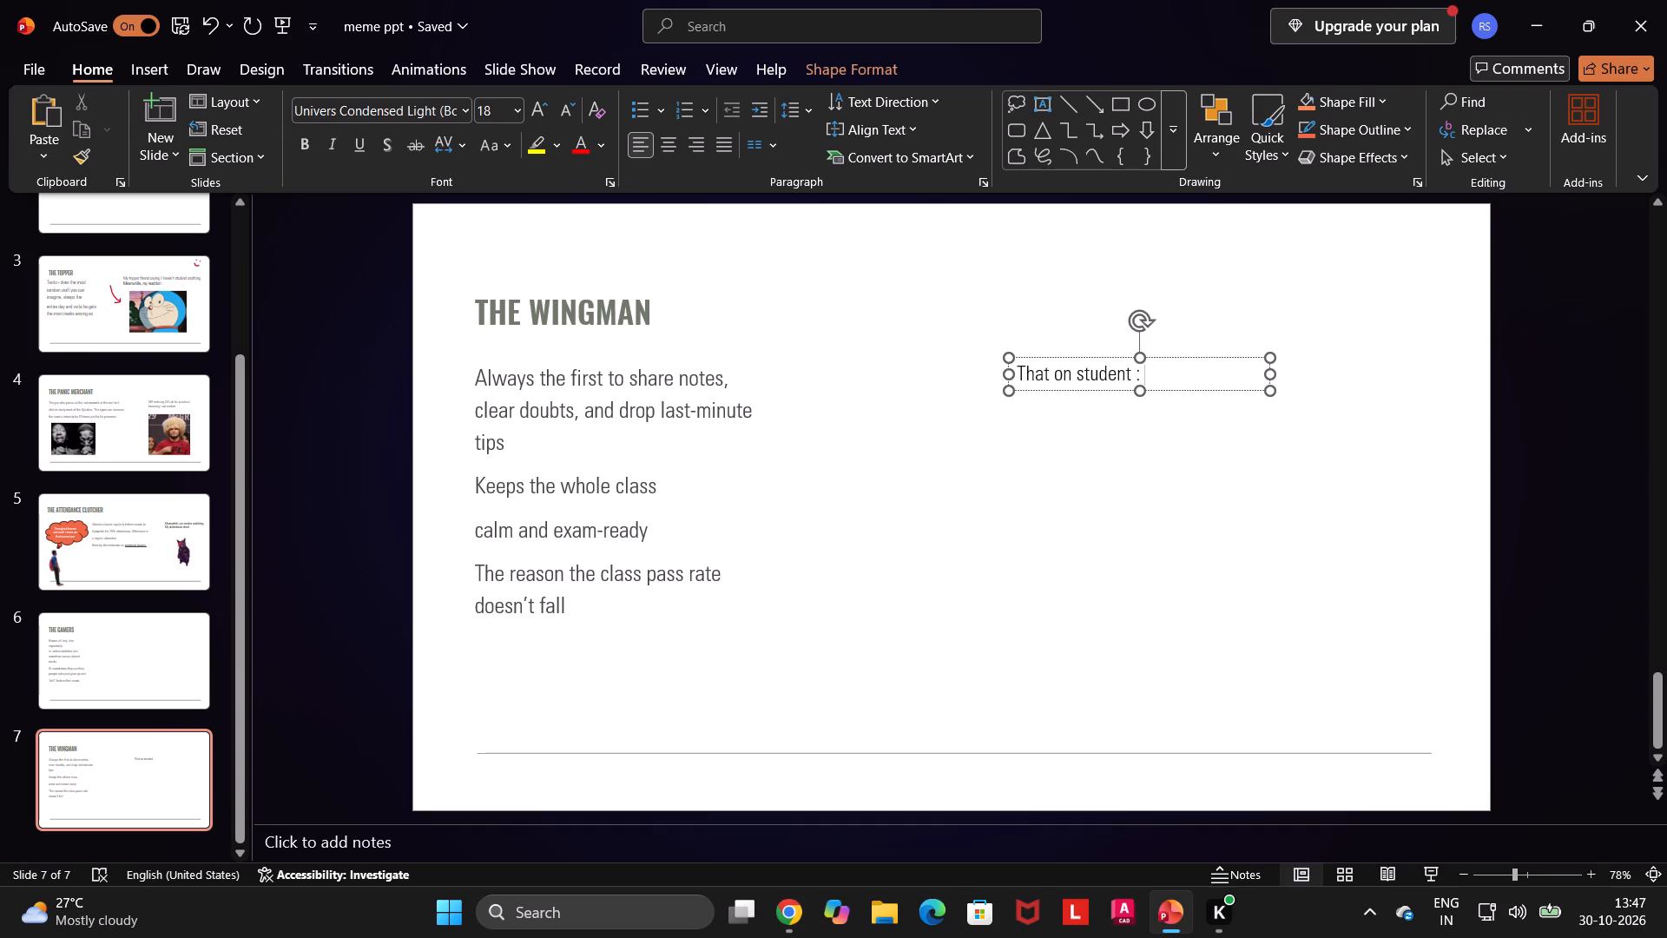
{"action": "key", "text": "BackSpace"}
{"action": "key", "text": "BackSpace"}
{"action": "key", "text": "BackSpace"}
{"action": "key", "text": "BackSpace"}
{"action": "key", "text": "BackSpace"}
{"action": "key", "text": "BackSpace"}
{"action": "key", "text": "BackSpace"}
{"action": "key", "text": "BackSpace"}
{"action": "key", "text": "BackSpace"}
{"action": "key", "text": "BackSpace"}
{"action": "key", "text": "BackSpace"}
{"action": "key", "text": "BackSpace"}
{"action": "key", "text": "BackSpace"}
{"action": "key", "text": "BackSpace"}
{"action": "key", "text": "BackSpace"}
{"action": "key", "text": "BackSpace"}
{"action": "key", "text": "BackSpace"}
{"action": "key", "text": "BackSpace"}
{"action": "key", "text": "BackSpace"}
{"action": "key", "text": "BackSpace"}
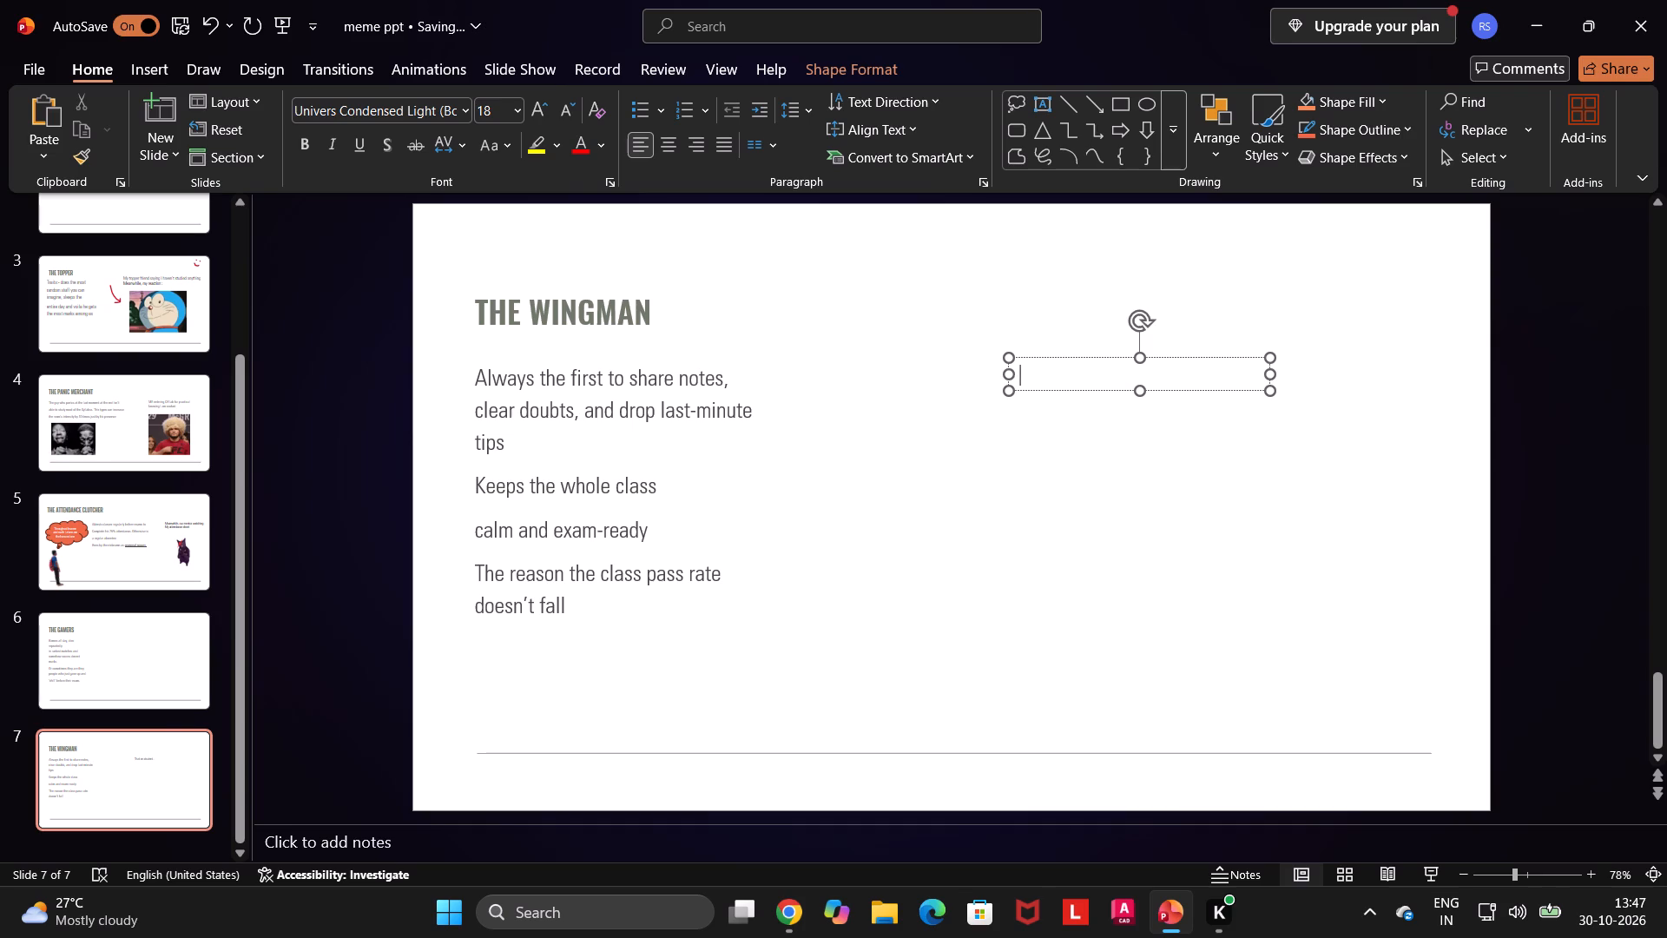
Enter the caption "That one bro droping his masterclass of 1 chapter per minute at the bathroom 15 before the exam" in the new text box.
{"action": "type", "text": "that one bro"}
{"action": "key", "text": "space"}
{"action": "type", "text": "droping"}
{"action": "key", "text": "space"}
{"action": "type", "text": "his masterclass of 1 chapter"}
{"action": "key", "text": "space"}
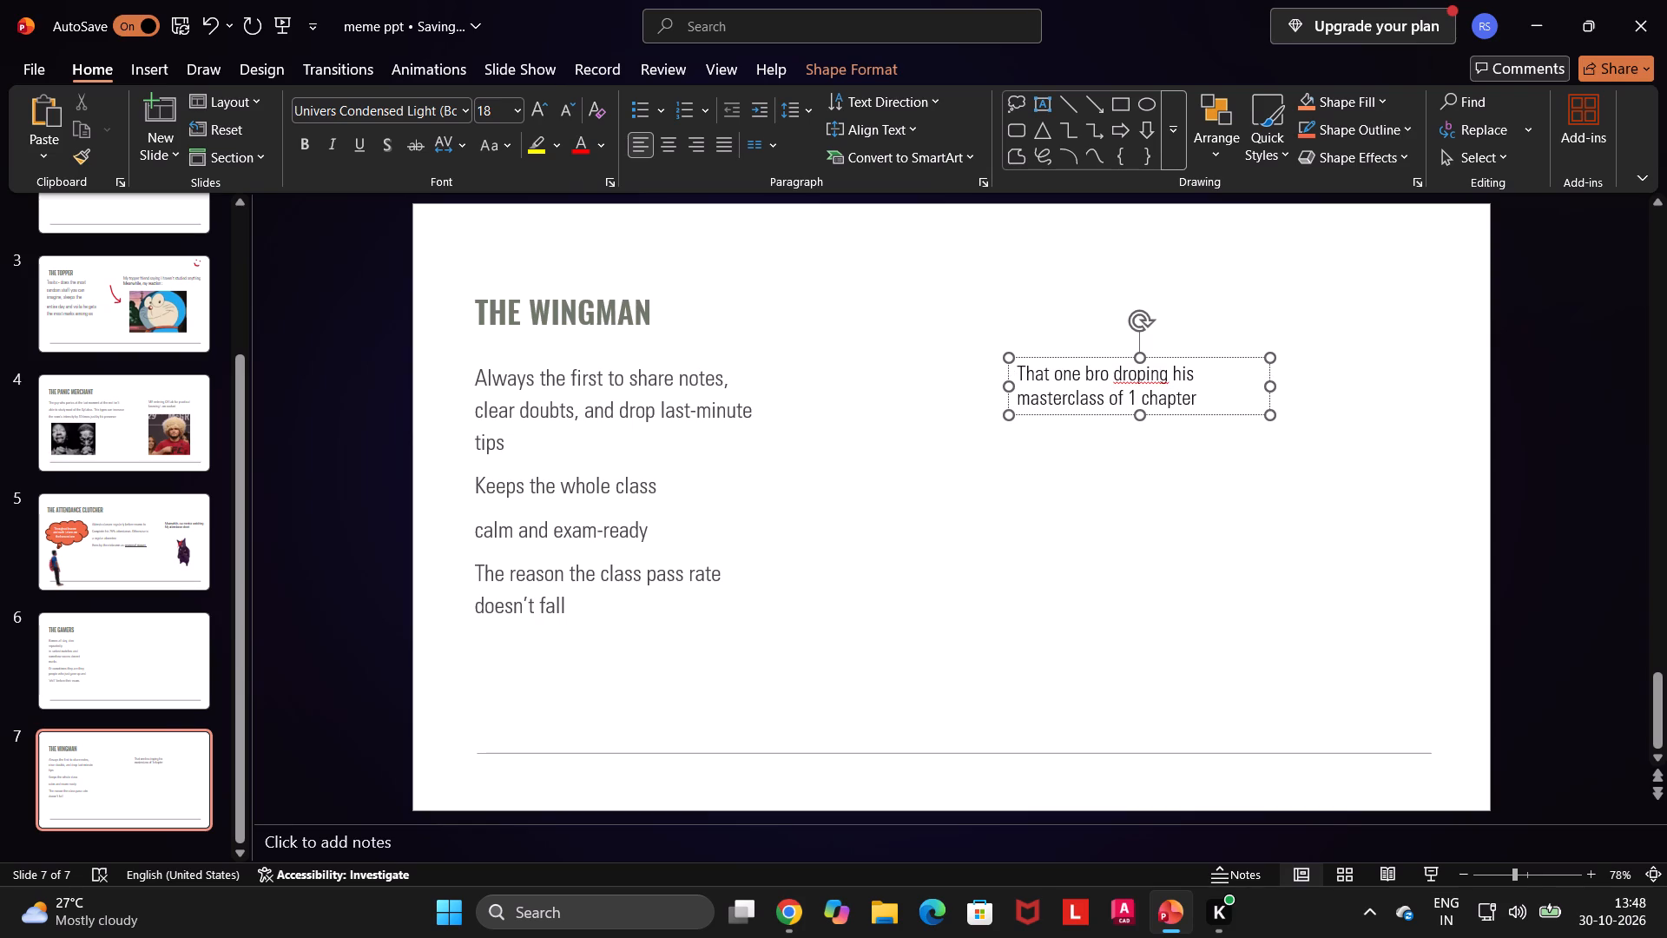
{"action": "type", "text": "pler"}
{"action": "key", "text": "BackSpace"}
{"action": "key", "text": "BackSpace"}
{"action": "key", "text": "BackSpace"}
{"action": "key", "text": "r"}
{"action": "key", "text": "BackSpace"}
{"action": "type", "text": "er"}
{"action": "key", "text": "space"}
{"action": "type", "text": "minute at the bath"}
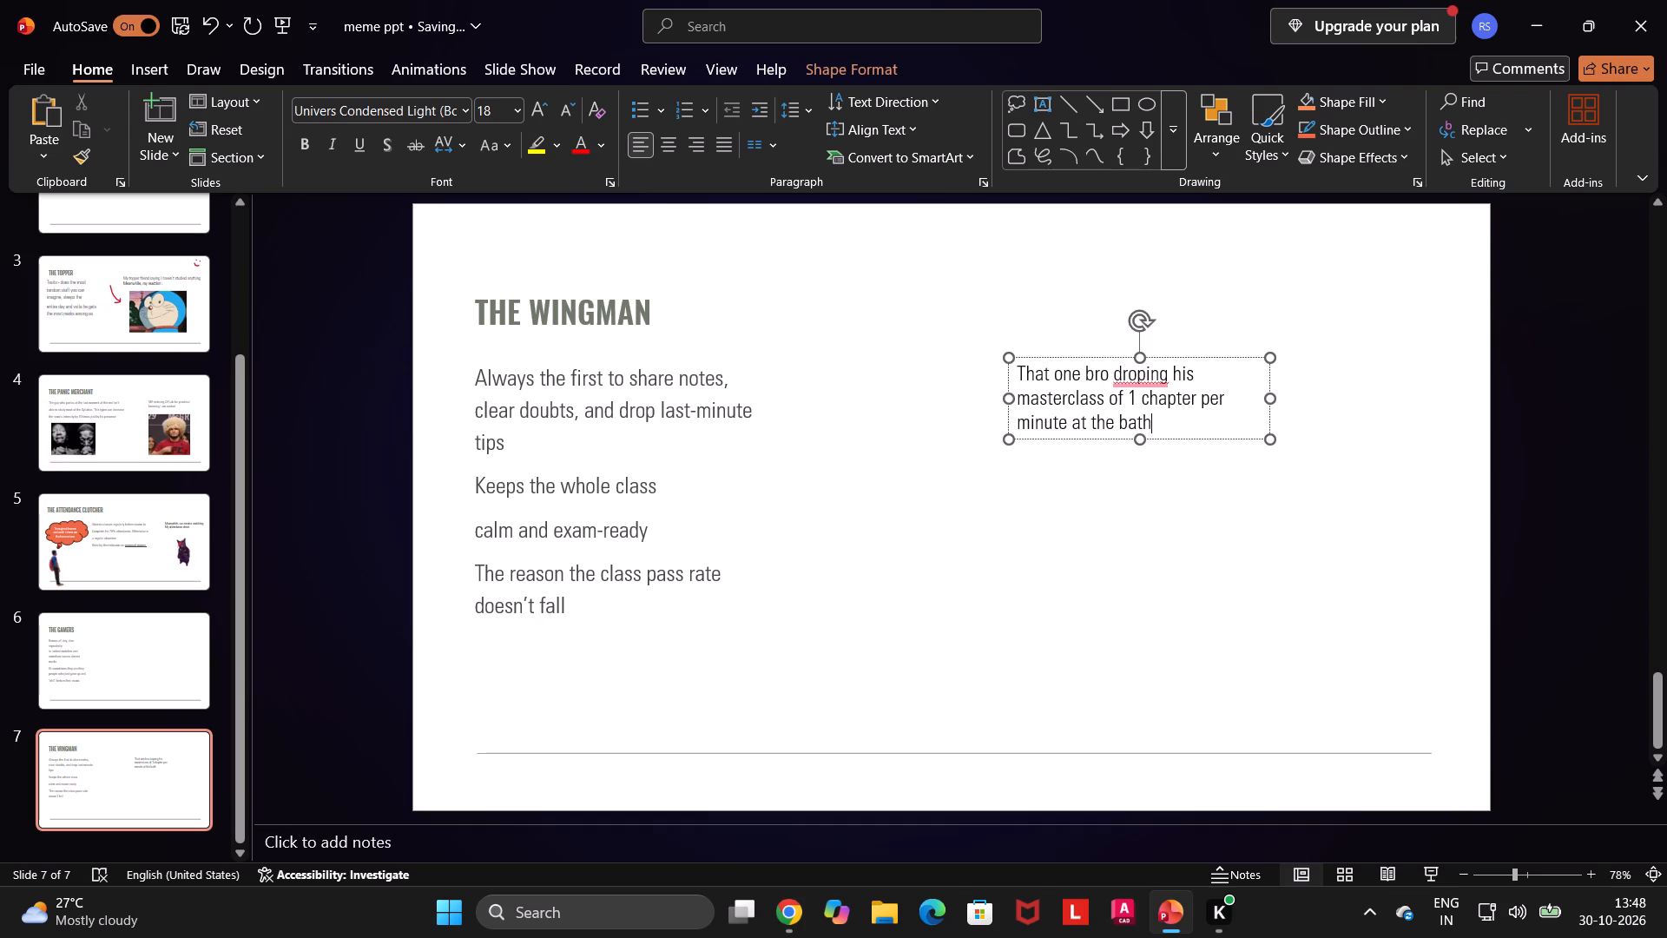
{"action": "type", "text": "roo"}
{"action": "type", "text": "m"}
{"action": "key", "text": "space"}
{"action": "type", "text": "15 beforethe"}
{"action": "key", "text": "BackSpace"}
{"action": "key", "text": "BackSpace"}
{"action": "key", "text": "BackSpace"}
{"action": "key", "text": "space"}
{"action": "type", "text": "the exam"}
{"action": "key", "text": "space"}
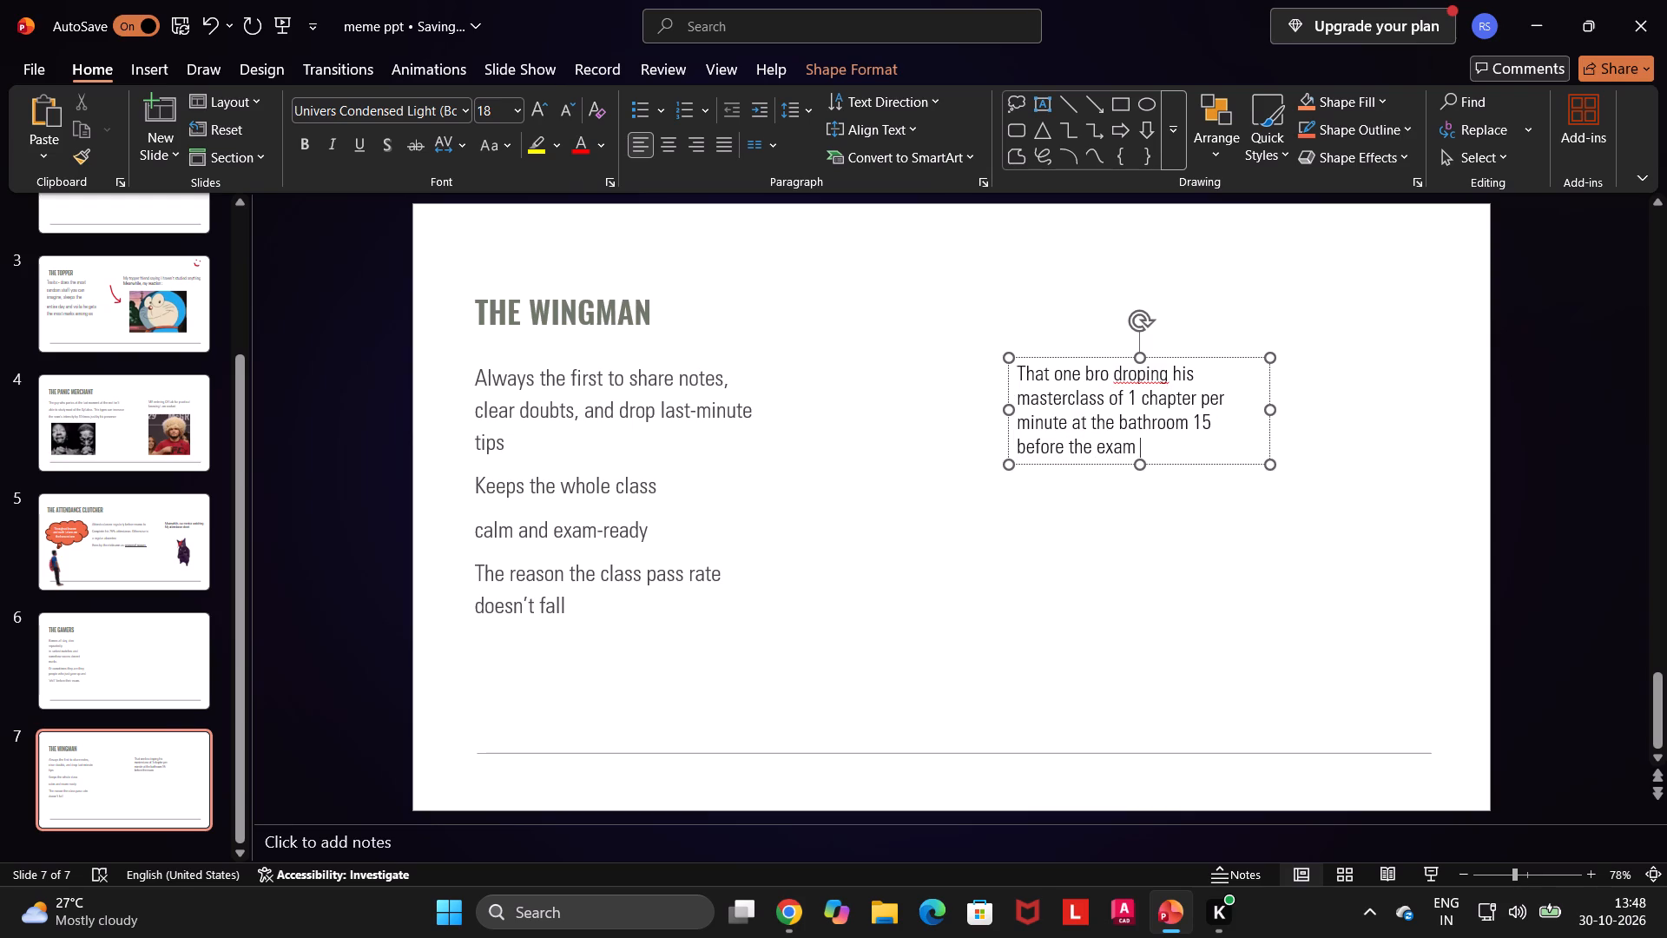
Widen the caption text box so its text wraps onto three lines, and move it up slightly.
{"action": "left_click_drag", "start_coordinate": [1264, 465], "coordinate": [1358, 456]}
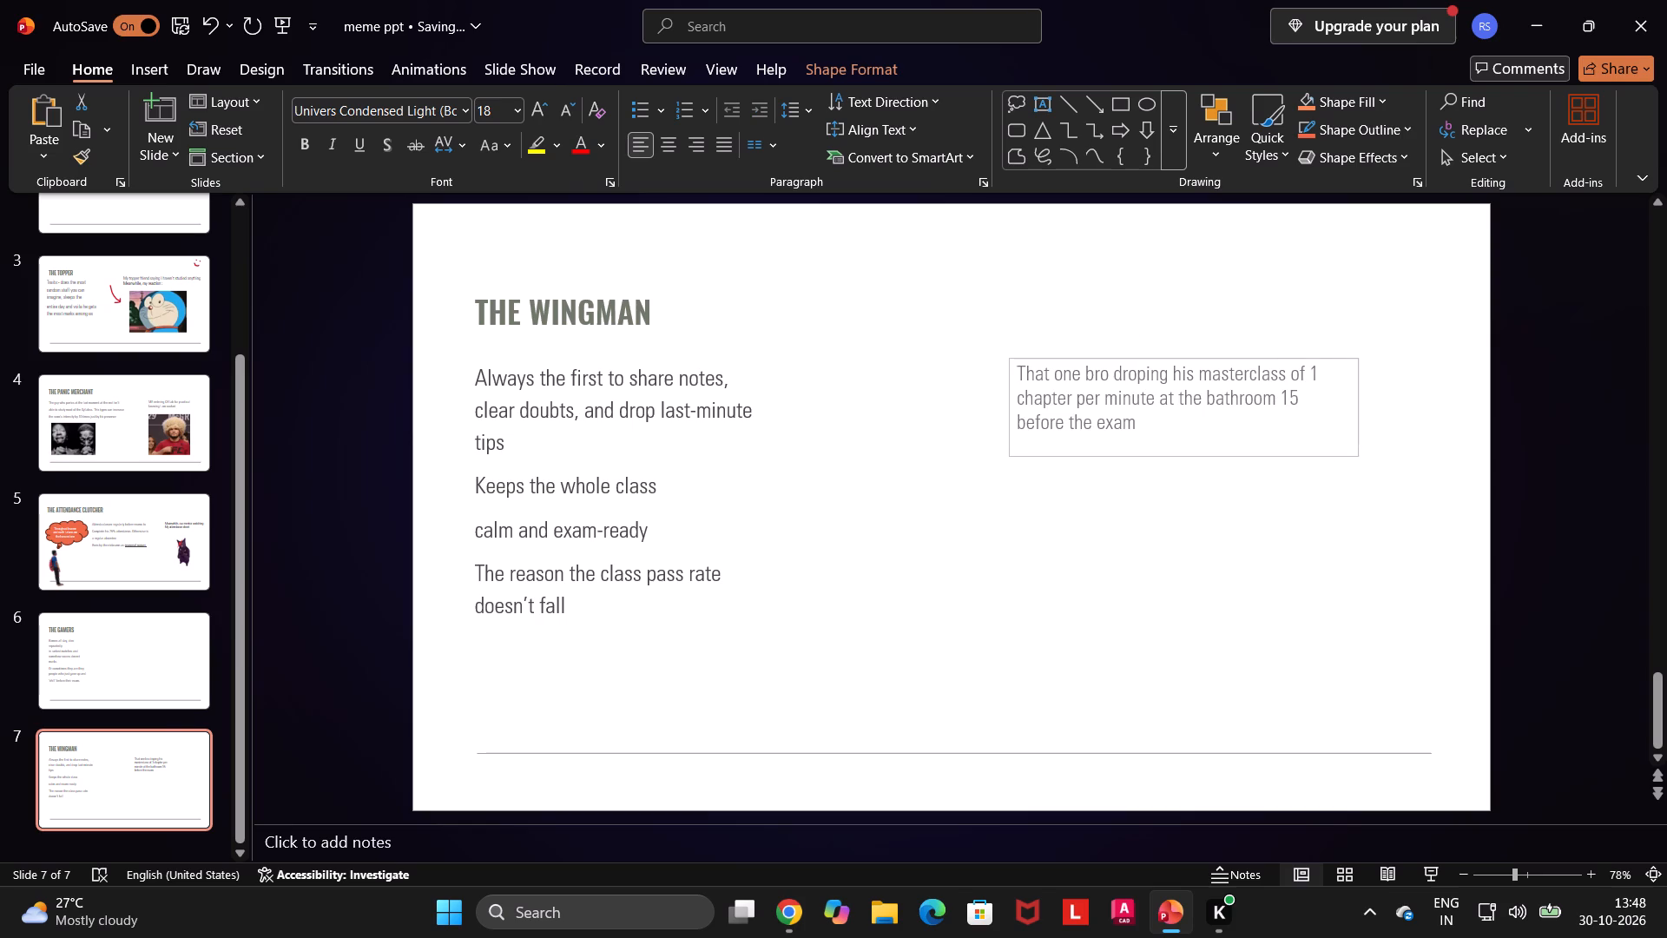
{"action": "left_click_drag", "start_coordinate": [1358, 456], "coordinate": [1314, 446]}
{"action": "left_click_drag", "start_coordinate": [1234, 350], "coordinate": [1230, 339]}
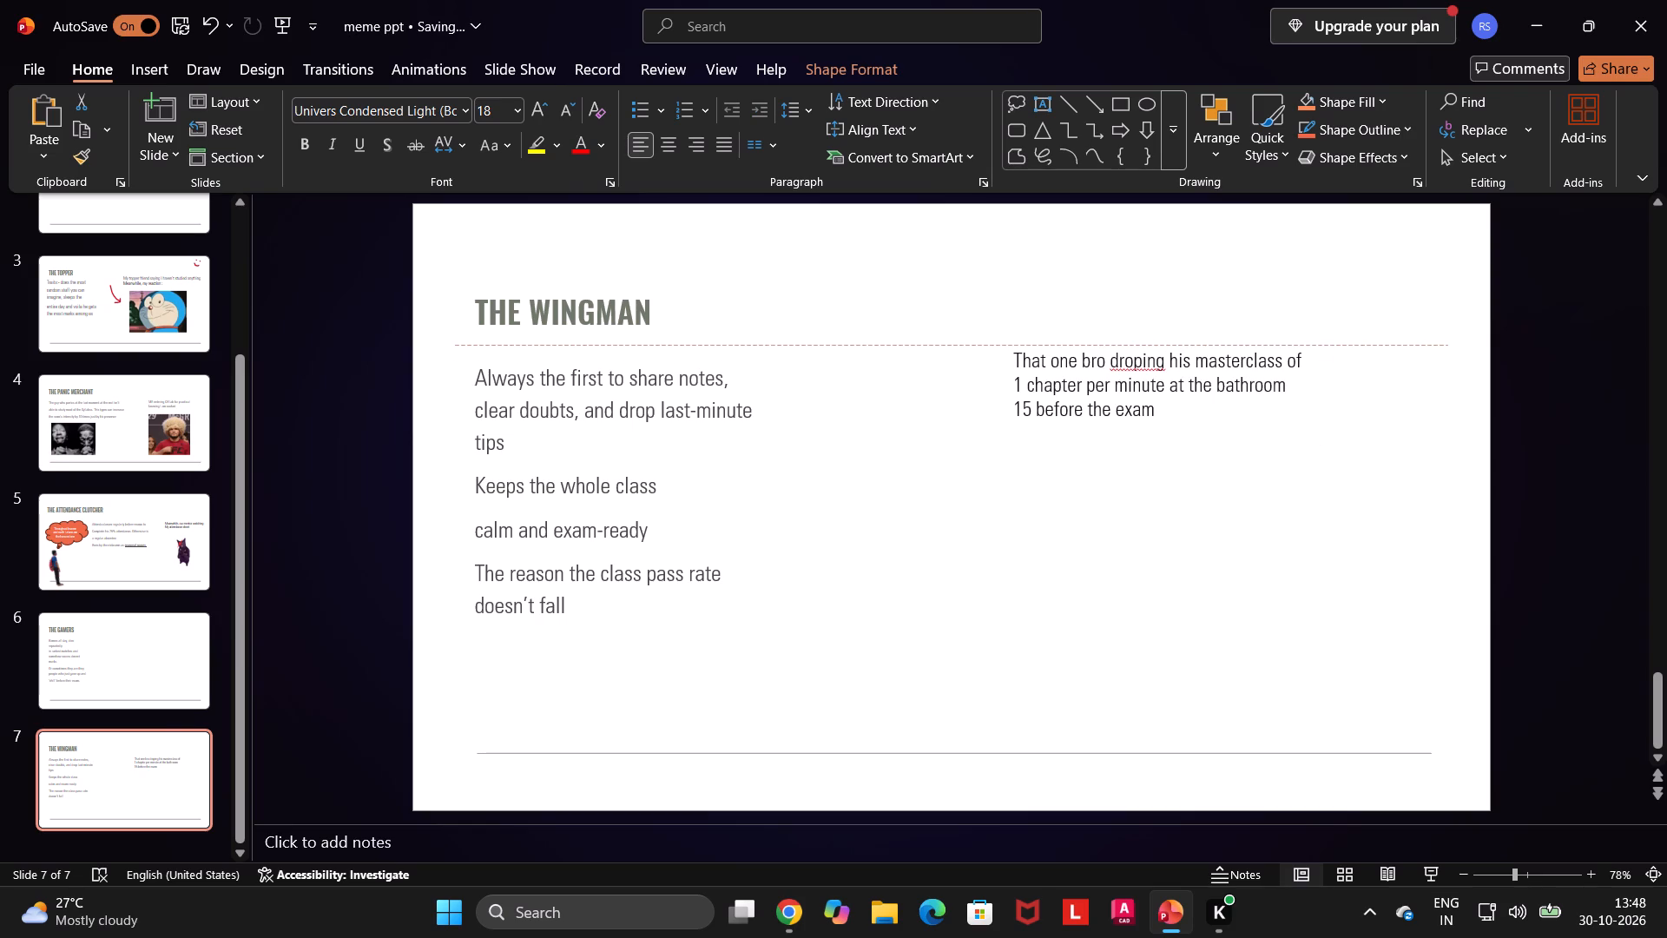
{"action": "left_click_drag", "start_coordinate": [1230, 339], "coordinate": [1236, 335]}
{"action": "triple_click", "coordinate": [1174, 389]}
{"action": "left_click", "coordinate": [1174, 389]}
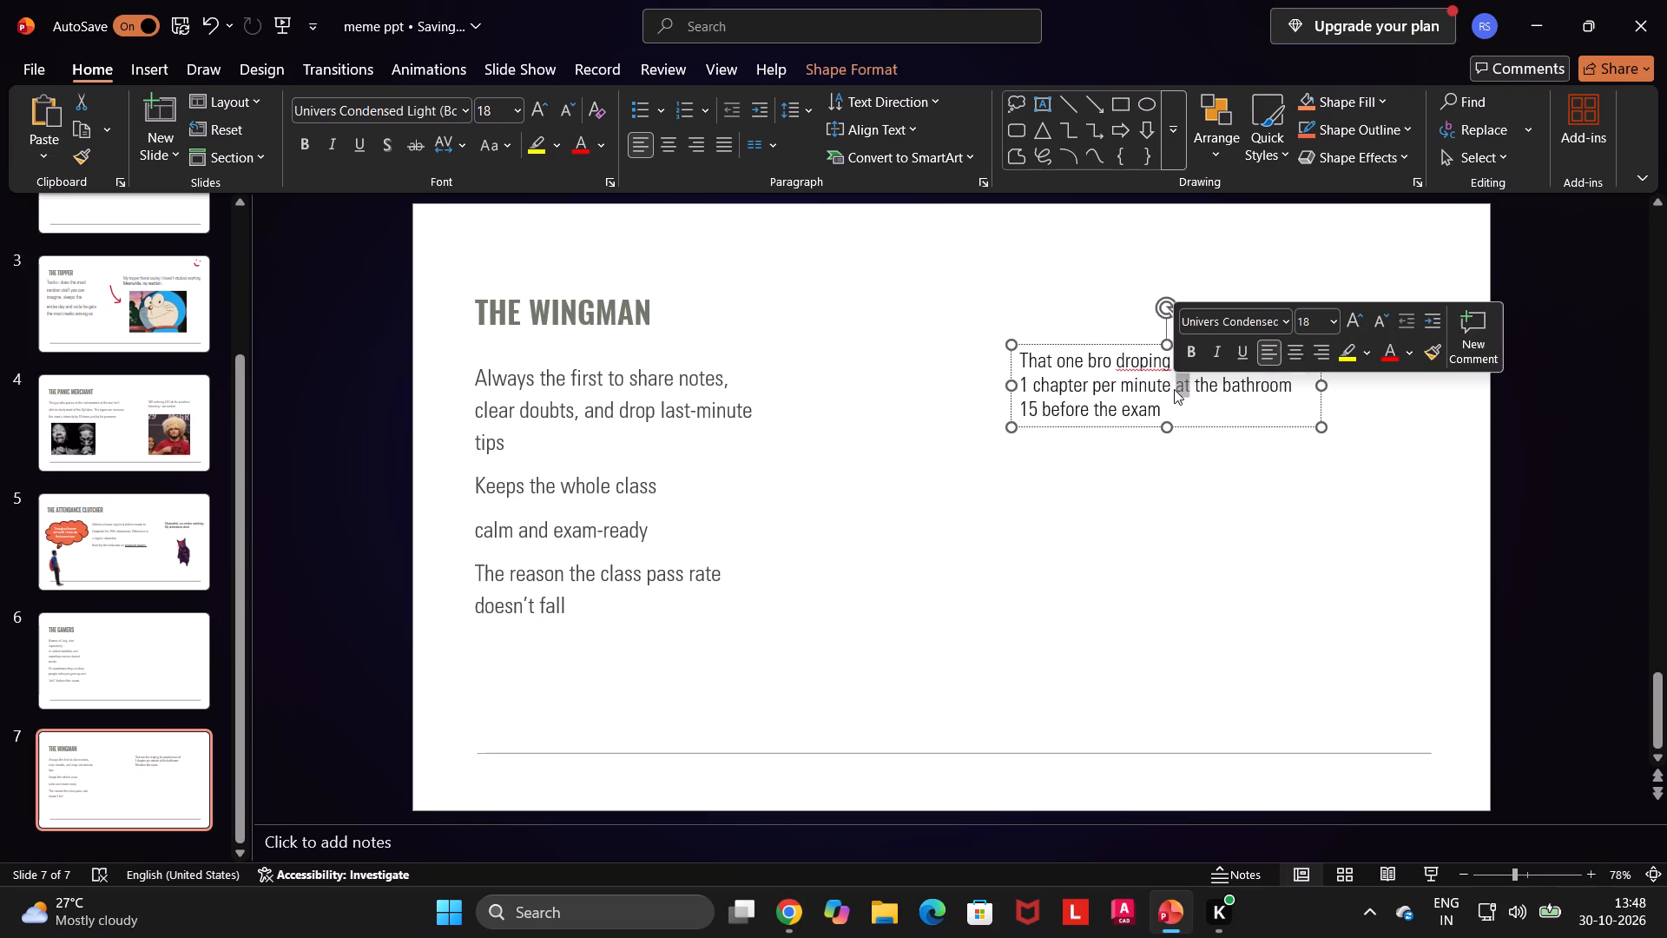
{"action": "left_click", "coordinate": [1104, 583]}
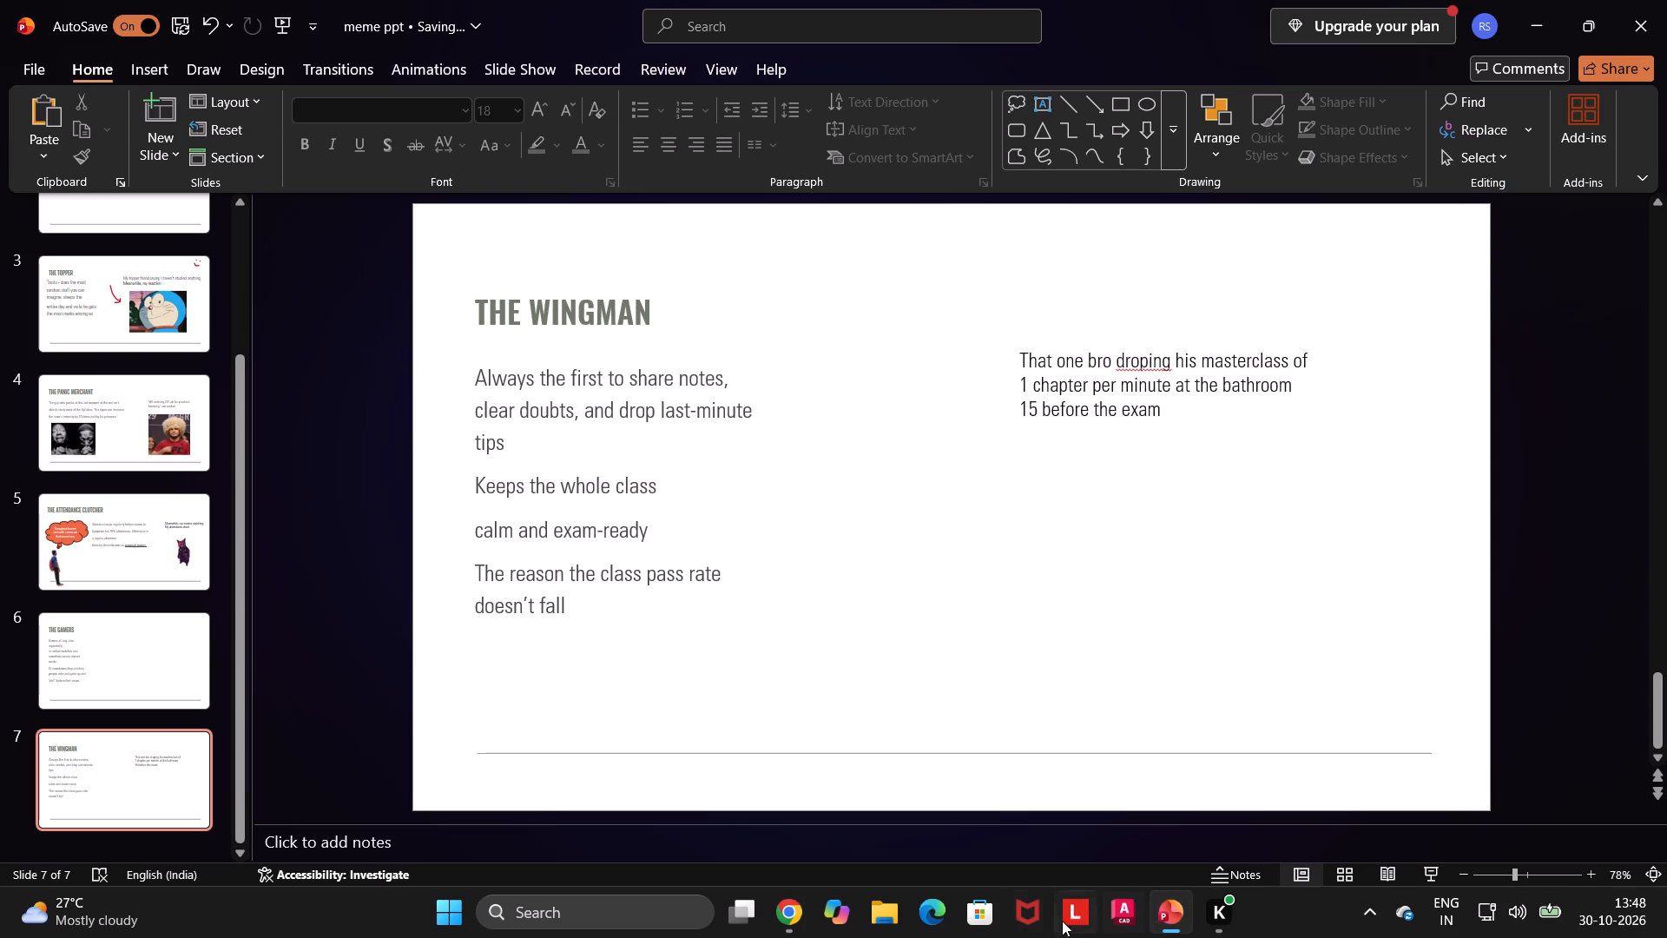
Switch to Chrome and, in a new tab, search Google Images for "that one bro droping his masterclass of 1 chapter per minute" and browse the results.
{"action": "left_click", "coordinate": [801, 924]}
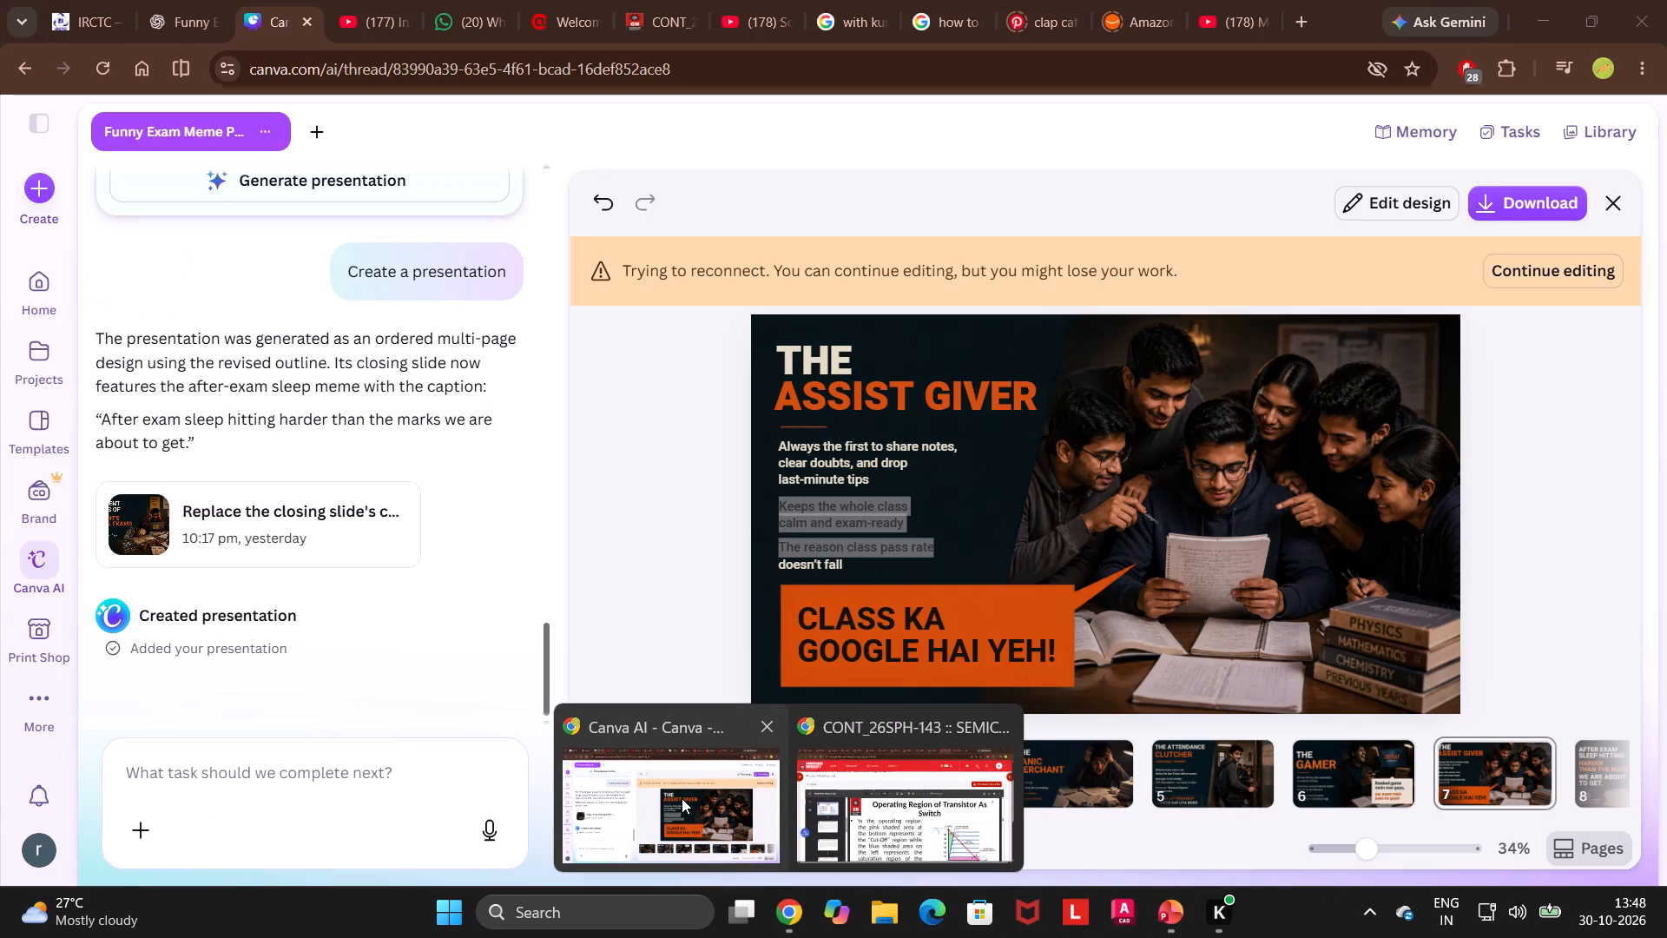
{"action": "left_click", "coordinate": [682, 798]}
{"action": "left_click", "coordinate": [1143, 0]}
{"action": "left_click", "coordinate": [1236, 0]}
{"action": "left_click", "coordinate": [1295, 0]}
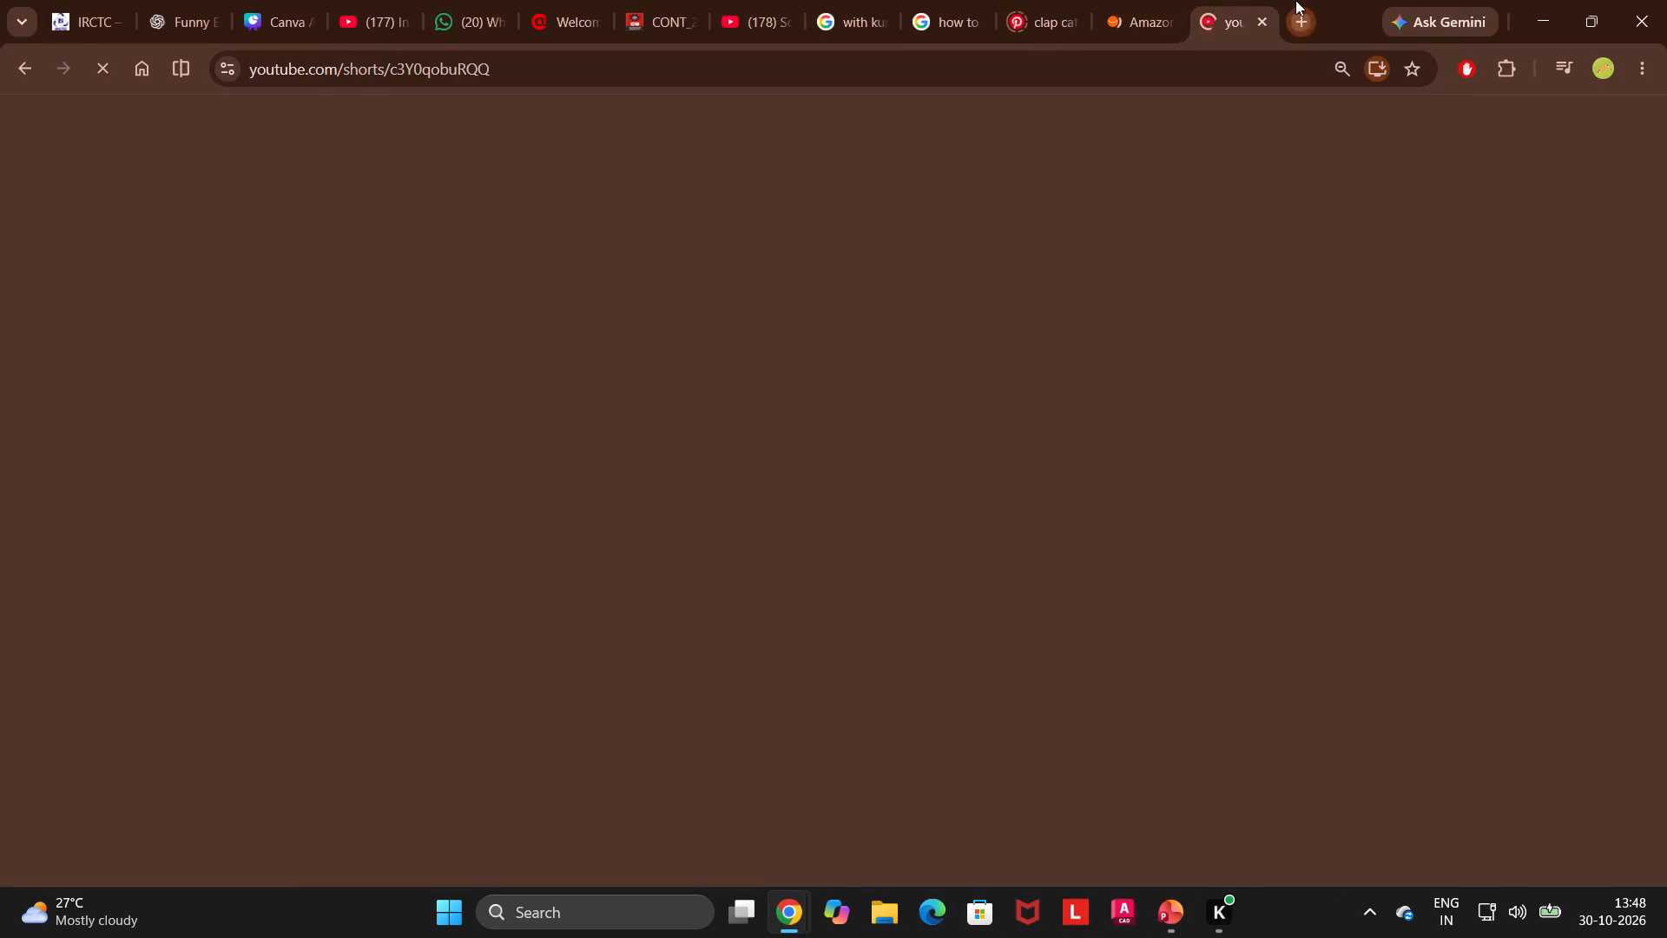
{"action": "type", "text": "that one bro droping"}
{"action": "key", "text": "space"}
{"action": "type", "text": "his masterclass of 1 chapter per minute"}
{"action": "key", "text": "Return"}
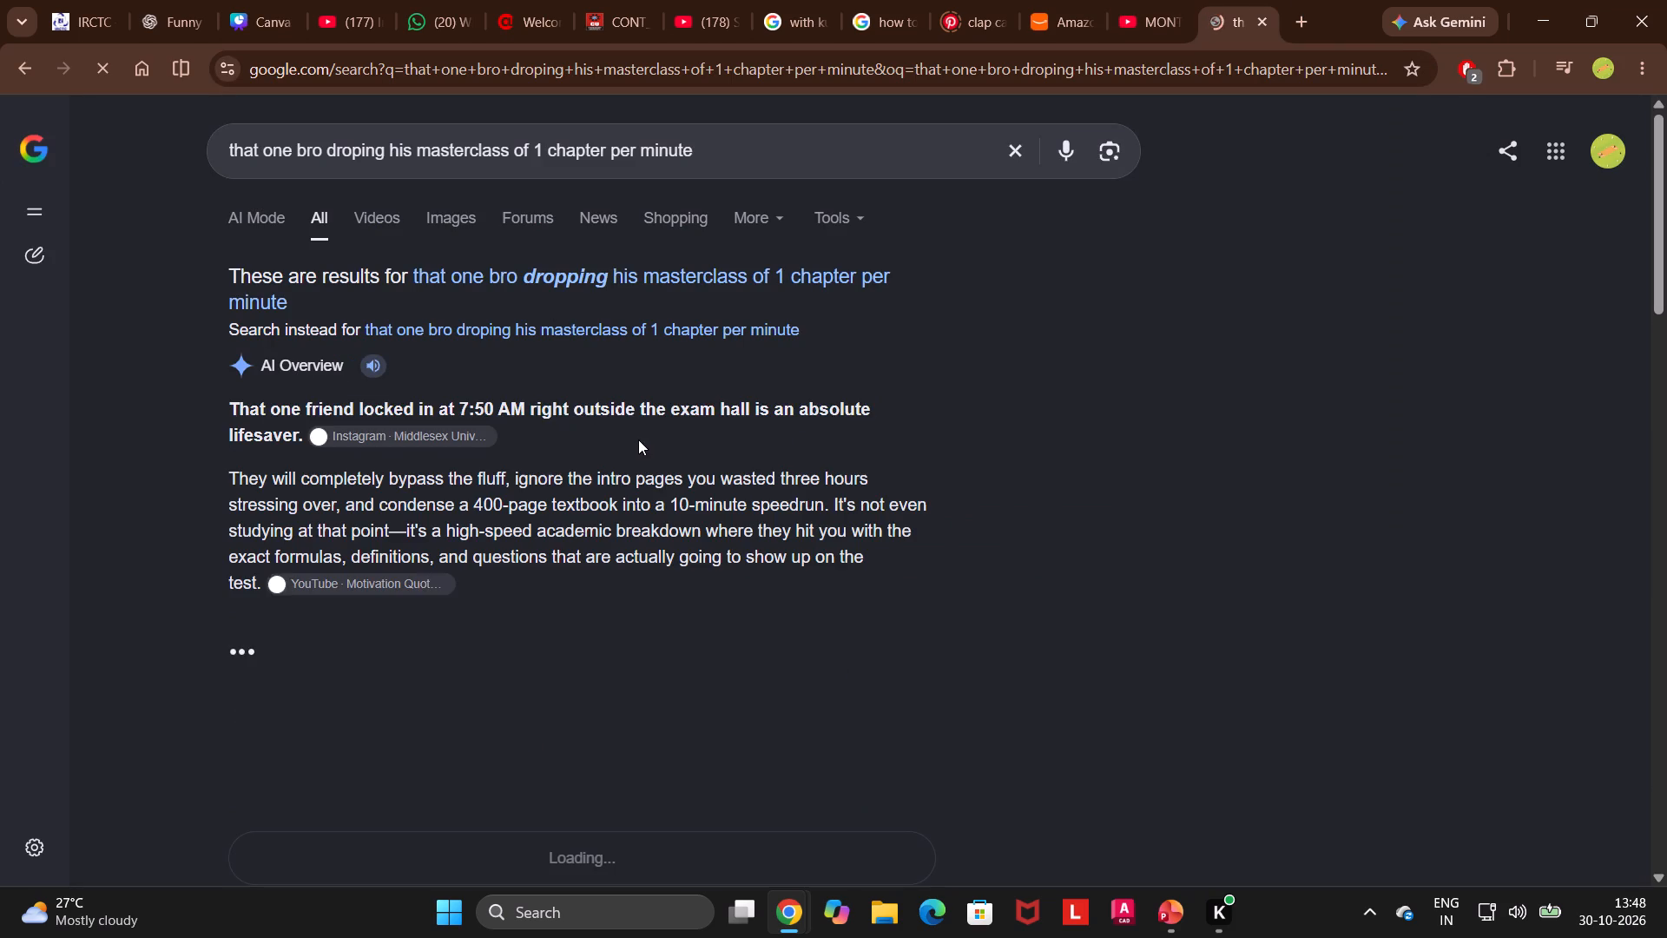
{"action": "left_click", "coordinate": [451, 229]}
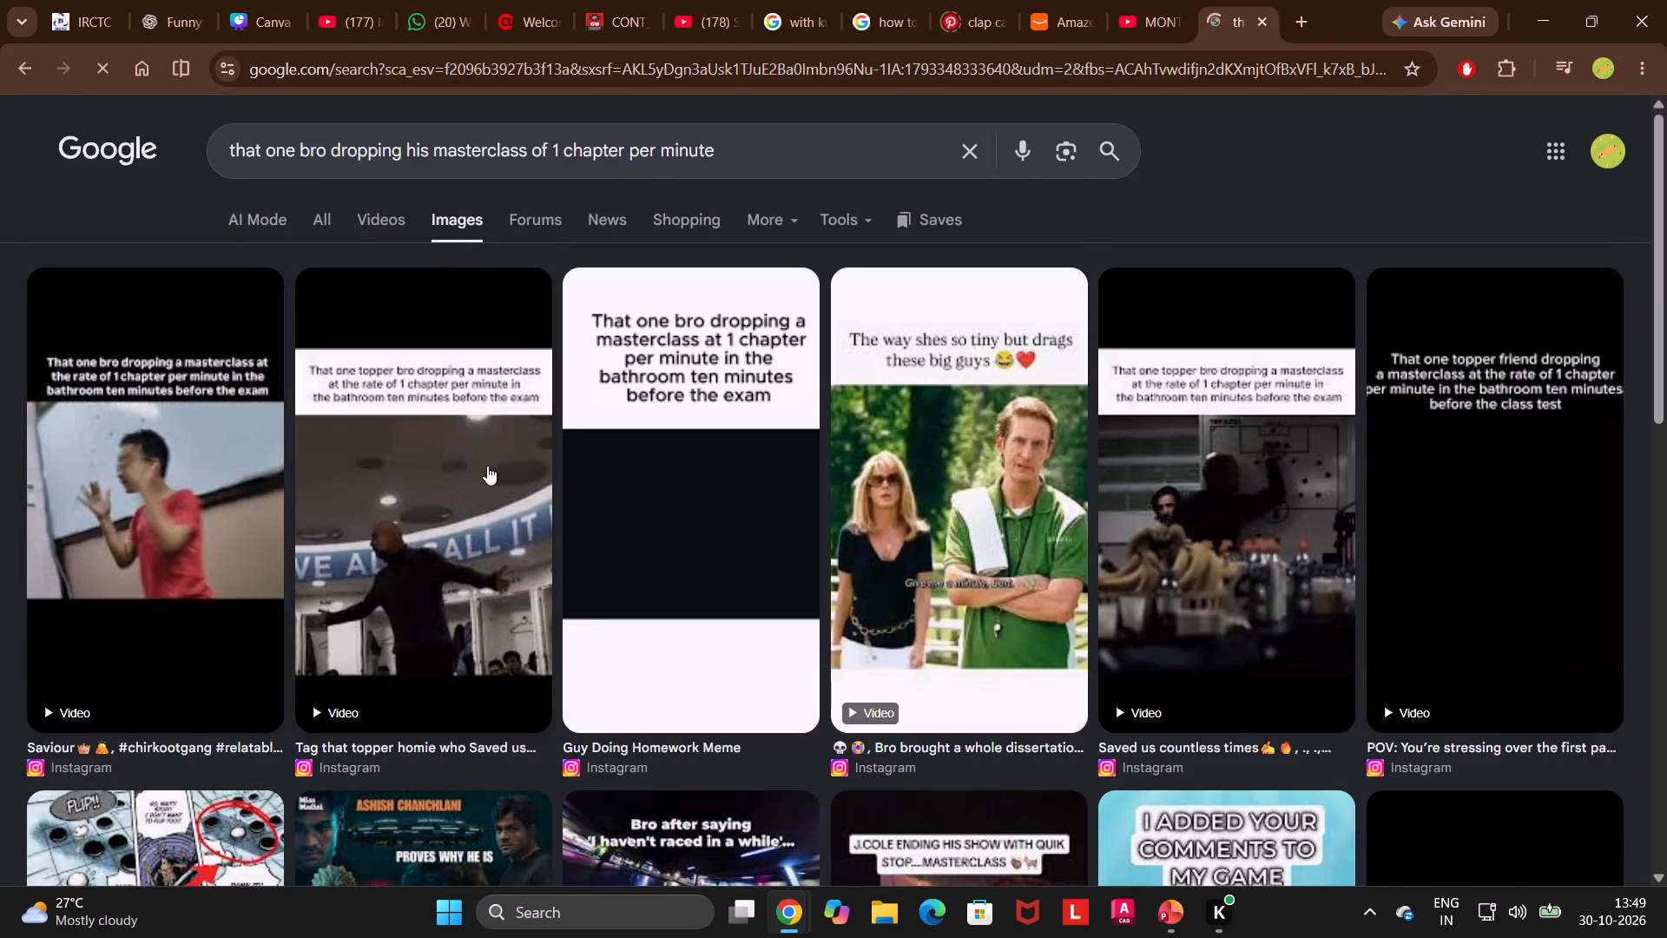
{"action": "scroll", "coordinate": [981, 452], "scroll_direction": "down", "scroll_amount": 6}
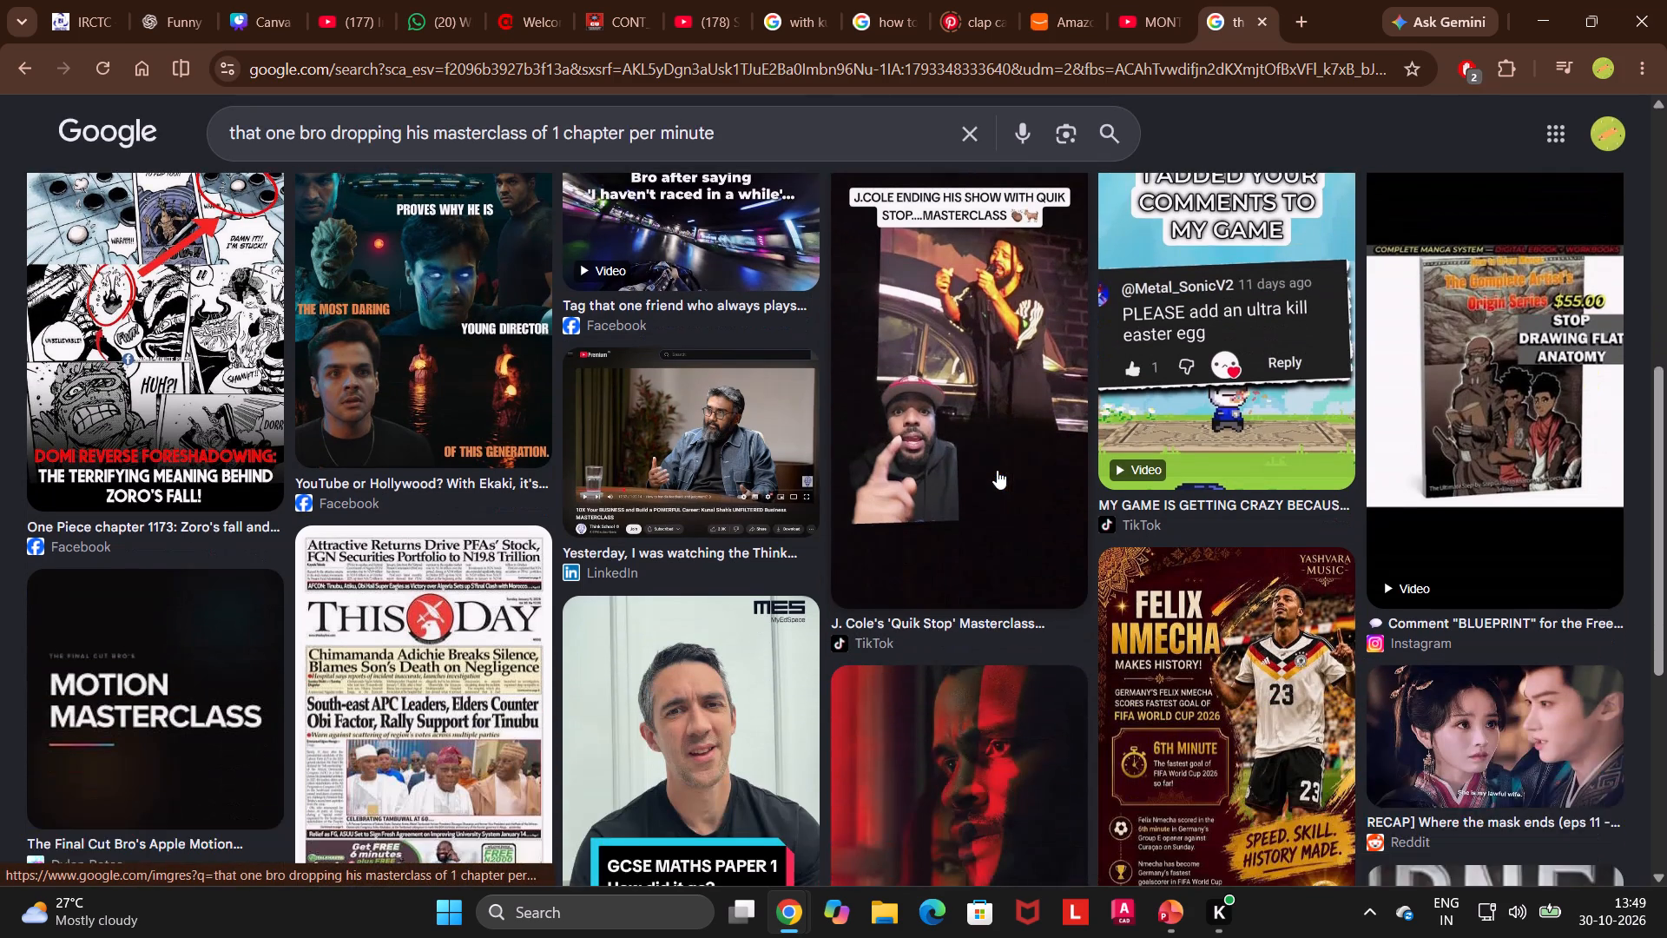
{"action": "scroll", "coordinate": [997, 470], "scroll_direction": "down", "scroll_amount": 5}
{"action": "scroll", "coordinate": [997, 470], "scroll_direction": "up", "scroll_amount": 15}
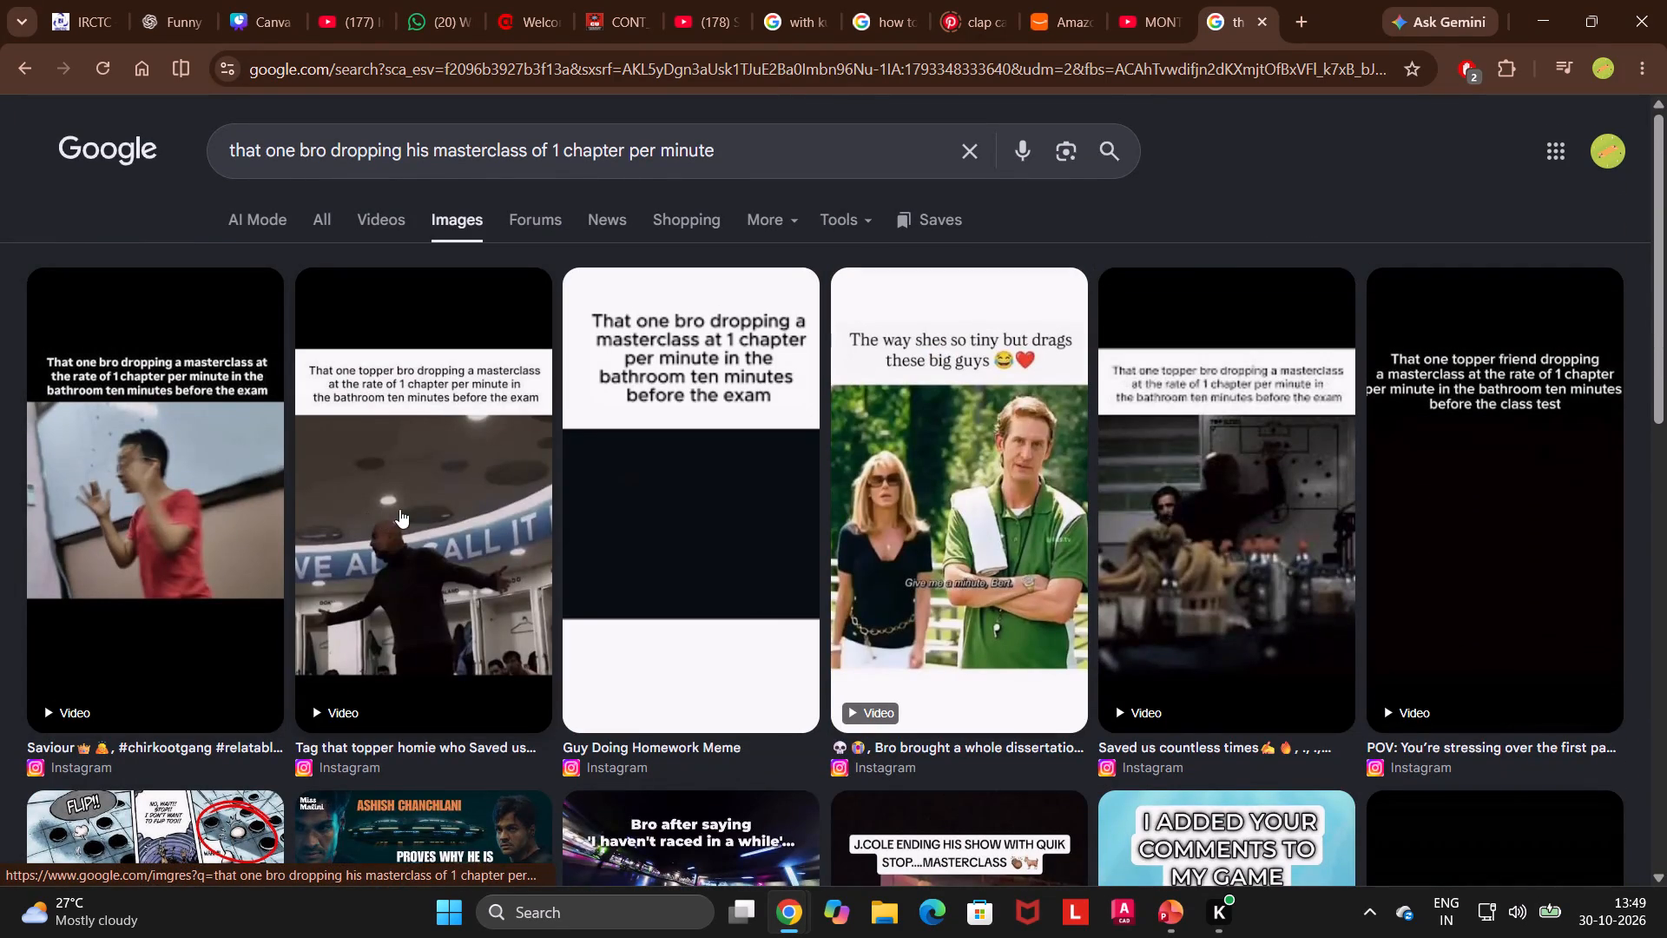
Add "gifs" to the end of the masterclass image search and look over the results.
{"action": "left_click", "coordinate": [742, 167]}
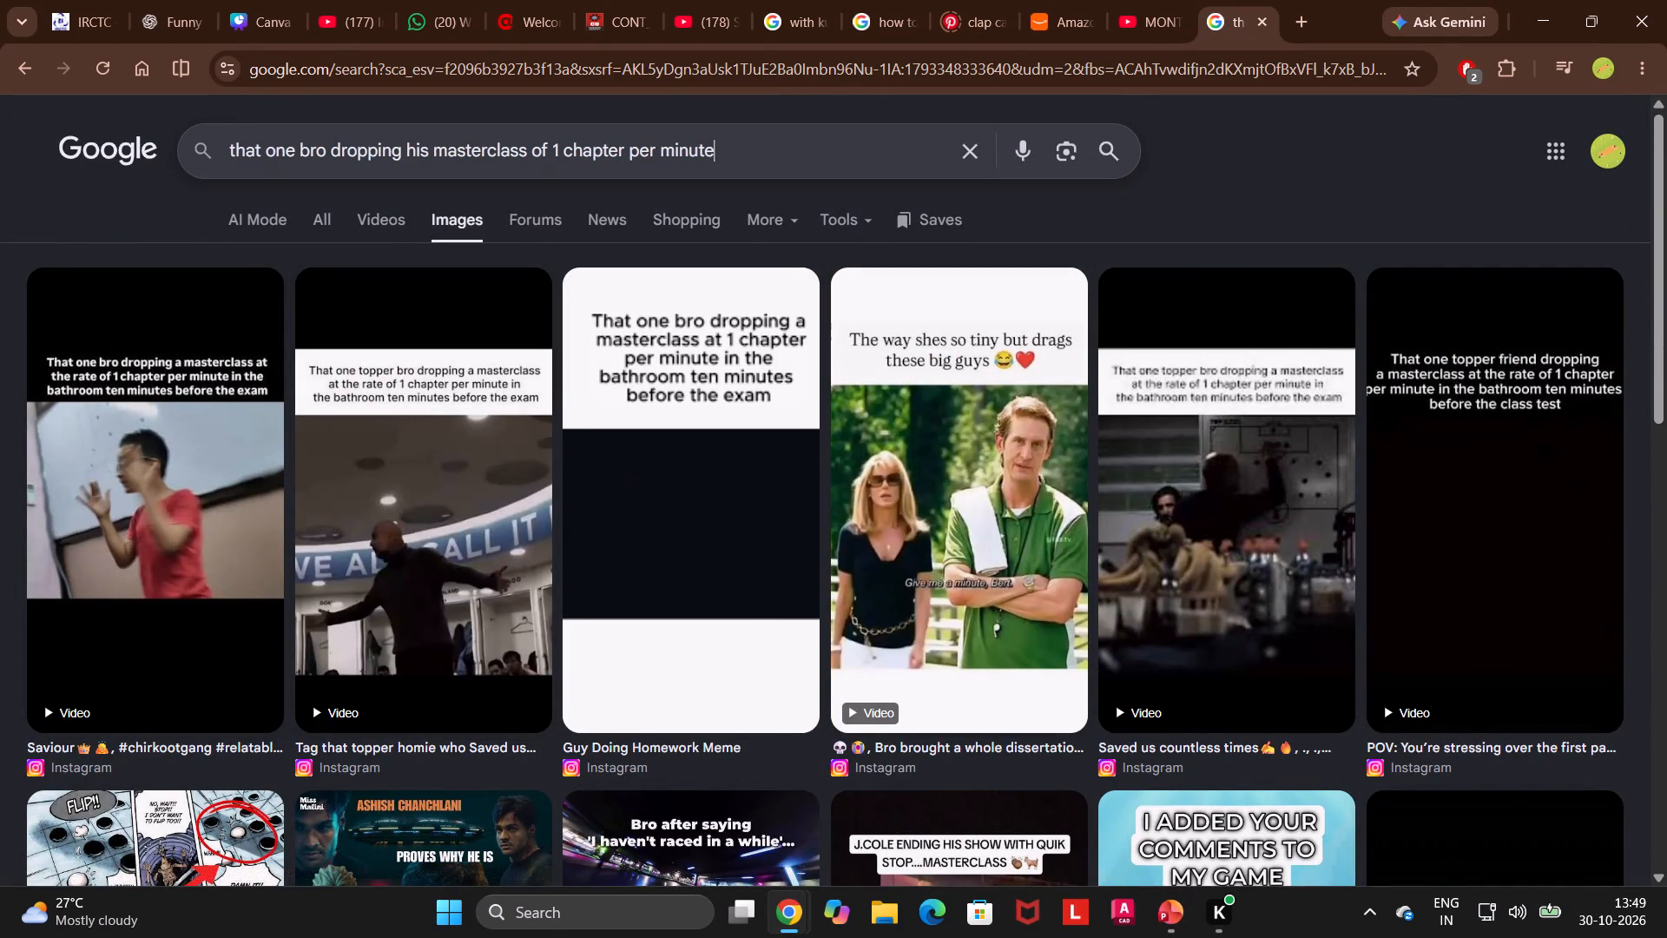
{"action": "key", "text": "space"}
{"action": "type", "text": "gifs"}
{"action": "key", "text": "Return"}
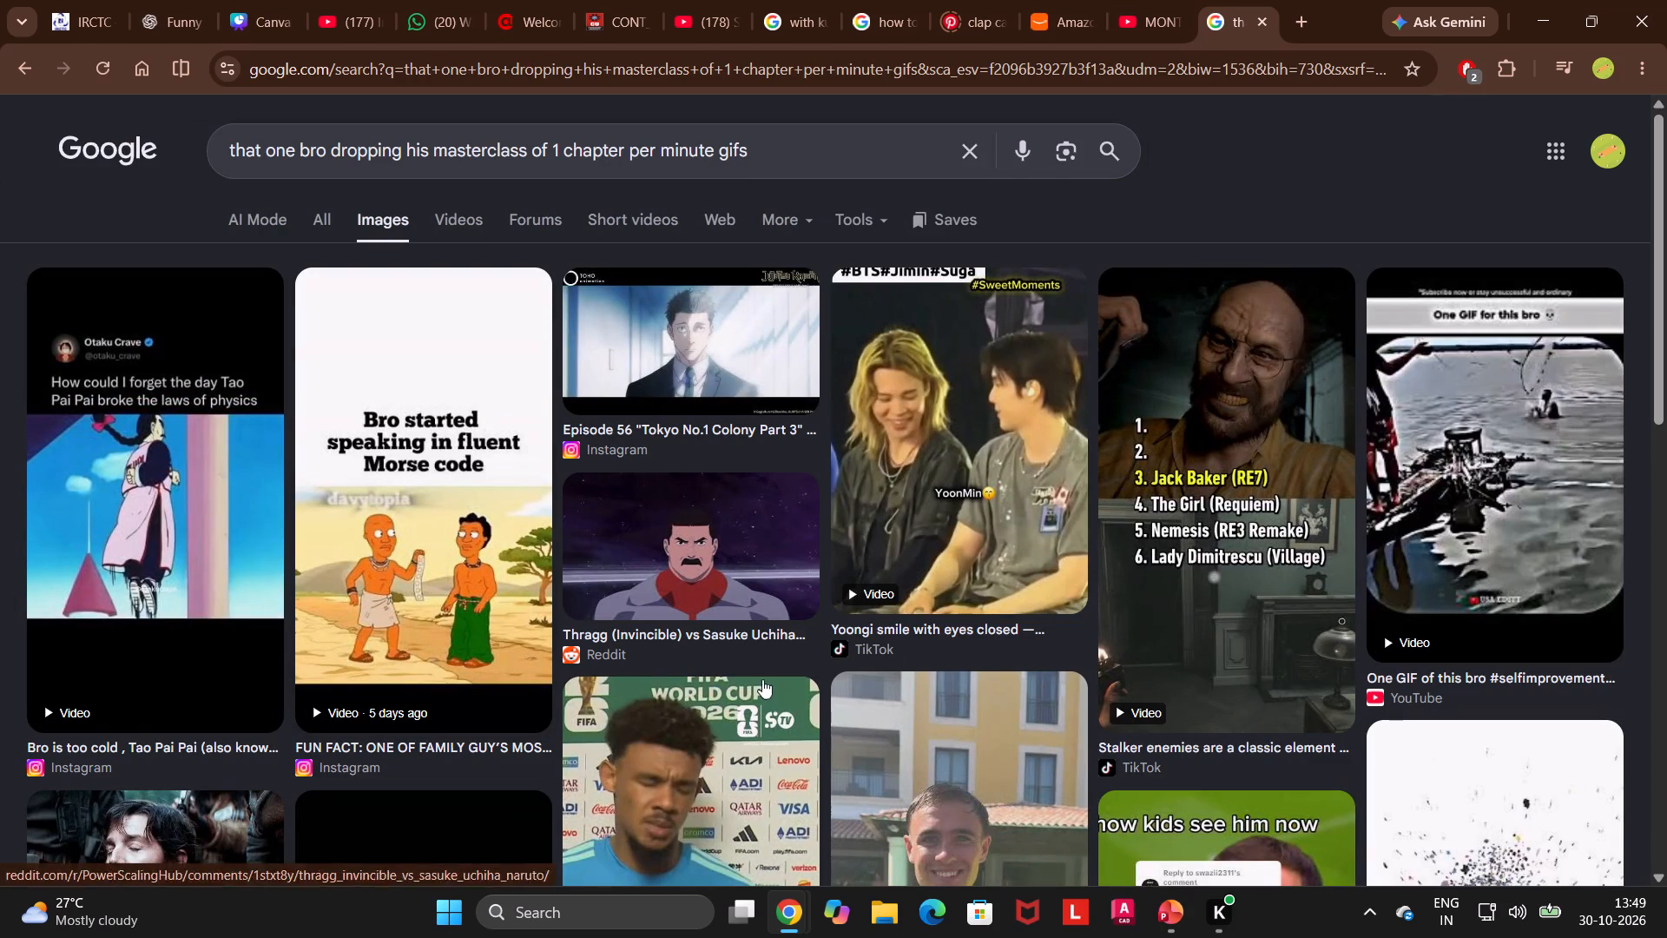
{"action": "scroll", "coordinate": [1081, 621], "scroll_direction": "down", "scroll_amount": 5}
{"action": "scroll", "coordinate": [1016, 603], "scroll_direction": "up", "scroll_amount": 15}
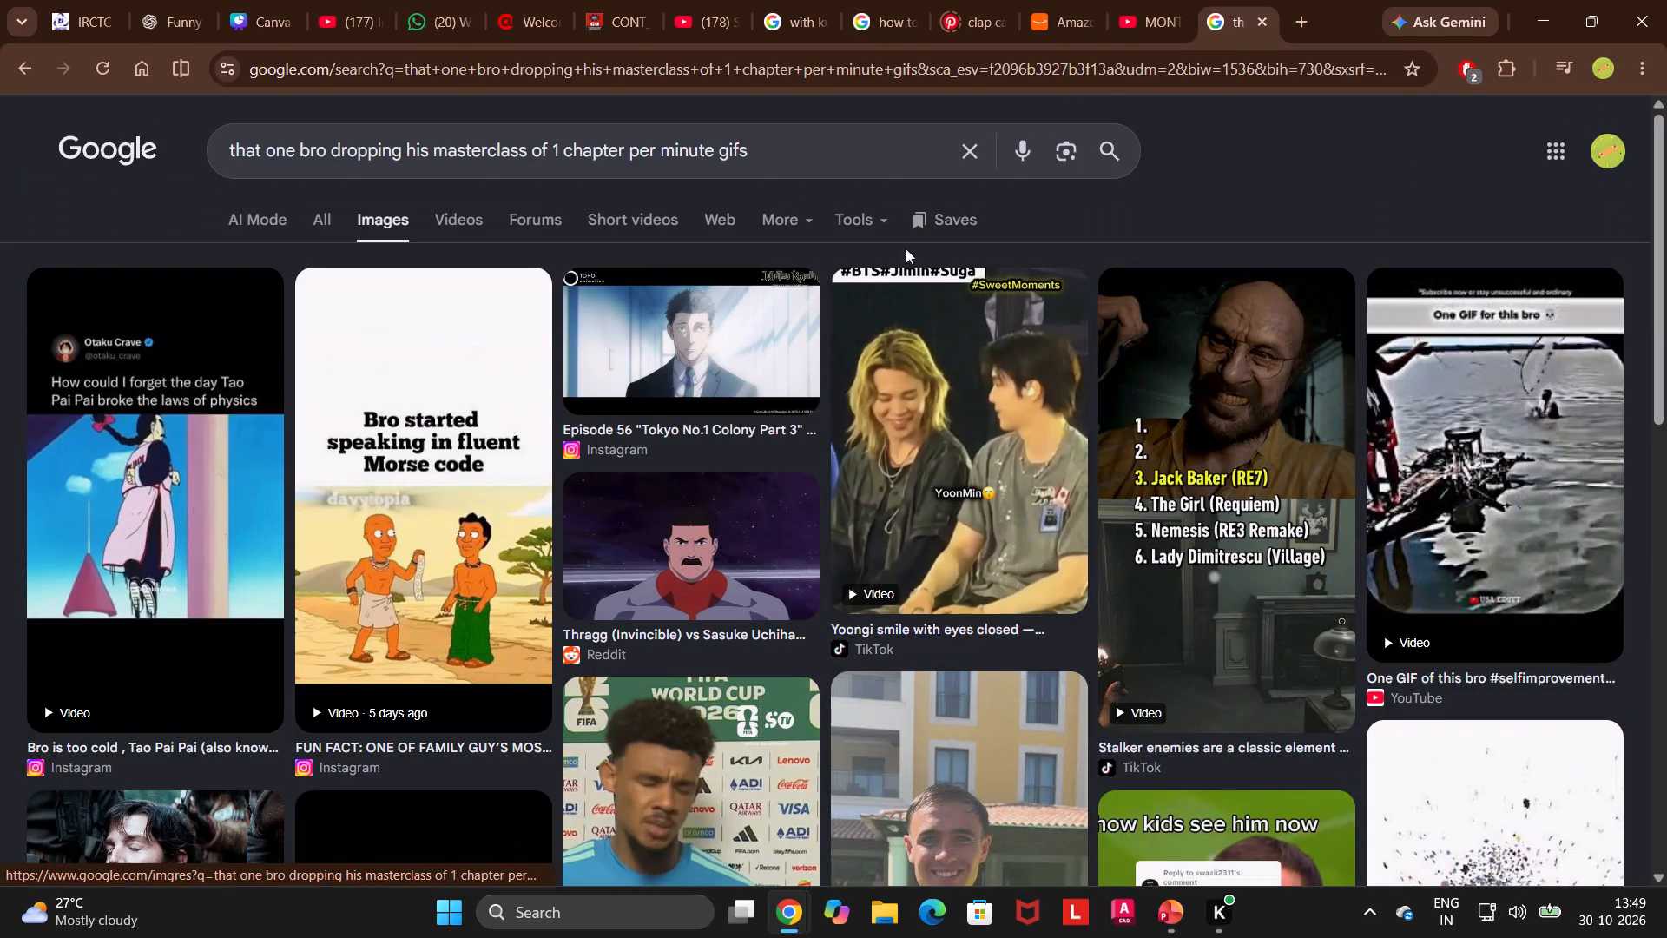
Replace the whole search query with "impossible football assists" and run the image search.
{"action": "left_click_drag", "start_coordinate": [762, 141], "coordinate": [714, 147]}
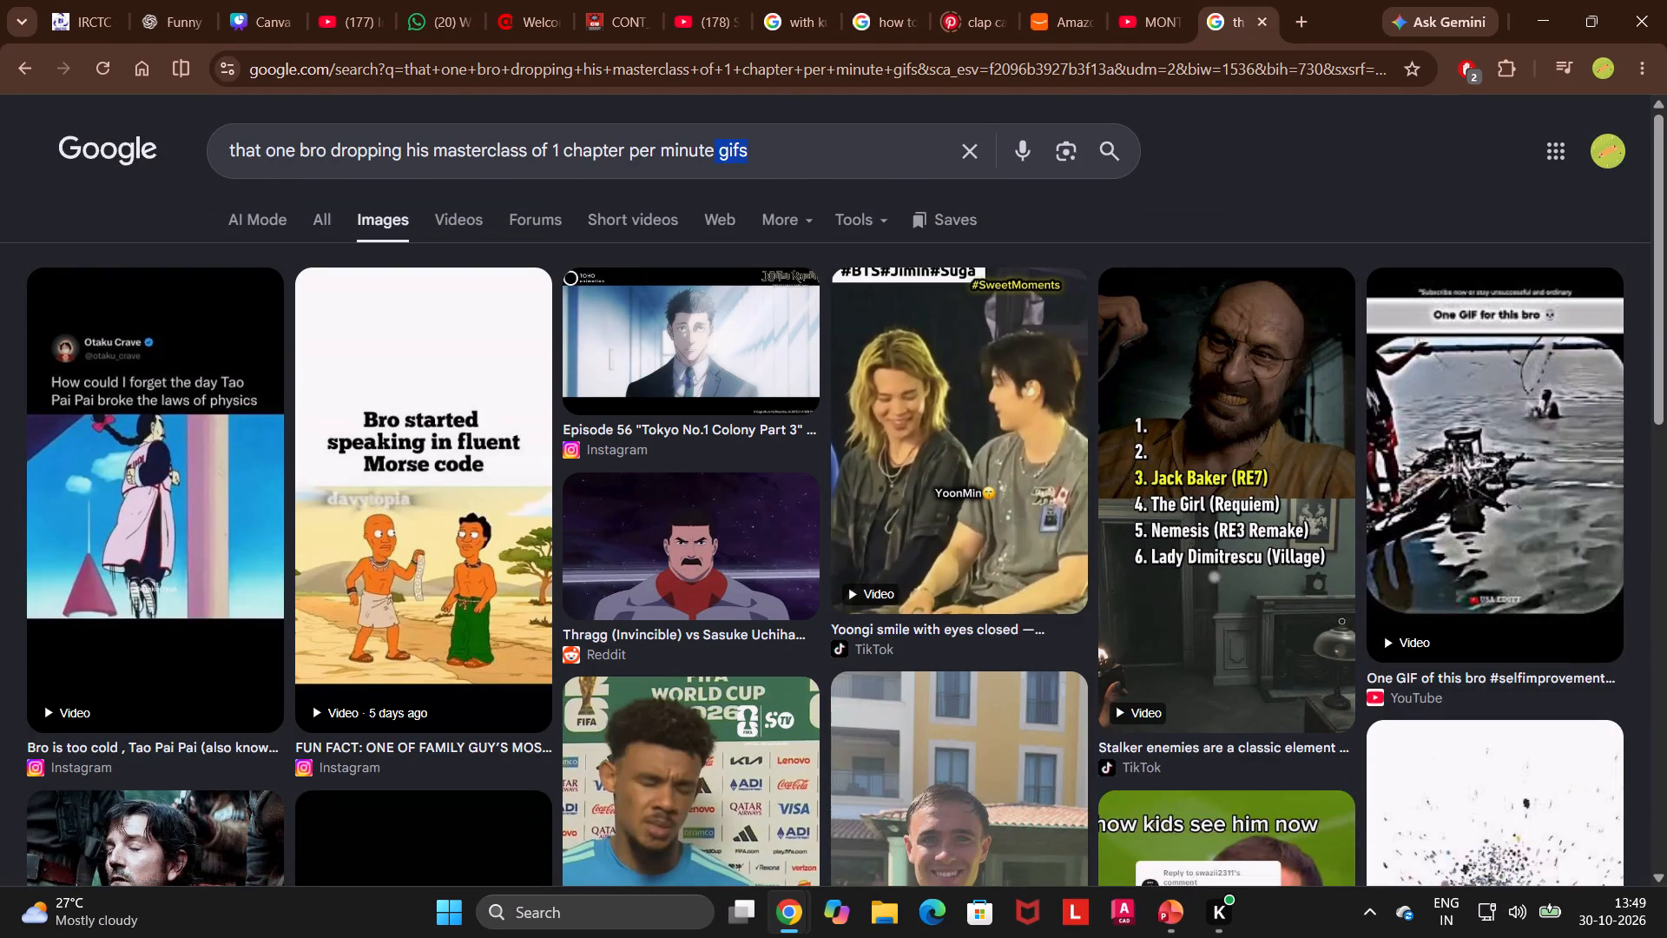
{"action": "left_click_drag", "start_coordinate": [714, 147], "coordinate": [715, 147]}
{"action": "left_click_drag", "start_coordinate": [715, 147], "coordinate": [517, 176]}
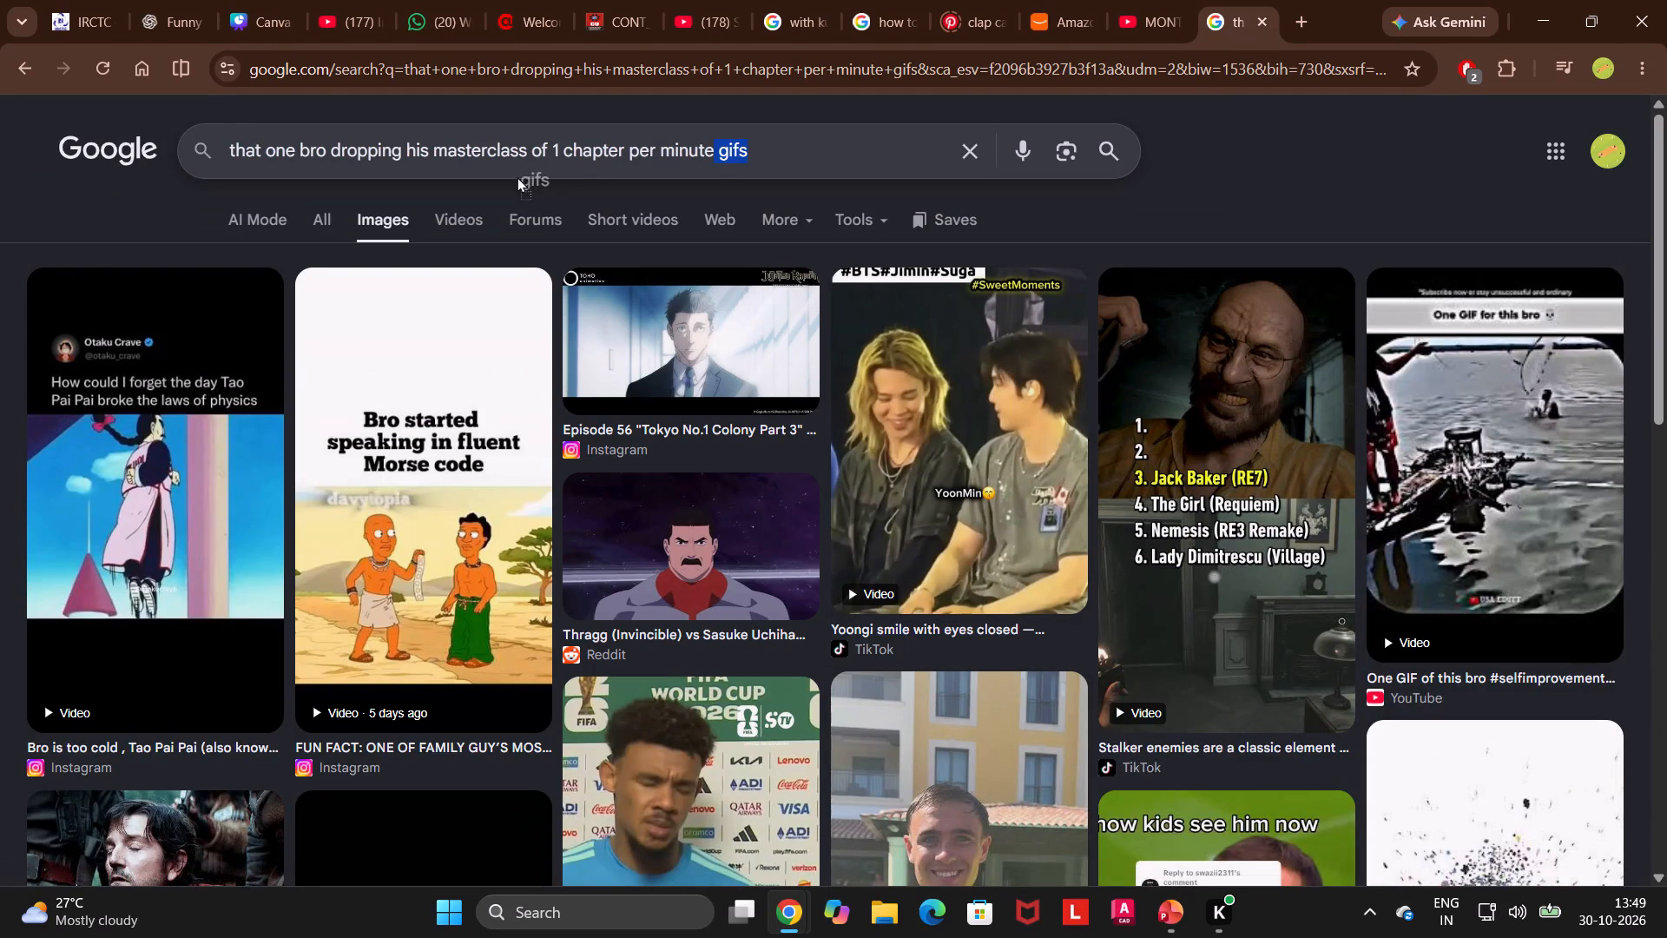
{"action": "left_click_drag", "start_coordinate": [517, 176], "coordinate": [519, 176]}
{"action": "left_click_drag", "start_coordinate": [801, 142], "coordinate": [141, 135]}
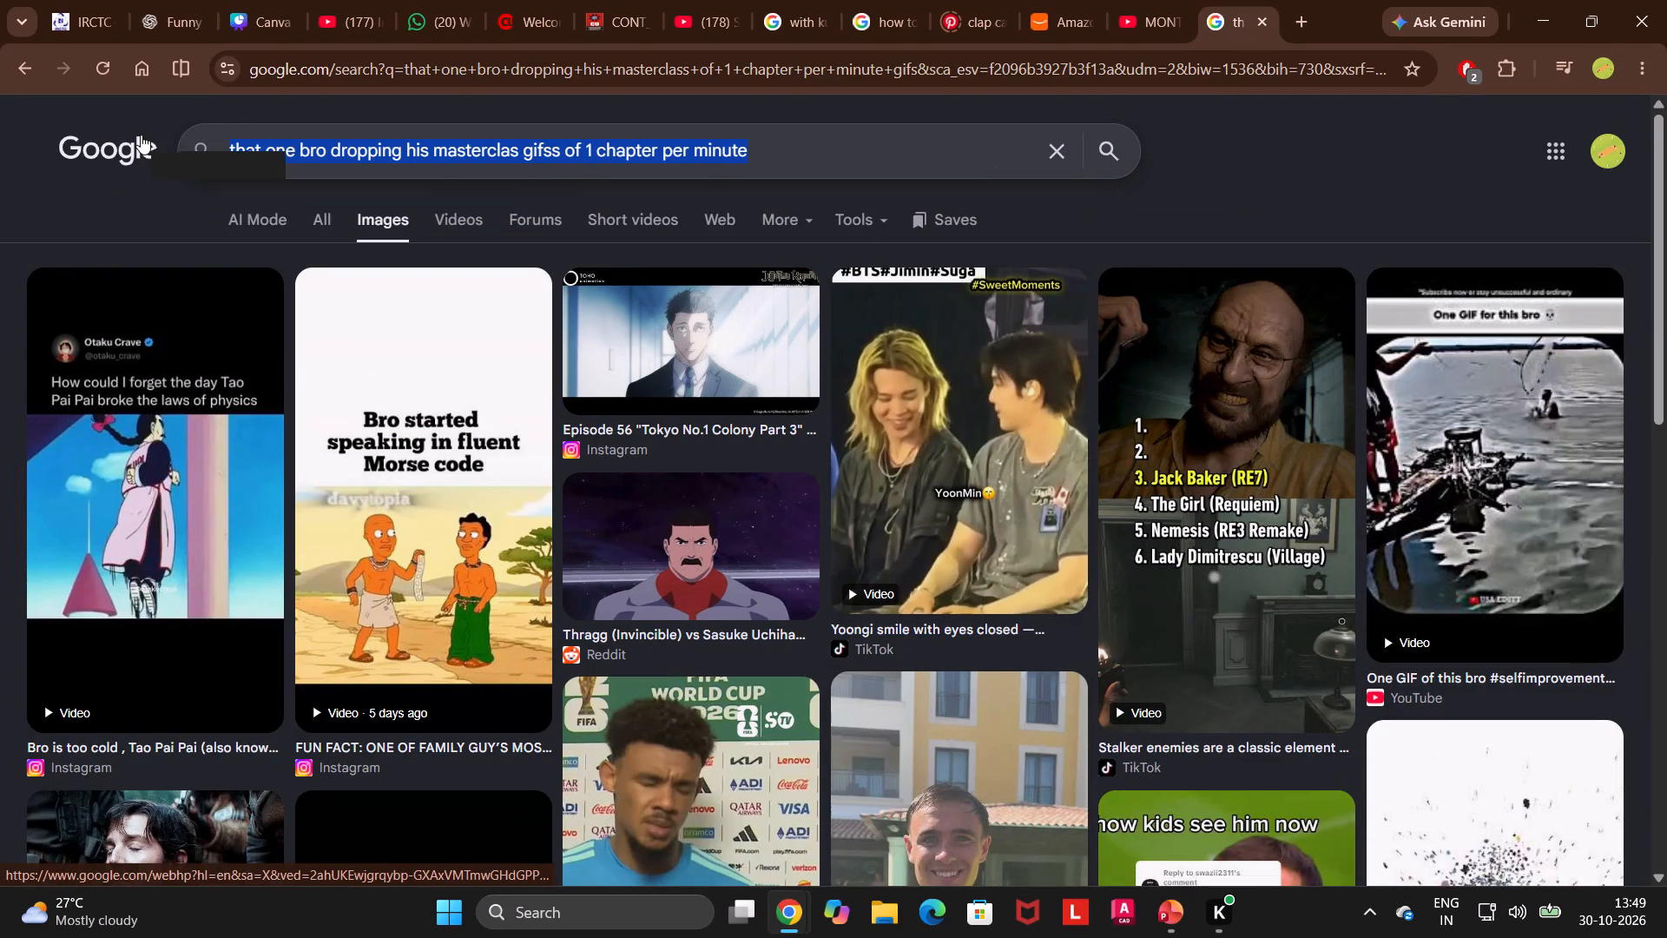
{"action": "type", "text": "impossible football assists"}
{"action": "key", "text": "space"}
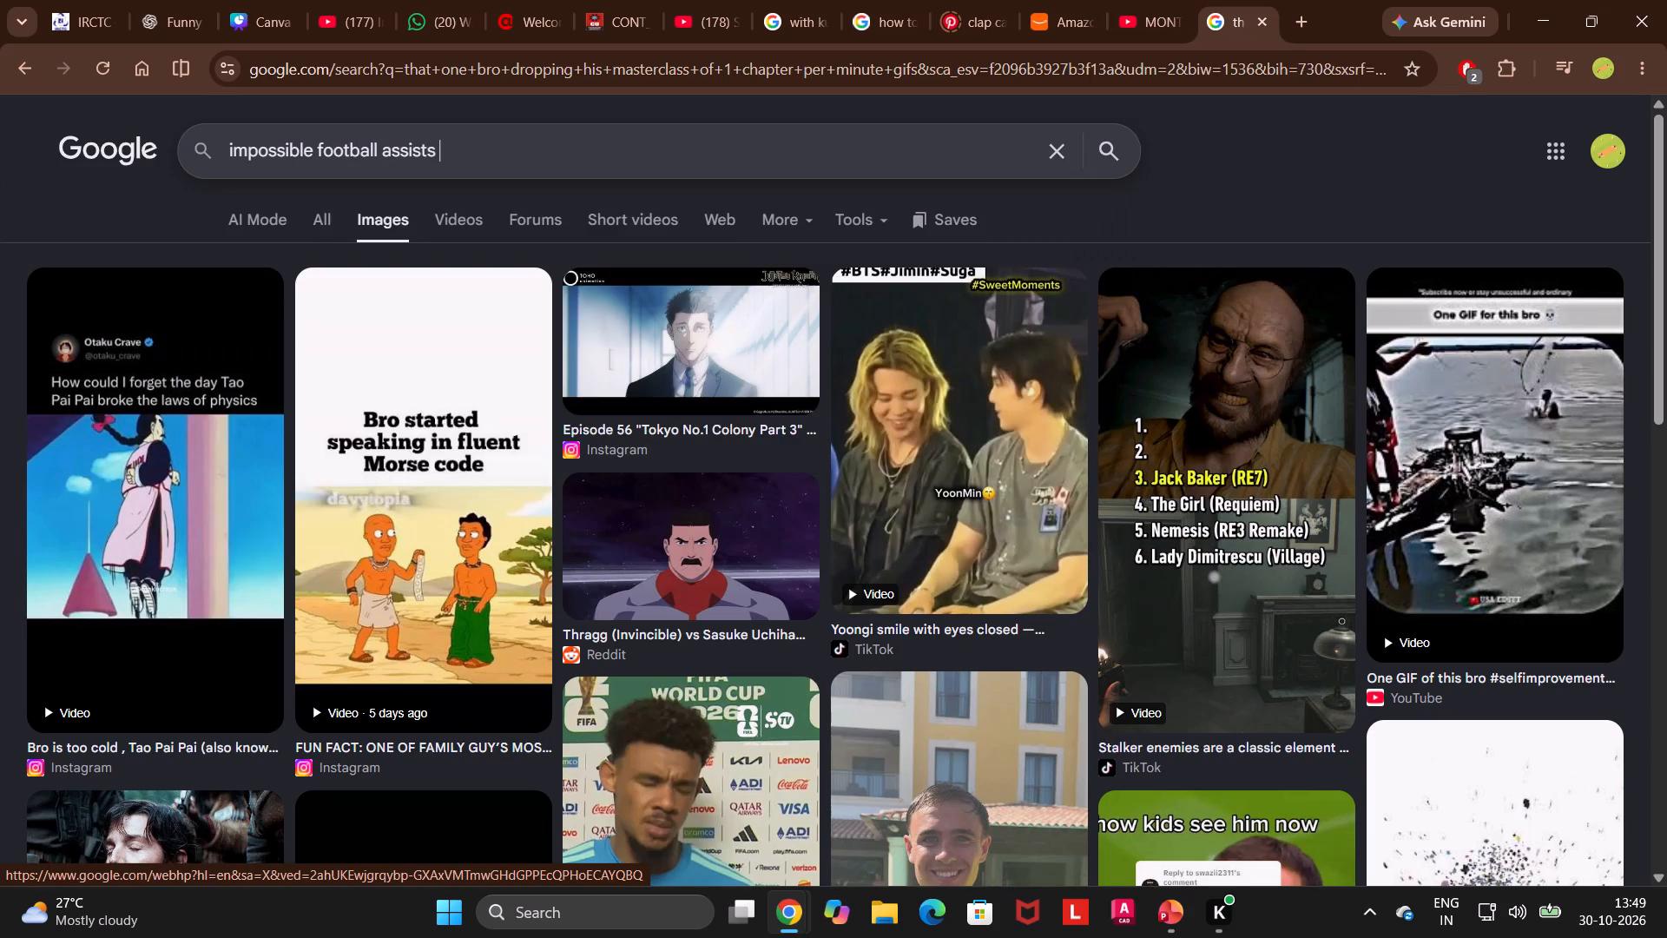
{"action": "key", "text": "Return"}
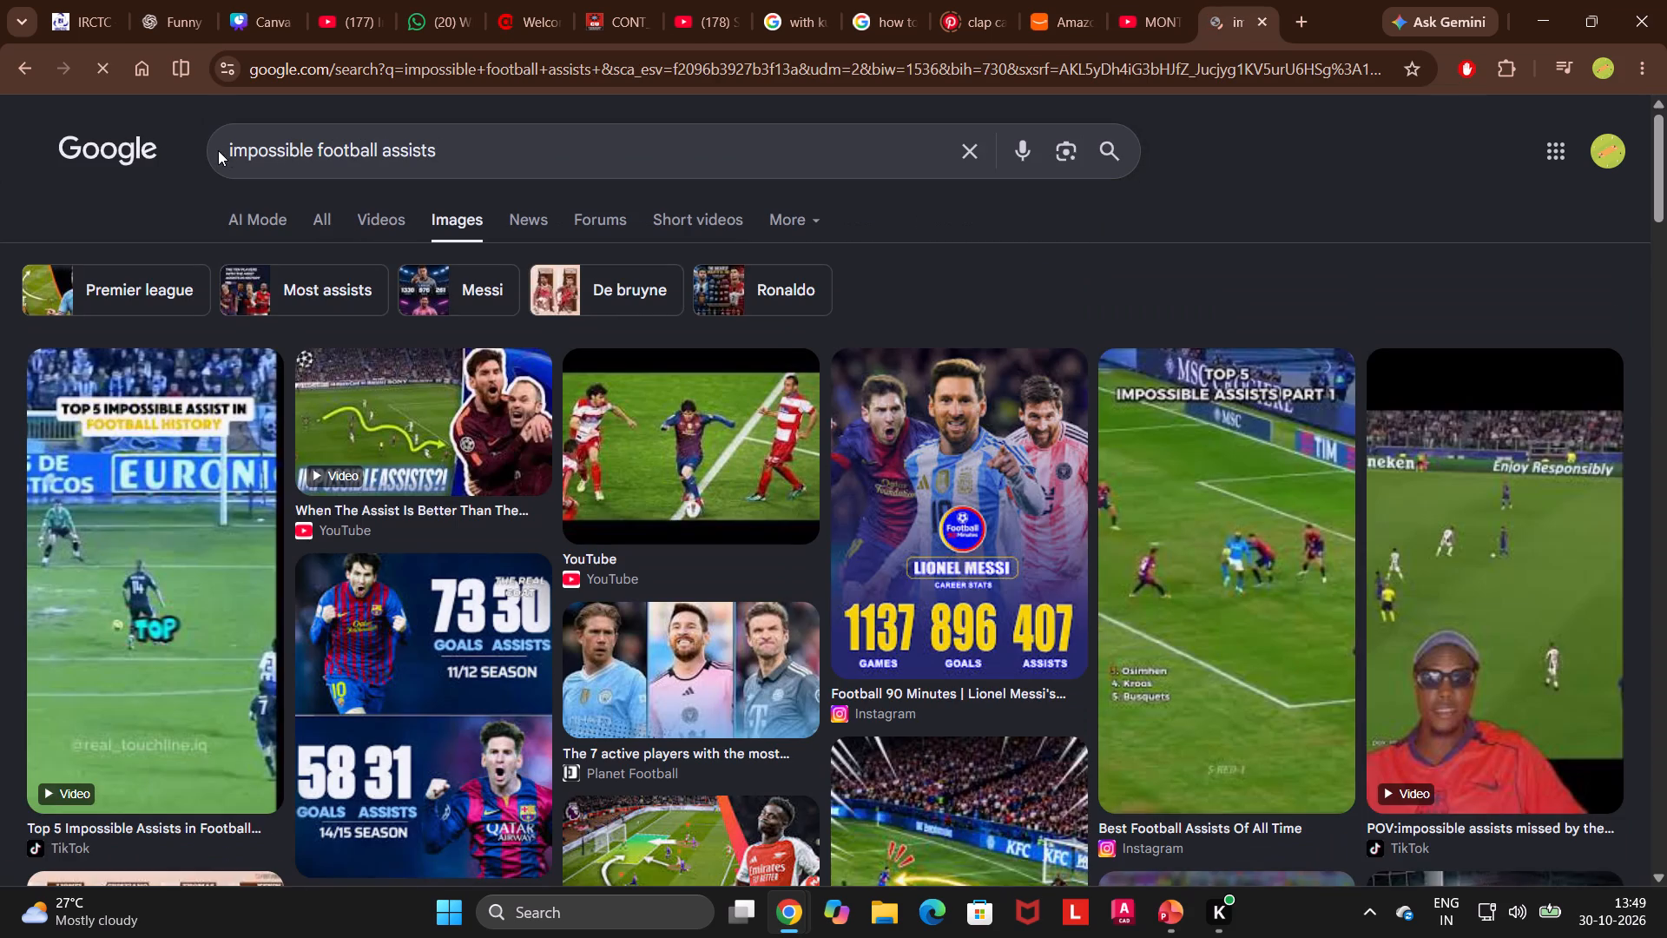
Browse the football assist image results for a picture that suits The Wingman caption.
{"action": "scroll", "coordinate": [1098, 613], "scroll_direction": "down", "scroll_amount": 3}
{"action": "scroll", "coordinate": [730, 559], "scroll_direction": "down", "scroll_amount": 3}
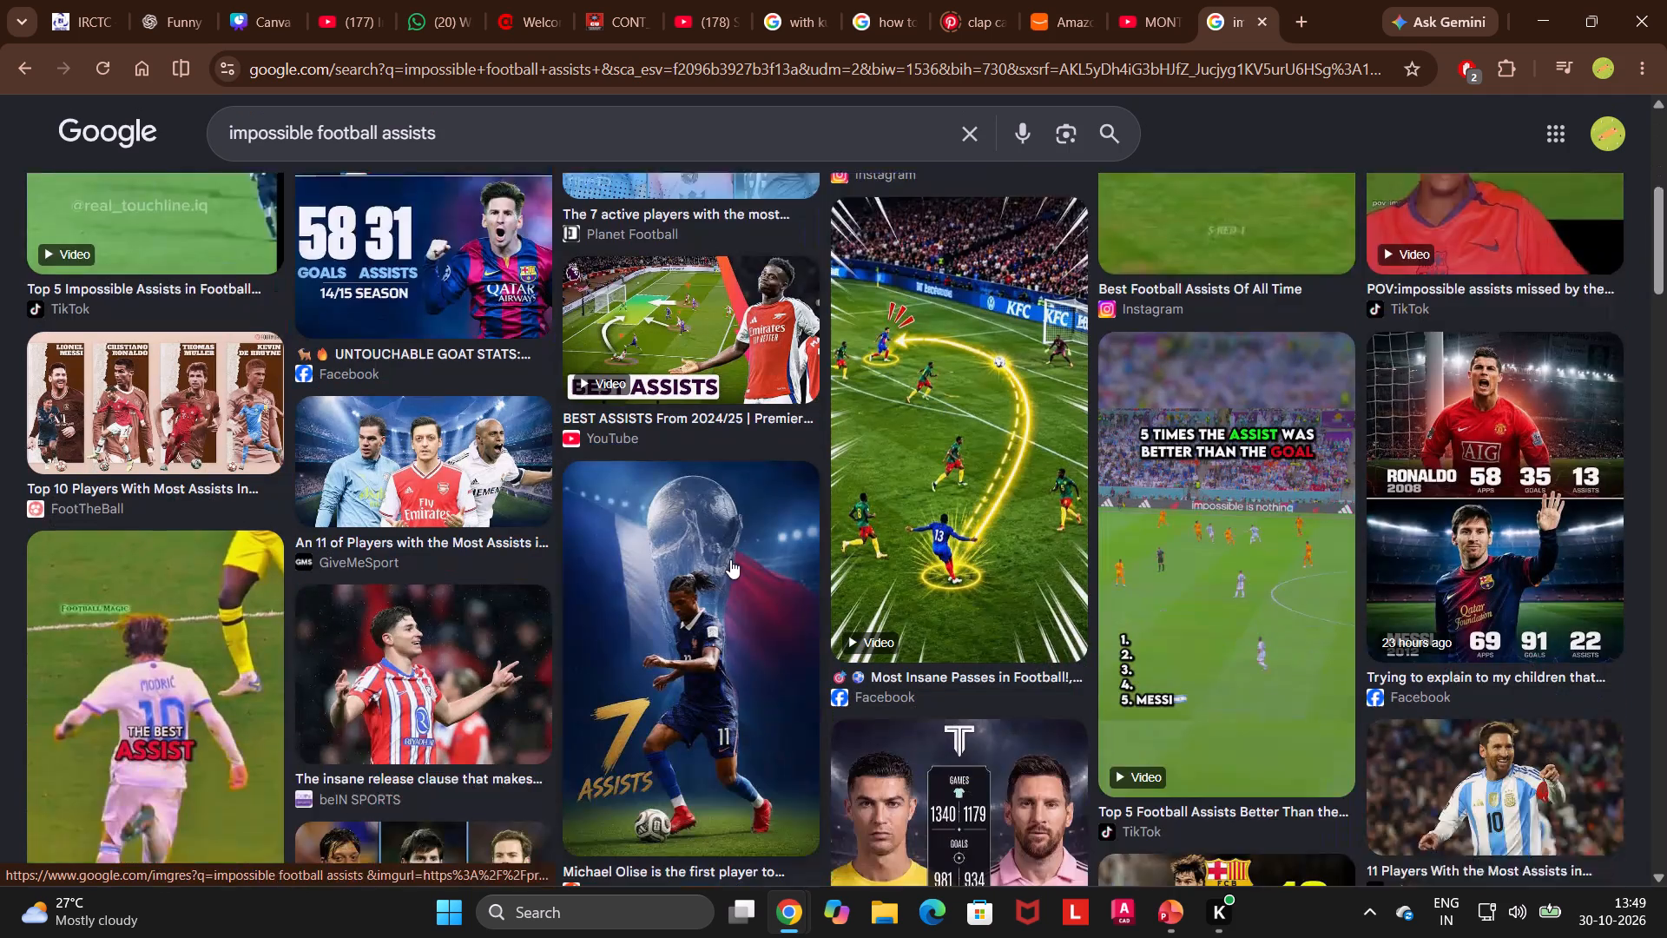
{"action": "scroll", "coordinate": [733, 553], "scroll_direction": "up", "scroll_amount": 1}
{"action": "scroll", "coordinate": [733, 553], "scroll_direction": "down", "scroll_amount": 3}
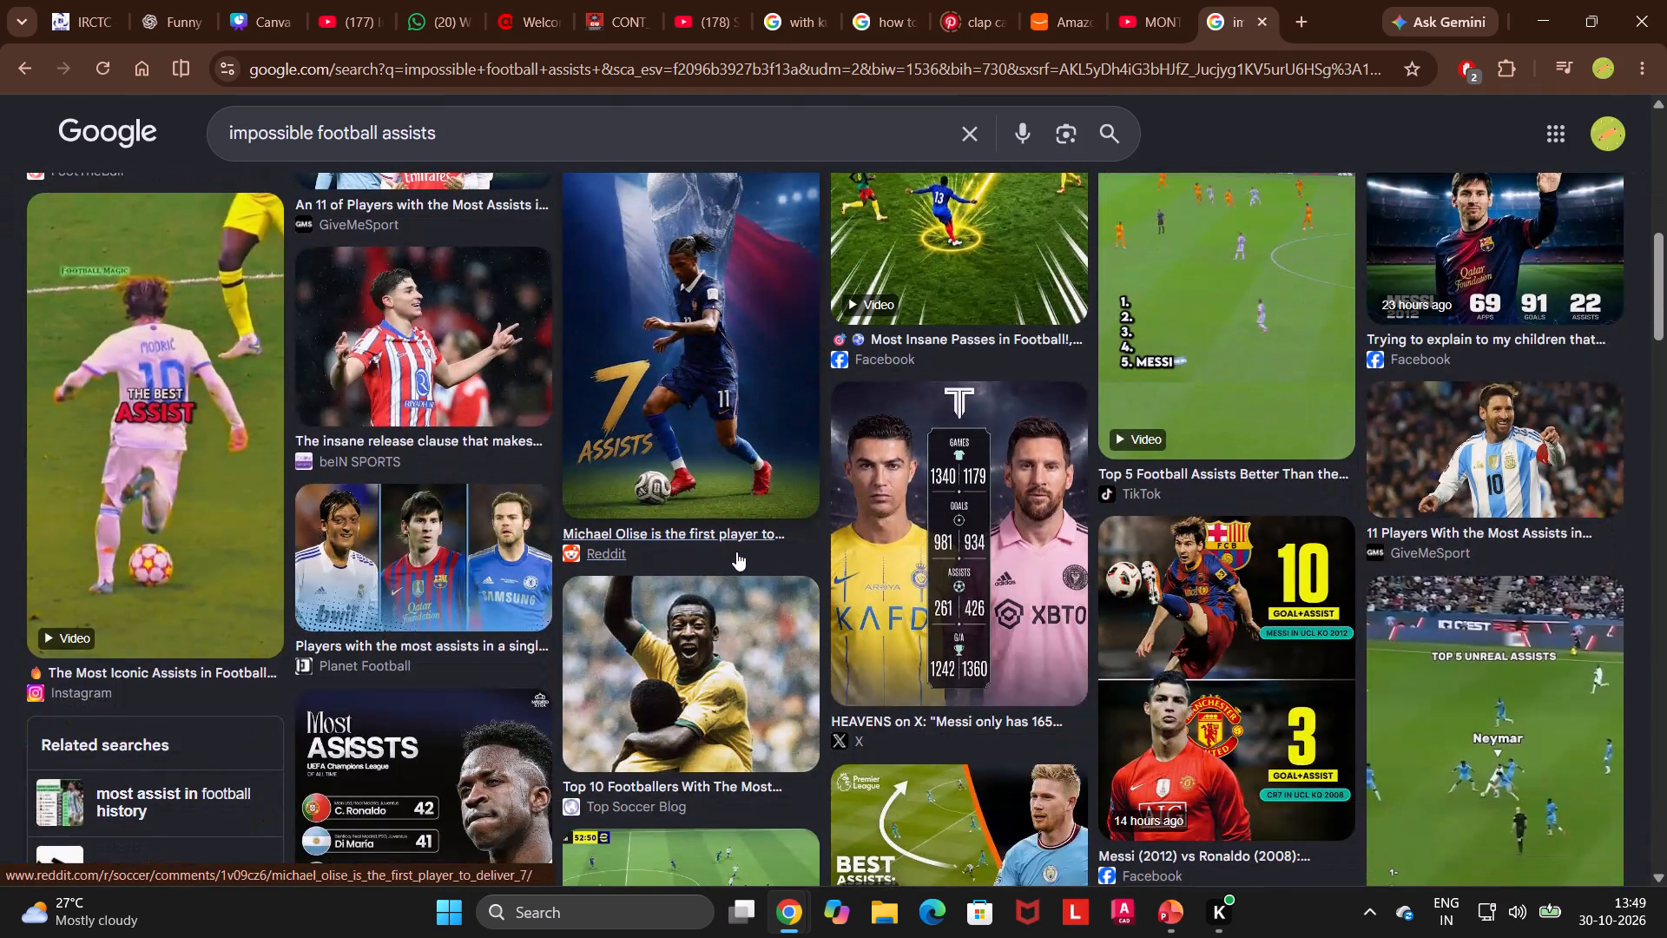
{"action": "scroll", "coordinate": [736, 552], "scroll_direction": "down", "scroll_amount": 8}
{"action": "scroll", "coordinate": [755, 544], "scroll_direction": "up", "scroll_amount": 1}
{"action": "scroll", "coordinate": [755, 544], "scroll_direction": "down", "scroll_amount": 5}
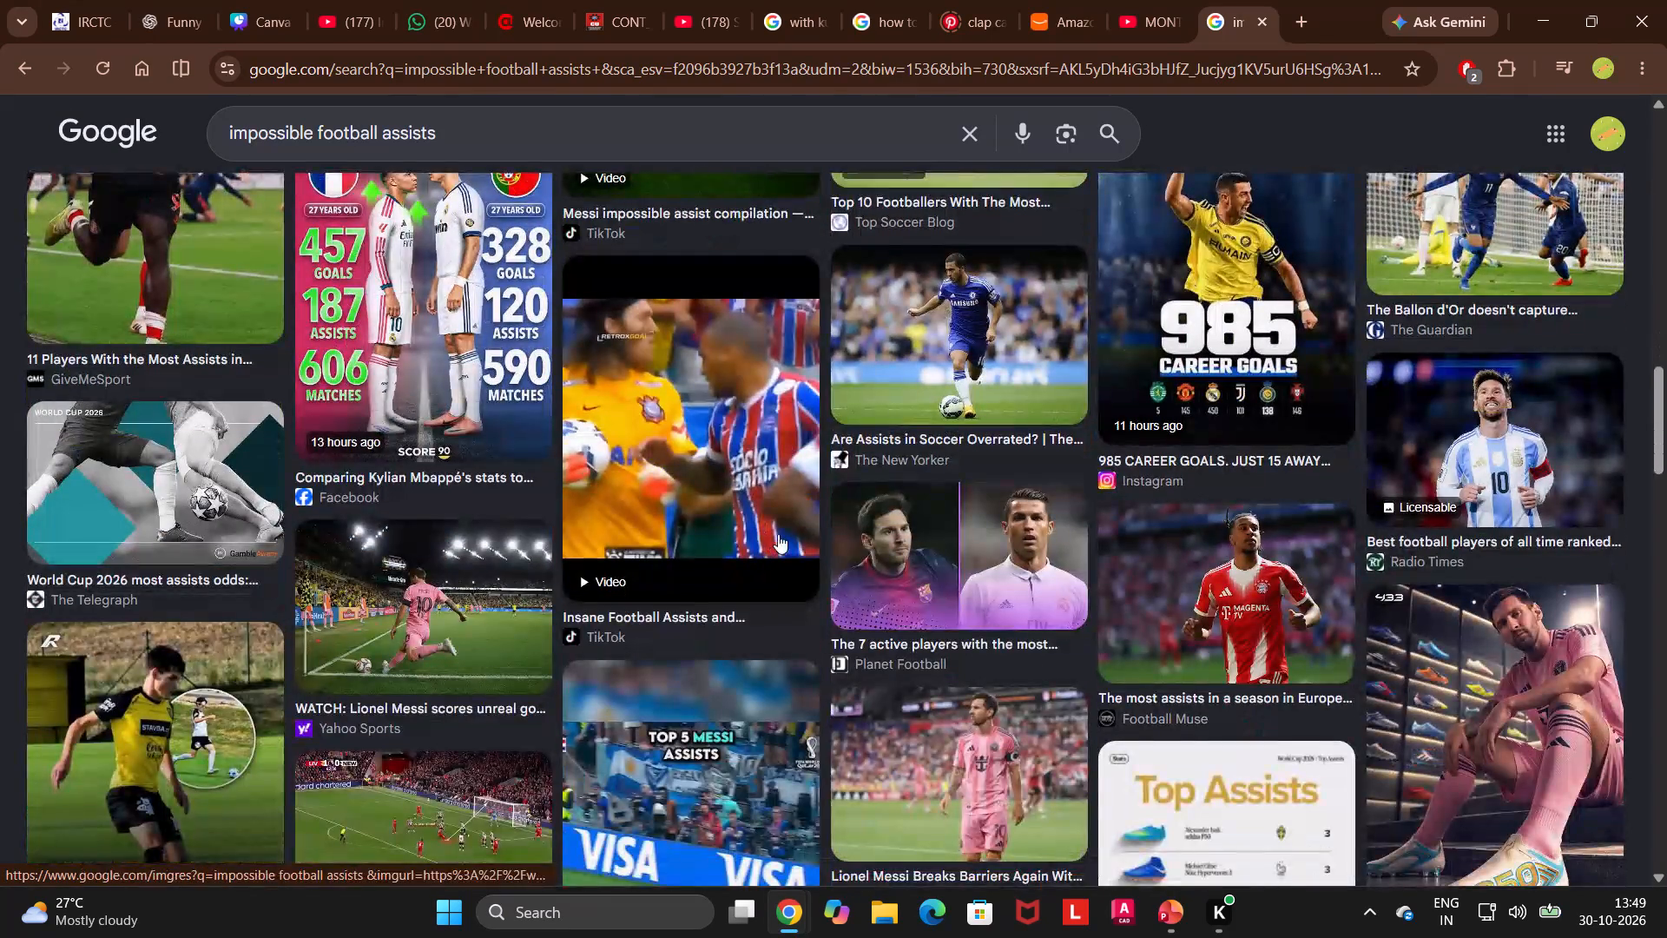
{"action": "scroll", "coordinate": [778, 534], "scroll_direction": "down", "scroll_amount": 4}
{"action": "scroll", "coordinate": [797, 532], "scroll_direction": "up", "scroll_amount": 5}
{"action": "scroll", "coordinate": [797, 532], "scroll_direction": "down", "scroll_amount": 1}
{"action": "scroll", "coordinate": [797, 532], "scroll_direction": "up", "scroll_amount": 10}
{"action": "scroll", "coordinate": [801, 532], "scroll_direction": "down", "scroll_amount": 1}
{"action": "scroll", "coordinate": [801, 532], "scroll_direction": "up", "scroll_amount": 5}
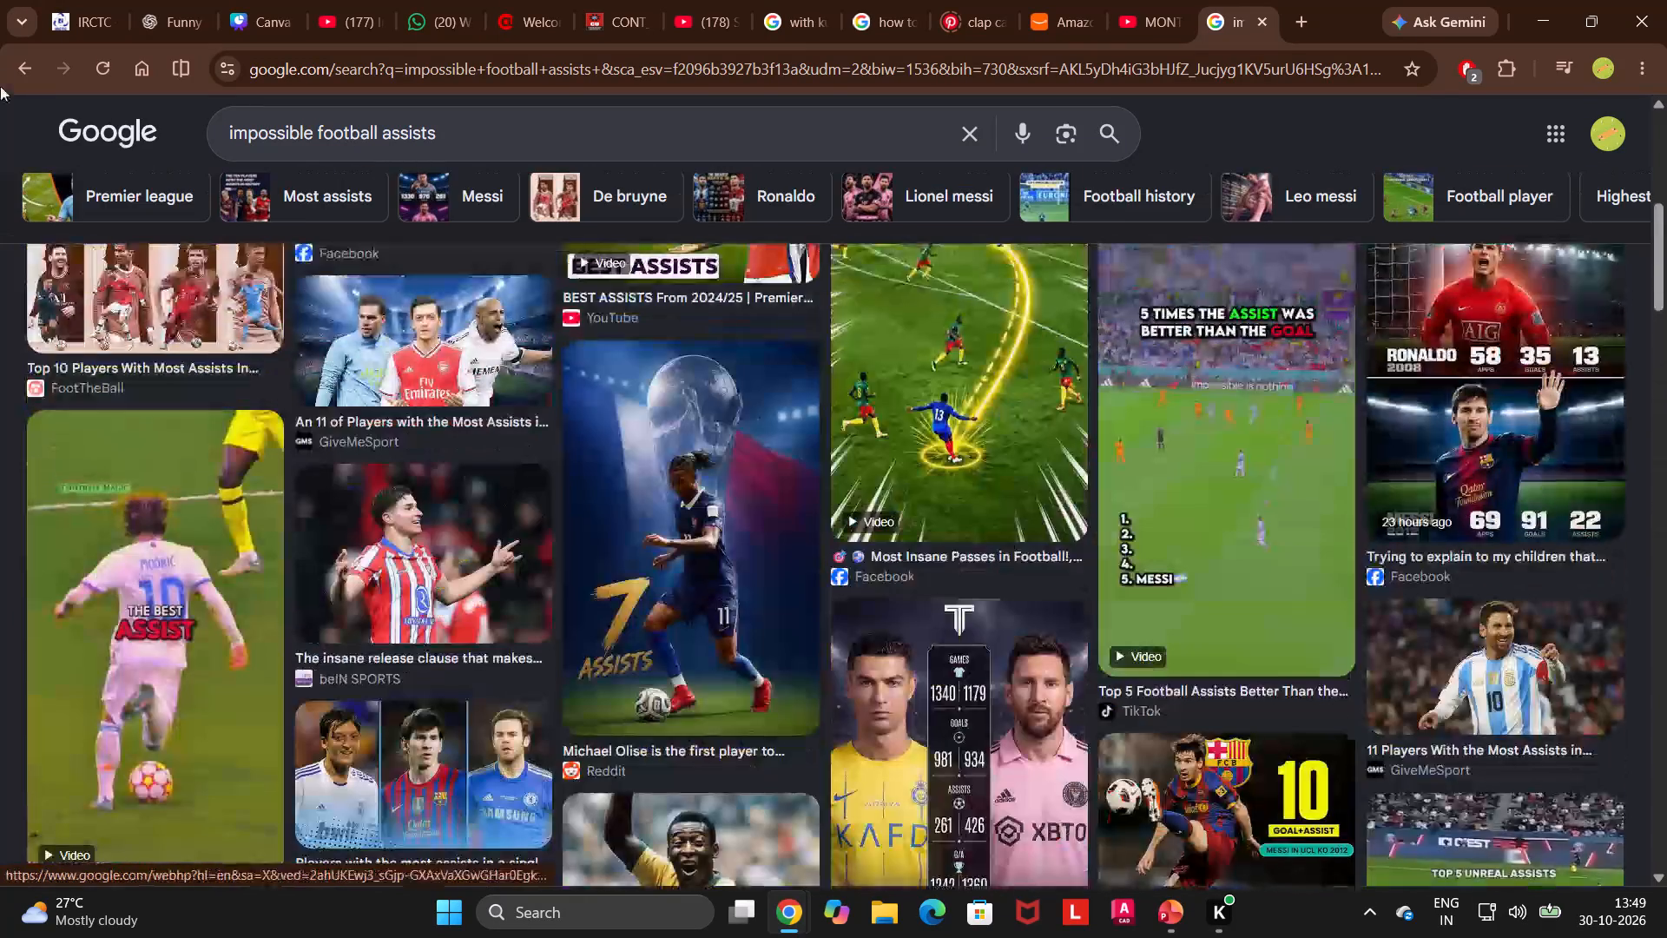
Return to the previous masterclass "gifs" image results and look through them again.
{"action": "left_click", "coordinate": [0, 65]}
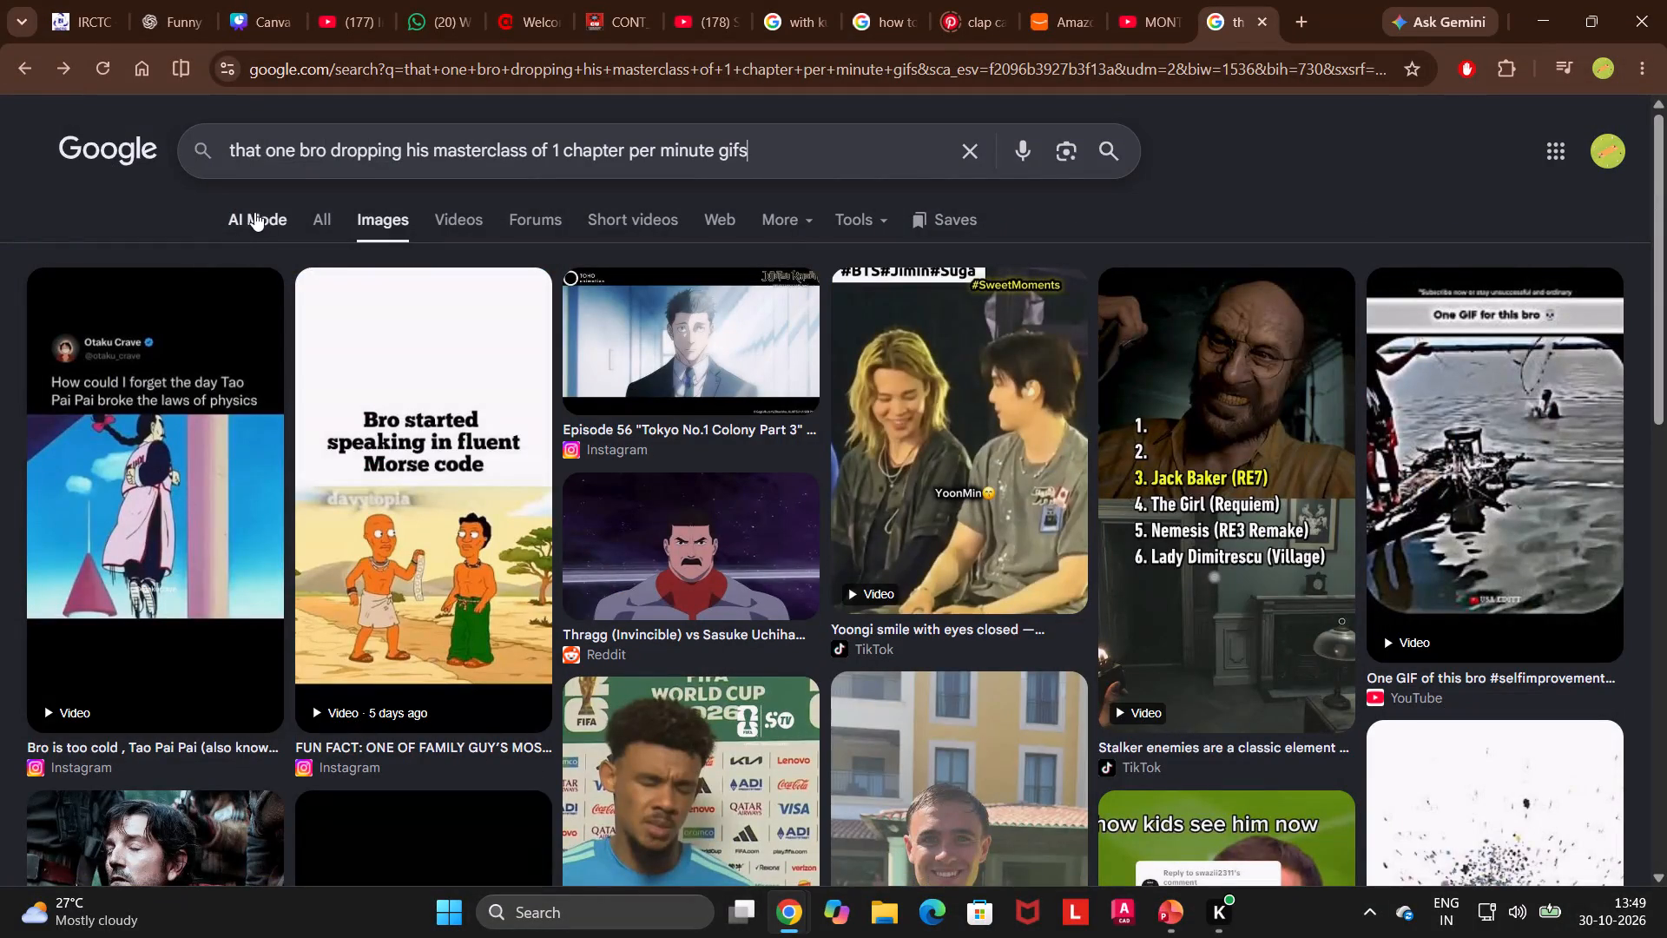
{"action": "scroll", "coordinate": [659, 434], "scroll_direction": "down", "scroll_amount": 5}
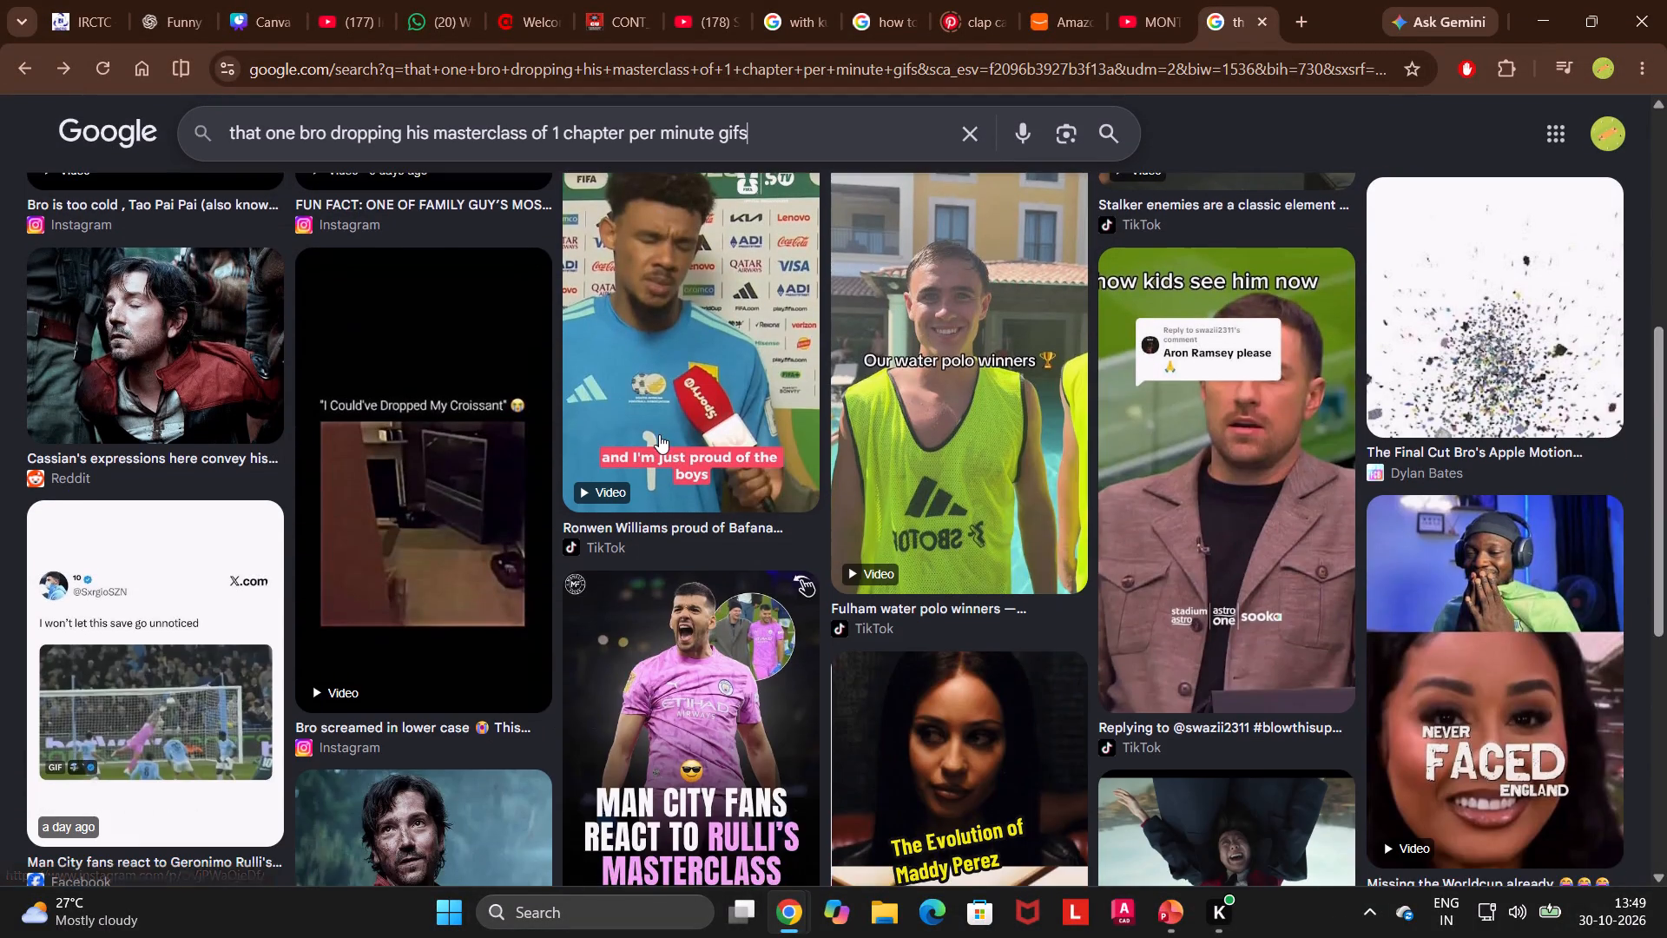
{"action": "scroll", "coordinate": [666, 441], "scroll_direction": "down", "scroll_amount": 7}
{"action": "scroll", "coordinate": [666, 441], "scroll_direction": "up", "scroll_amount": 14}
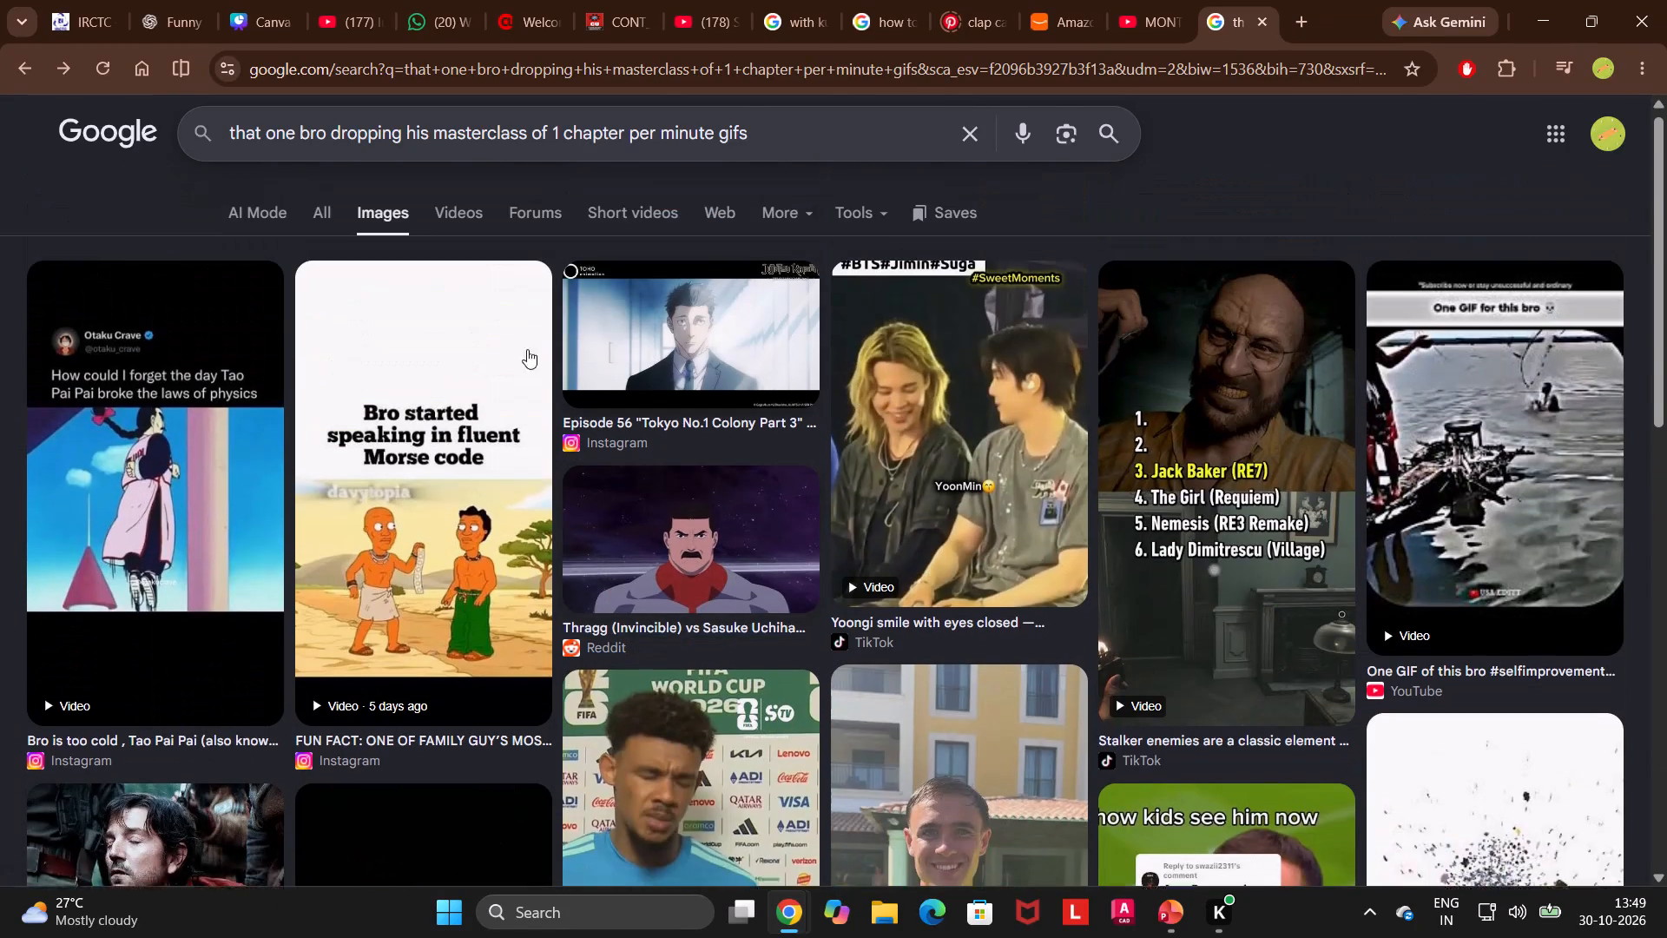
{"action": "scroll", "coordinate": [527, 349], "scroll_direction": "up", "scroll_amount": 7}
Replace "gifs" with "pinterest" in the masterclass query, switch to all results with the suggested spelling, and browse them.
{"action": "left_click_drag", "start_coordinate": [794, 163], "coordinate": [796, 166]}
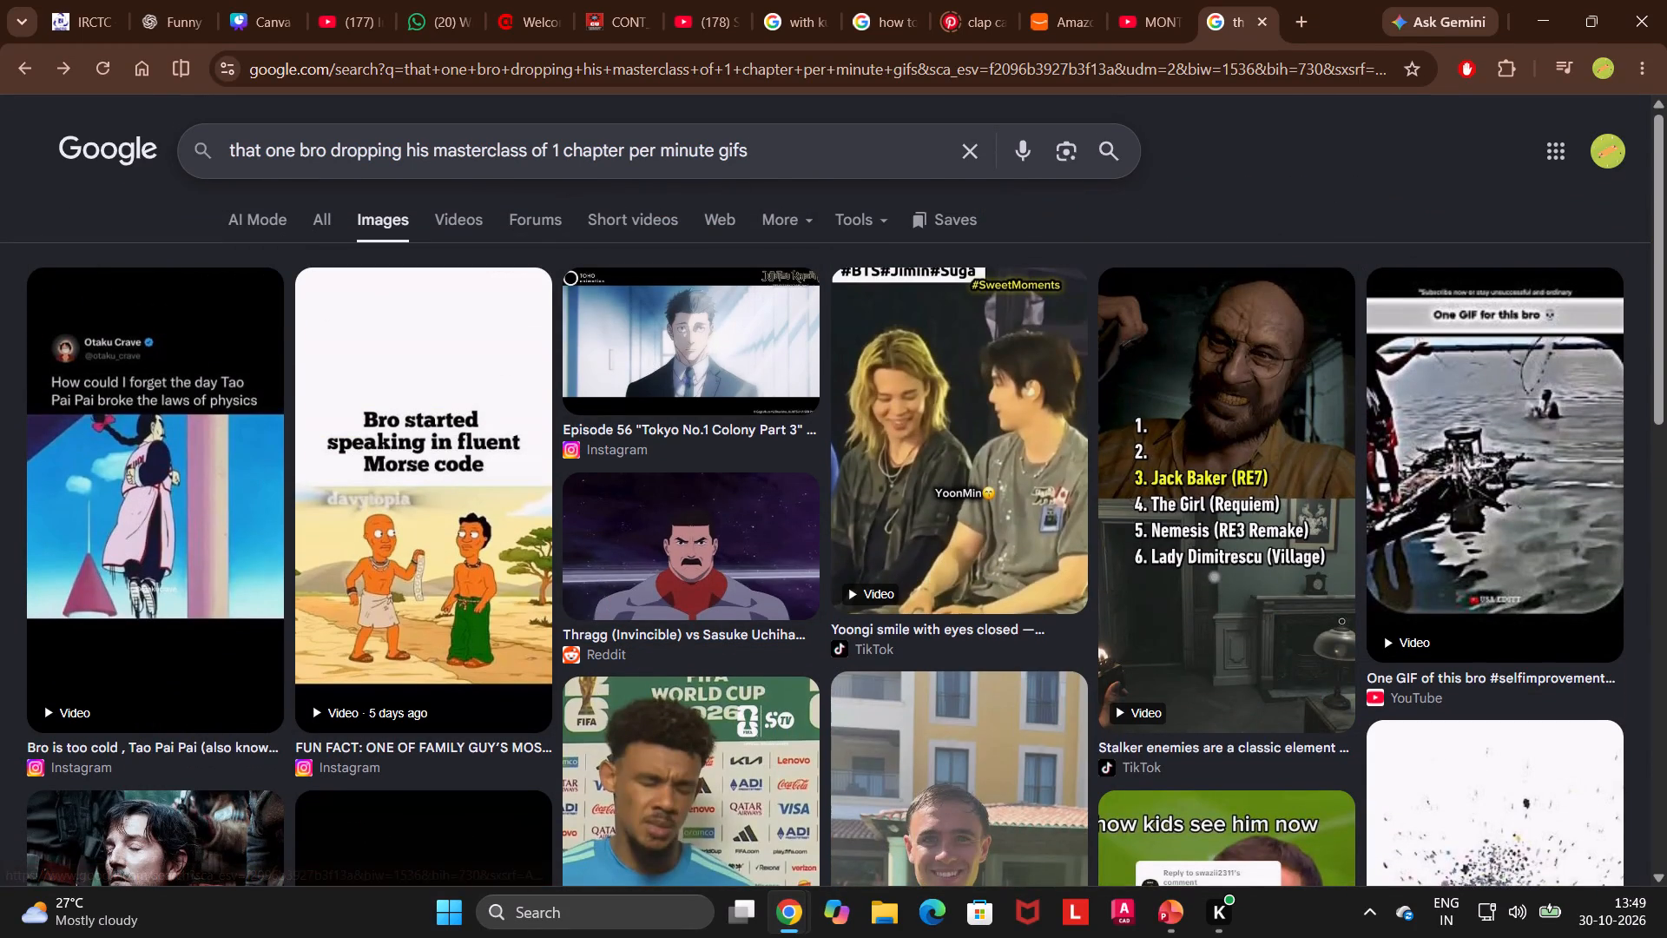
{"action": "left_click_drag", "start_coordinate": [796, 166], "coordinate": [715, 157]}
{"action": "type", "text": "pinterest"}
{"action": "key", "text": "Return"}
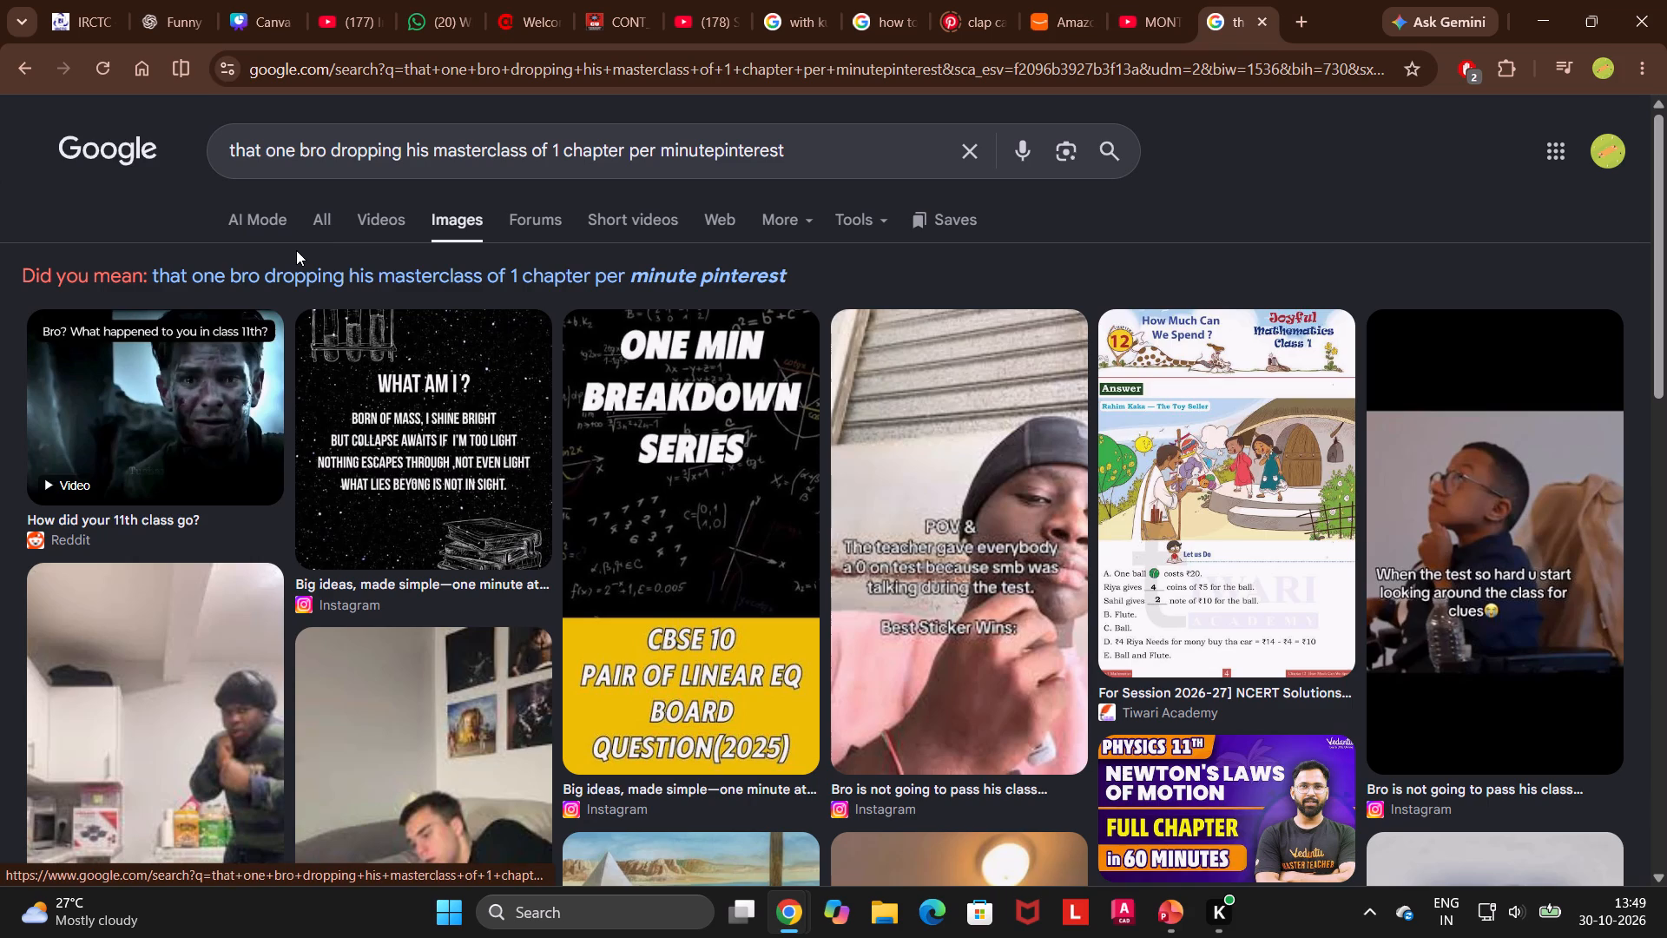
{"action": "left_click", "coordinate": [326, 234]}
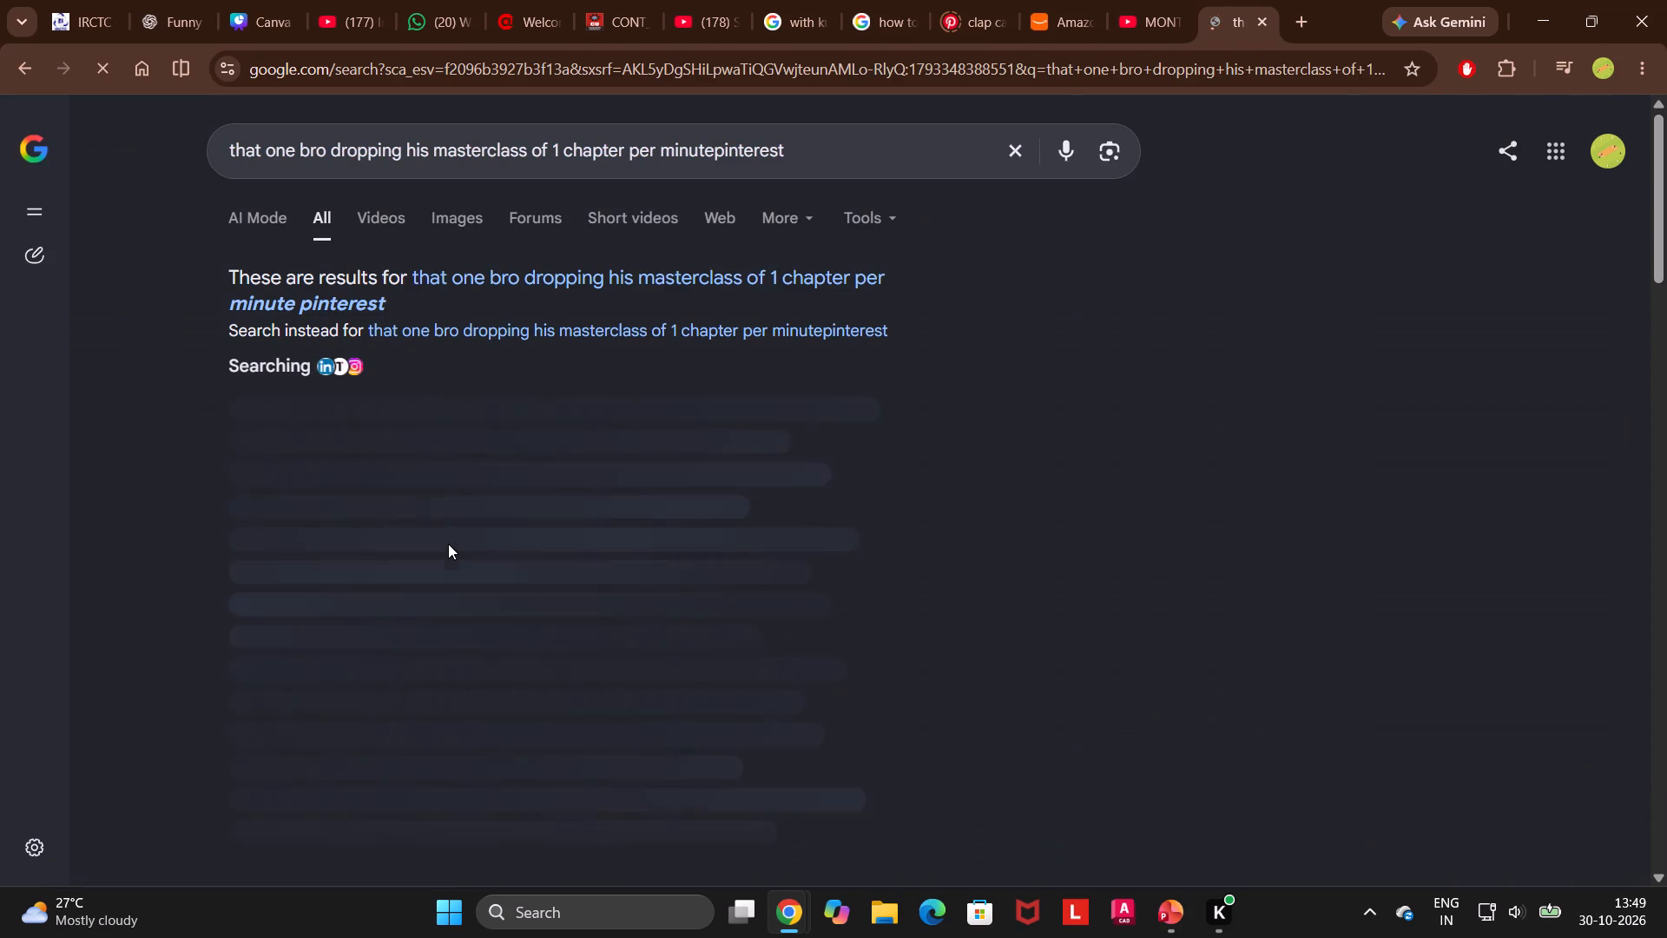
{"action": "left_click", "coordinate": [357, 313]}
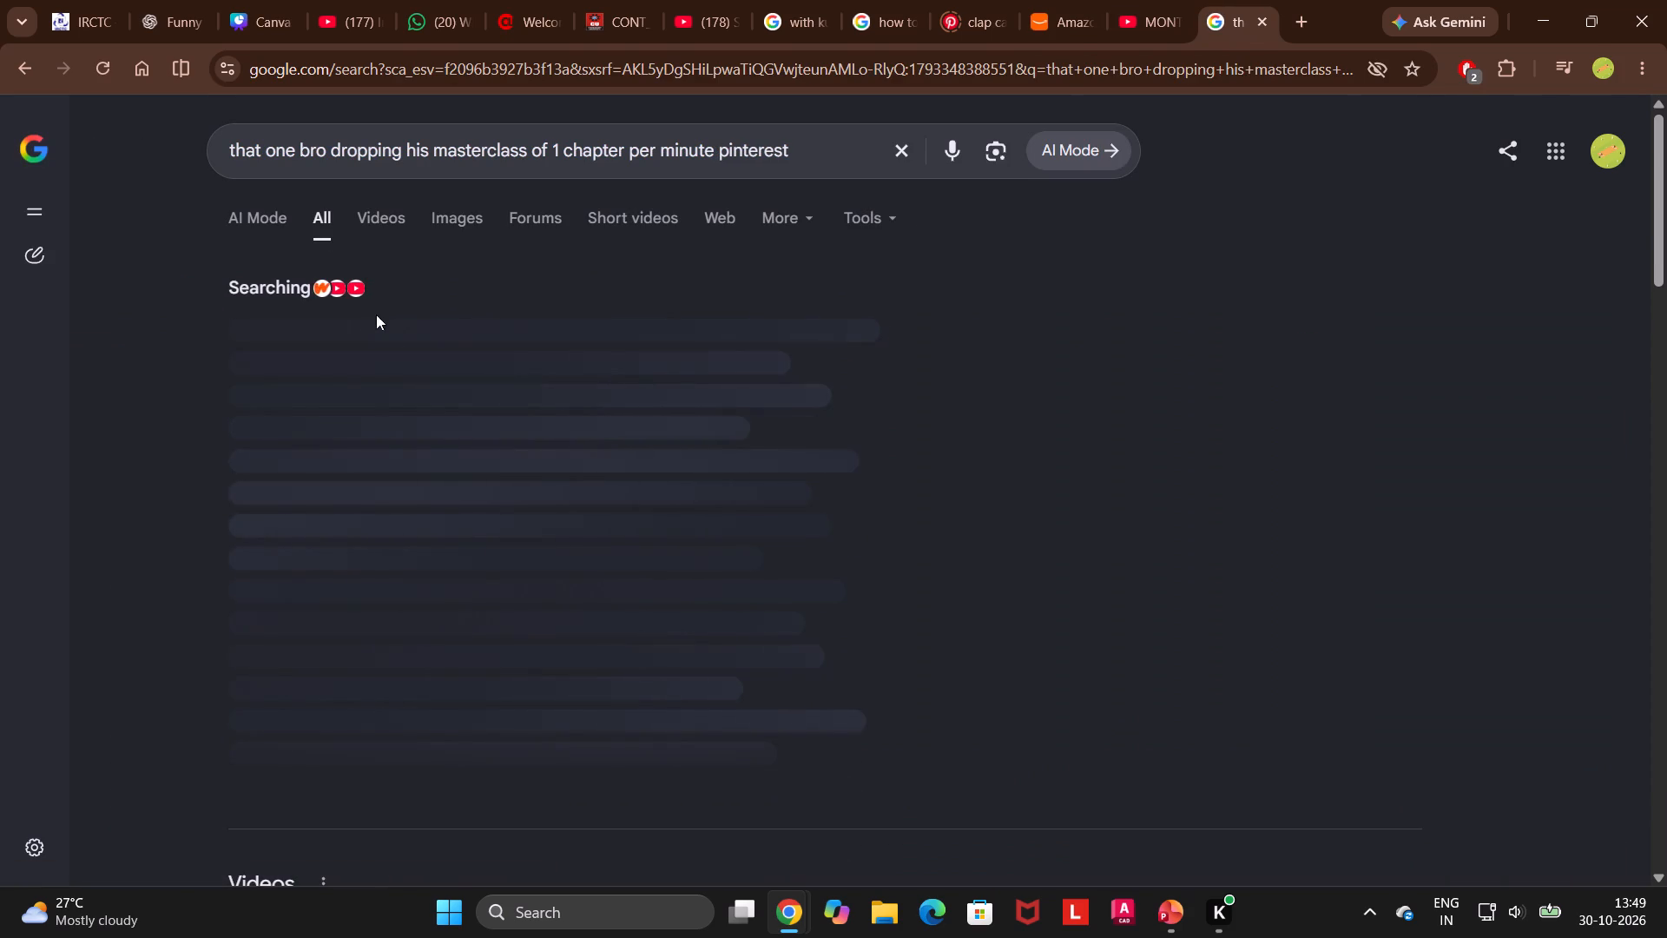
{"action": "scroll", "coordinate": [541, 499], "scroll_direction": "down", "scroll_amount": 2}
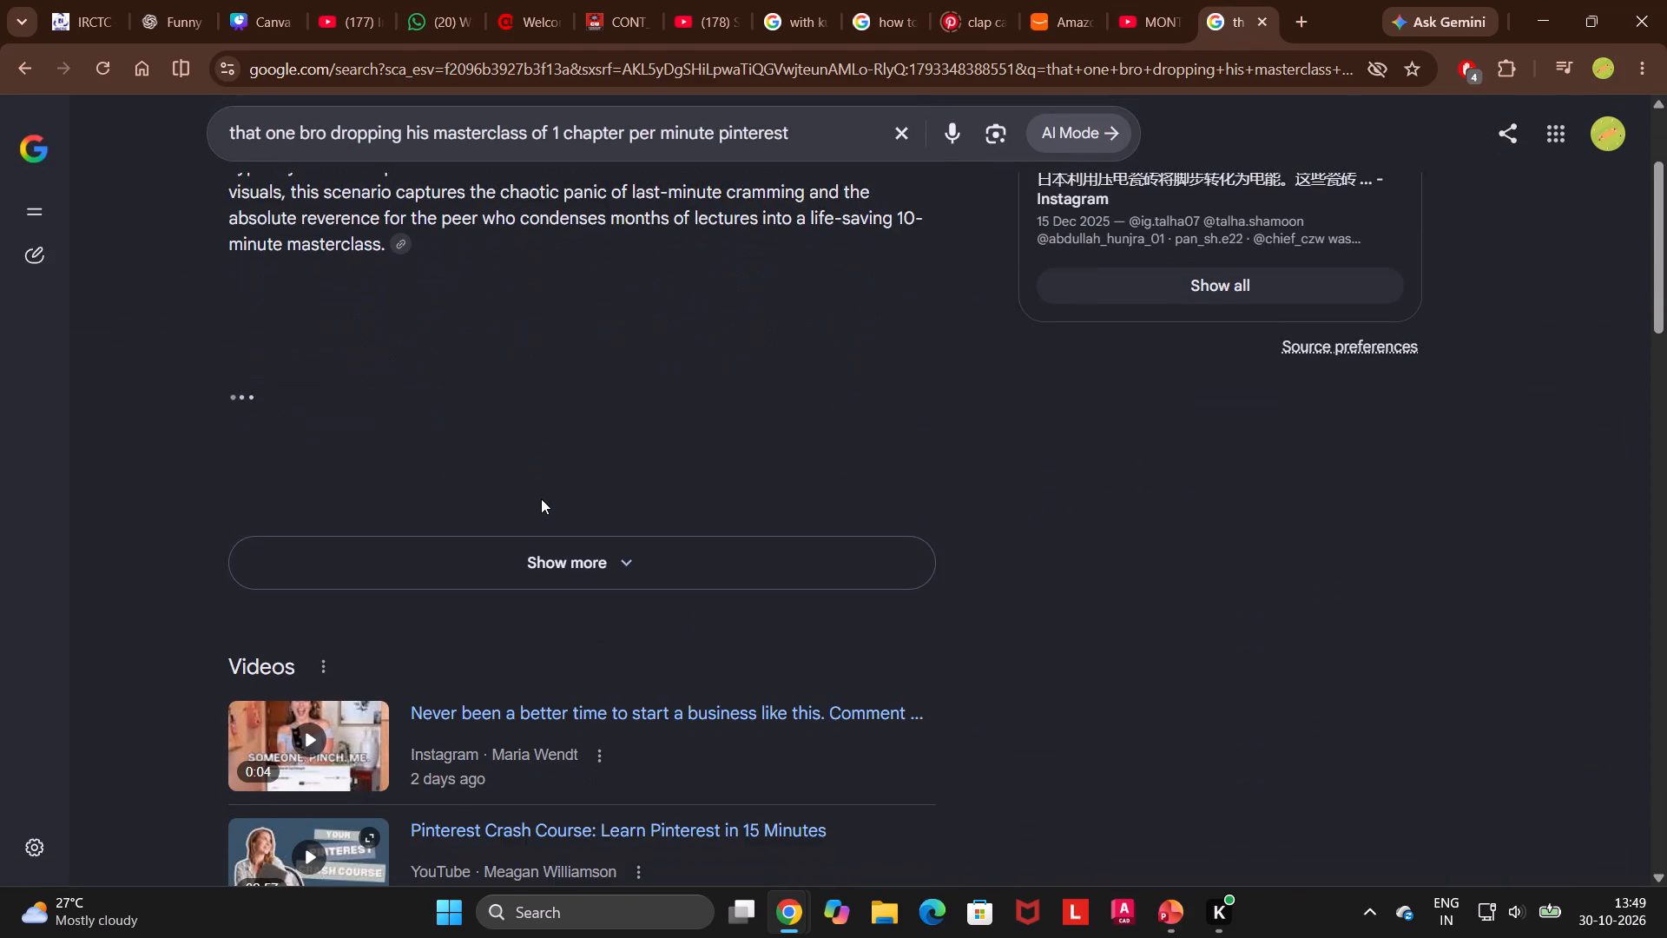
{"action": "scroll", "coordinate": [541, 499], "scroll_direction": "down", "scroll_amount": 9}
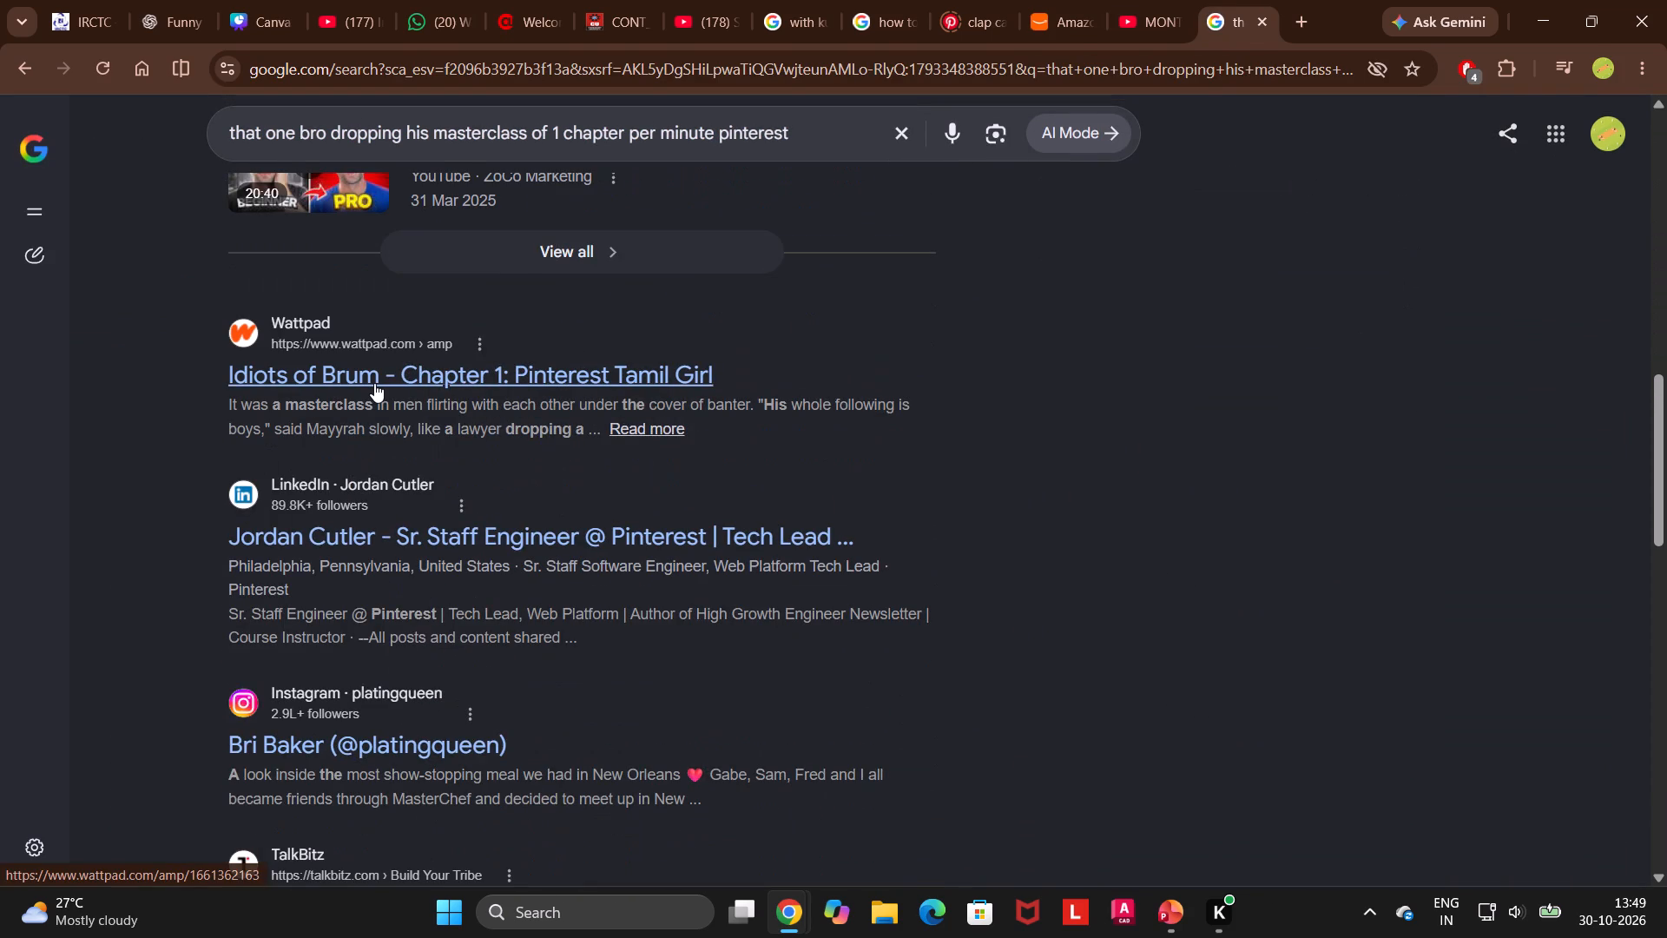
Clear the query and search Google Images for "tactical gathering gif".
{"action": "left_click", "coordinate": [899, 130]}
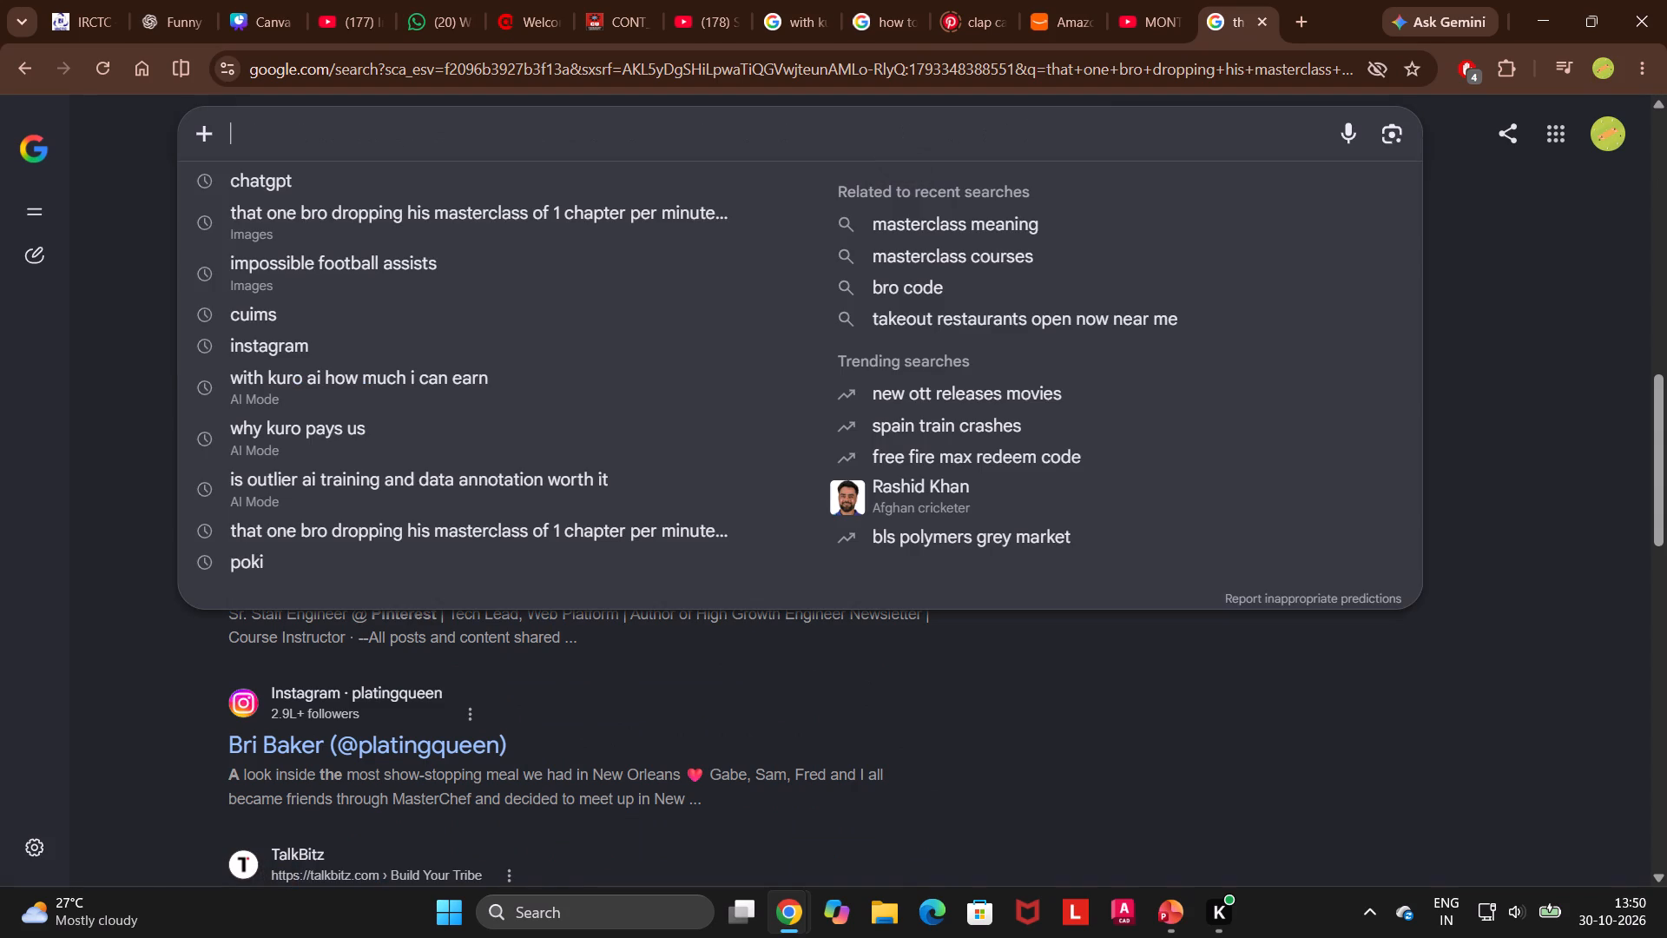
{"action": "type", "text": "tactic"}
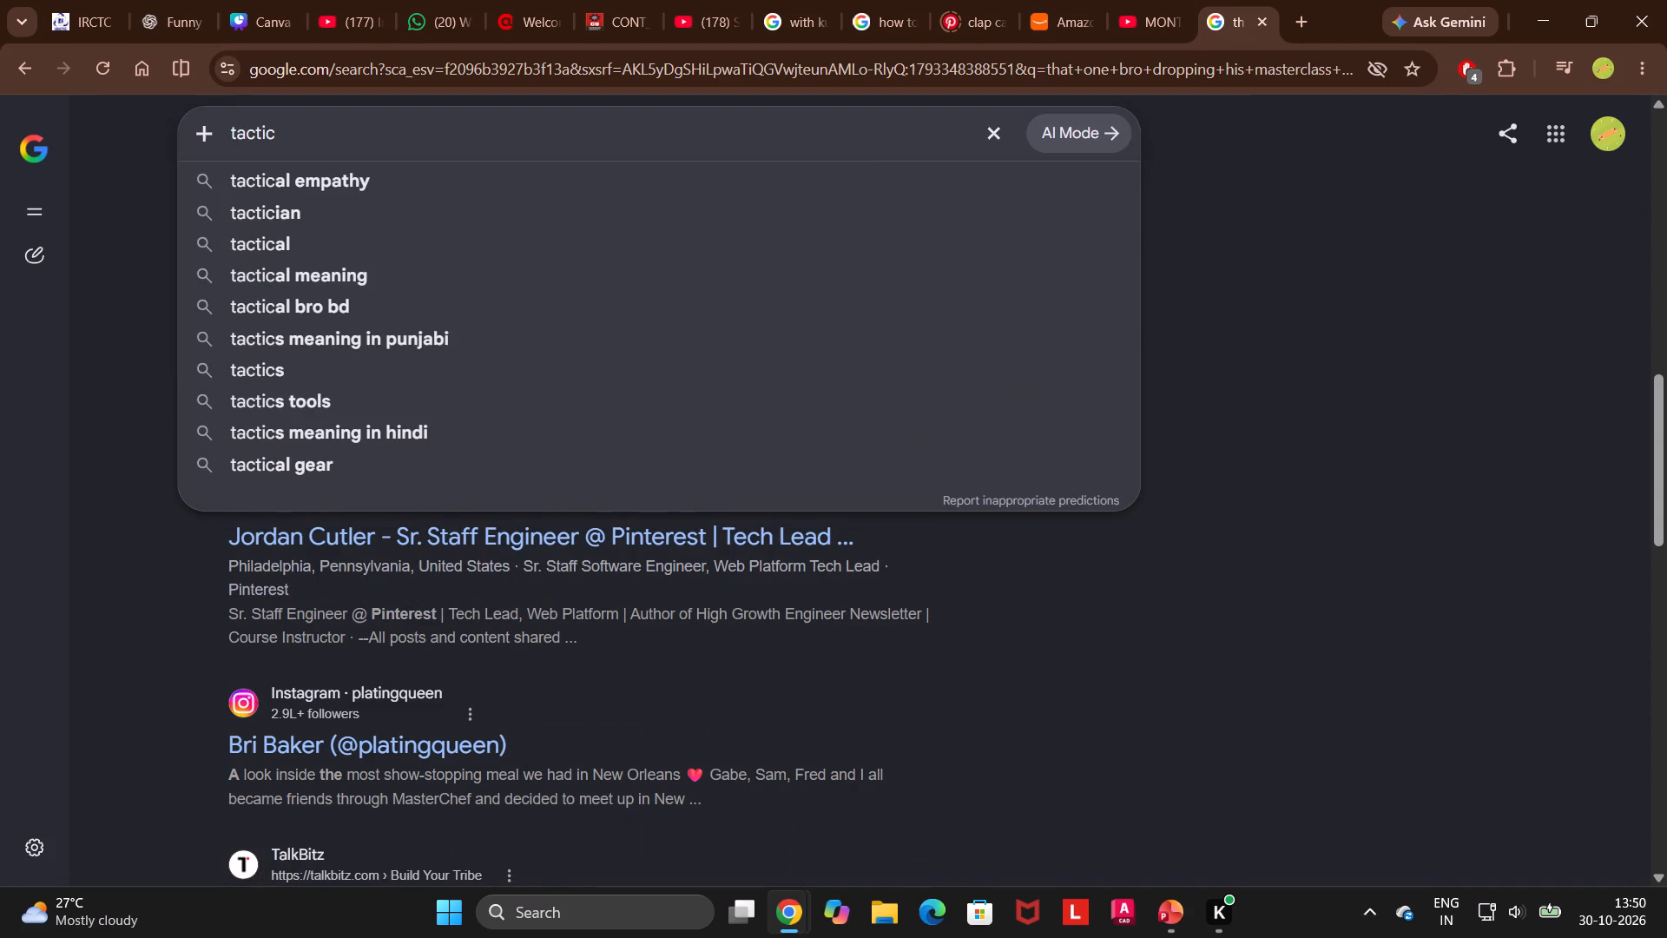
{"action": "type", "text": "al gathering gidf"}
{"action": "key", "text": "BackSpace"}
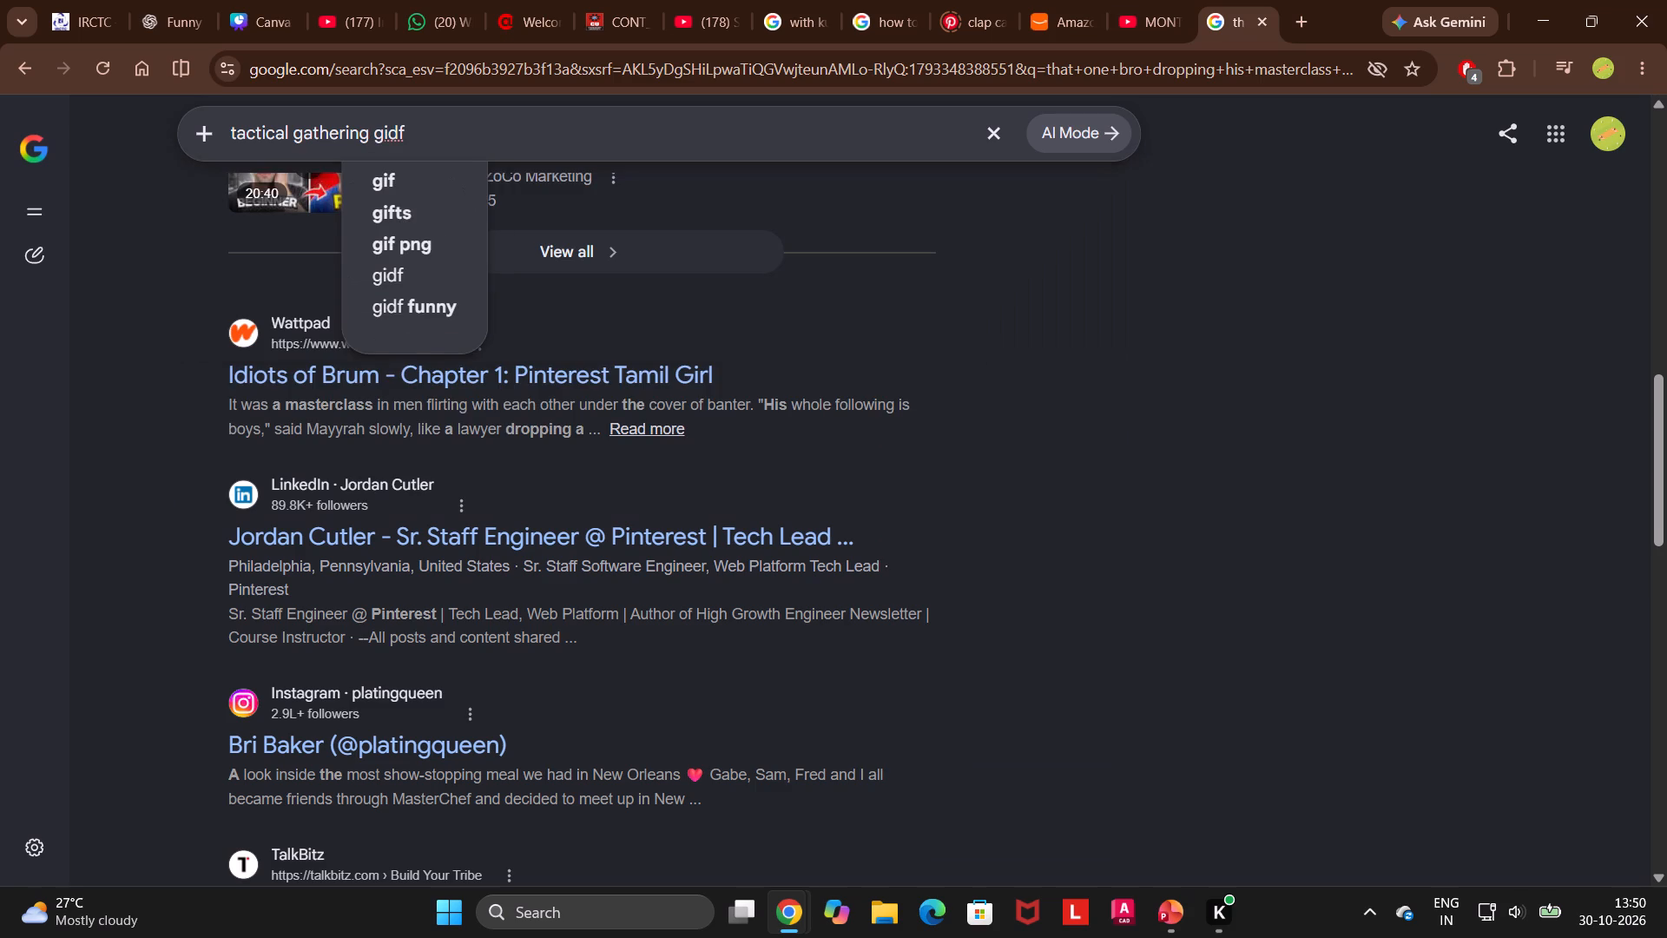
{"action": "key", "text": "BackSpace"}
{"action": "key", "text": "f"}
{"action": "key", "text": "Return"}
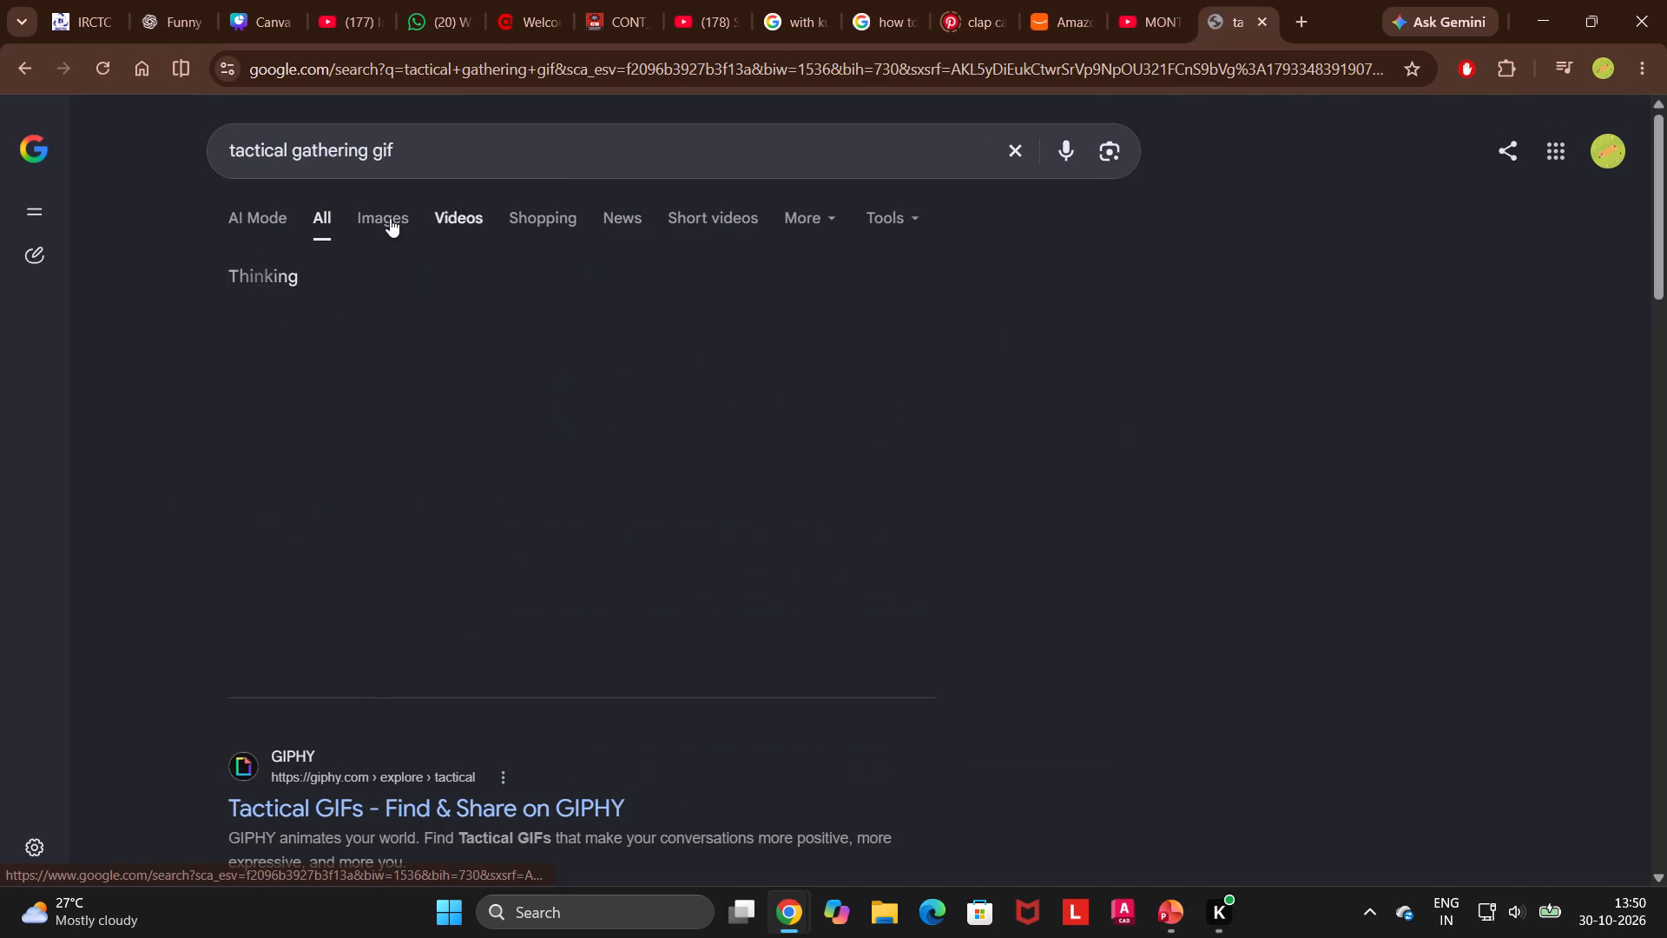
{"action": "left_click", "coordinate": [388, 221]}
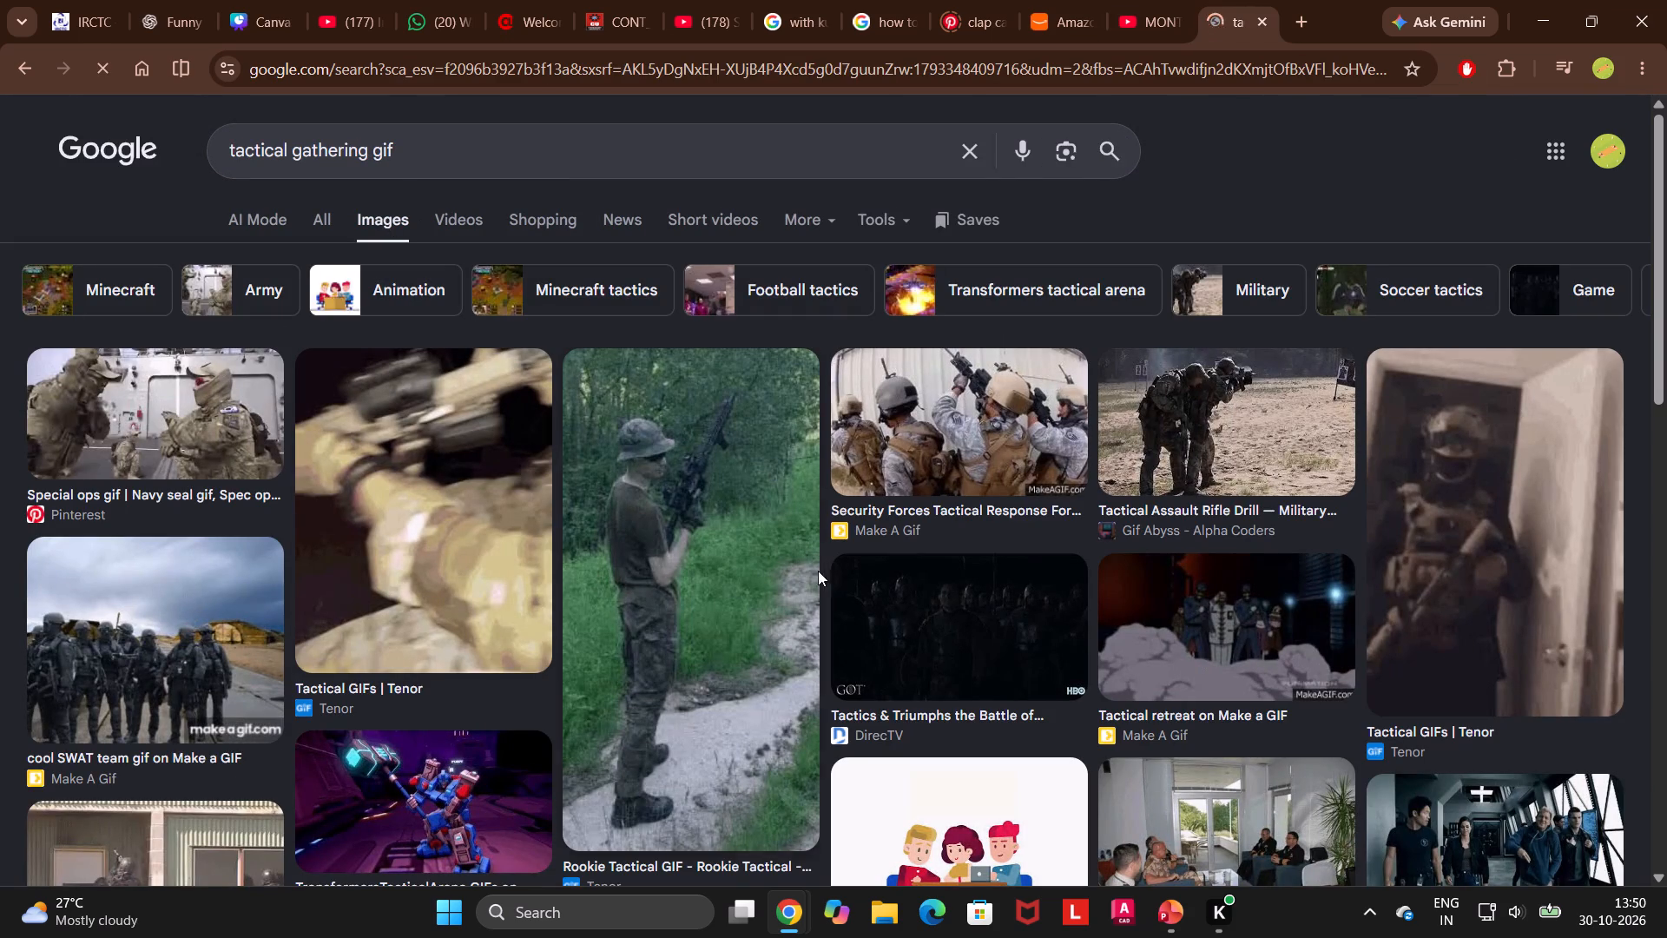
Refine the image search to "tactical football gathering gif" and browse the results.
{"action": "left_click", "coordinate": [290, 154]}
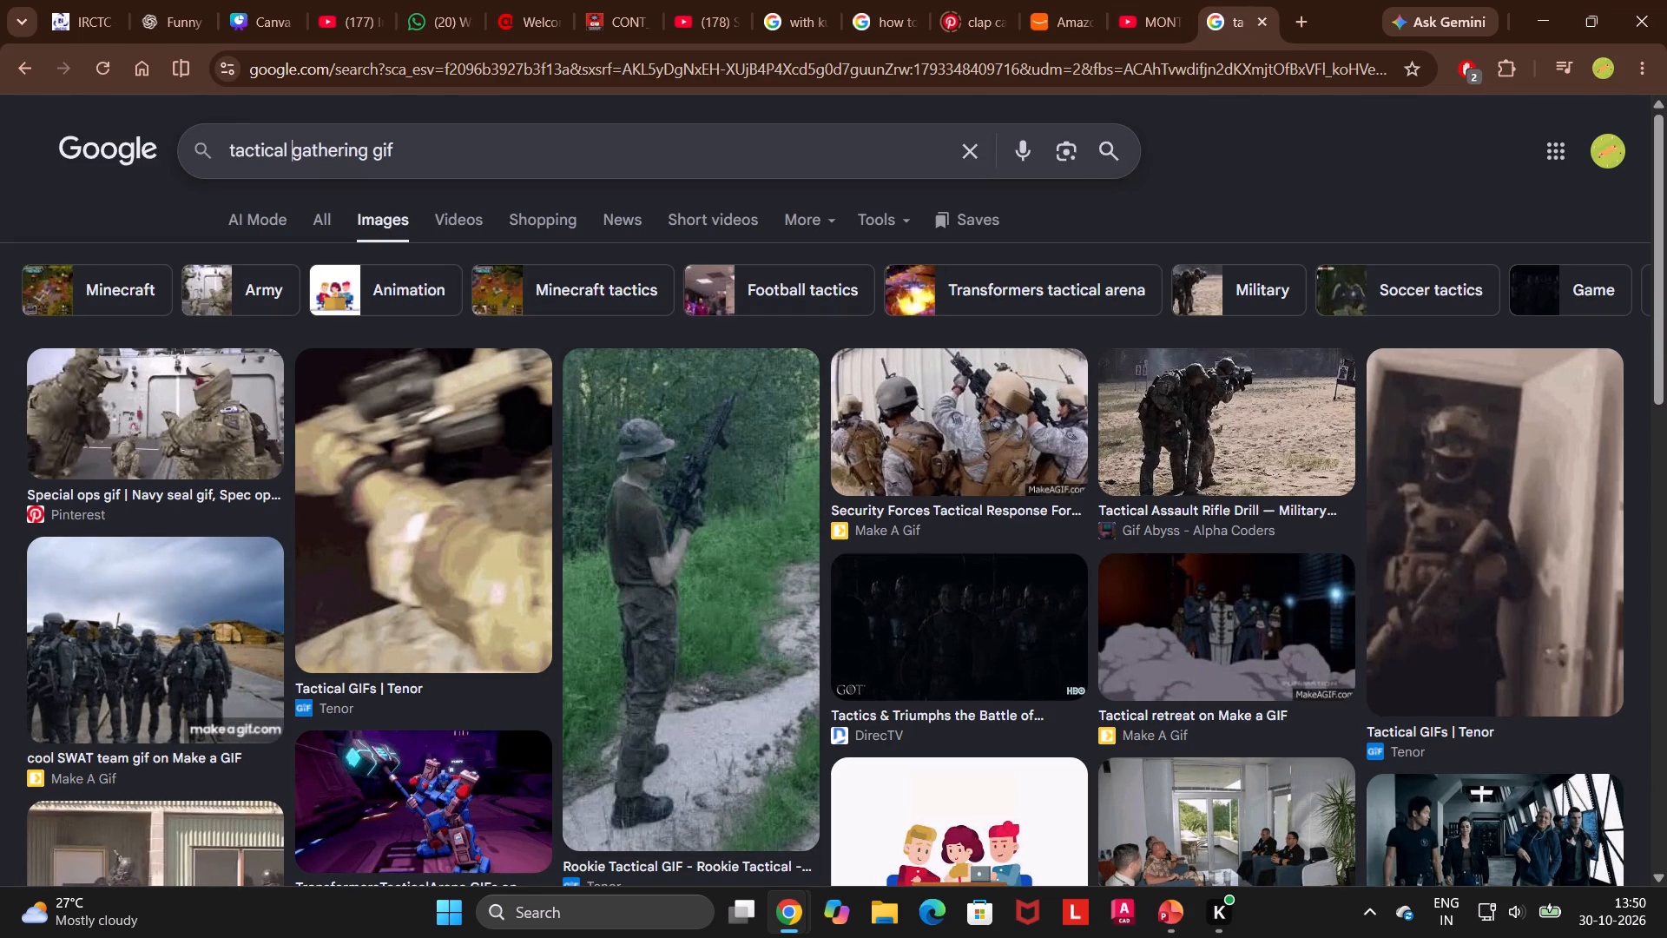
{"action": "type", "text": "football"}
{"action": "key", "text": "space"}
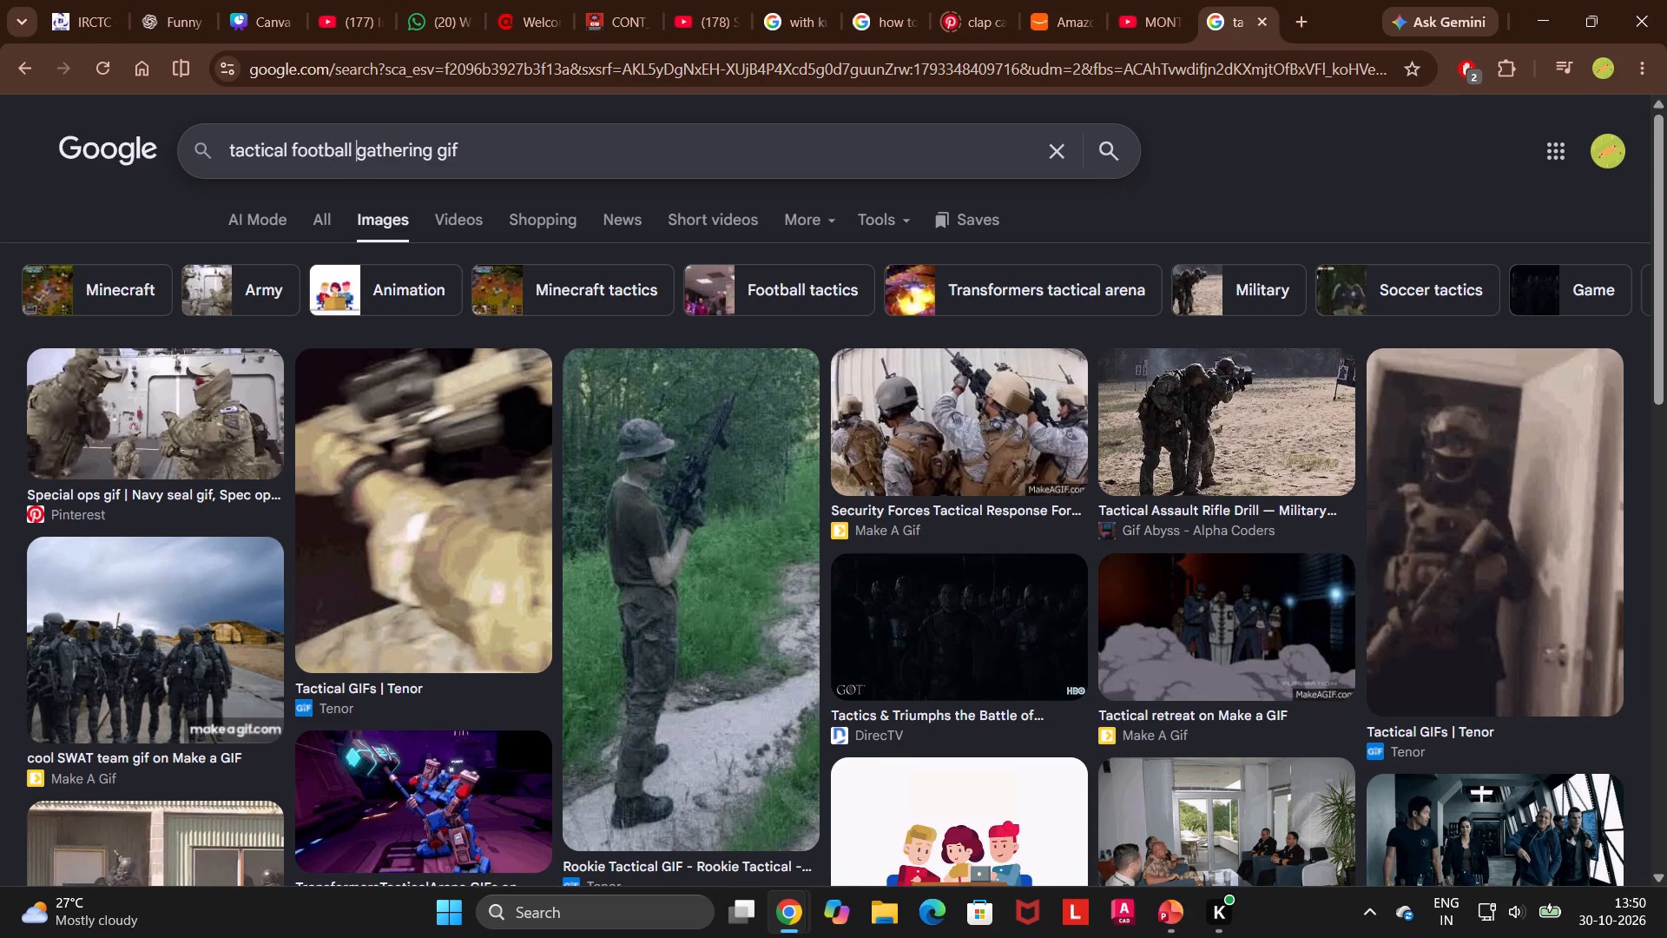
{"action": "key", "text": "Return"}
{"action": "scroll", "coordinate": [937, 482], "scroll_direction": "down", "scroll_amount": 3}
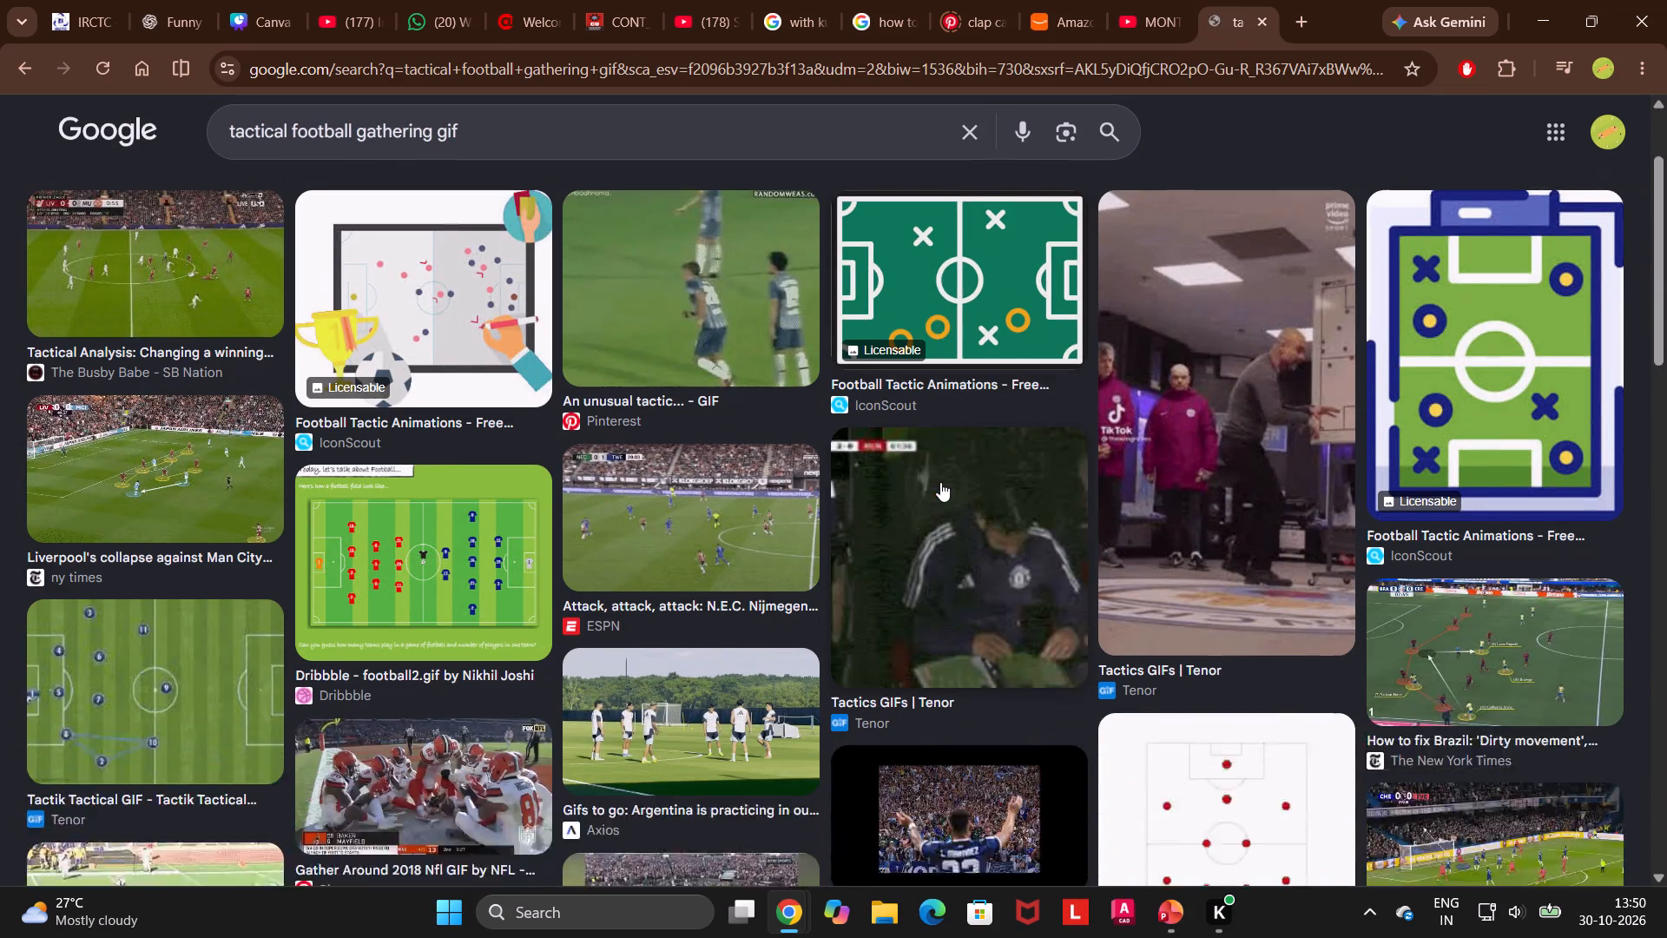
Look further through the "tactical football gathering gif" image results, switch to all results, and return to the earlier "tactical gathering gif" search.
{"action": "scroll", "coordinate": [940, 482], "scroll_direction": "down", "scroll_amount": 12}
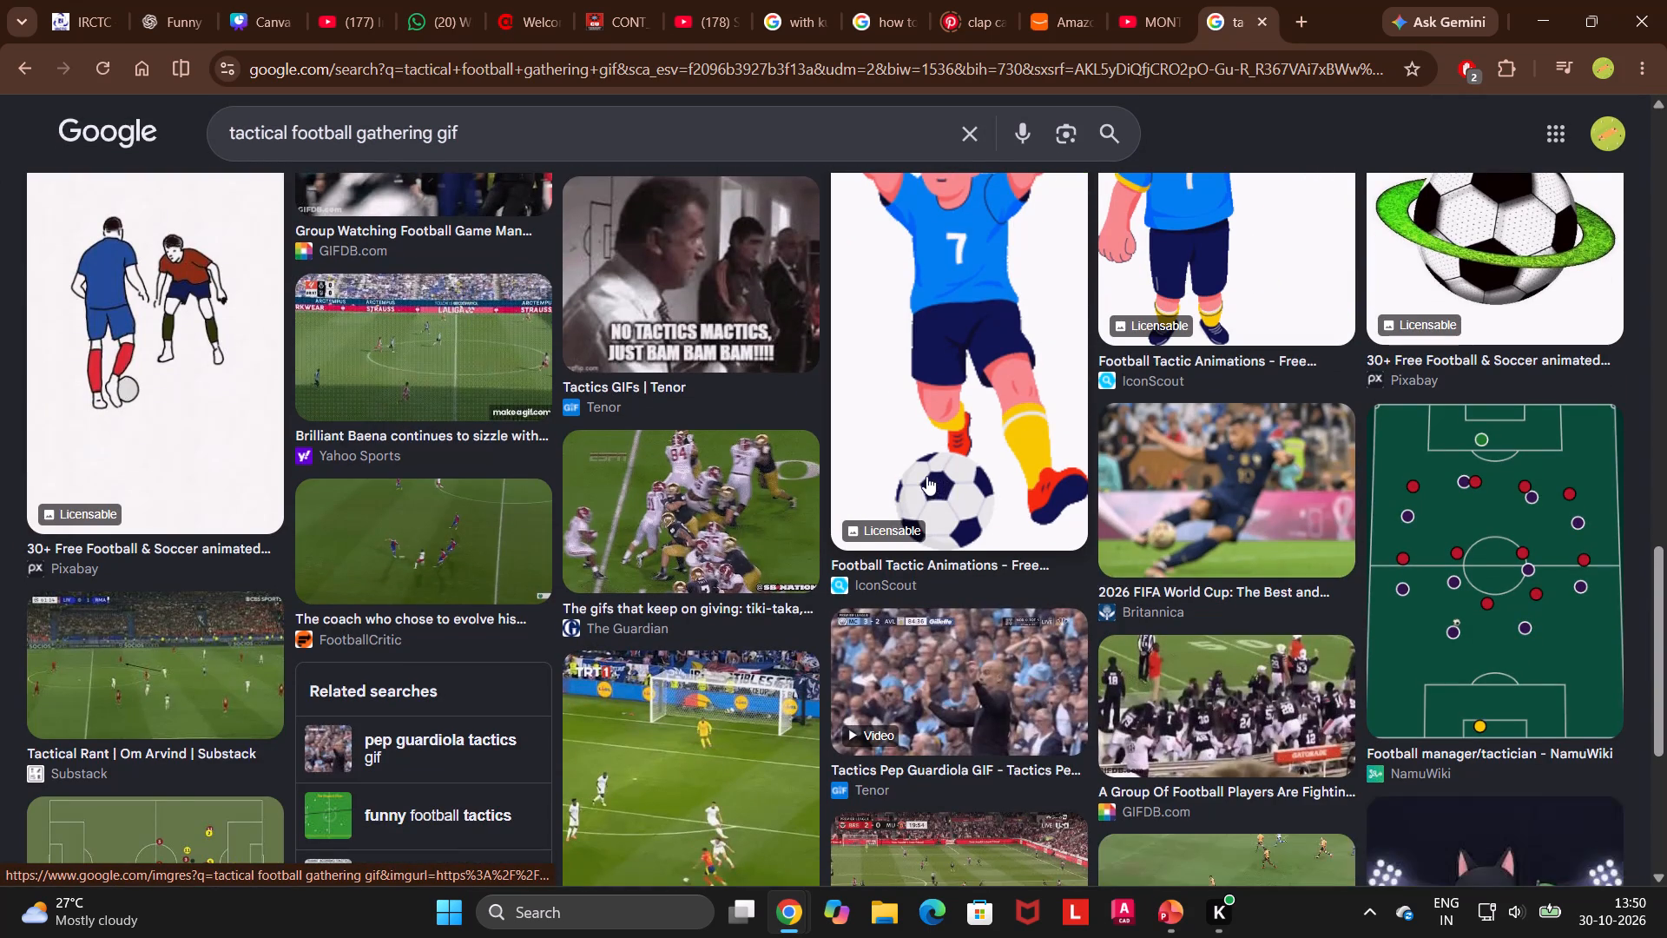
{"action": "scroll", "coordinate": [392, 523], "scroll_direction": "down", "scroll_amount": 6}
{"action": "scroll", "coordinate": [398, 516], "scroll_direction": "up", "scroll_amount": 20}
{"action": "scroll", "coordinate": [398, 516], "scroll_direction": "up", "scroll_amount": 3}
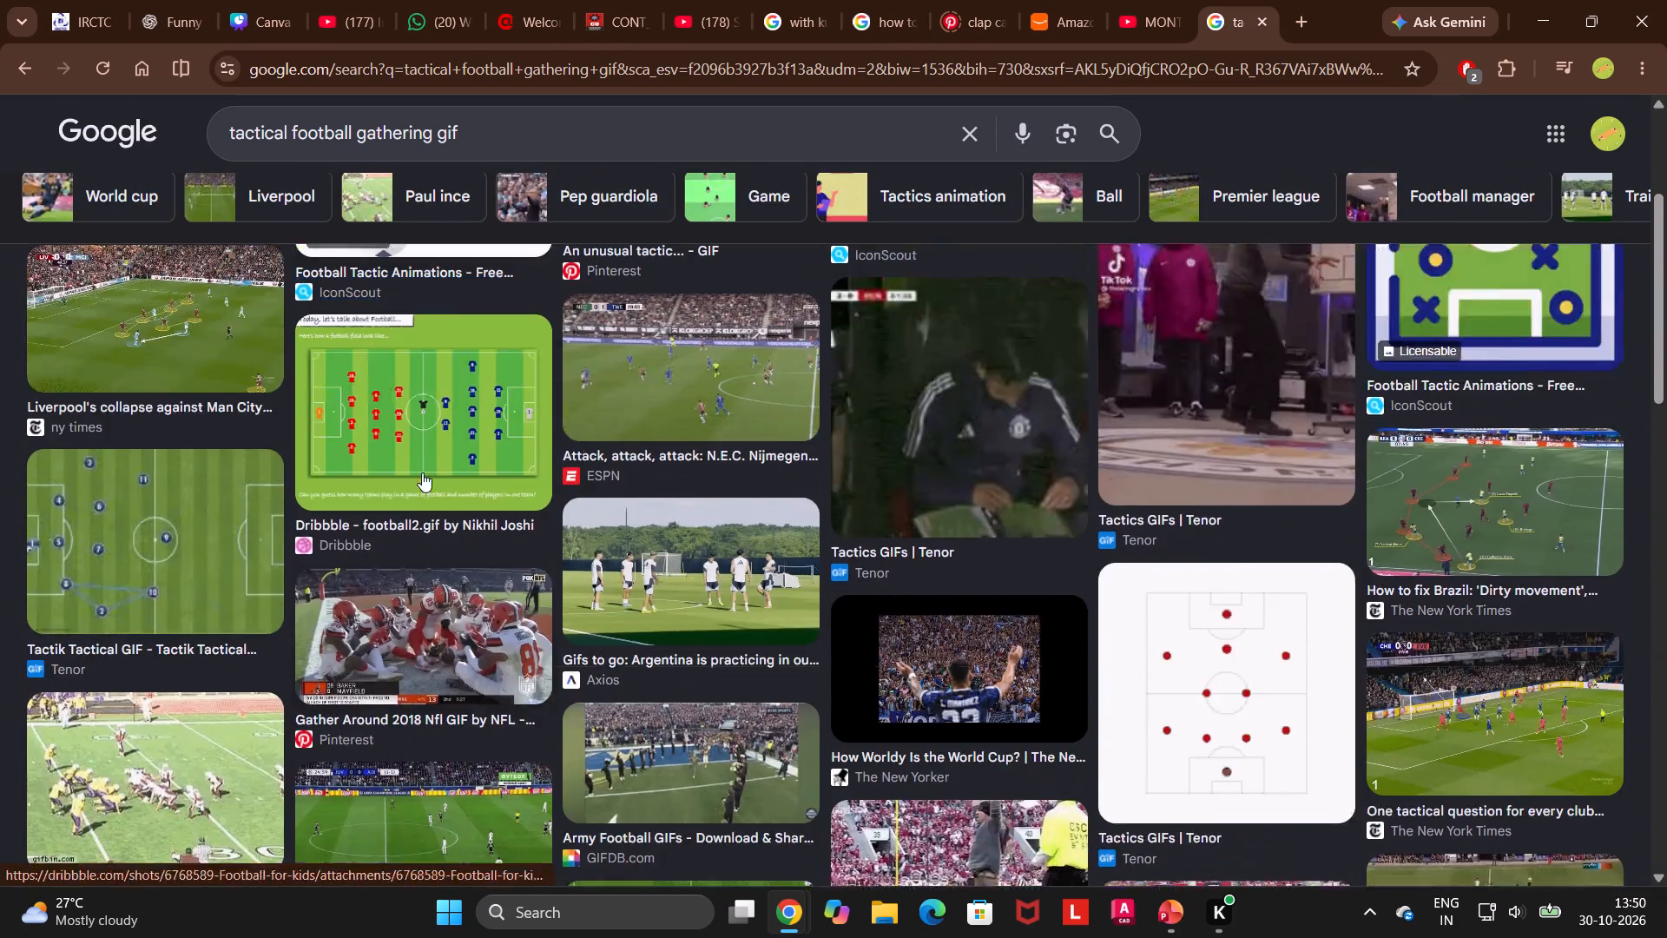
{"action": "left_click", "coordinate": [305, 223]}
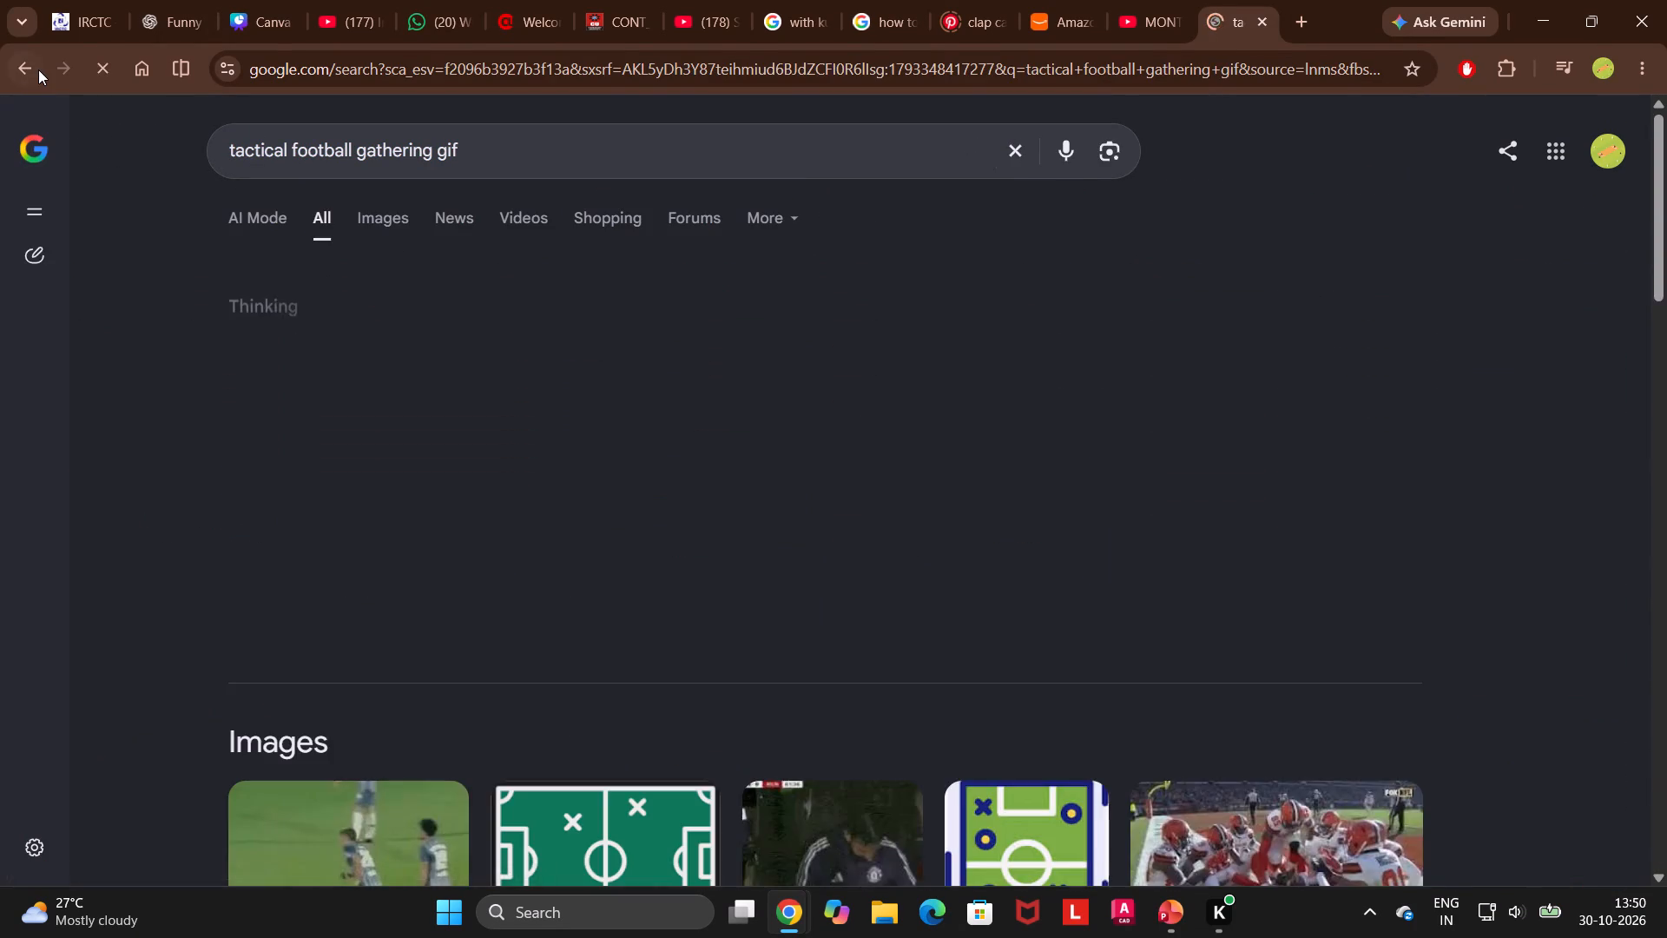
{"action": "left_click", "coordinate": [38, 69]}
{"action": "left_click", "coordinate": [38, 69]}
{"action": "left_click", "coordinate": [38, 69]}
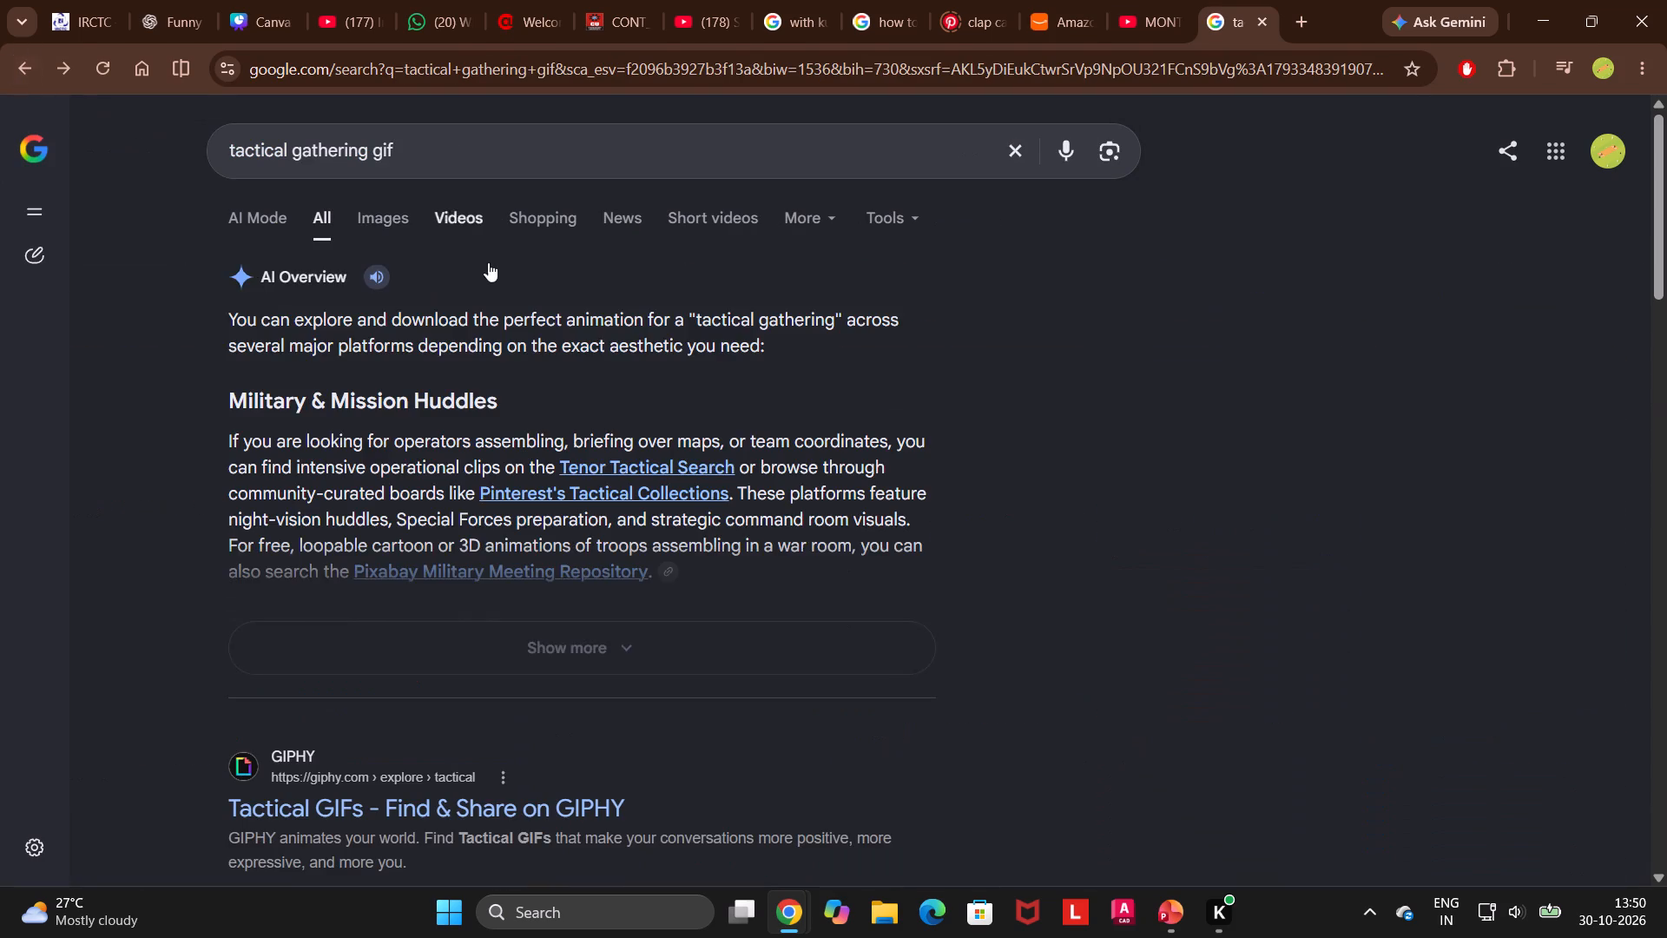
{"action": "scroll", "coordinate": [474, 271], "scroll_direction": "down", "scroll_amount": 7}
{"action": "scroll", "coordinate": [548, 417], "scroll_direction": "up", "scroll_amount": 14}
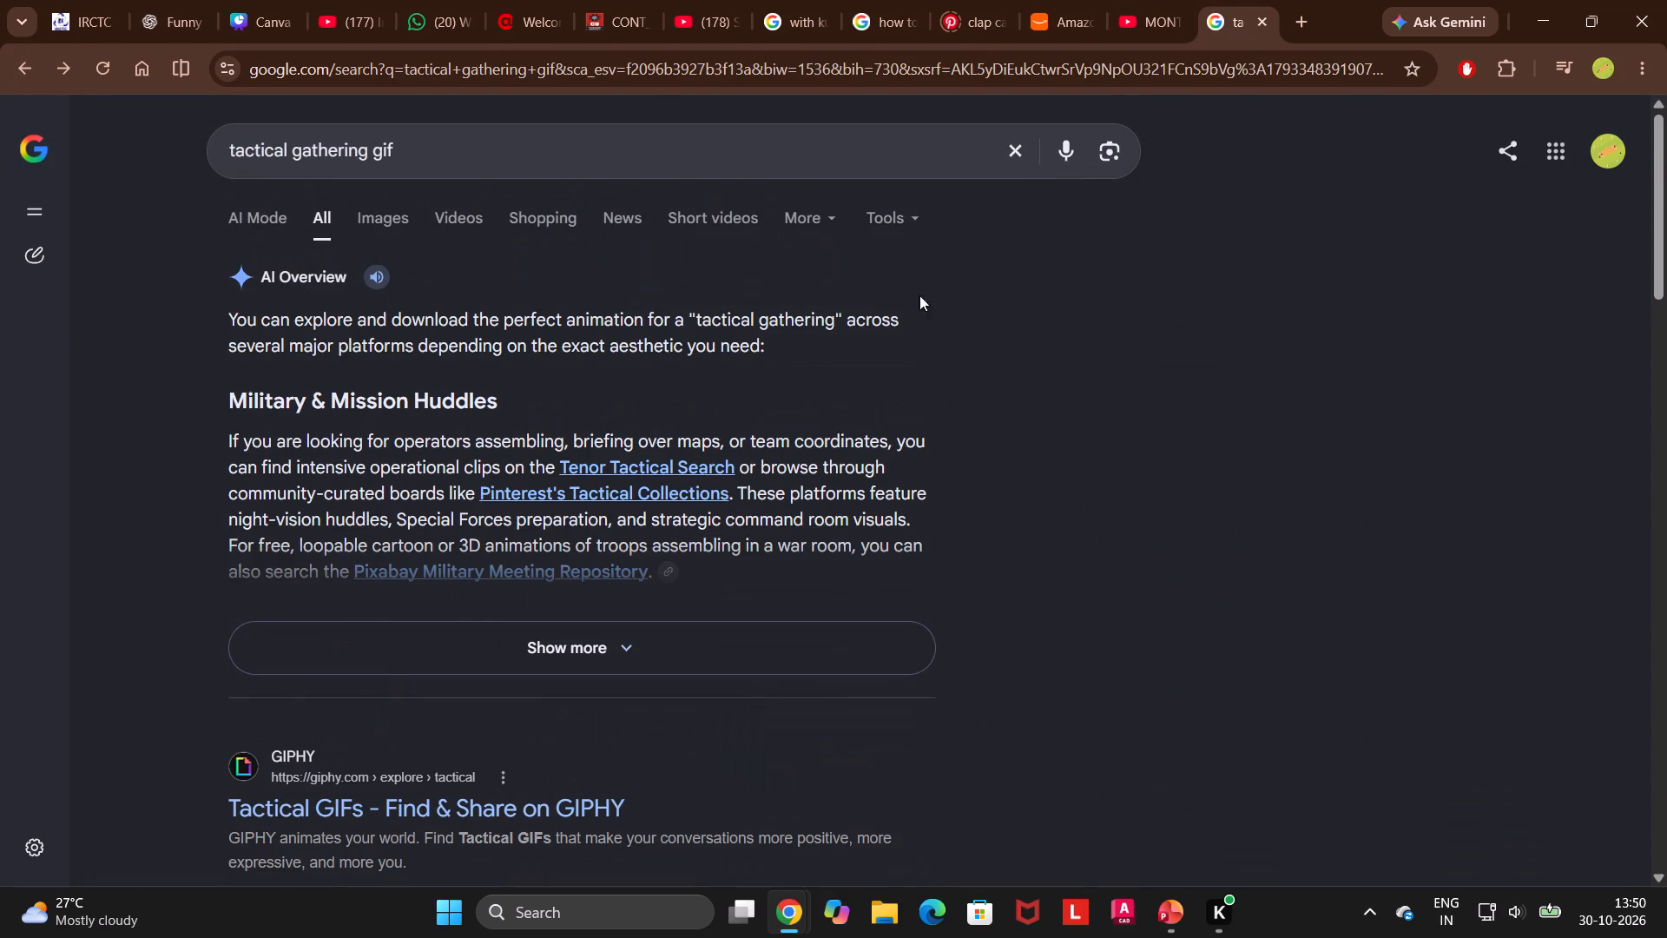
Replace the query with "cooking gif", switch to image results, and browse them.
{"action": "left_click", "coordinate": [1016, 150]}
{"action": "type", "text": "cooking"}
{"action": "key", "text": "Up"}
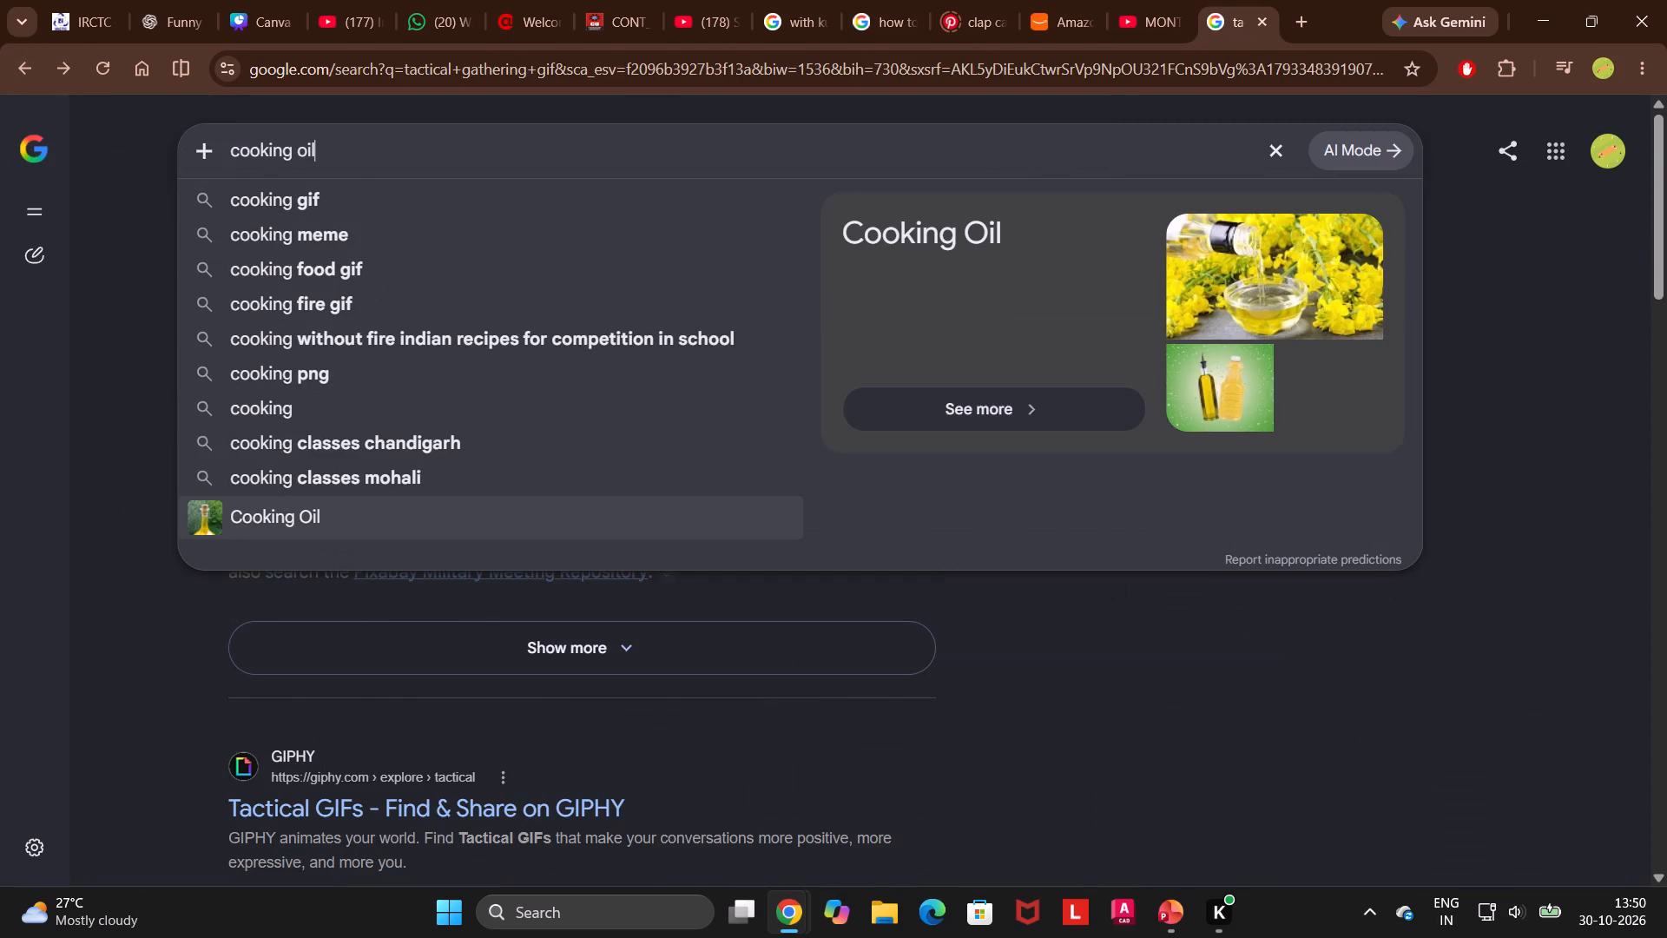
{"action": "key", "text": "Down"}
{"action": "key", "text": "Down"}
{"action": "key", "text": "Return"}
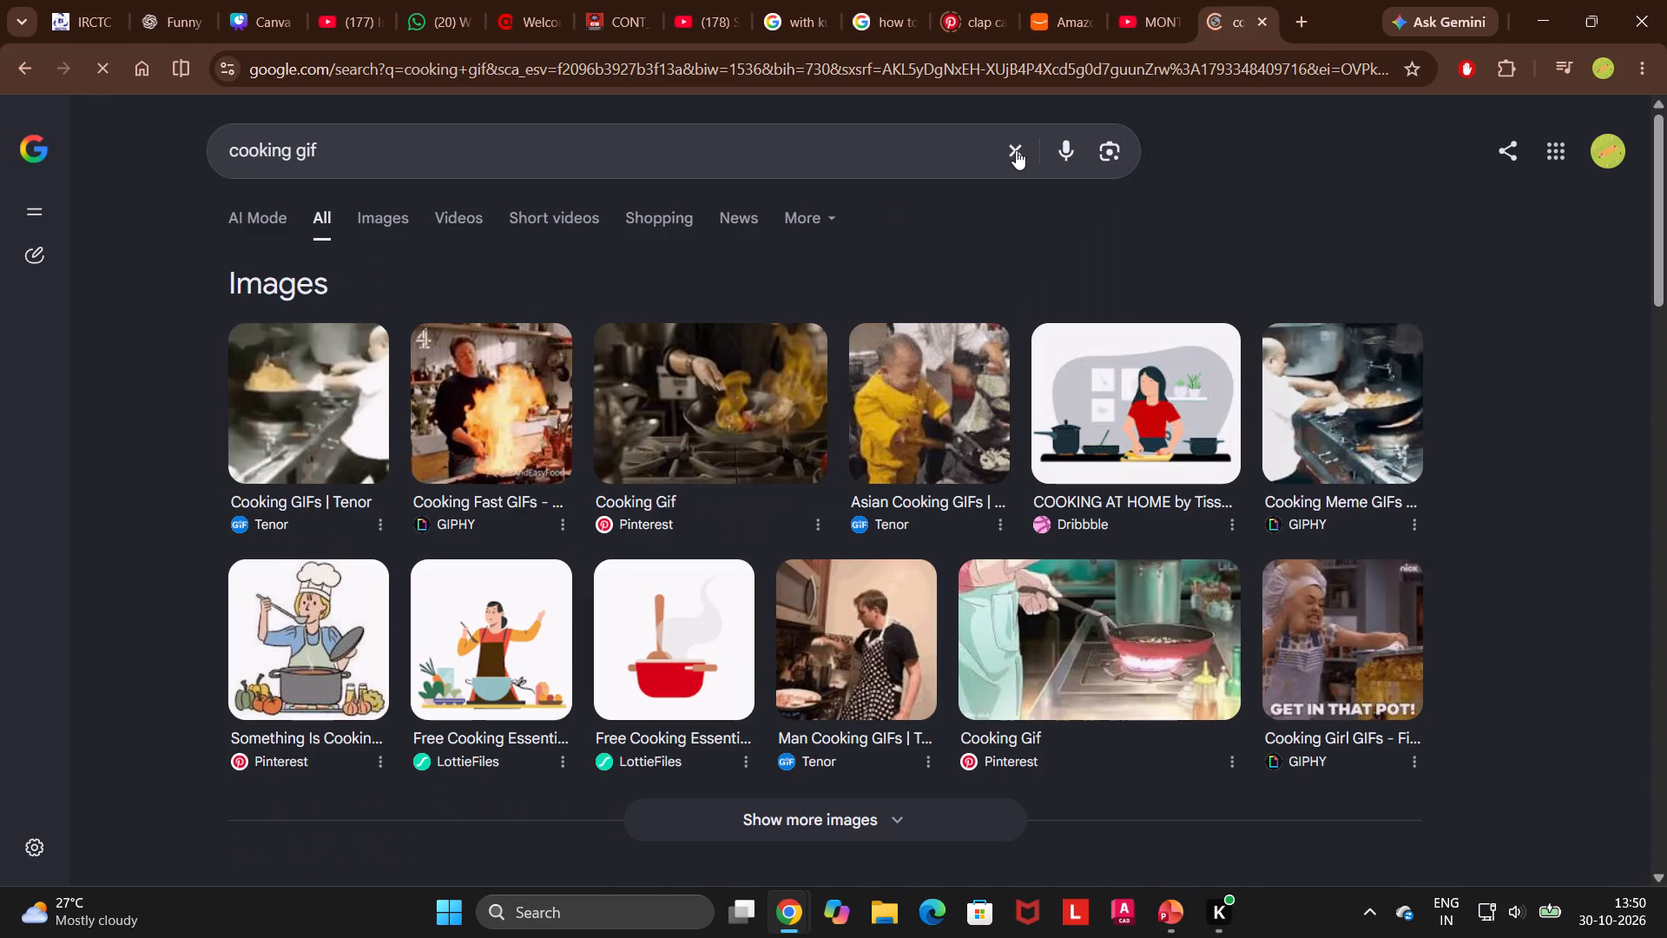
{"action": "left_click", "coordinate": [365, 222]}
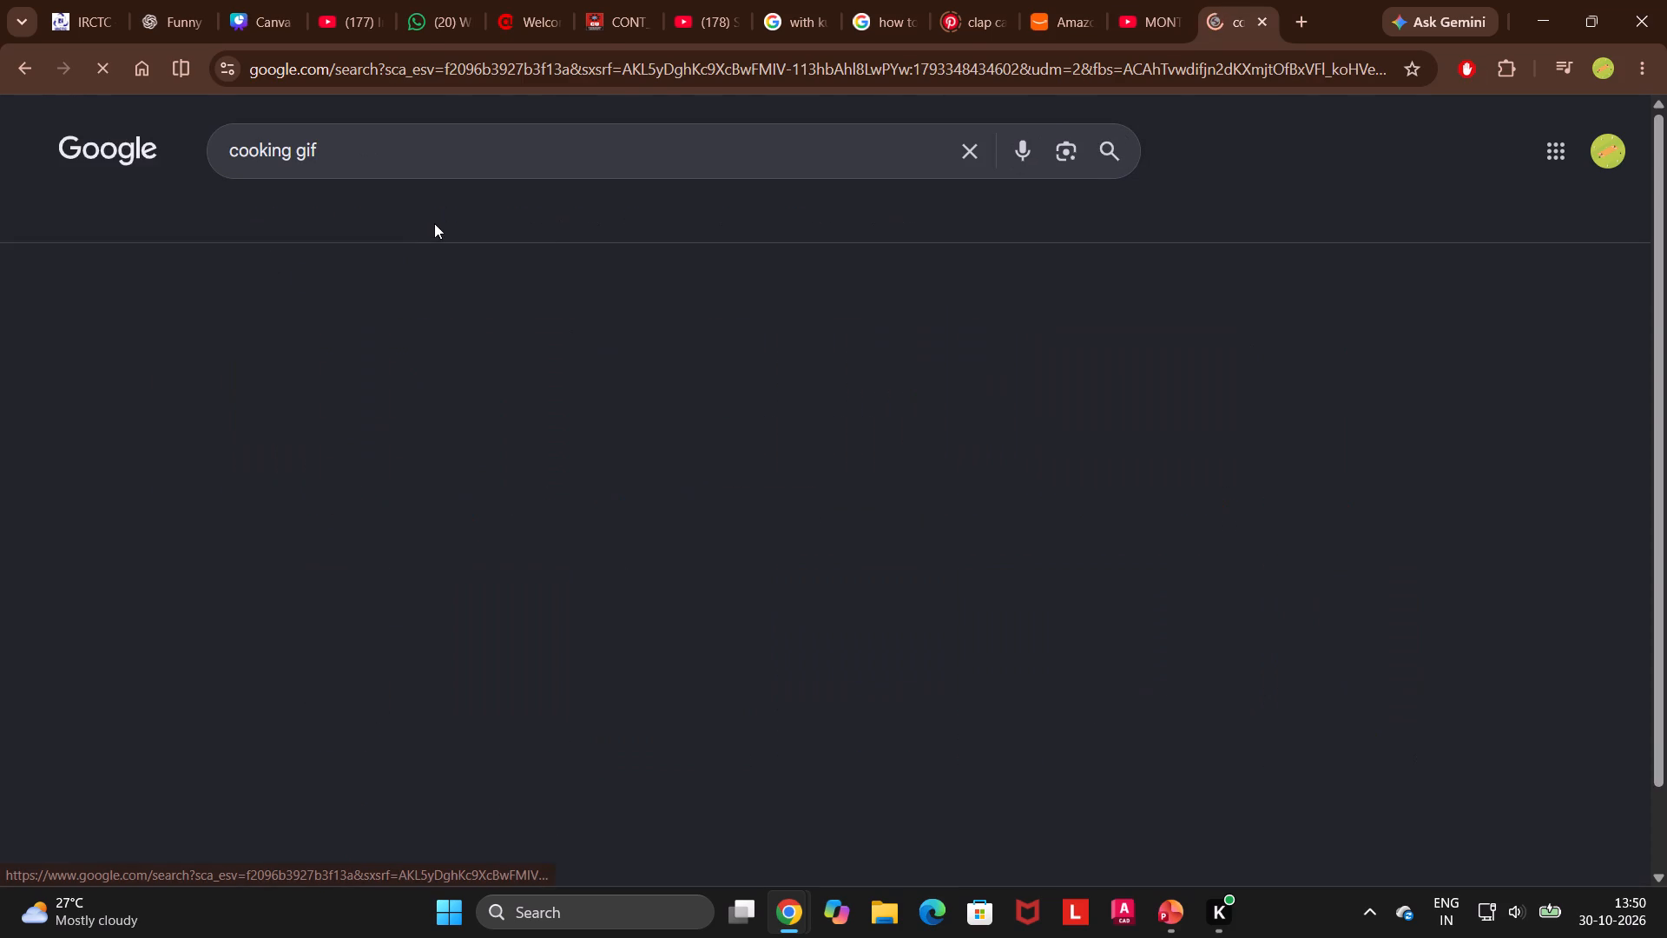
{"action": "scroll", "coordinate": [959, 460], "scroll_direction": "down", "scroll_amount": 9}
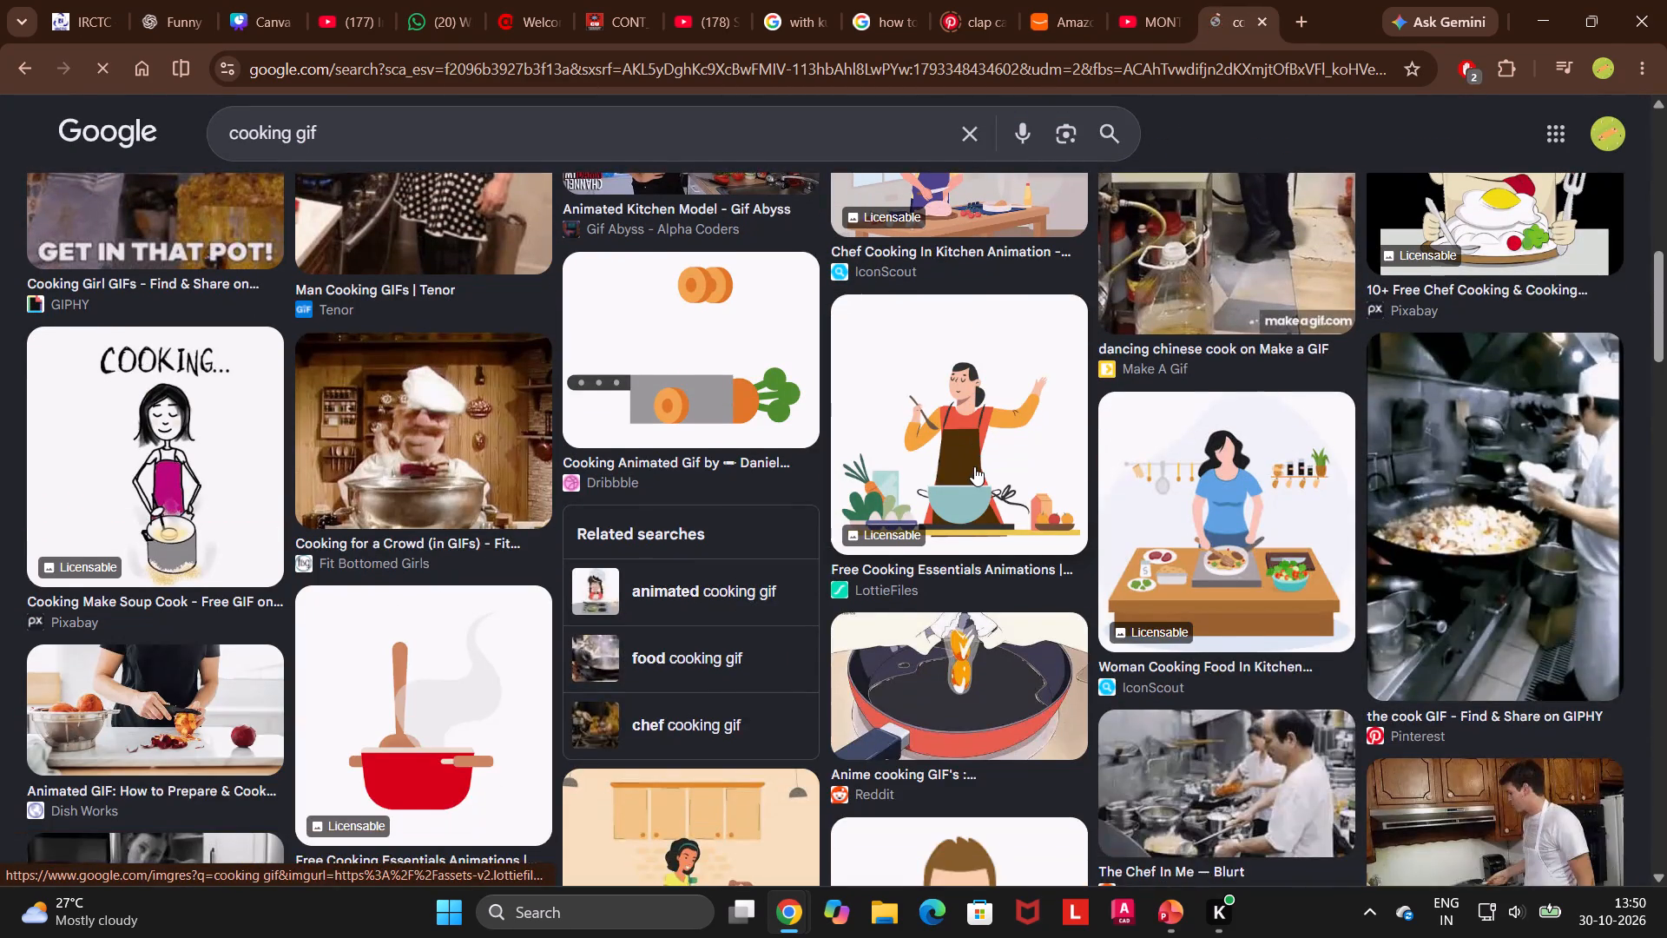
{"action": "scroll", "coordinate": [974, 466], "scroll_direction": "up", "scroll_amount": 3}
{"action": "scroll", "coordinate": [974, 466], "scroll_direction": "down", "scroll_amount": 12}
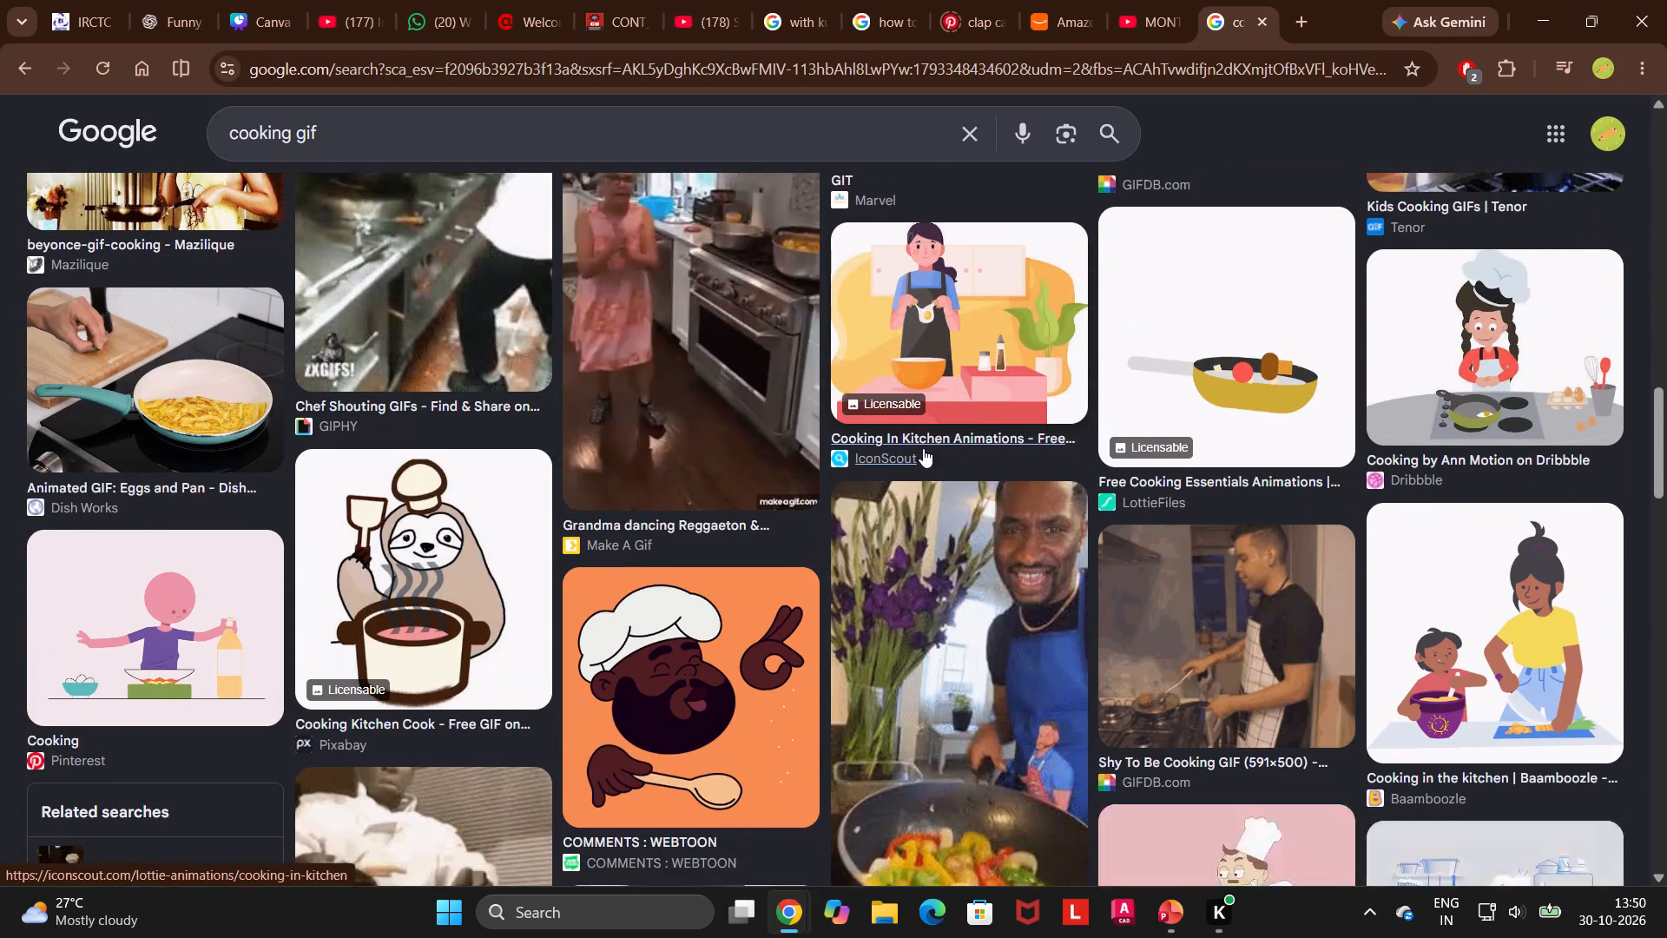
{"action": "scroll", "coordinate": [909, 446], "scroll_direction": "down", "scroll_amount": 2}
Refine the image search to "cooking meme gif" and look over the first results.
{"action": "left_click_drag", "start_coordinate": [329, 127], "coordinate": [311, 127]}
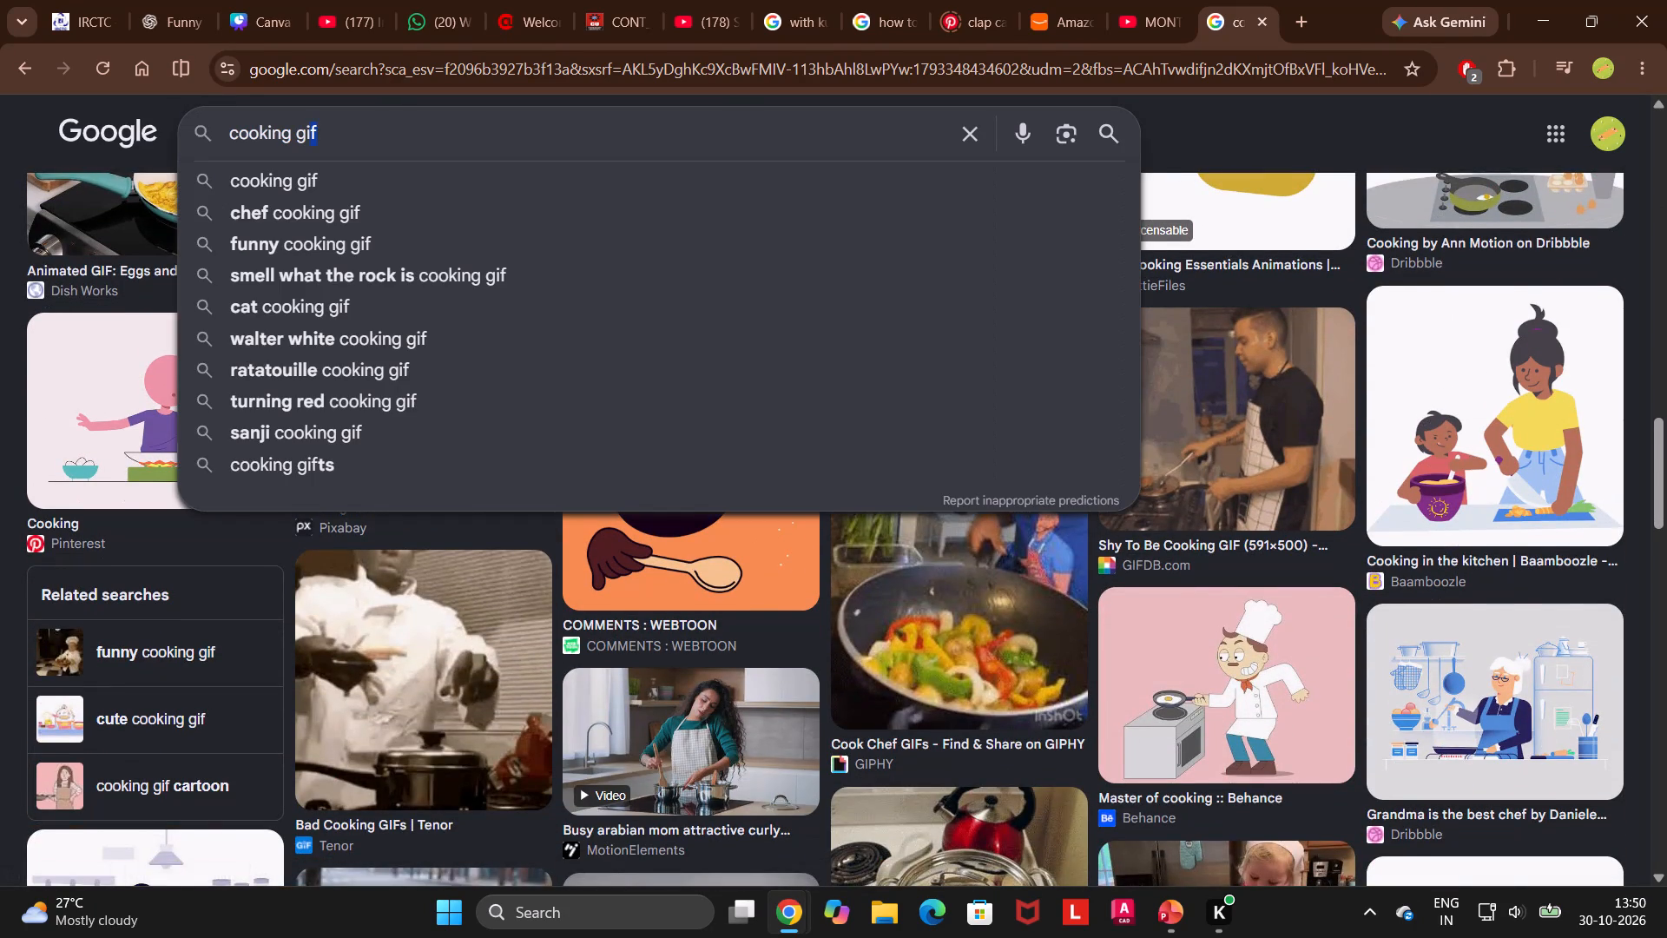
{"action": "left_click", "coordinate": [293, 137]}
{"action": "key", "text": "space"}
{"action": "type", "text": "meme"}
{"action": "key", "text": "Return"}
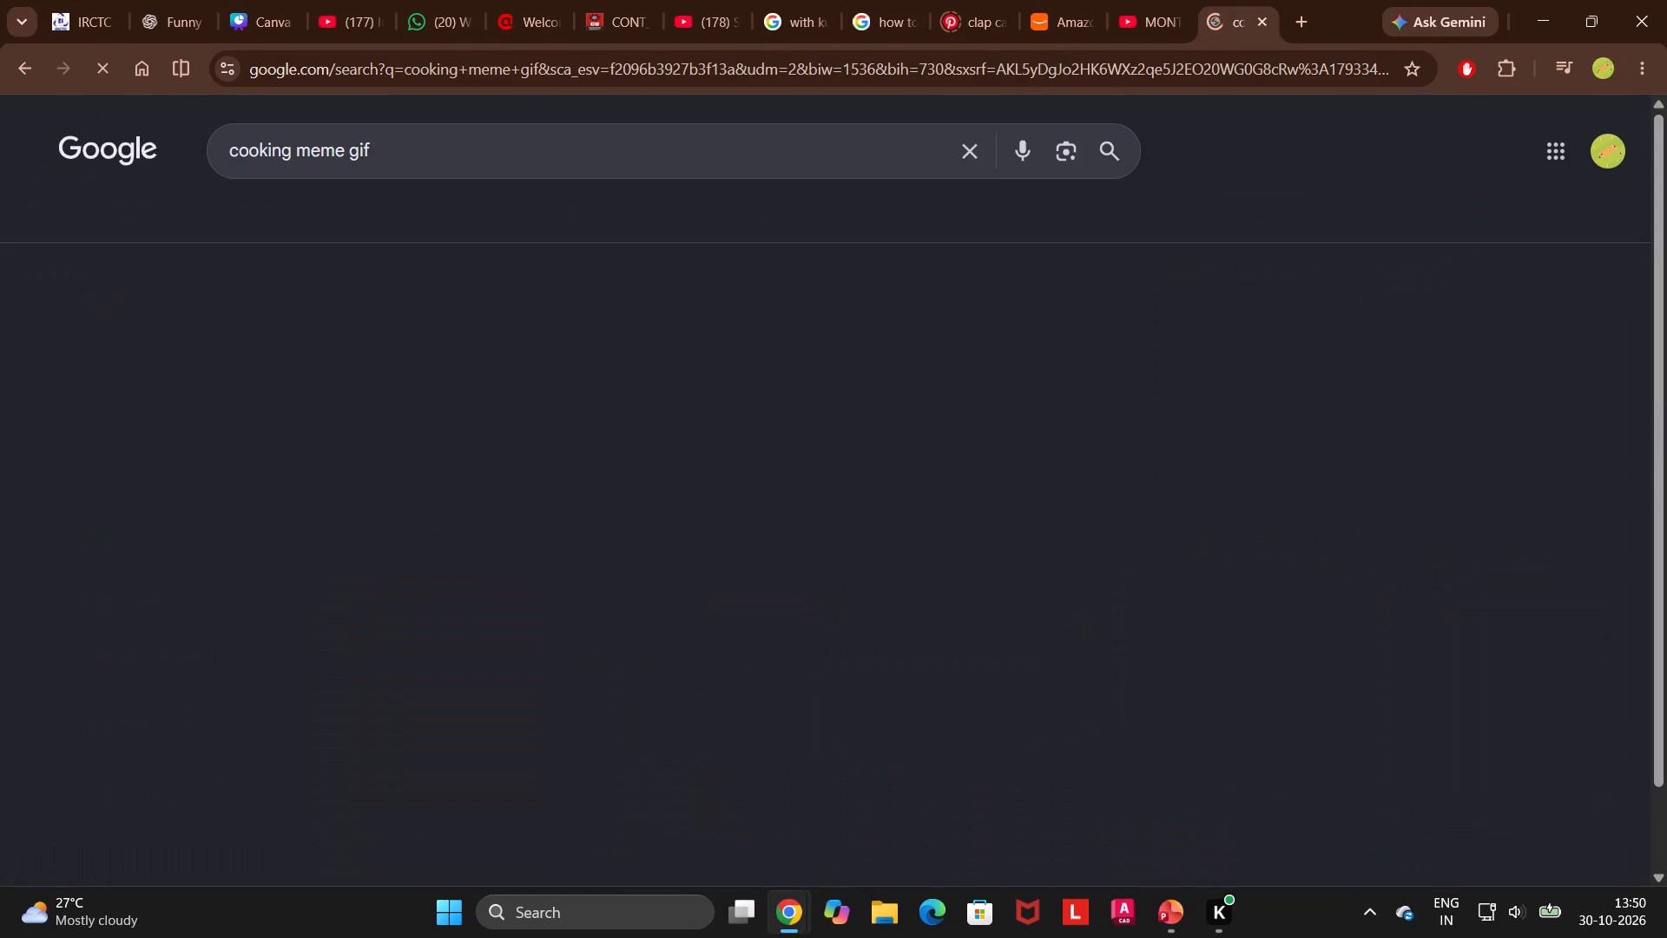
{"action": "scroll", "coordinate": [857, 416], "scroll_direction": "down", "scroll_amount": 7}
{"action": "scroll", "coordinate": [820, 431], "scroll_direction": "up", "scroll_amount": 3}
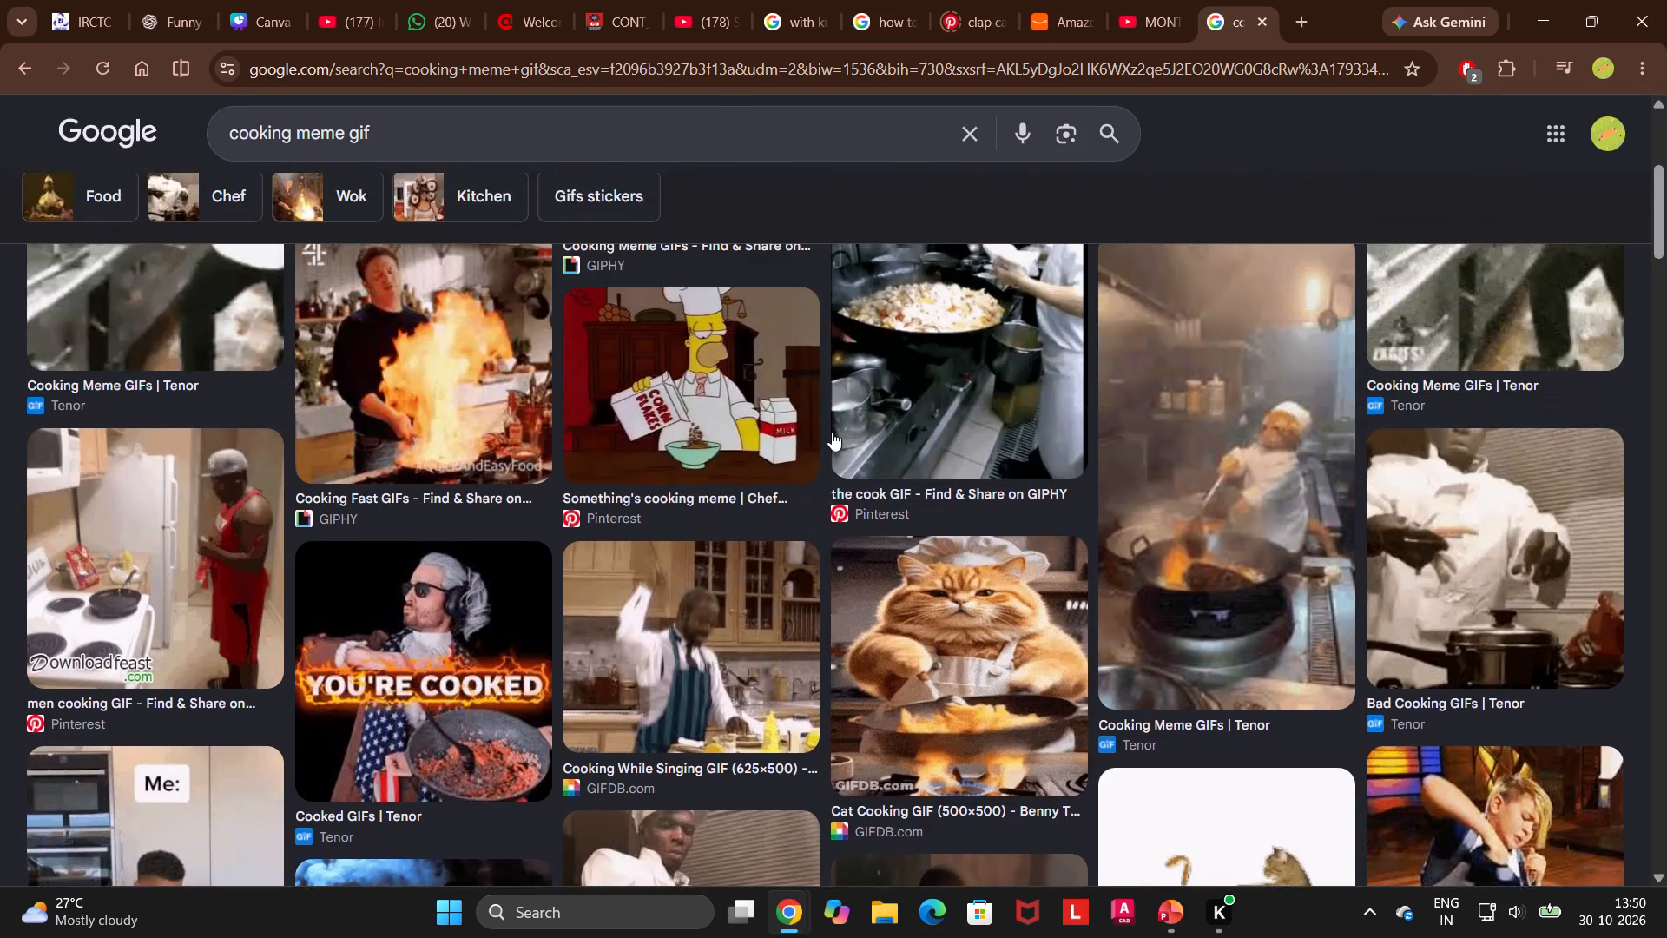
{"action": "scroll", "coordinate": [832, 432], "scroll_direction": "up", "scroll_amount": 5}
Preview the Tenor cooking meme GIF with the green lettuce and its related images, close it, and browse further results.
{"action": "left_click", "coordinate": [903, 456]}
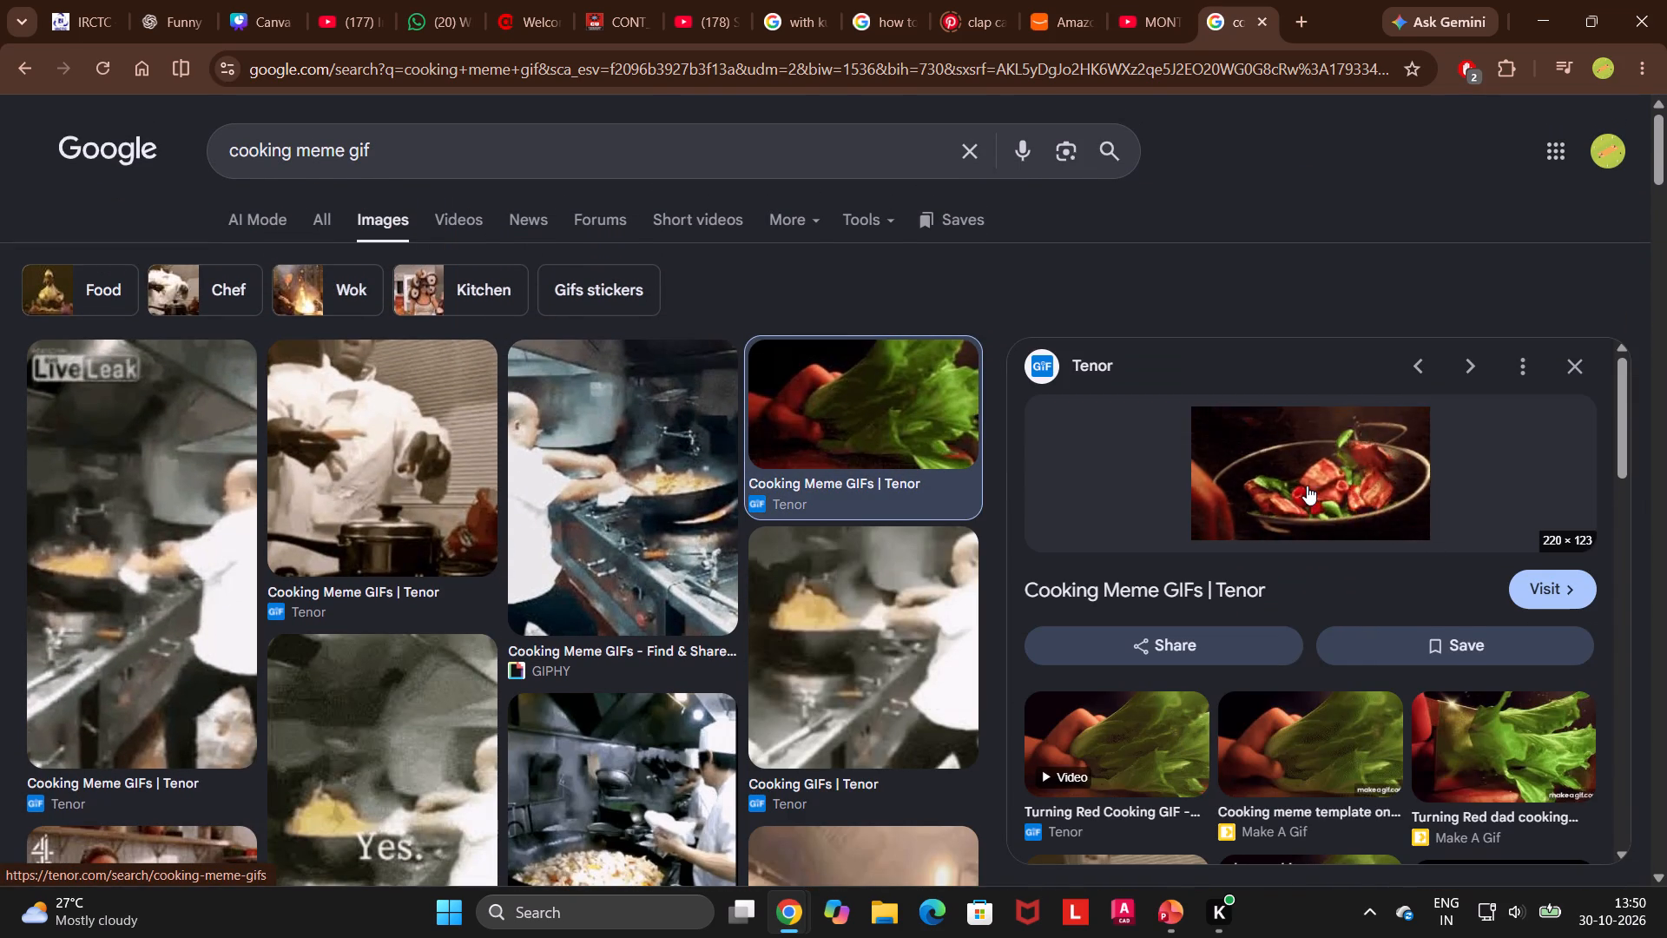
{"action": "scroll", "coordinate": [1307, 486], "scroll_direction": "down", "scroll_amount": 5}
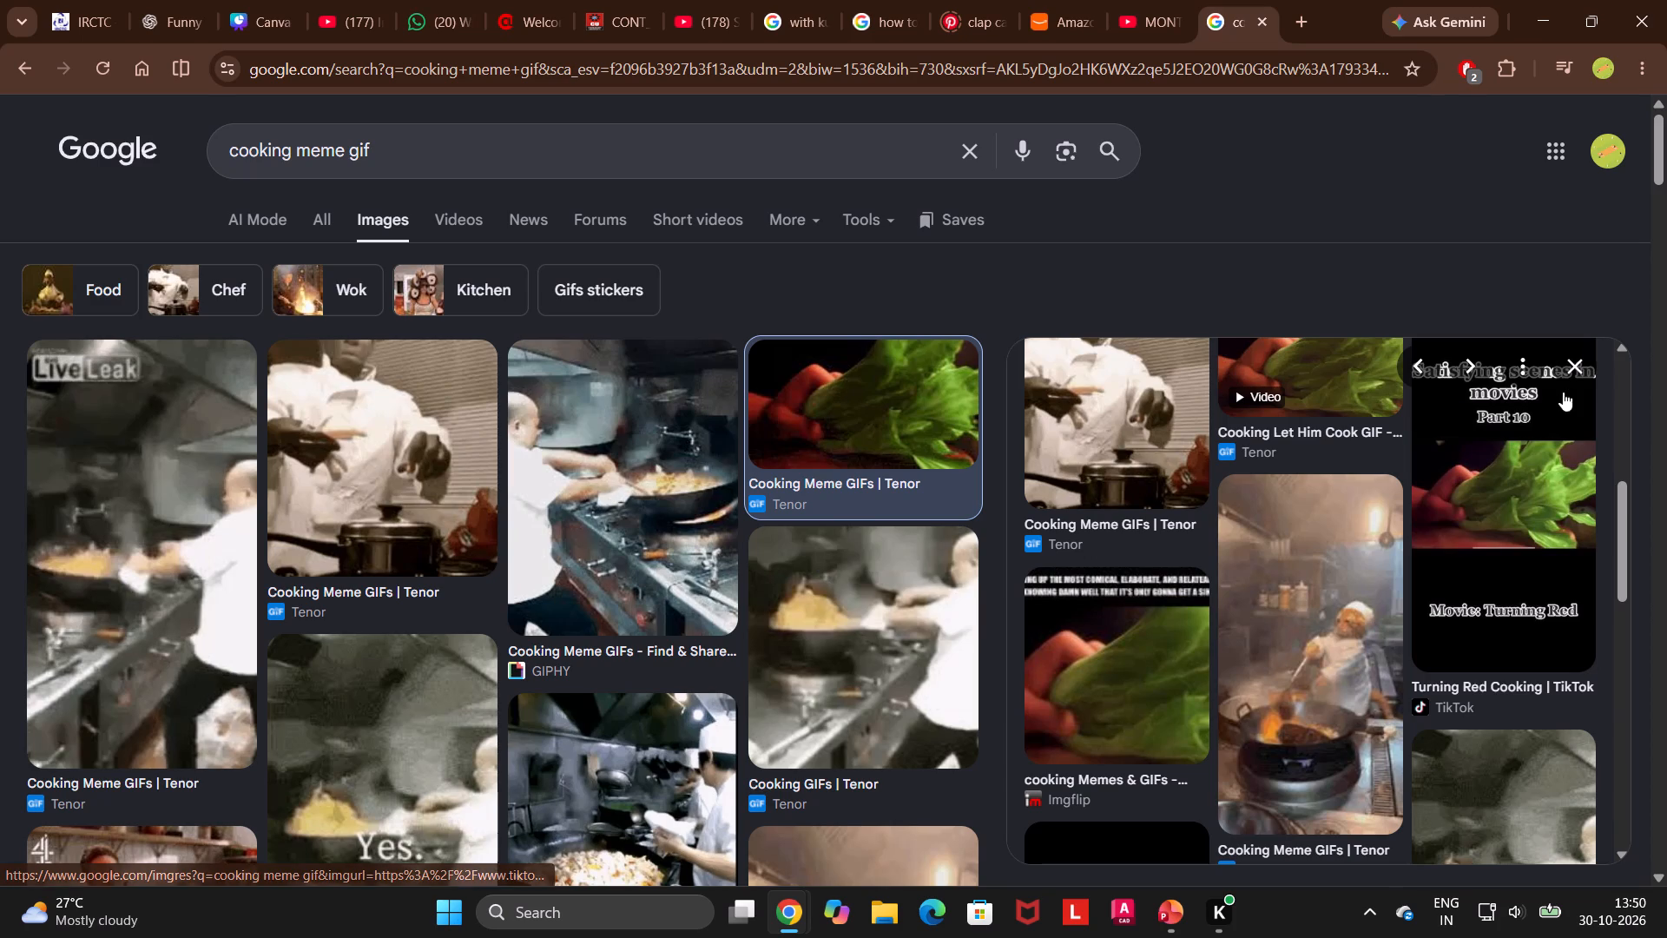
{"action": "left_click", "coordinate": [1575, 363]}
{"action": "scroll", "coordinate": [1143, 465], "scroll_direction": "down", "scroll_amount": 6}
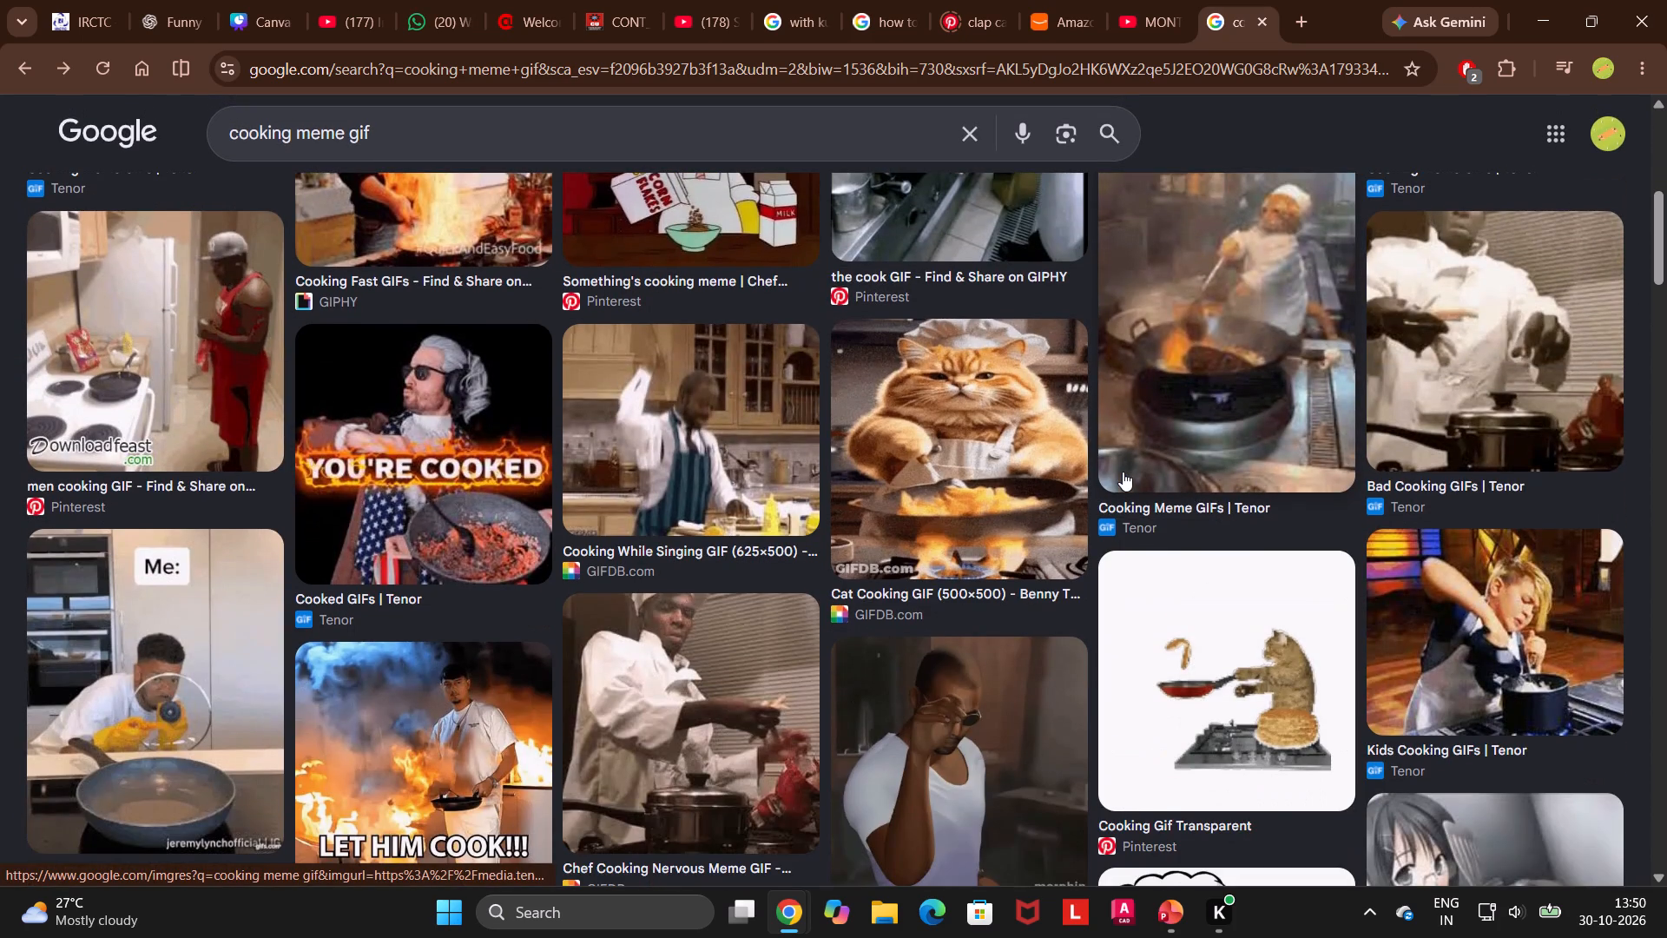
{"action": "scroll", "coordinate": [1123, 472], "scroll_direction": "down", "scroll_amount": 9}
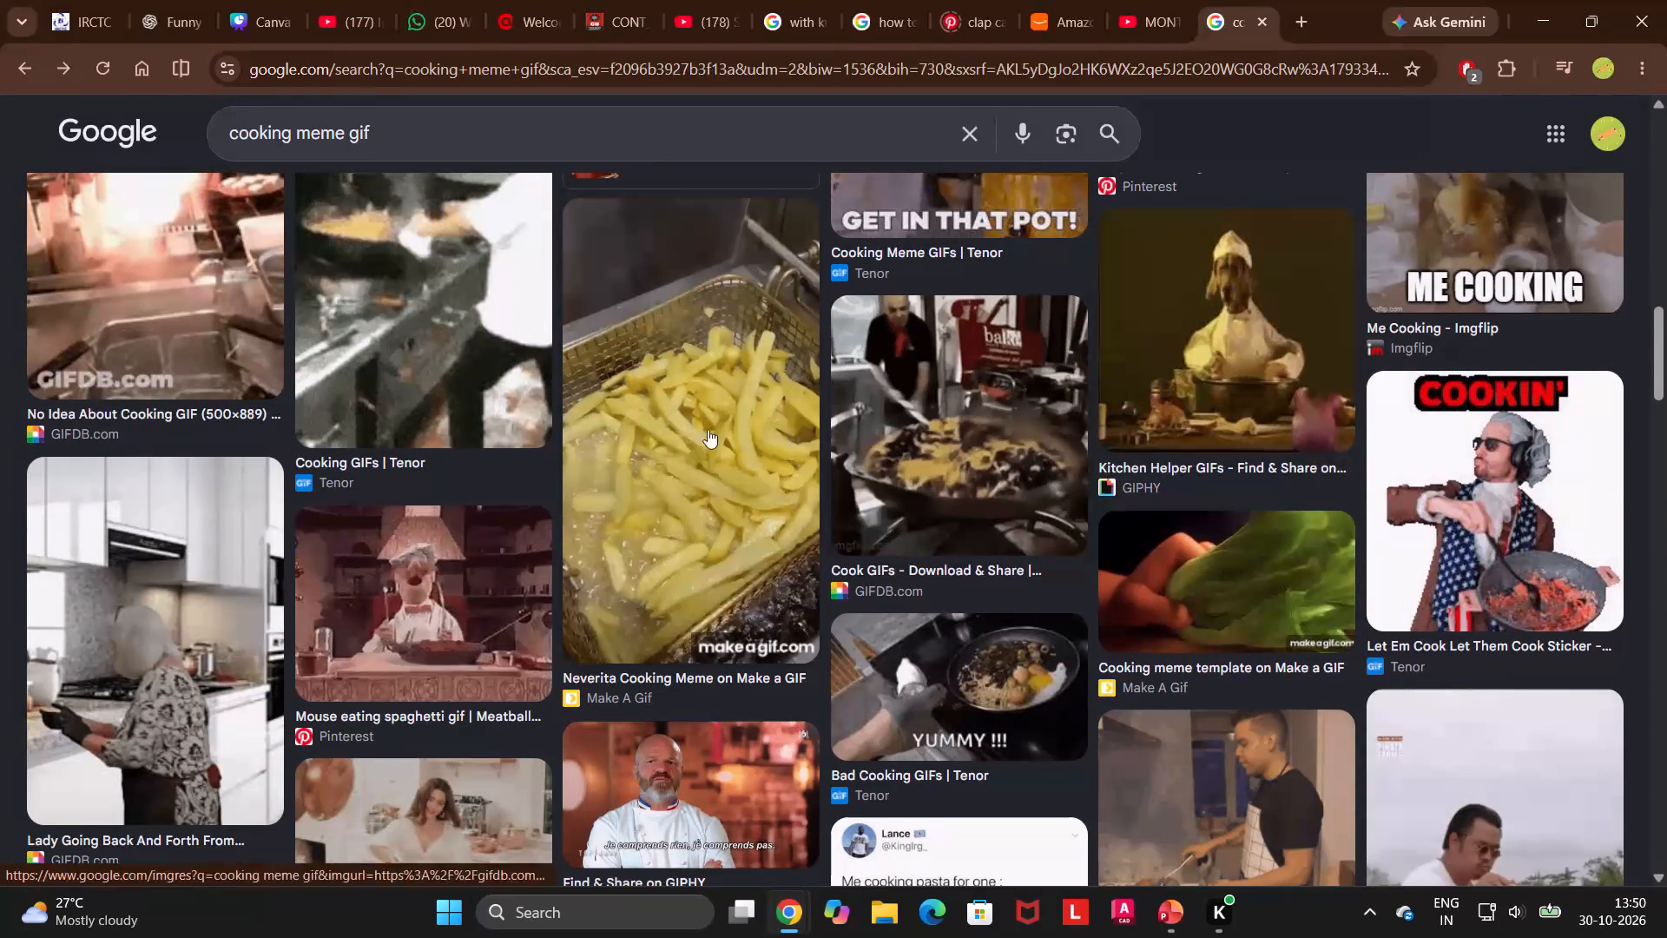
{"action": "scroll", "coordinate": [458, 452], "scroll_direction": "down", "scroll_amount": 6}
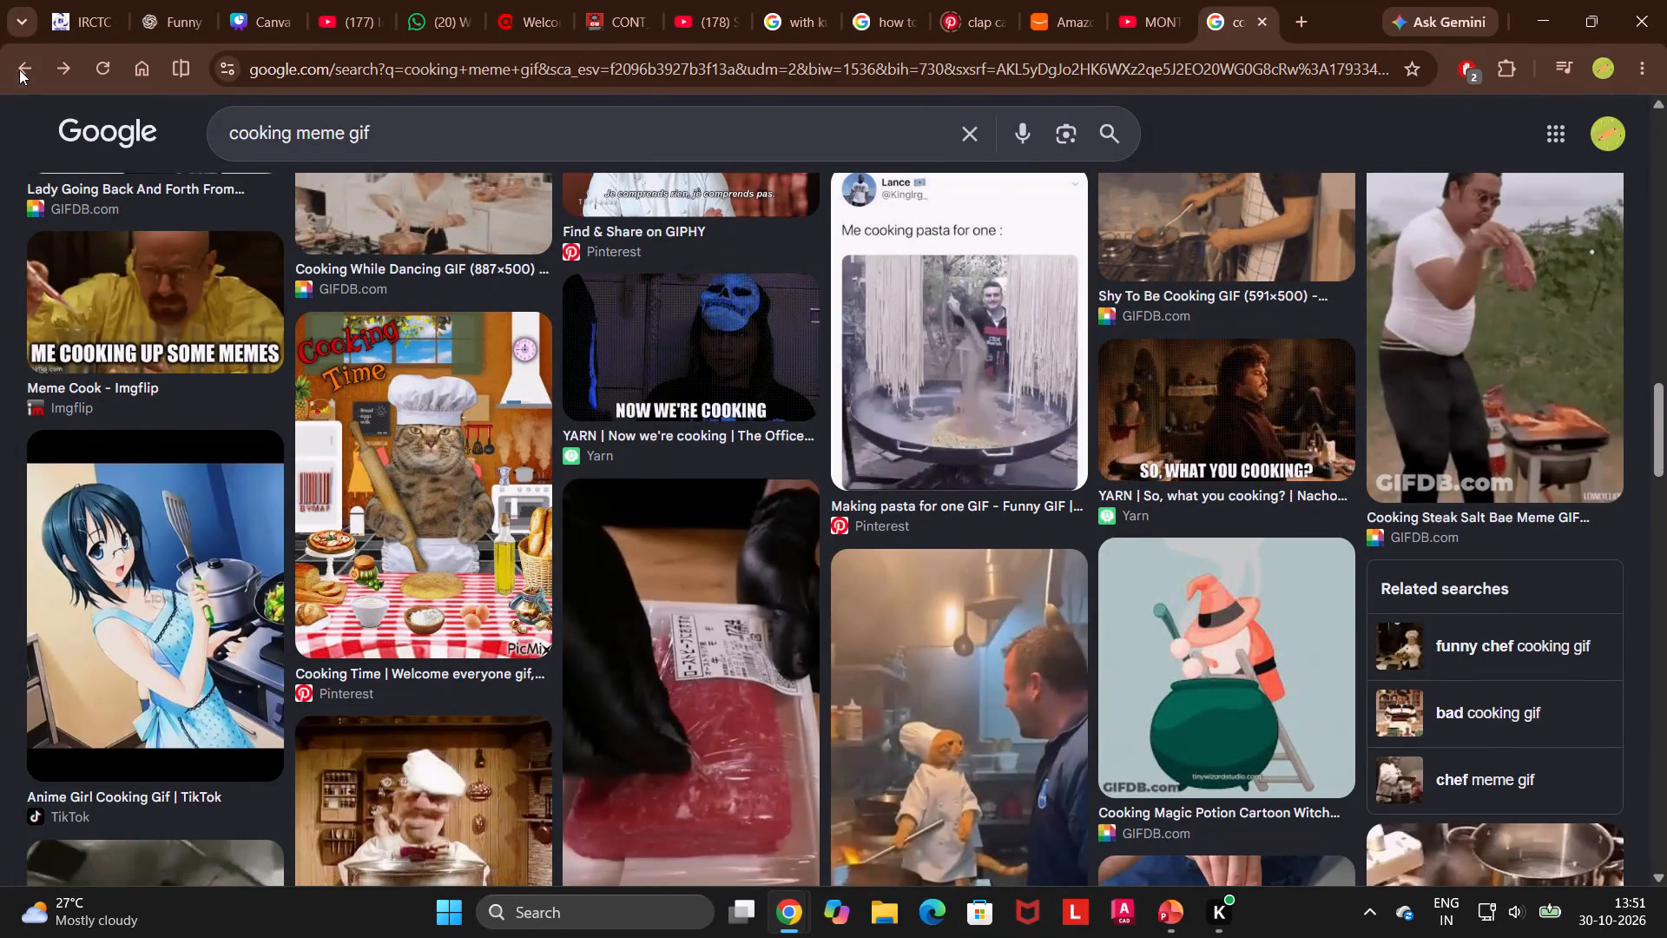
Go back to the earlier cooking results, search for "absolute cinema" instead, and show the image results.
{"action": "left_click", "coordinate": [21, 67]}
{"action": "left_click", "coordinate": [21, 67]}
{"action": "left_click", "coordinate": [1001, 151]}
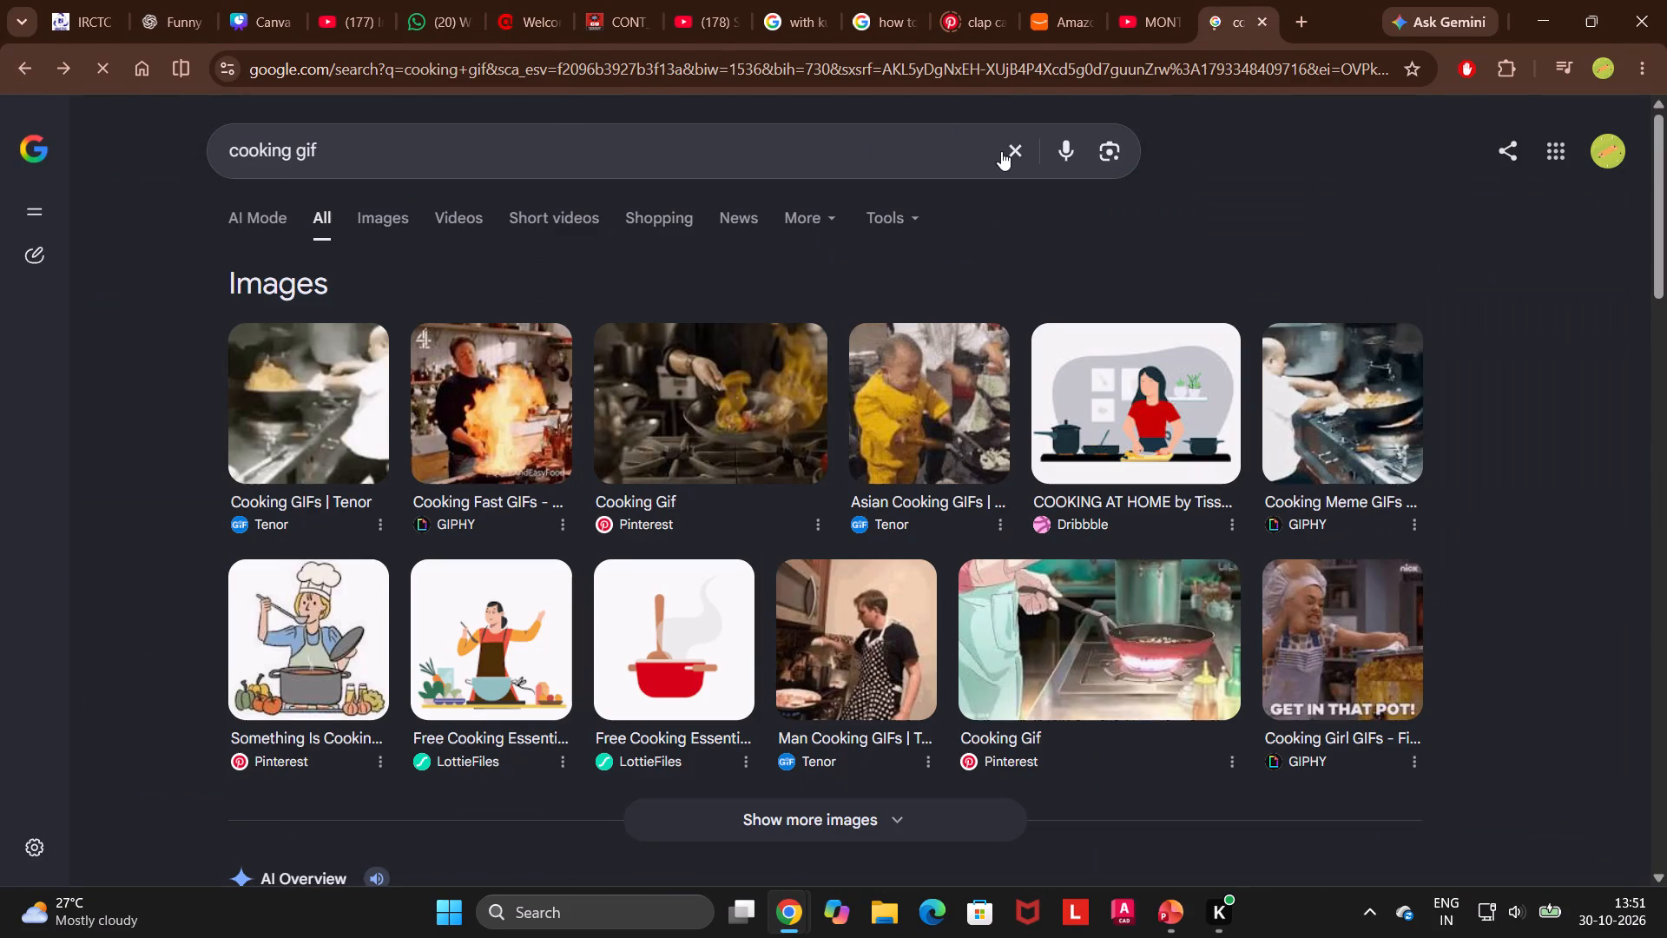
{"action": "type", "text": "absolute cinem"}
{"action": "key", "text": "Return"}
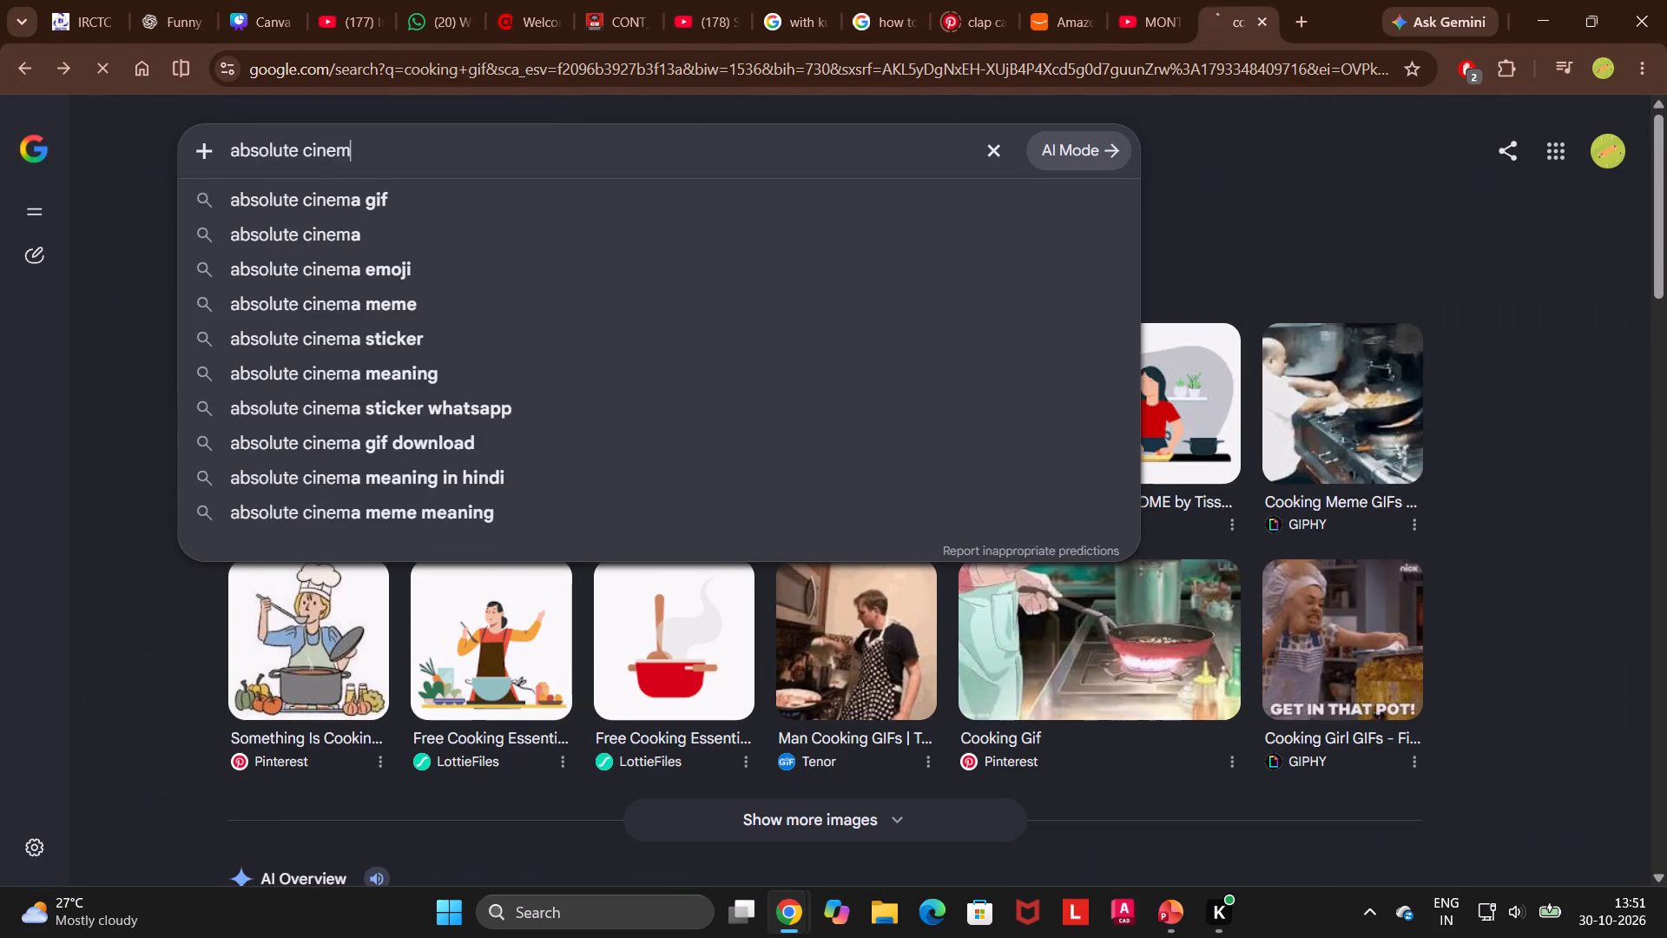
{"action": "key", "text": "a"}
{"action": "scroll", "coordinate": [893, 248], "scroll_direction": "up", "scroll_amount": 1}
{"action": "scroll", "coordinate": [891, 253], "scroll_direction": "down", "scroll_amount": 4}
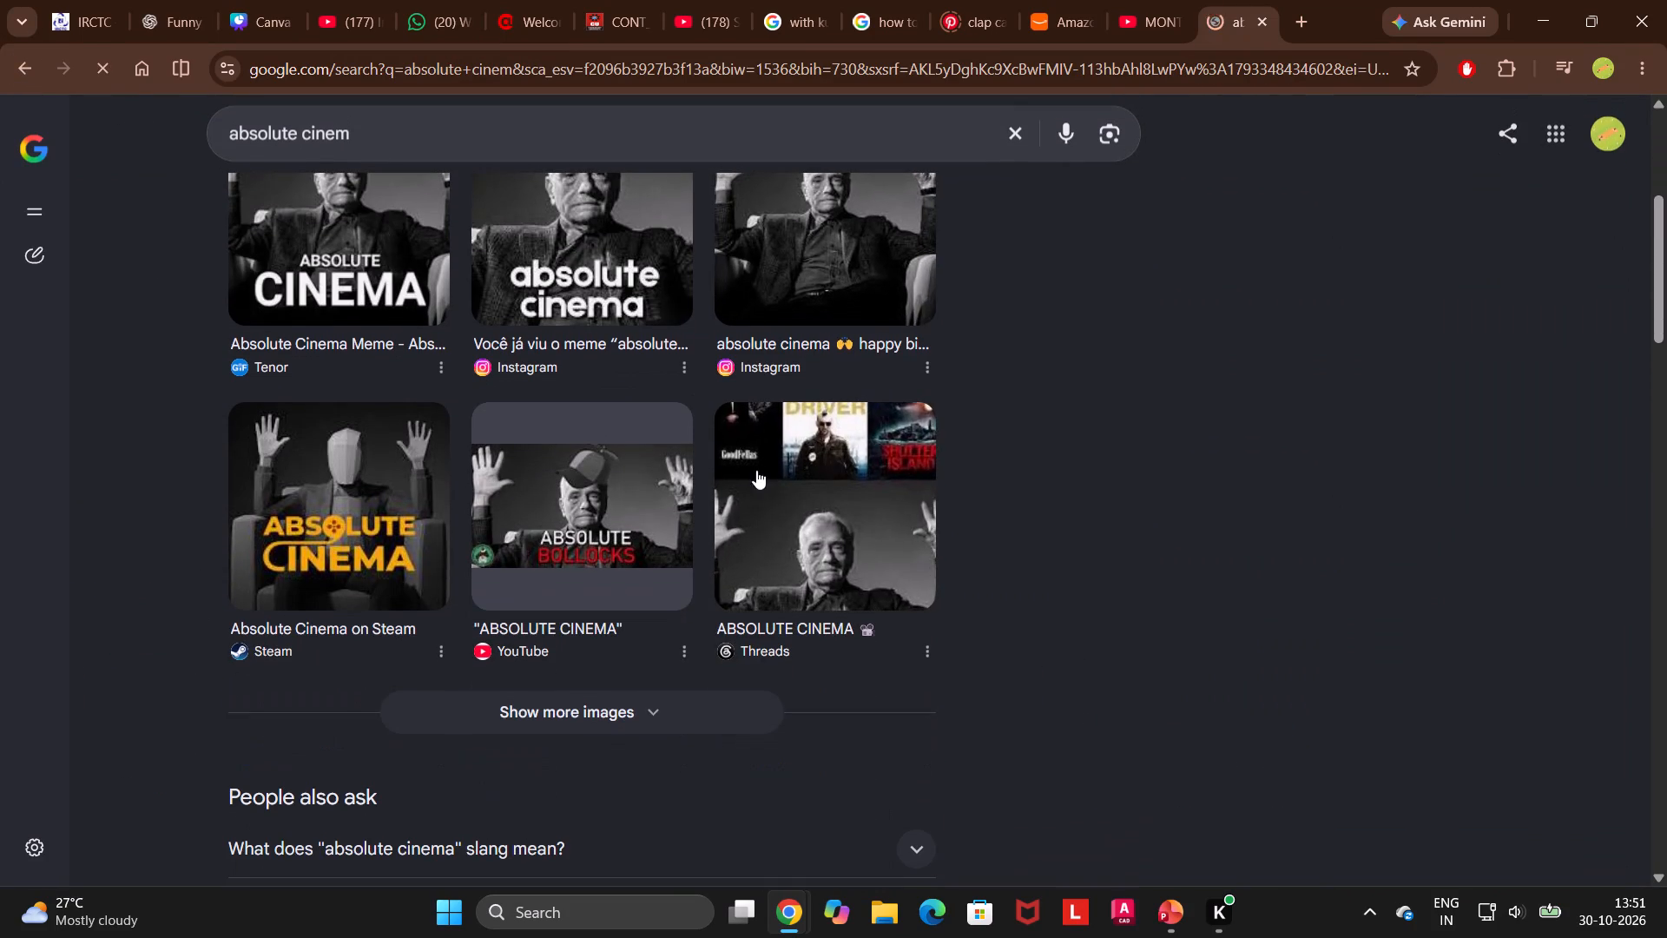
{"action": "scroll", "coordinate": [662, 519], "scroll_direction": "up", "scroll_amount": 3}
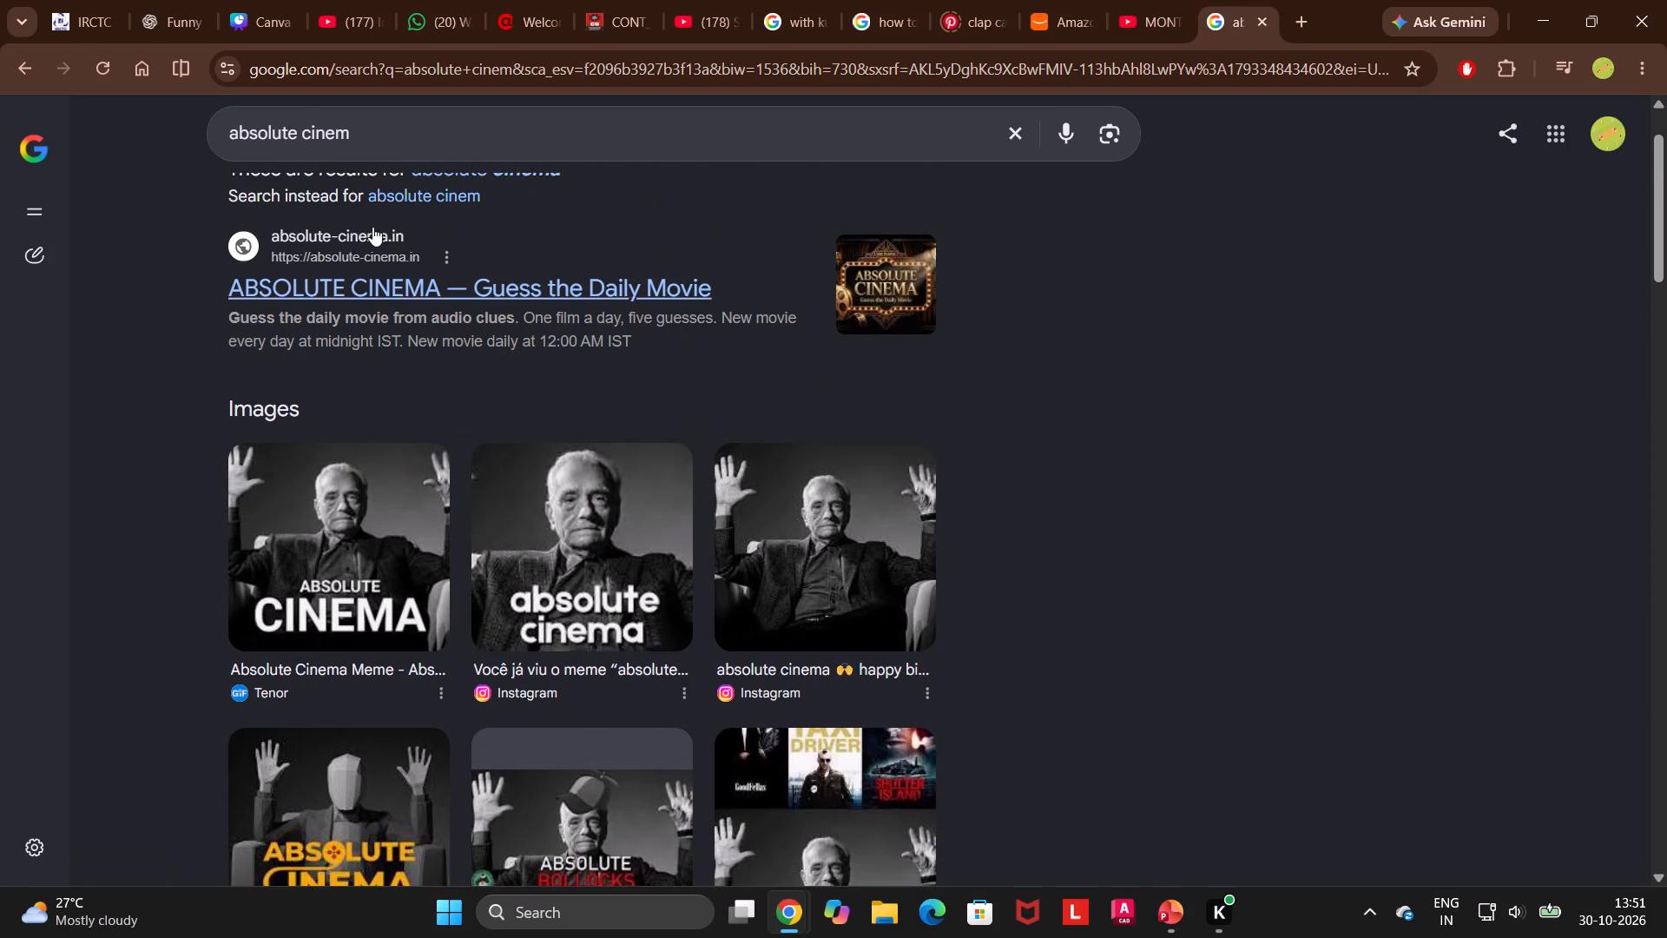
{"action": "scroll", "coordinate": [368, 219], "scroll_direction": "up", "scroll_amount": 3}
{"action": "left_click", "coordinate": [372, 215]}
Browse the "absolute cinema" image results for a picture that suits The Wingman slide.
{"action": "scroll", "coordinate": [717, 519], "scroll_direction": "down", "scroll_amount": 2}
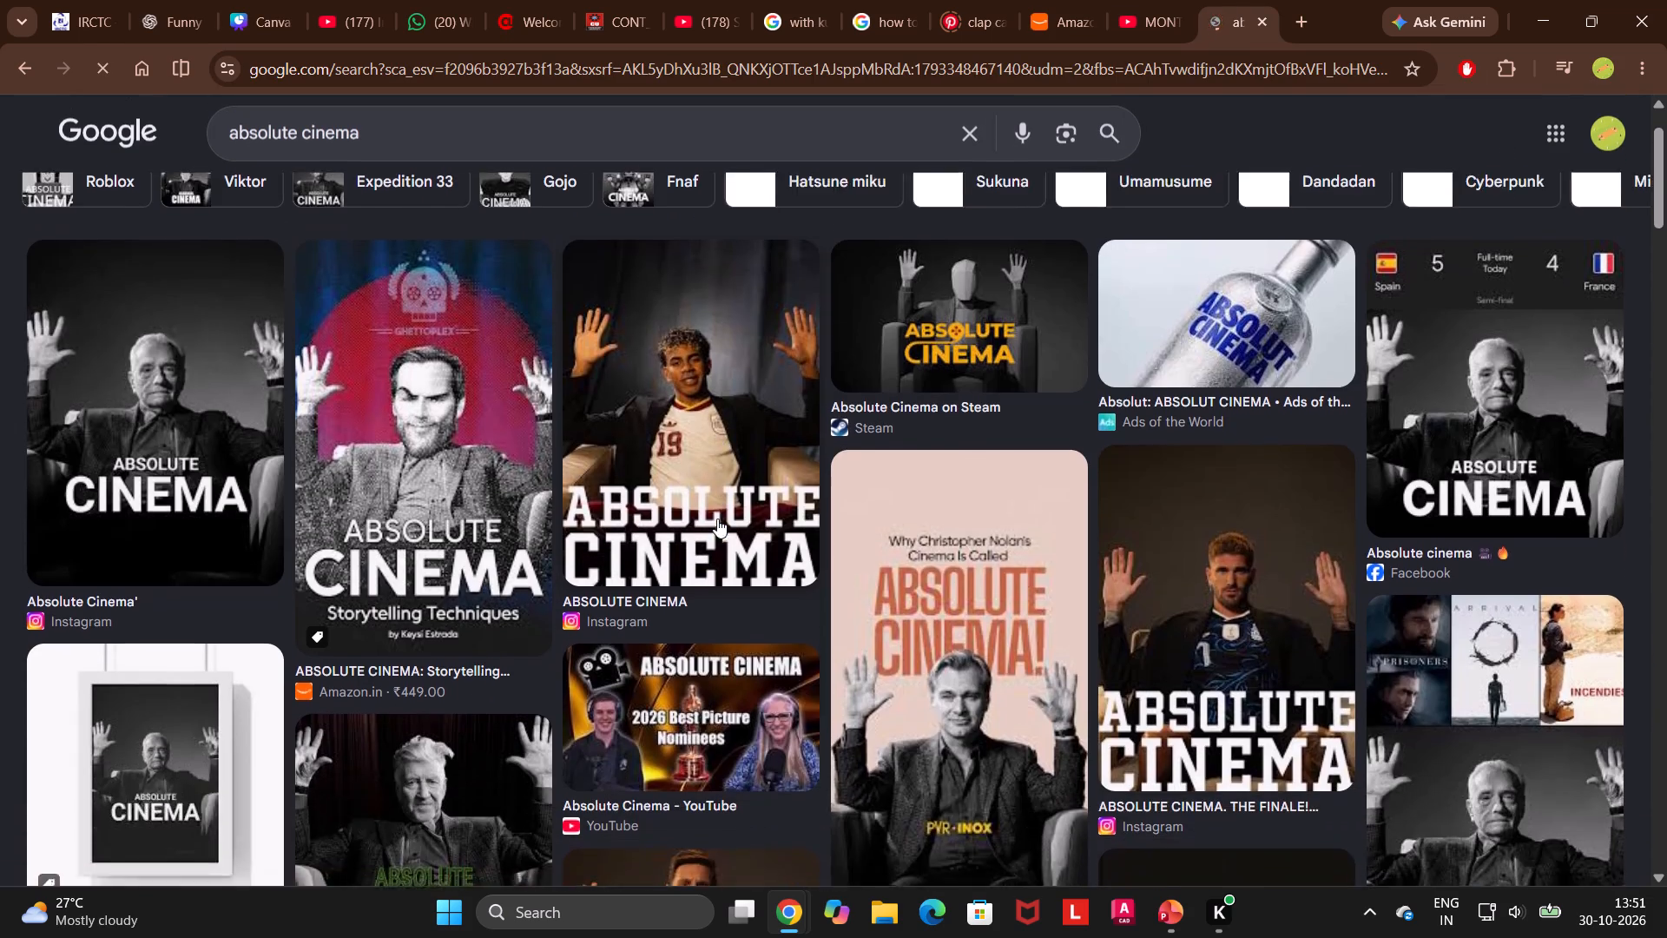
{"action": "scroll", "coordinate": [717, 519], "scroll_direction": "down", "scroll_amount": 7}
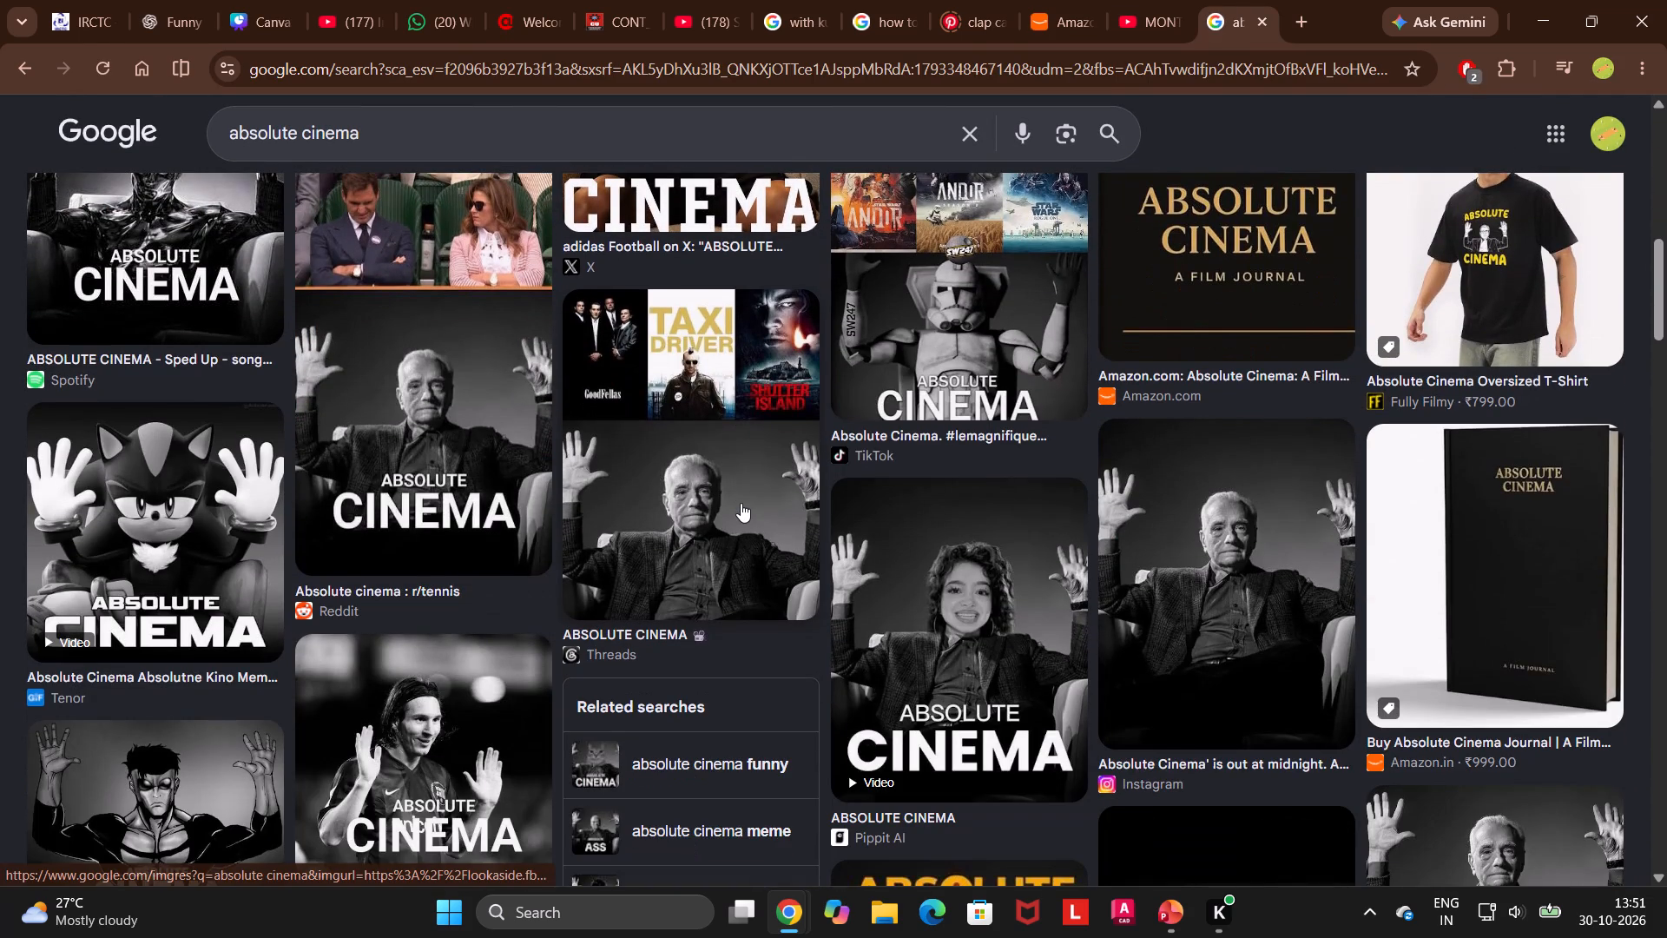
{"action": "scroll", "coordinate": [741, 503], "scroll_direction": "down", "scroll_amount": 4}
{"action": "scroll", "coordinate": [741, 503], "scroll_direction": "up", "scroll_amount": 3}
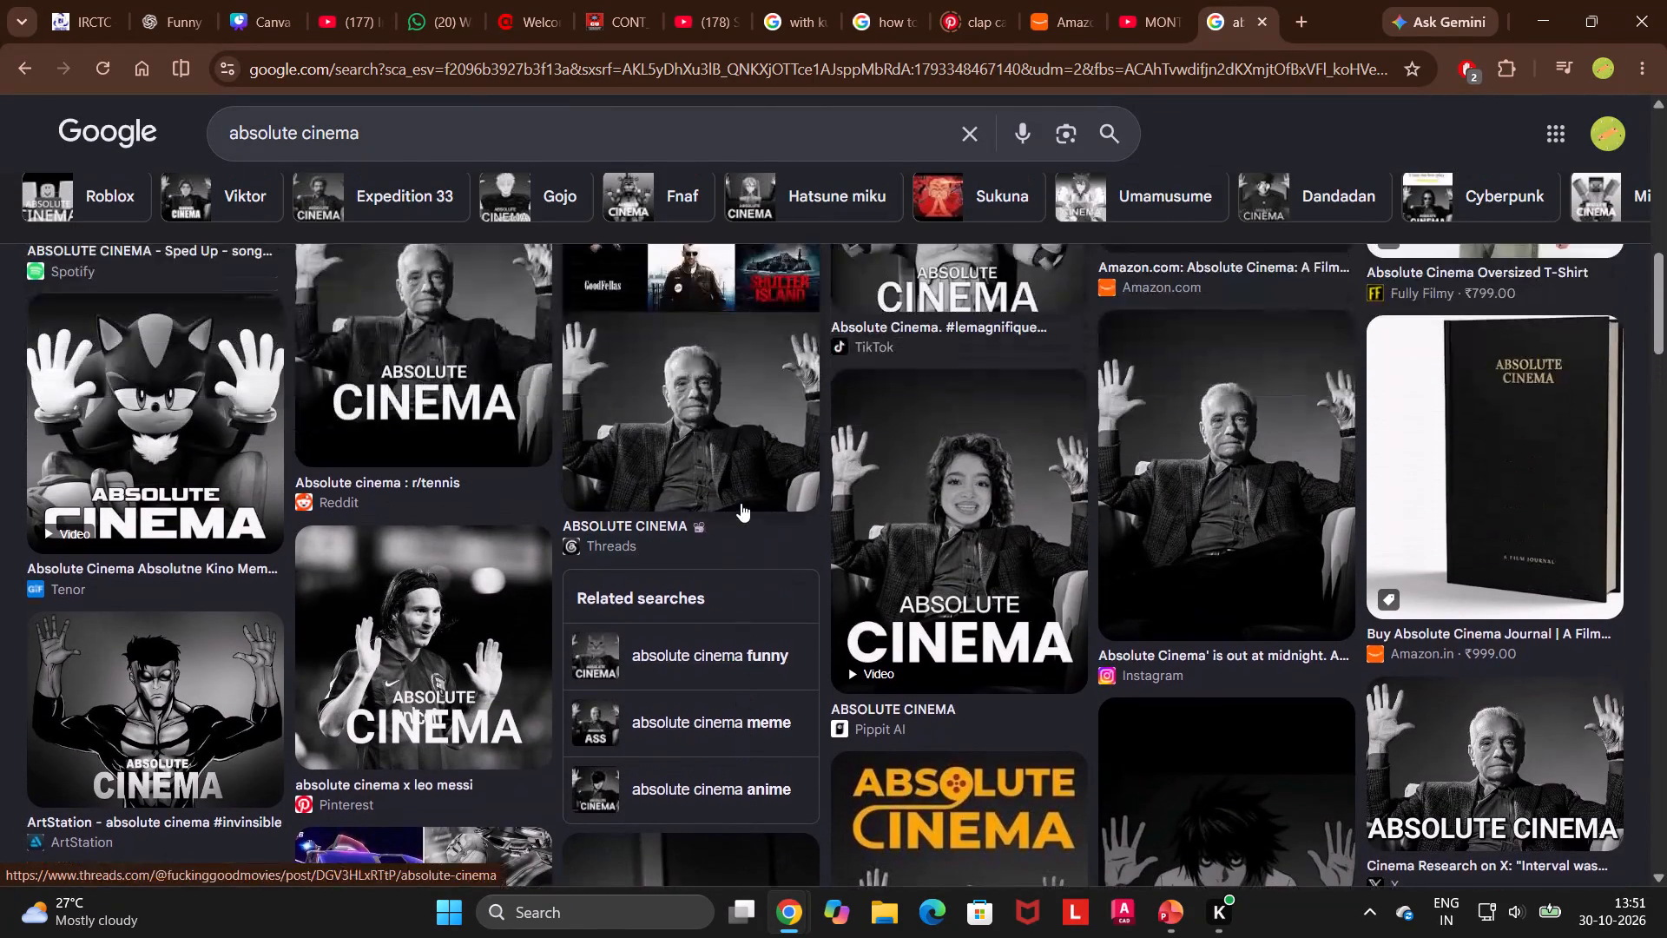
{"action": "scroll", "coordinate": [741, 503], "scroll_direction": "down", "scroll_amount": 8}
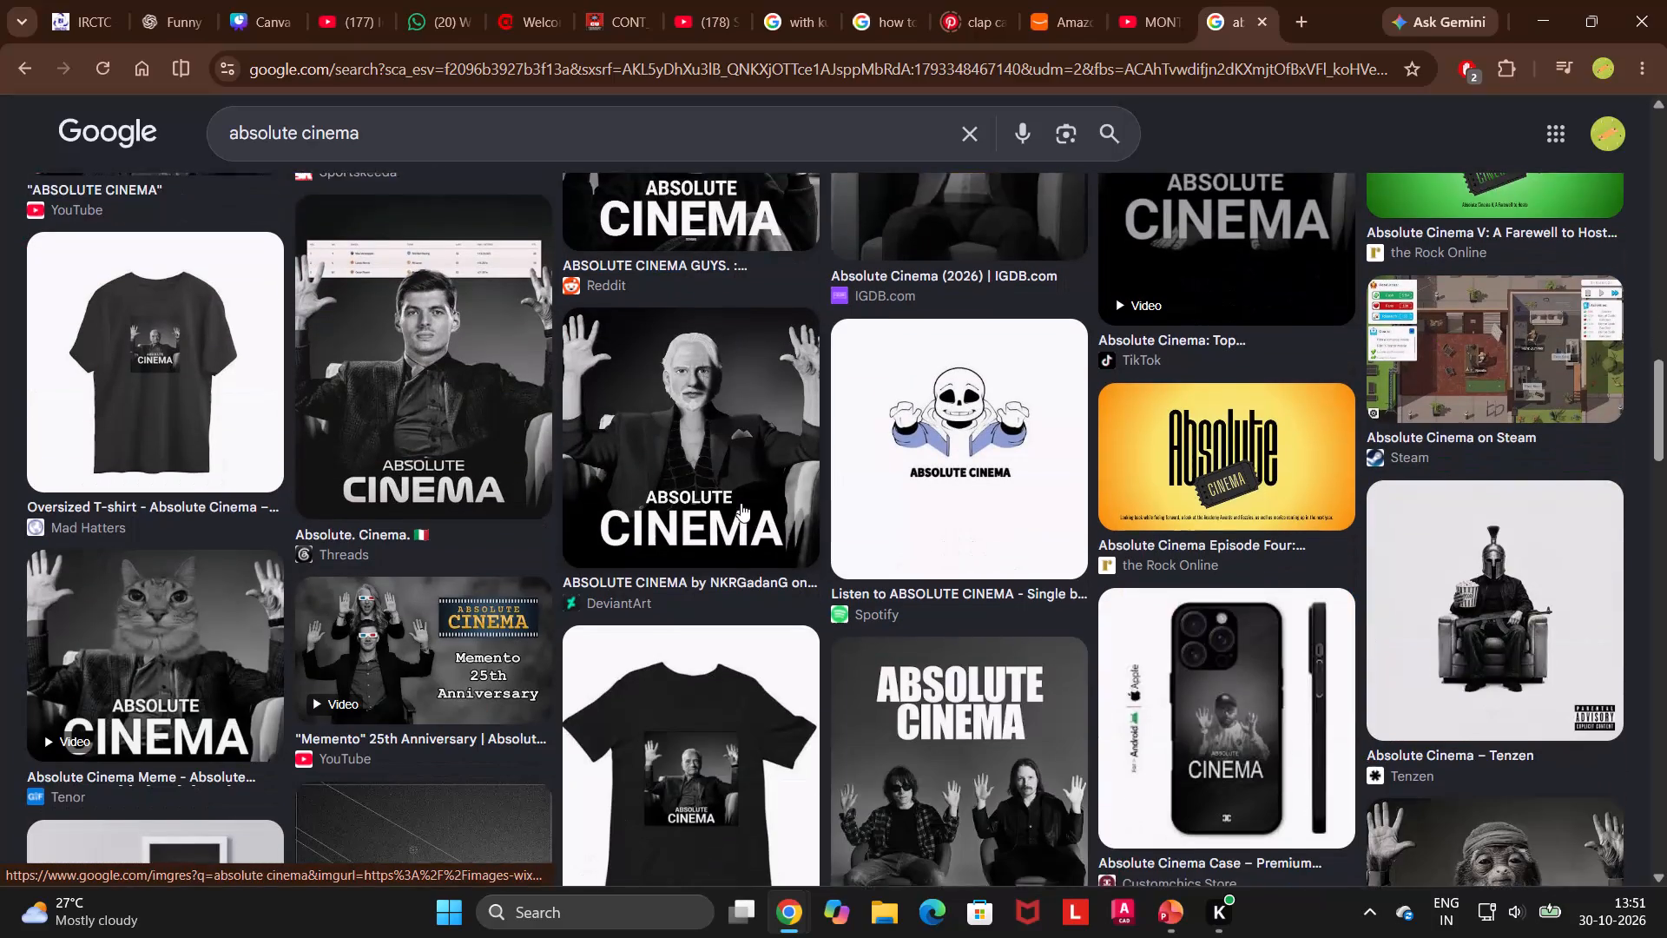
{"action": "scroll", "coordinate": [741, 503], "scroll_direction": "down", "scroll_amount": 1}
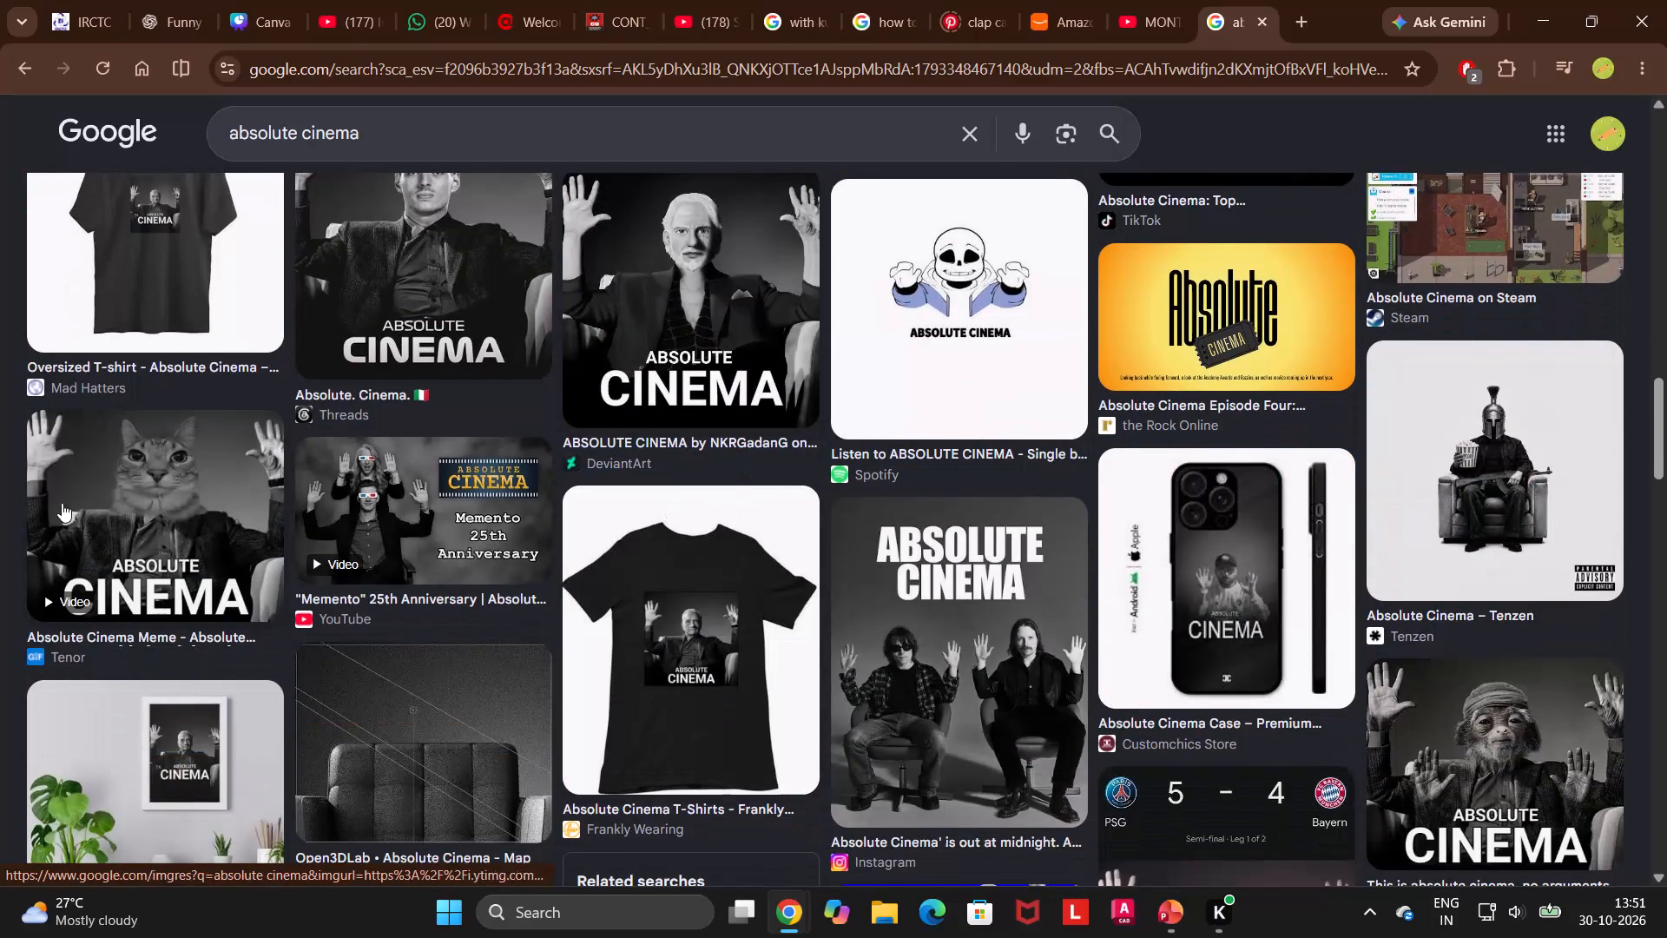
{"action": "scroll", "coordinate": [144, 509], "scroll_direction": "down", "scroll_amount": 4}
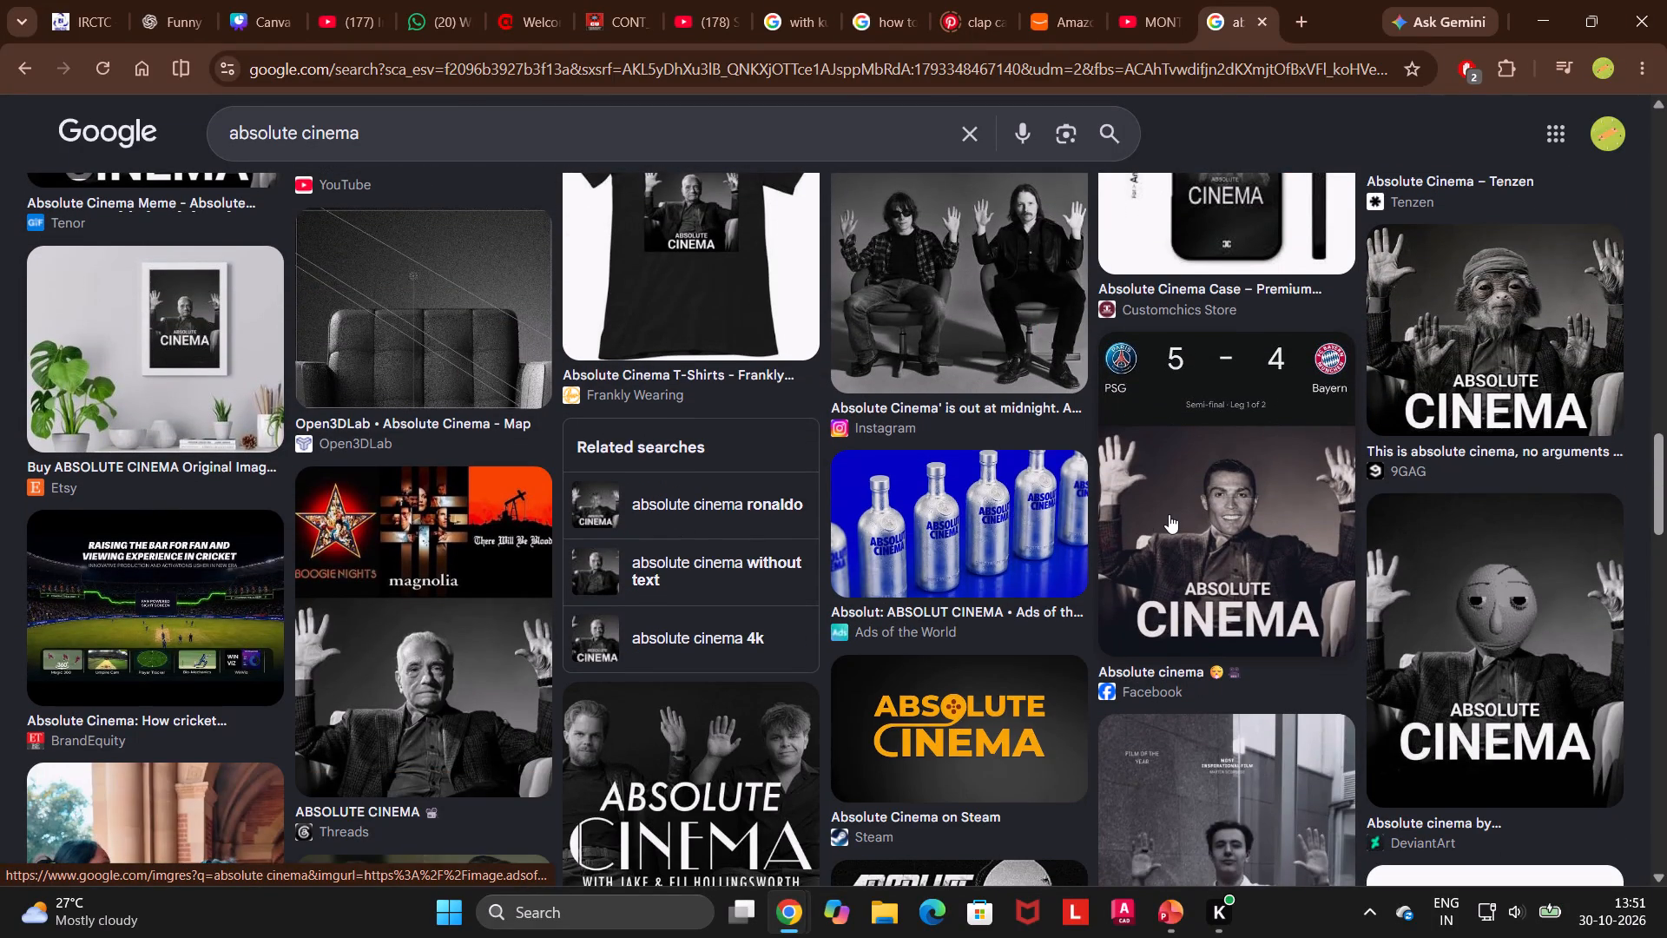
{"action": "scroll", "coordinate": [1169, 514], "scroll_direction": "down", "scroll_amount": 2}
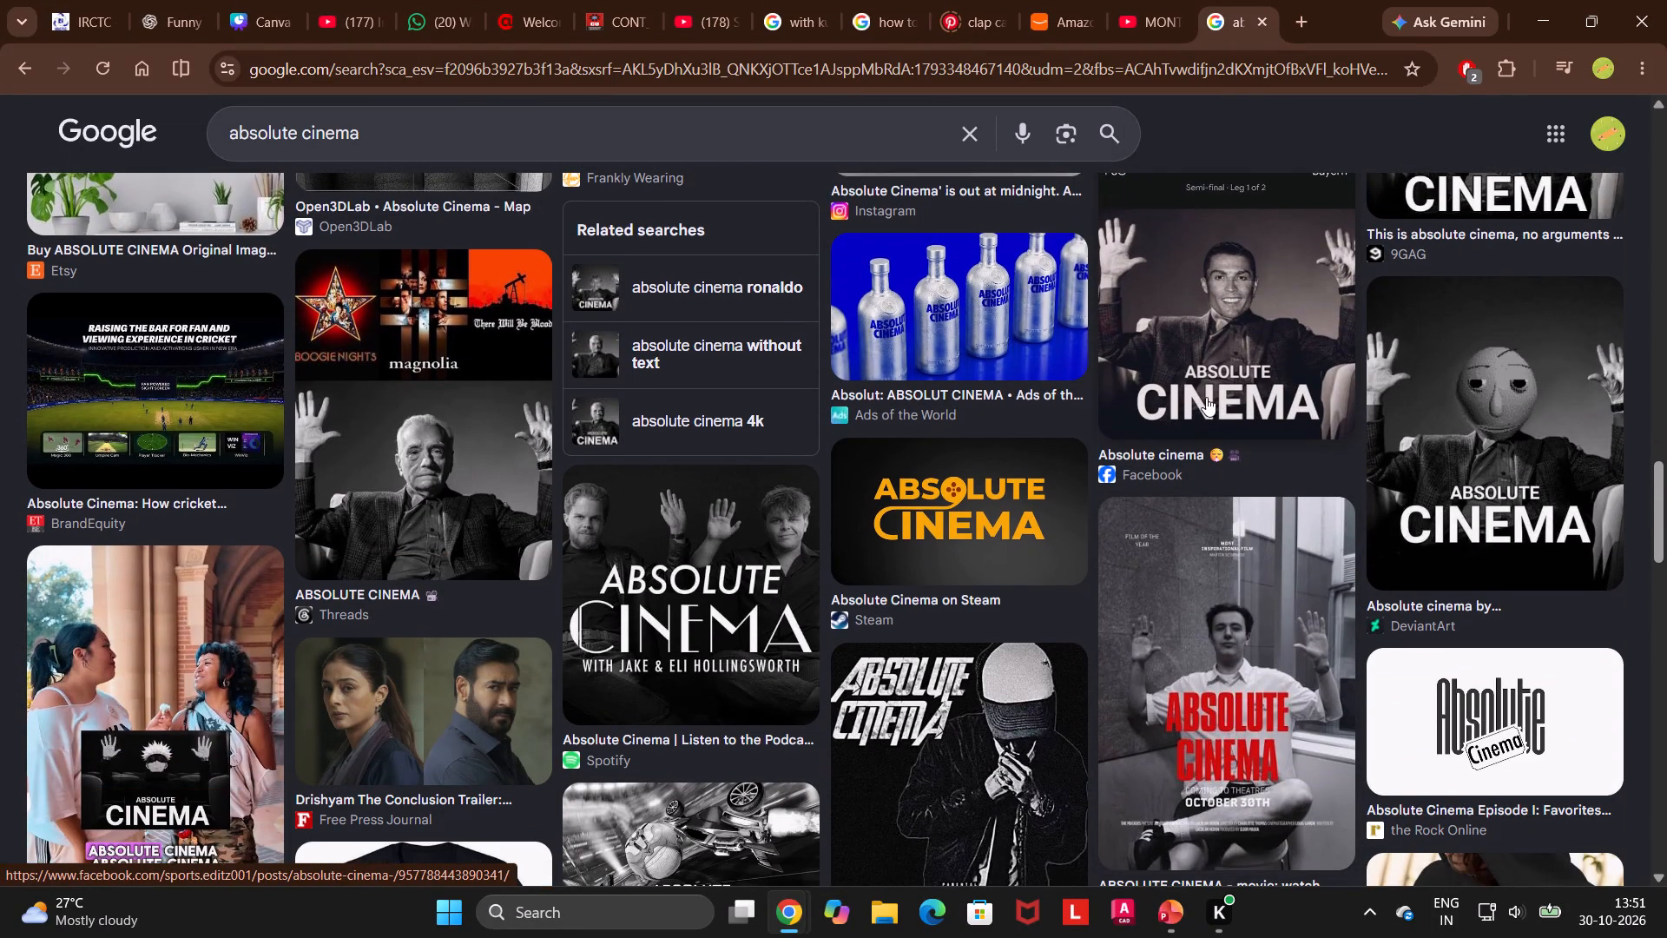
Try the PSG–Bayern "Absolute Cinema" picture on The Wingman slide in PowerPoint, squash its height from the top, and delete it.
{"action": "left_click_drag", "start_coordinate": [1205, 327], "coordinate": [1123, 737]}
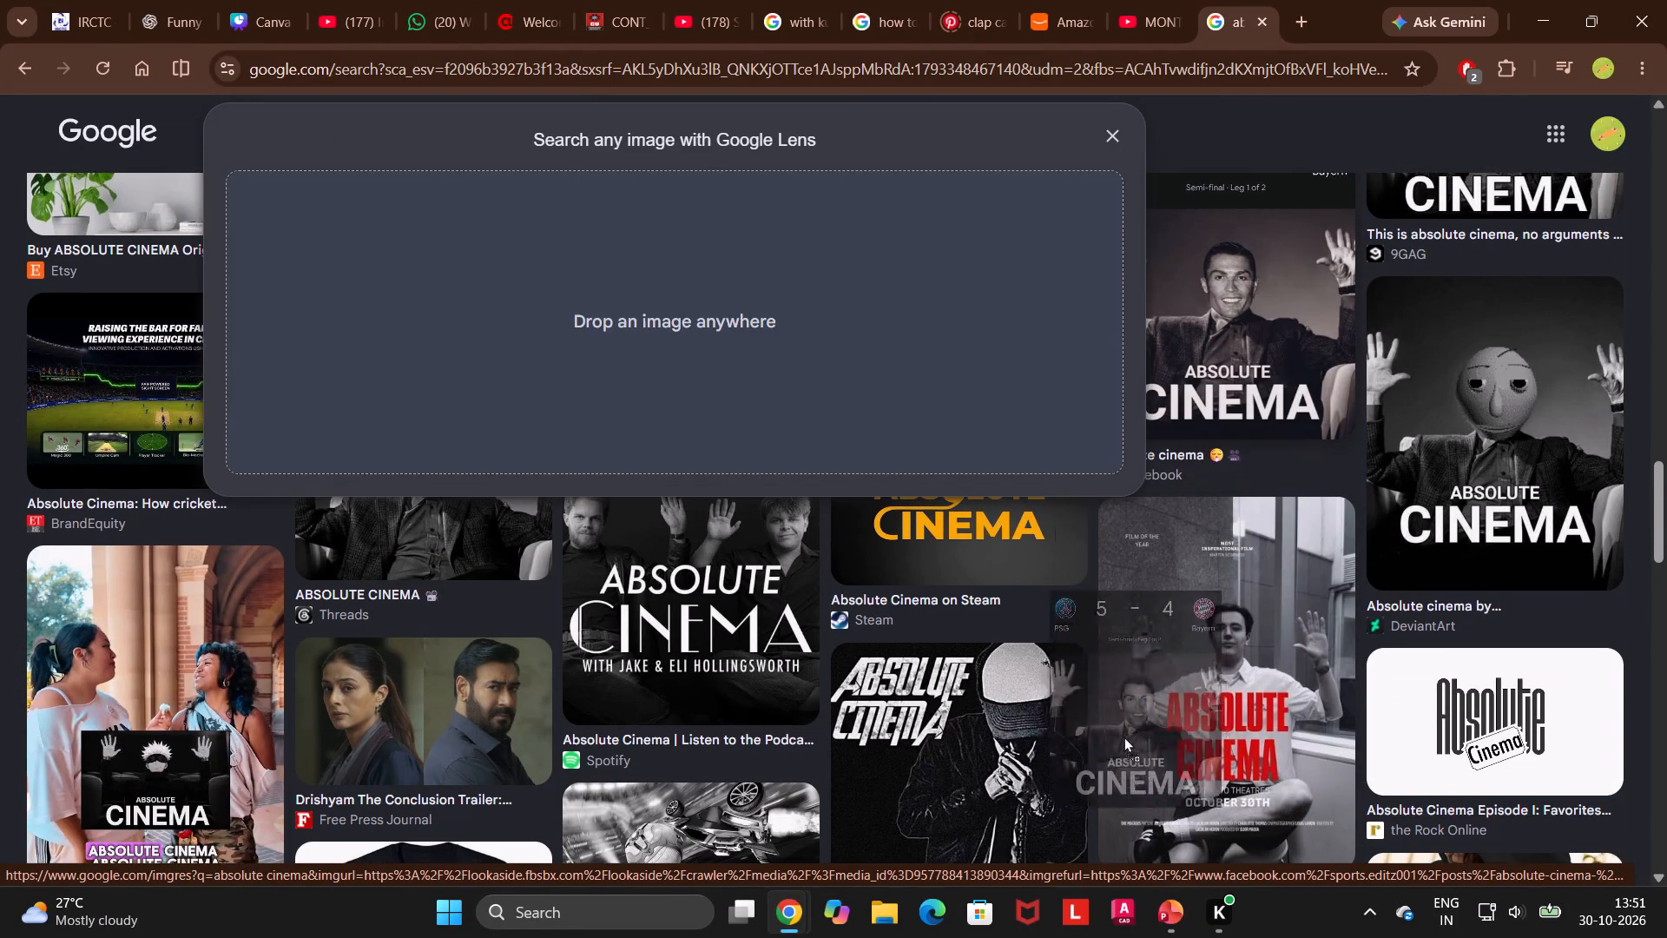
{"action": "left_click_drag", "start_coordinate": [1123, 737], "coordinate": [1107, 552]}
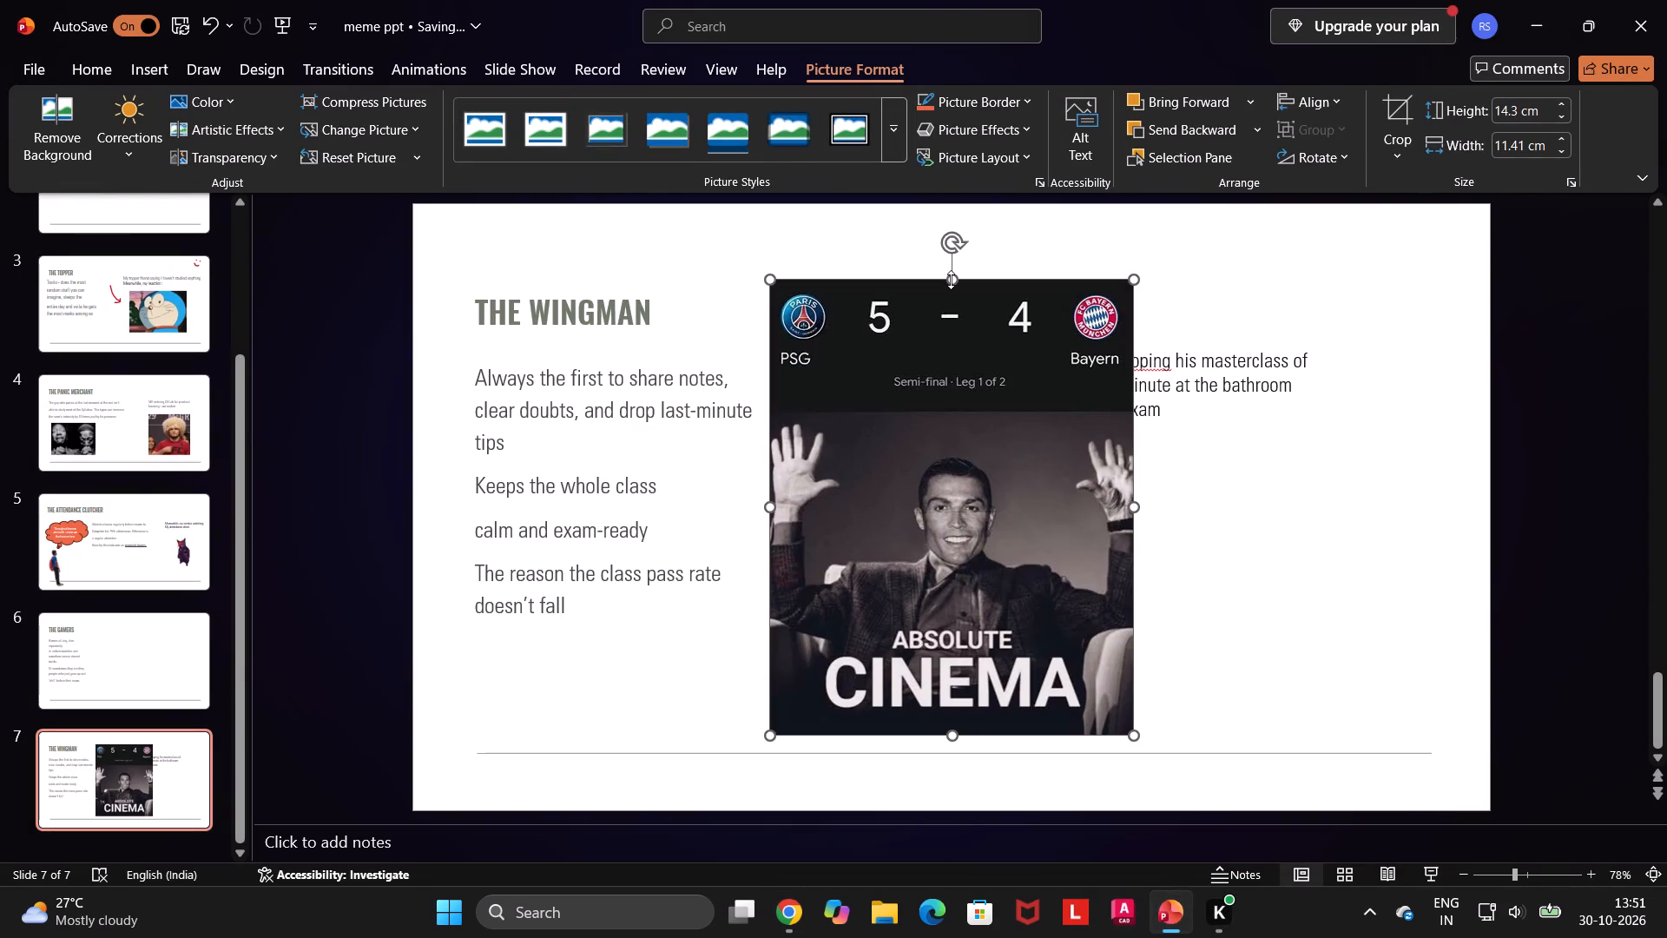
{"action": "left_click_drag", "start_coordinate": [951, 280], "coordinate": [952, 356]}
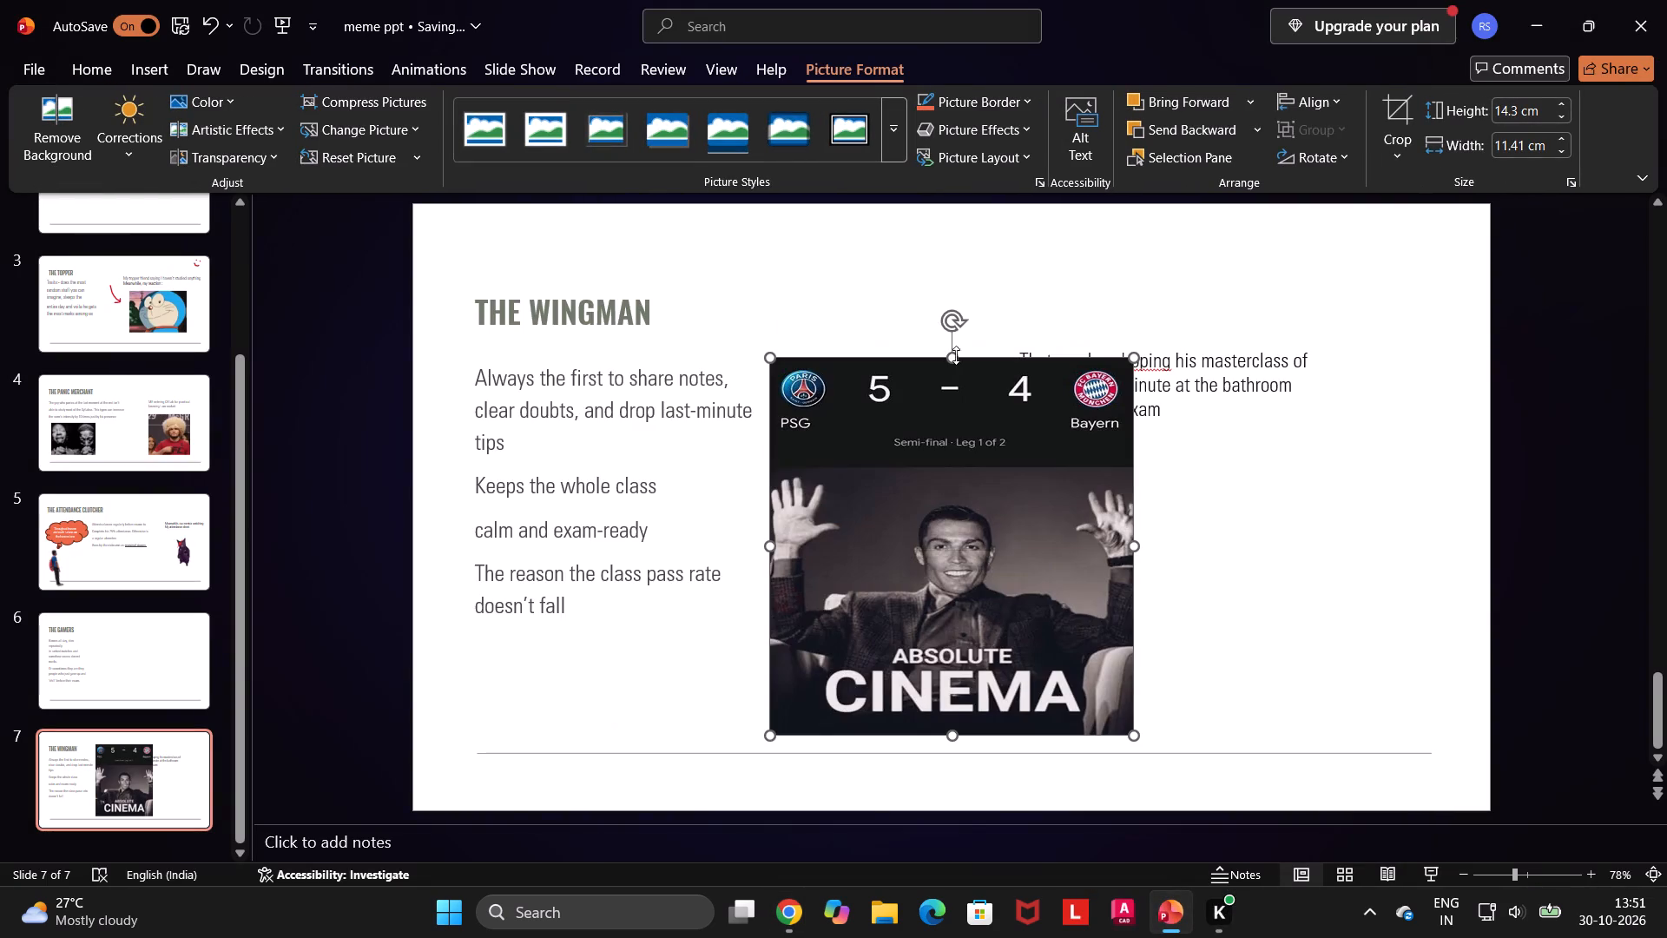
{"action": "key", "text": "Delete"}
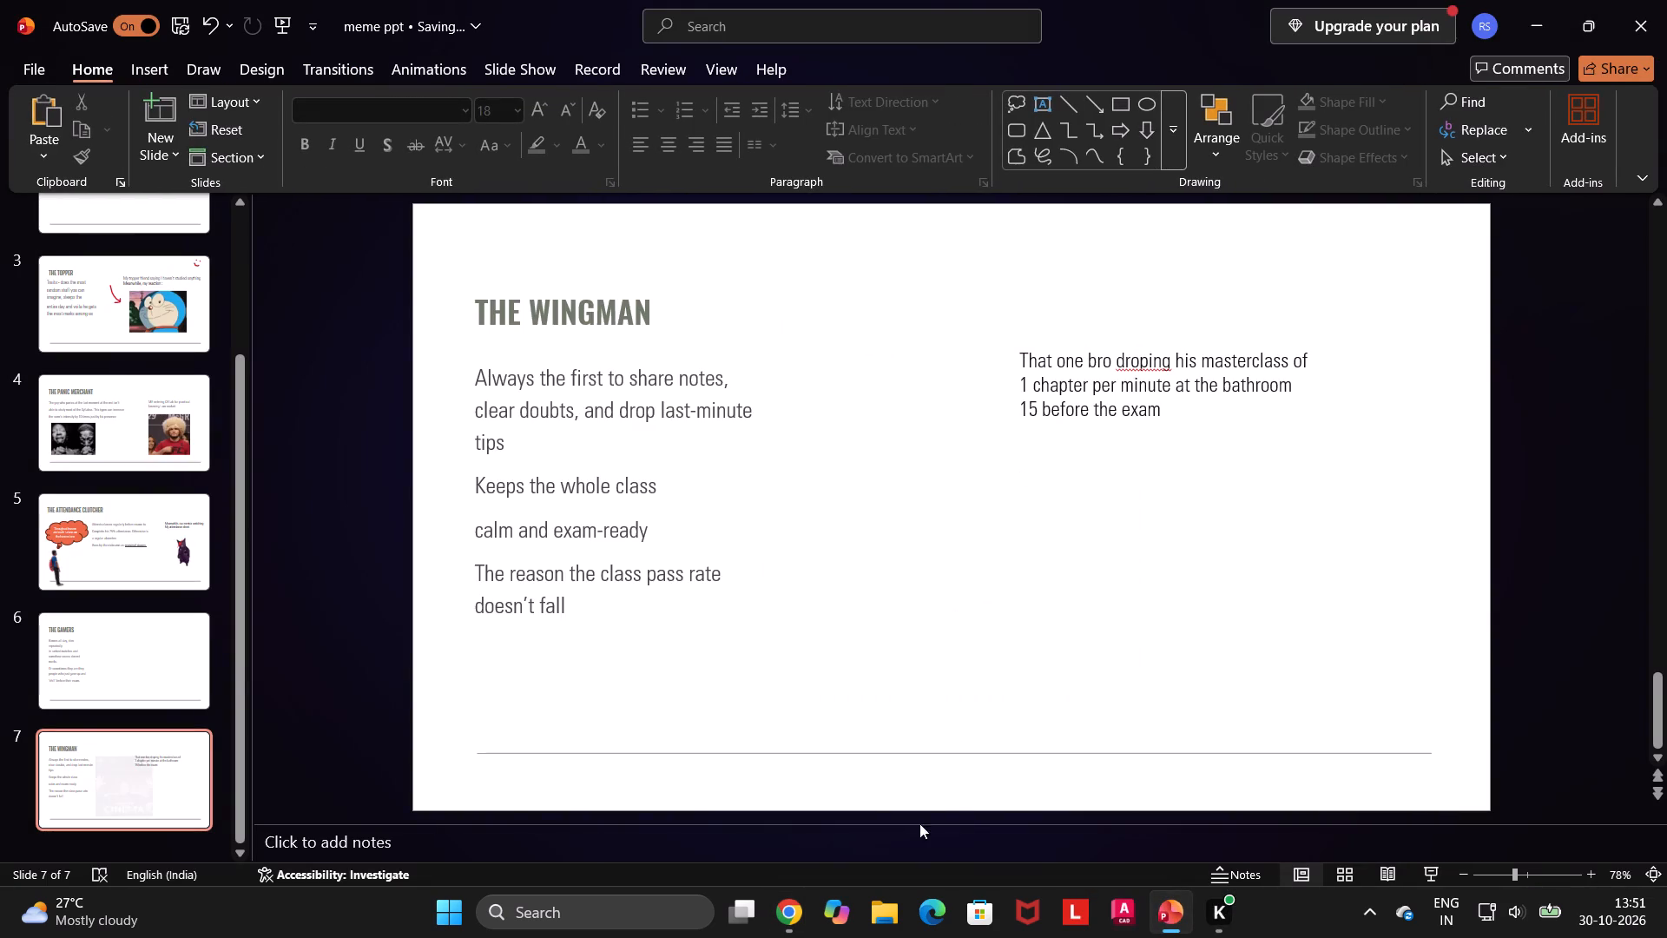
Return to the "absolute cinema" results in Chrome and bring the r/MoviesTelugu picture with the Sinners poster over to The Wingman slide.
{"action": "left_click", "coordinate": [757, 784]}
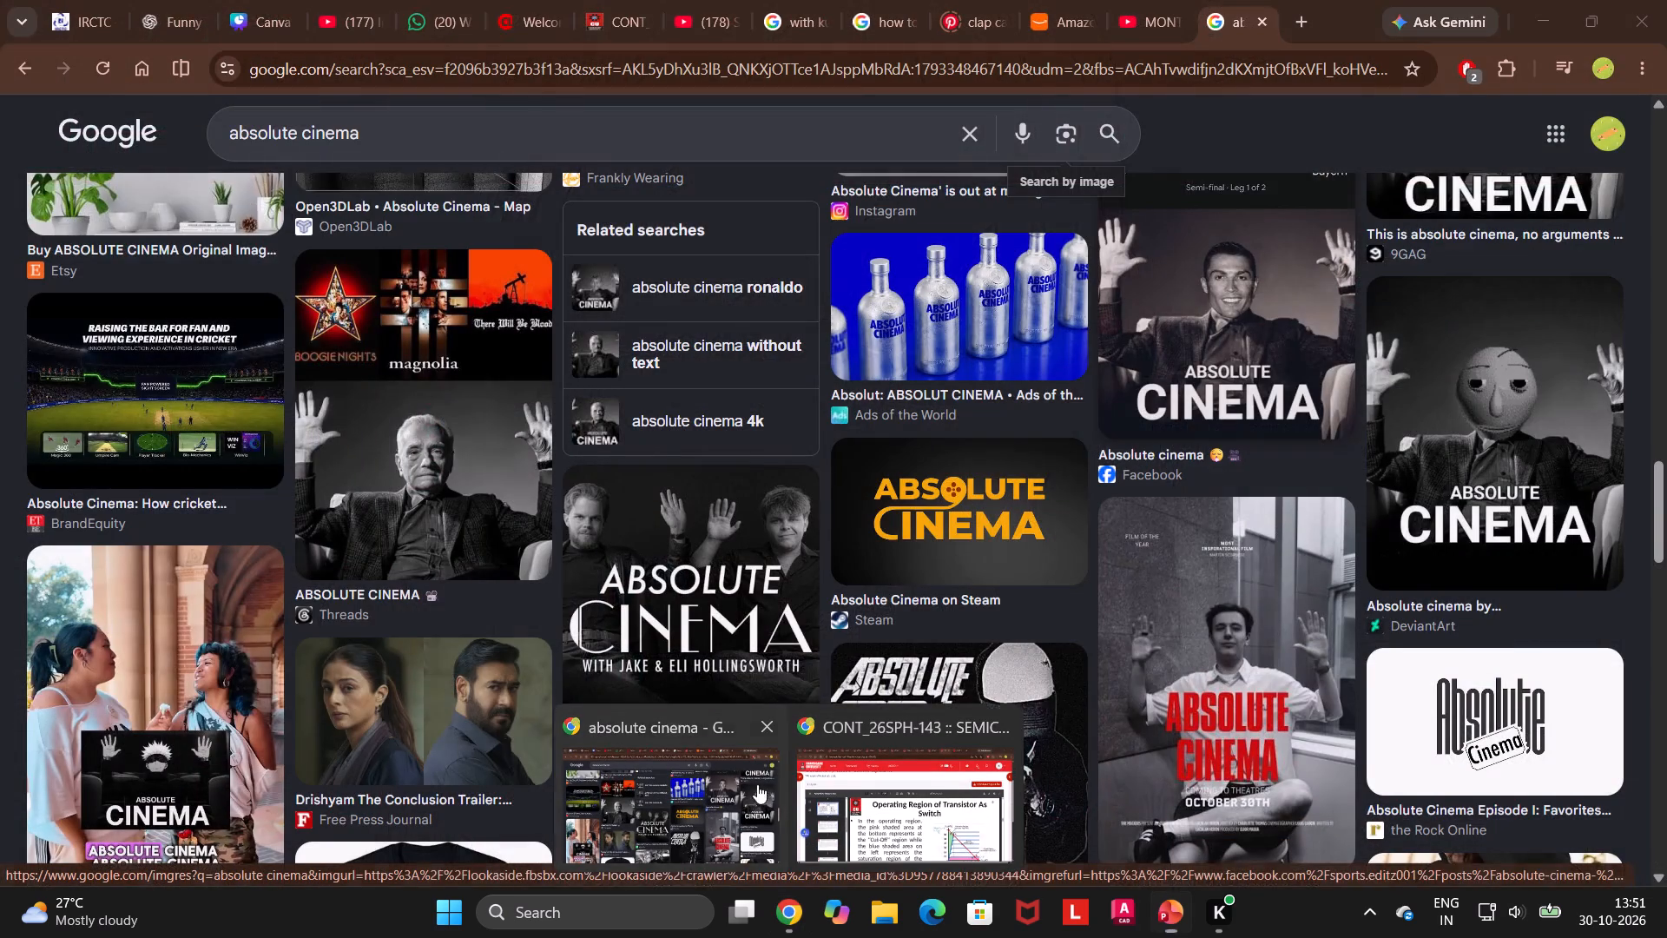
{"action": "scroll", "coordinate": [863, 661], "scroll_direction": "down", "scroll_amount": 2}
{"action": "scroll", "coordinate": [1118, 534], "scroll_direction": "down", "scroll_amount": 4}
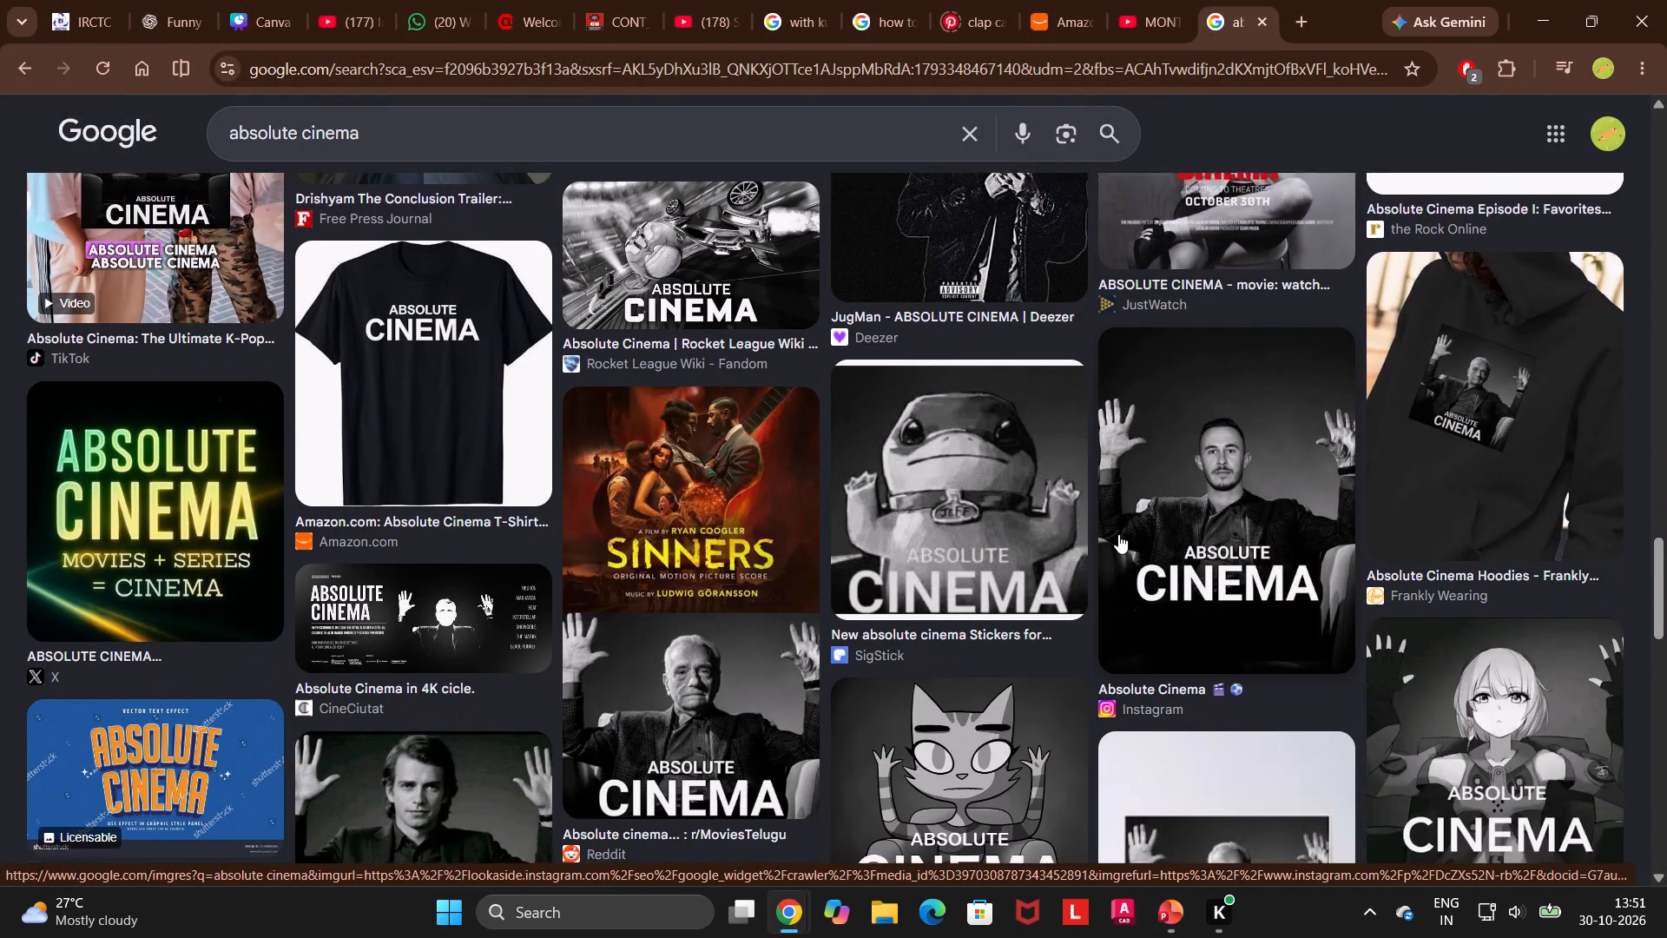
{"action": "scroll", "coordinate": [972, 493], "scroll_direction": "down", "scroll_amount": 3}
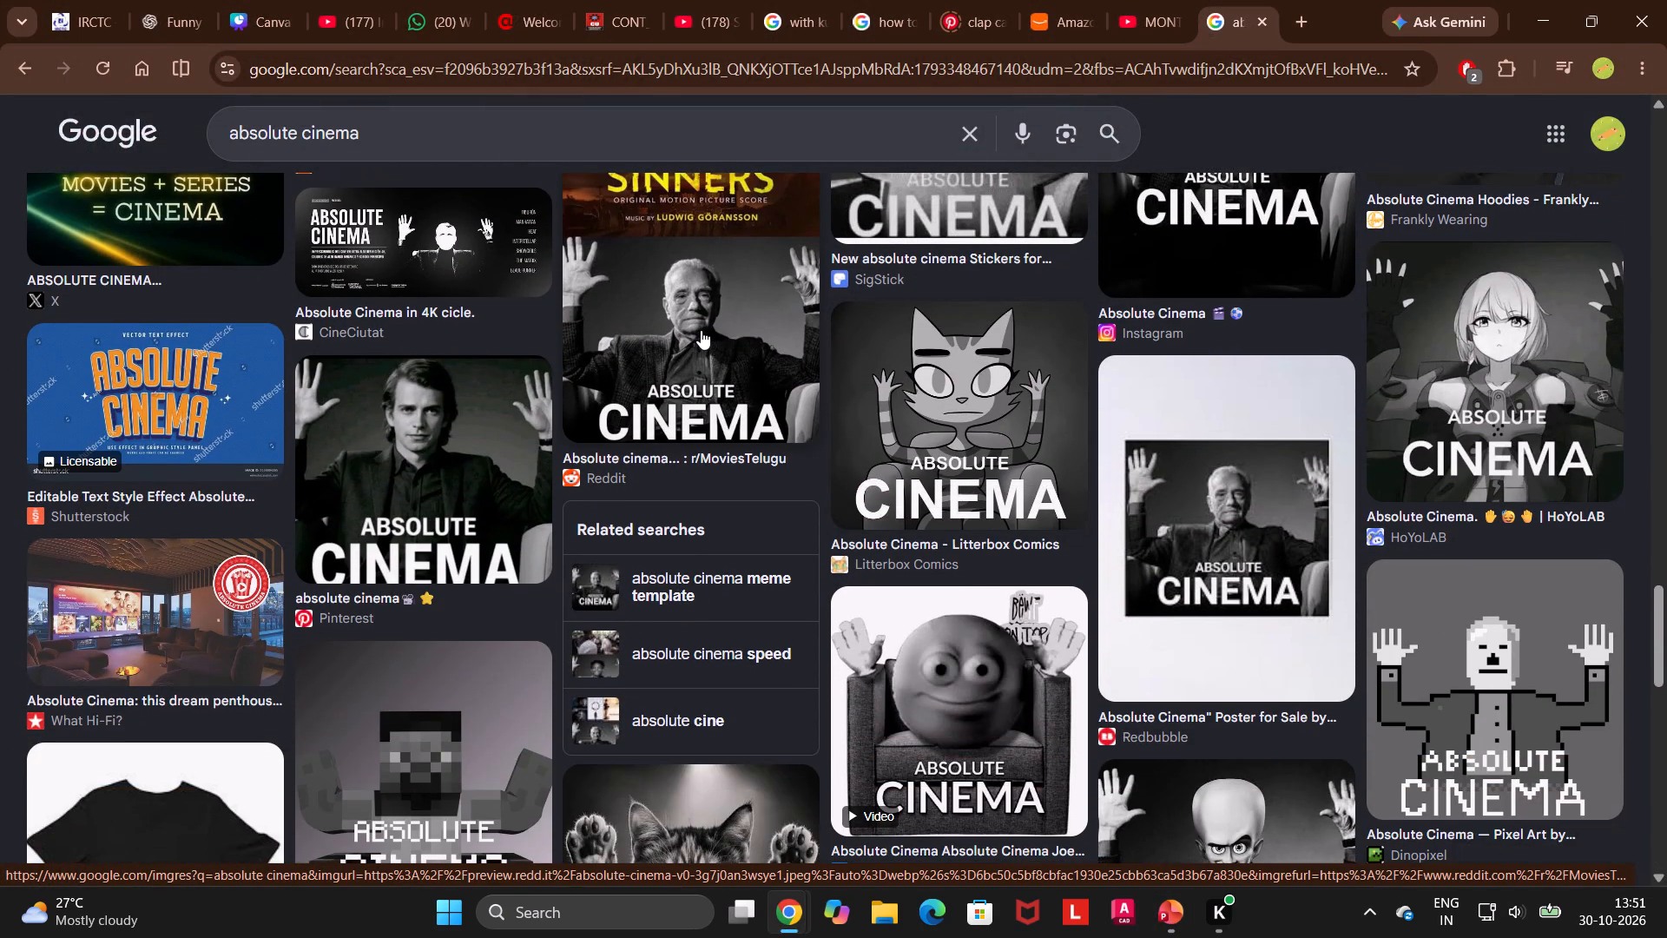
{"action": "scroll", "coordinate": [701, 330], "scroll_direction": "down", "scroll_amount": 3}
{"action": "scroll", "coordinate": [714, 339], "scroll_direction": "up", "scroll_amount": 4}
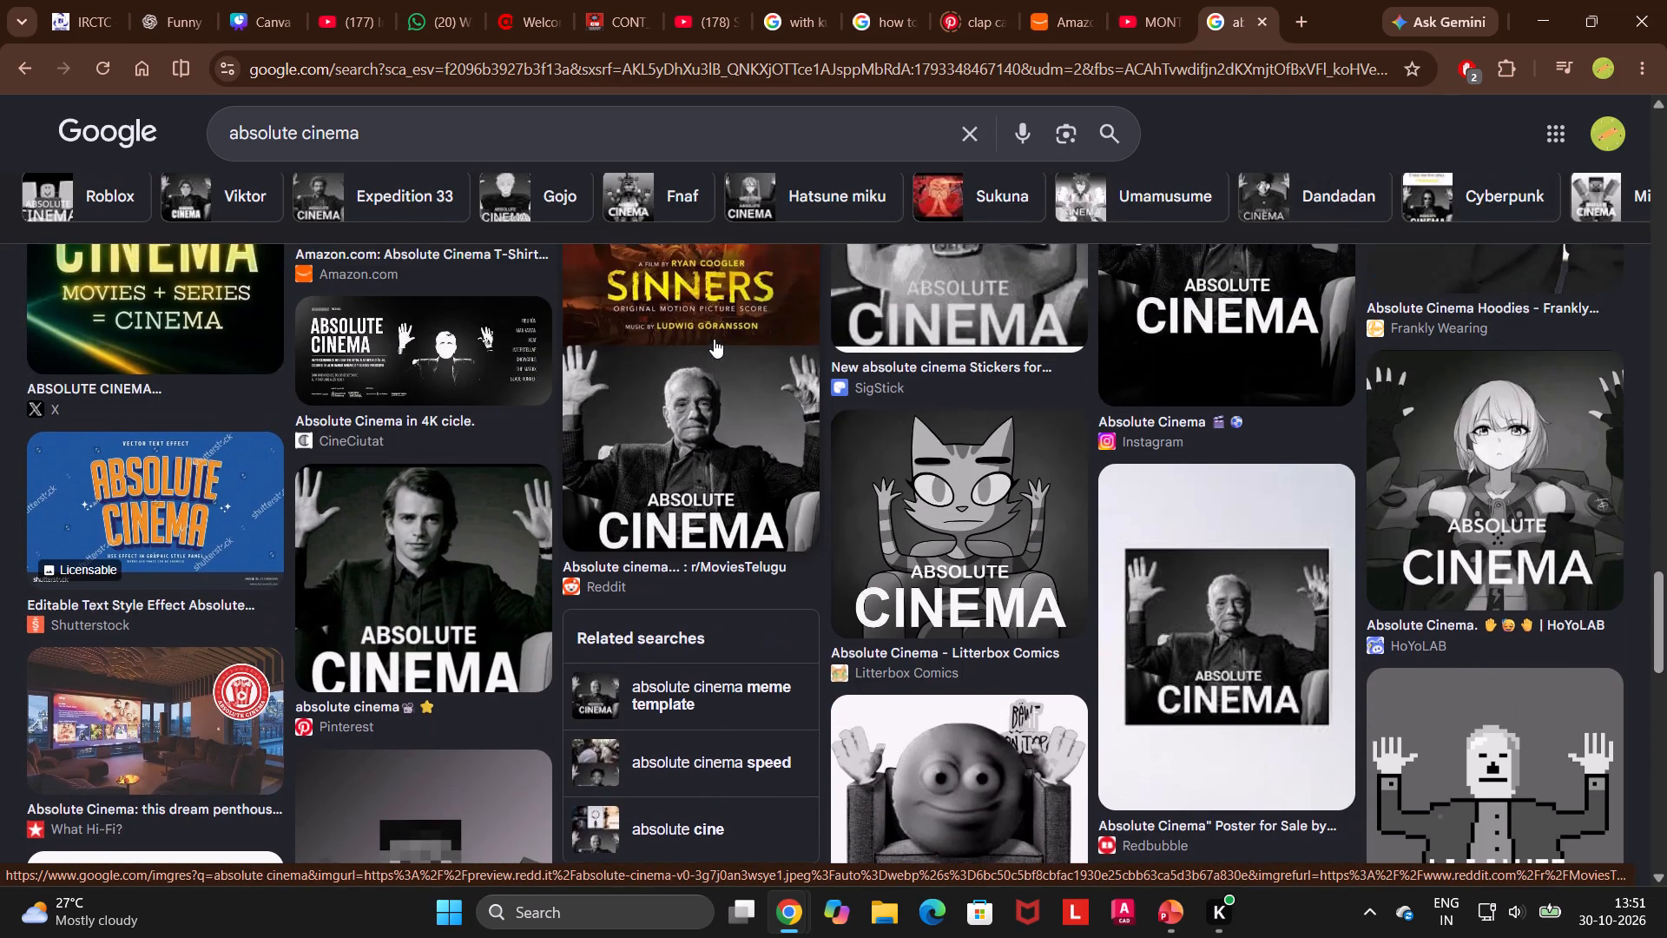
{"action": "left_click", "coordinate": [686, 402]}
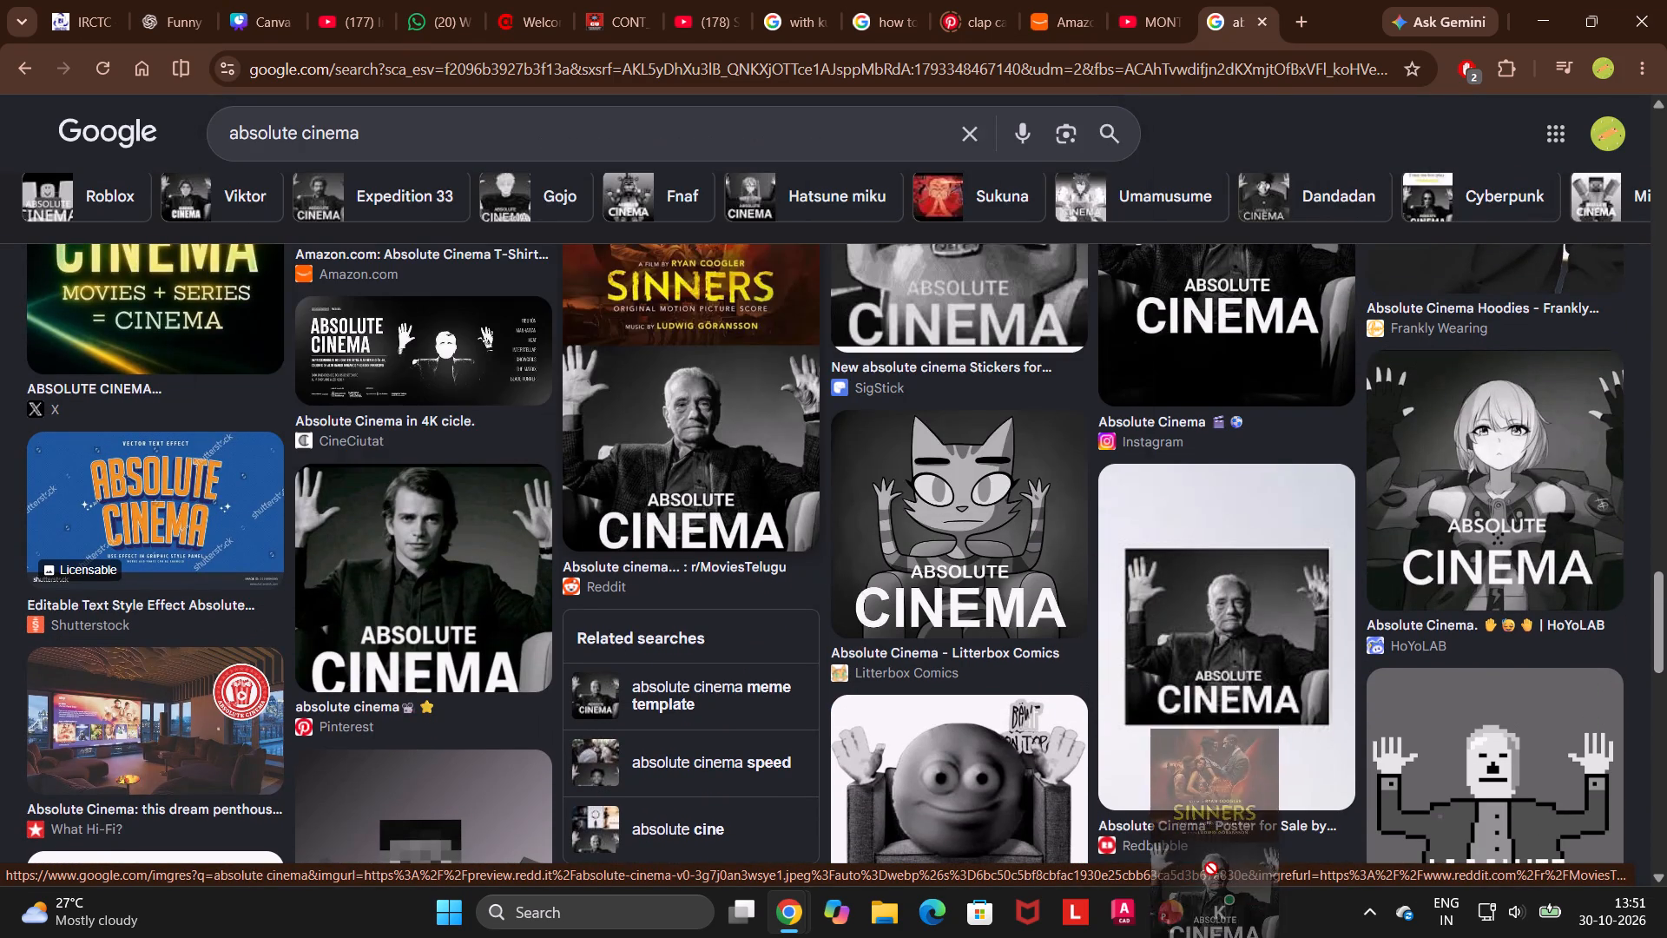
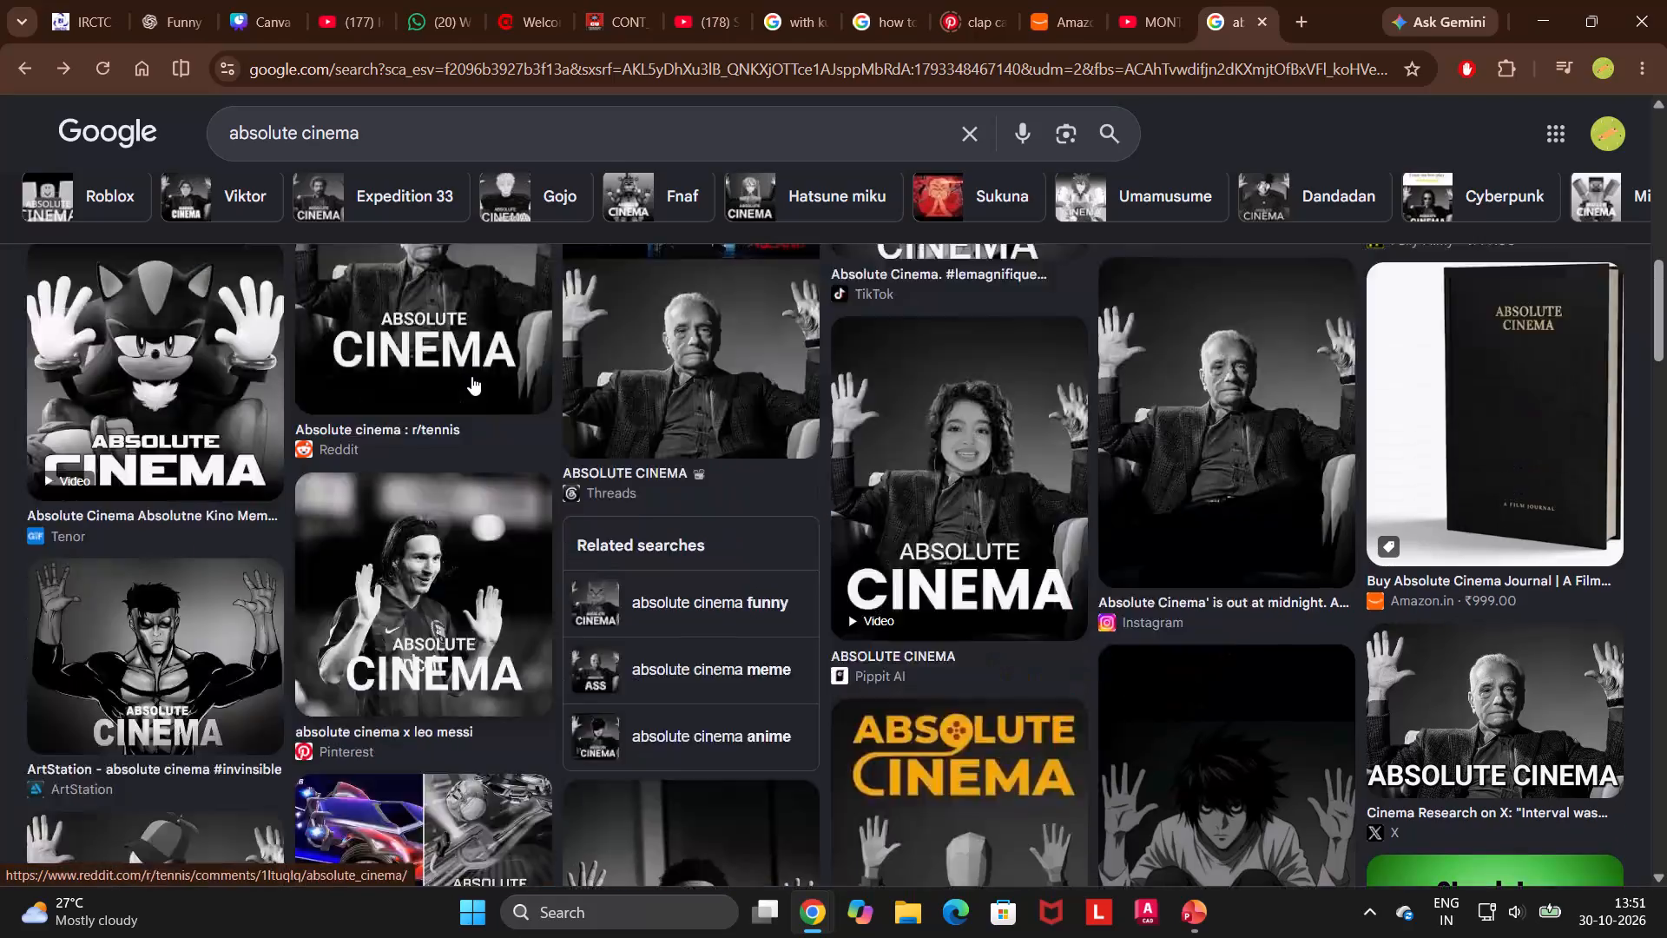
Place the "Absolute Cinema" picture on The Wingman slide in PowerPoint and shrink it to about 8.82 cm high by 6.62 cm wide.
{"action": "left_click_drag", "start_coordinate": [165, 459], "coordinate": [1125, 643]}
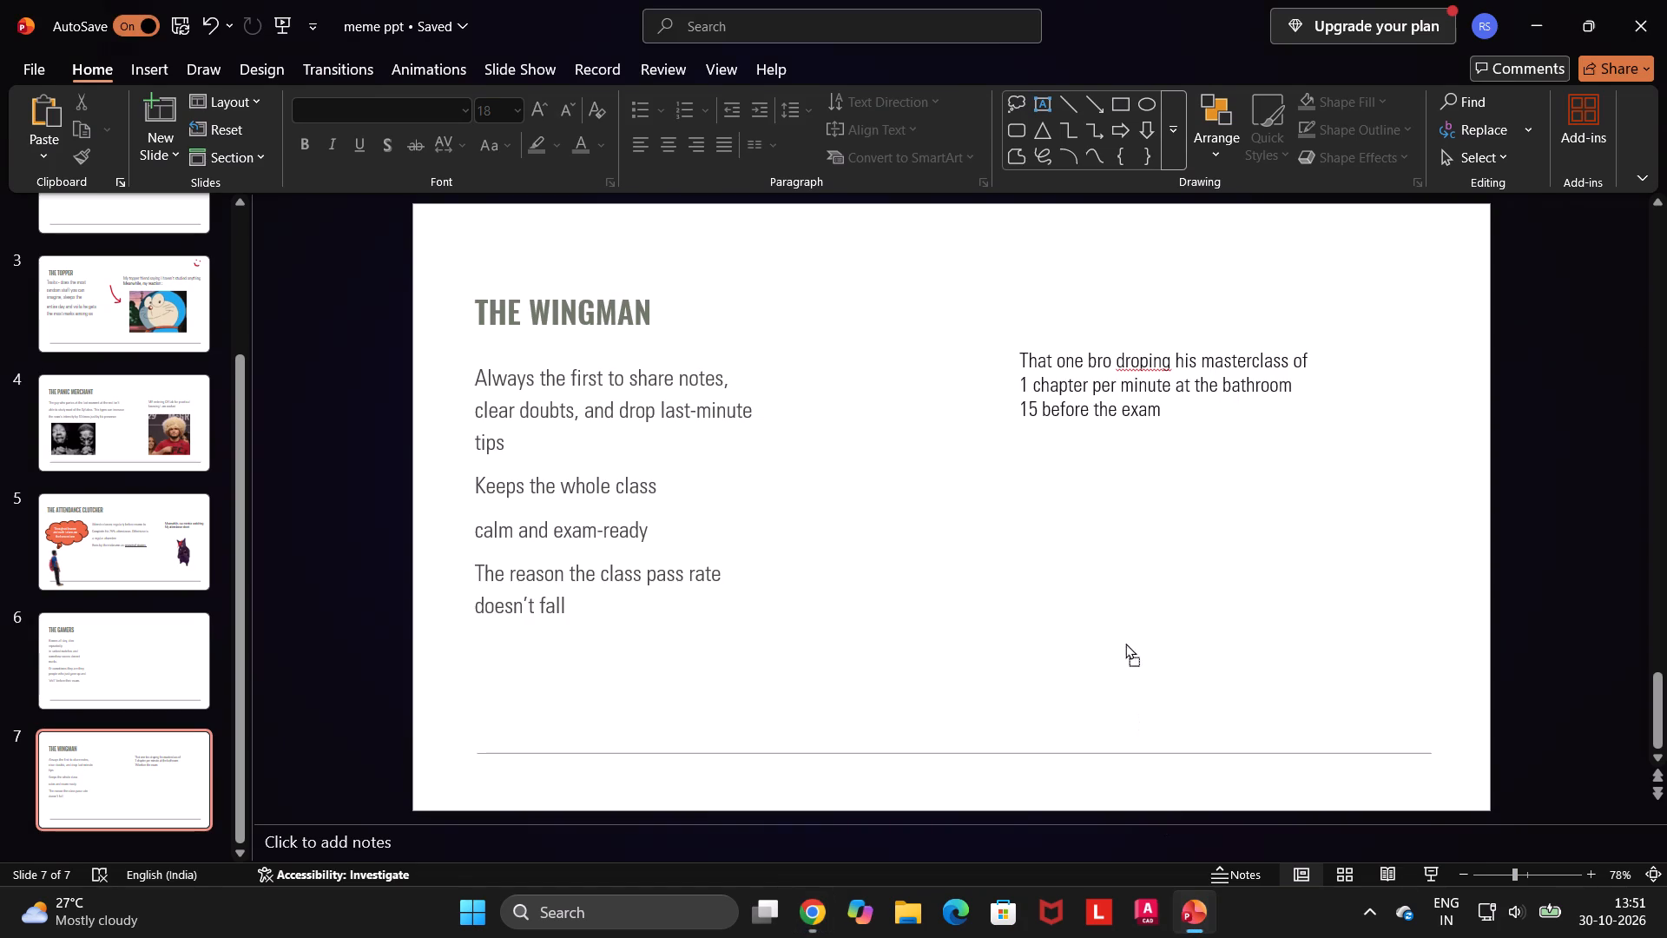
{"action": "left_click_drag", "start_coordinate": [1125, 643], "coordinate": [1120, 622]}
{"action": "left_click_drag", "start_coordinate": [784, 283], "coordinate": [925, 448]}
Position the "Absolute Cinema" picture directly beneath the bathroom masterclass caption and widen it to about 7.51 cm.
{"action": "left_click_drag", "start_coordinate": [989, 543], "coordinate": [1120, 539]}
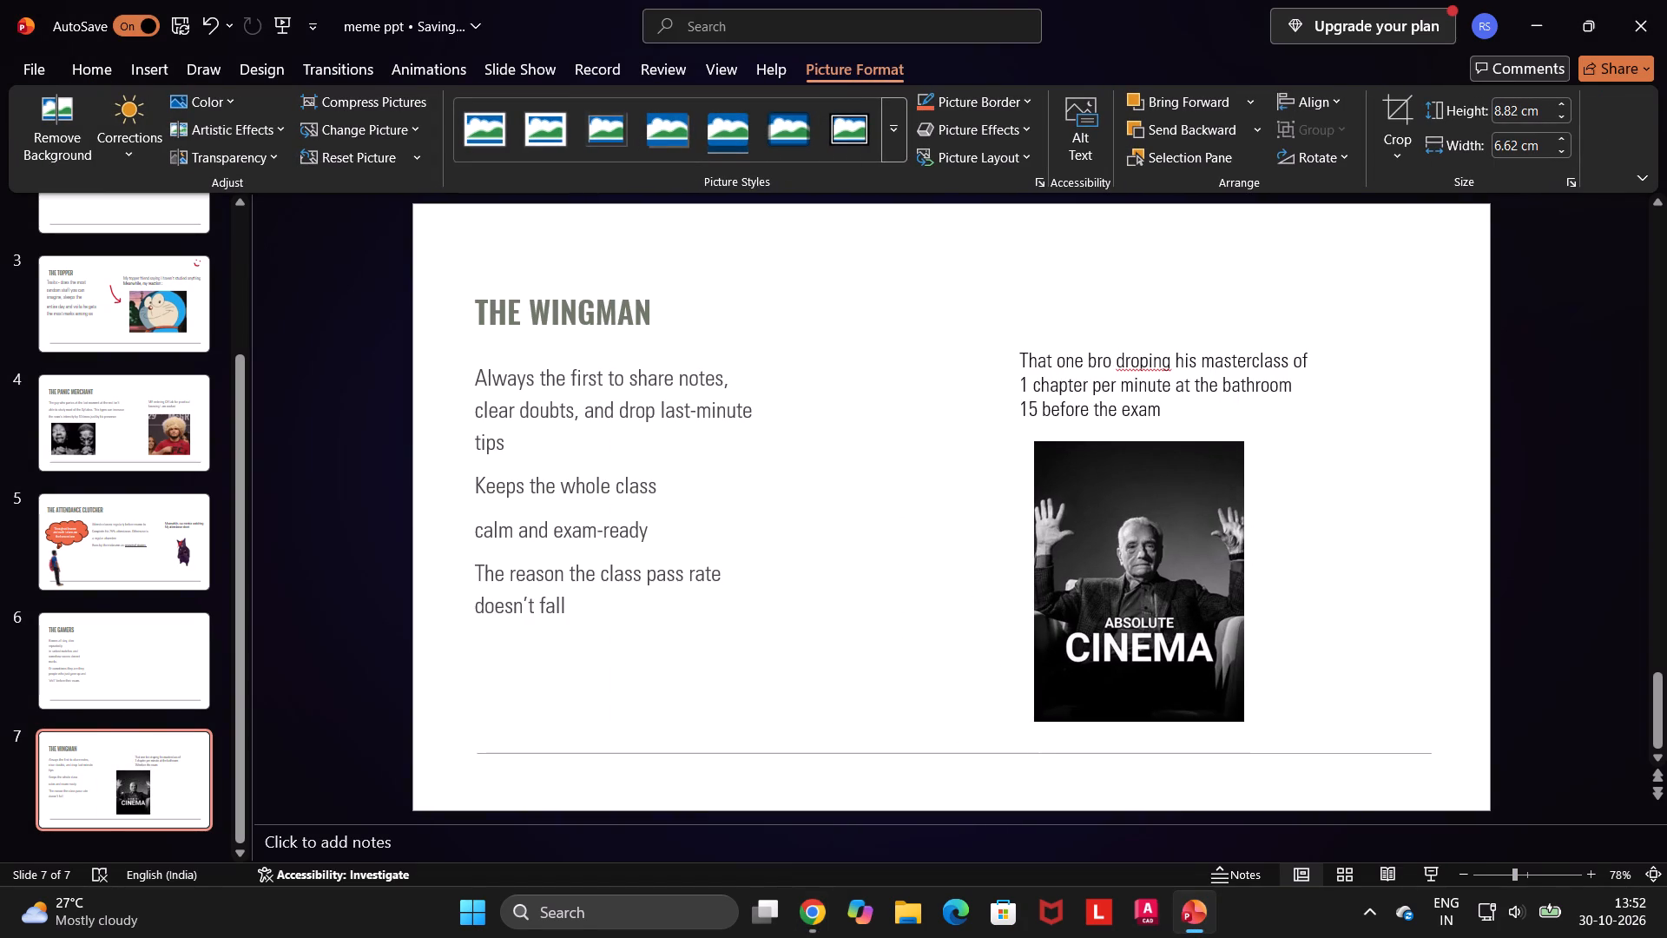
{"action": "left_click_drag", "start_coordinate": [1120, 539], "coordinate": [1255, 537]}
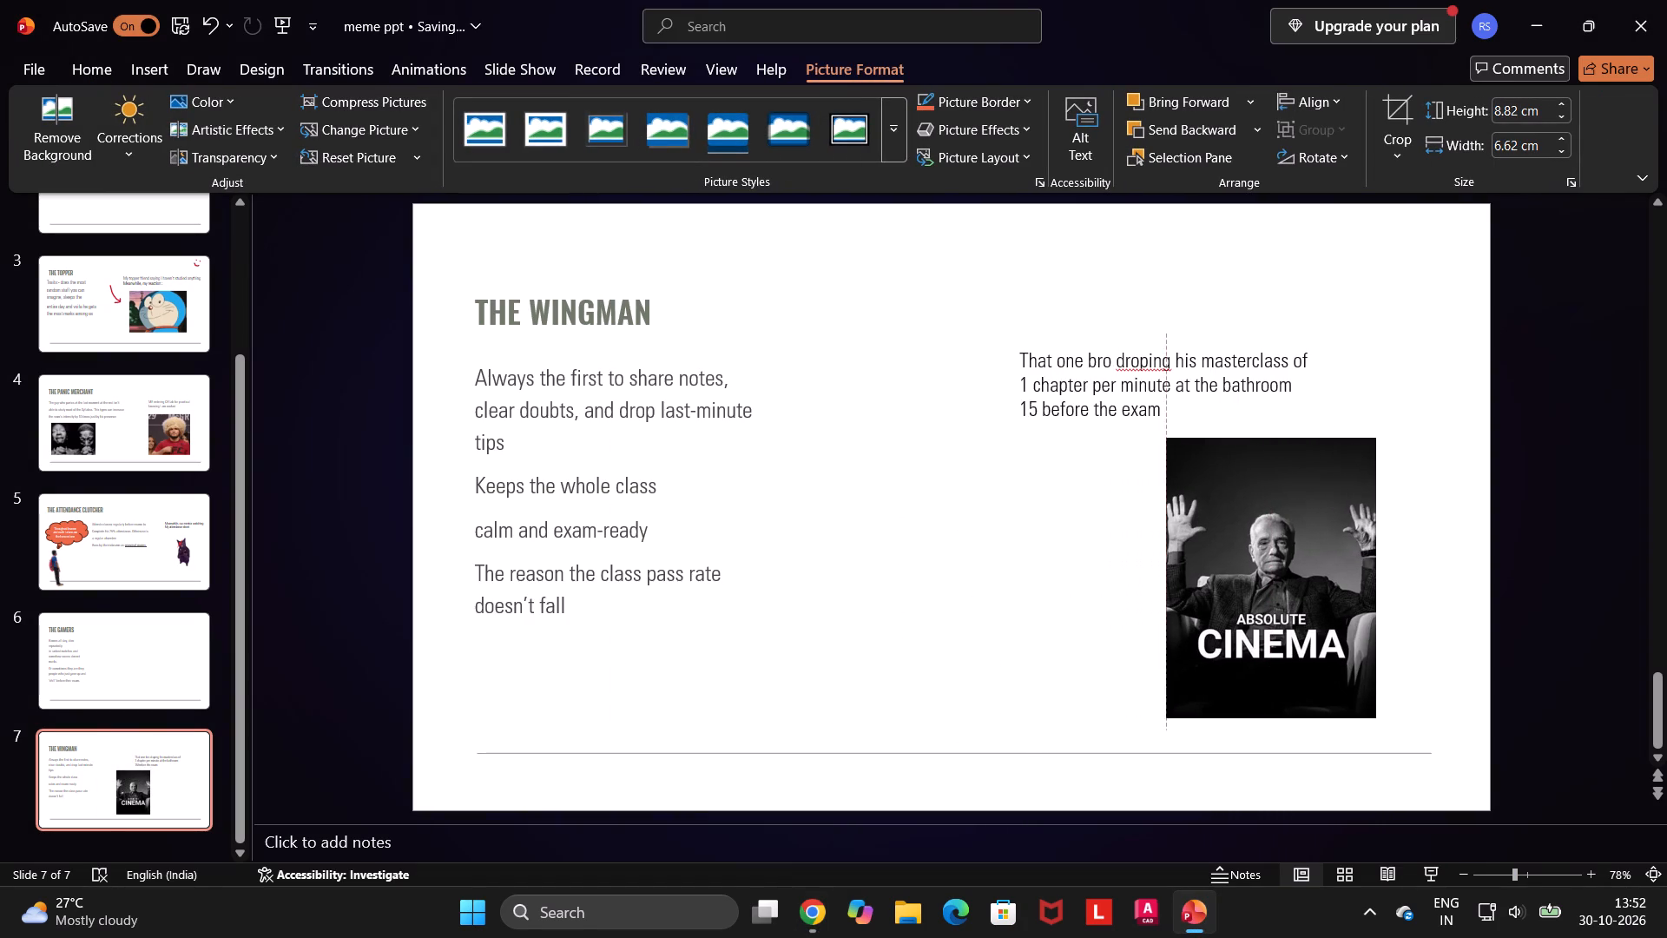
{"action": "left_click_drag", "start_coordinate": [1255, 537], "coordinate": [1071, 536]}
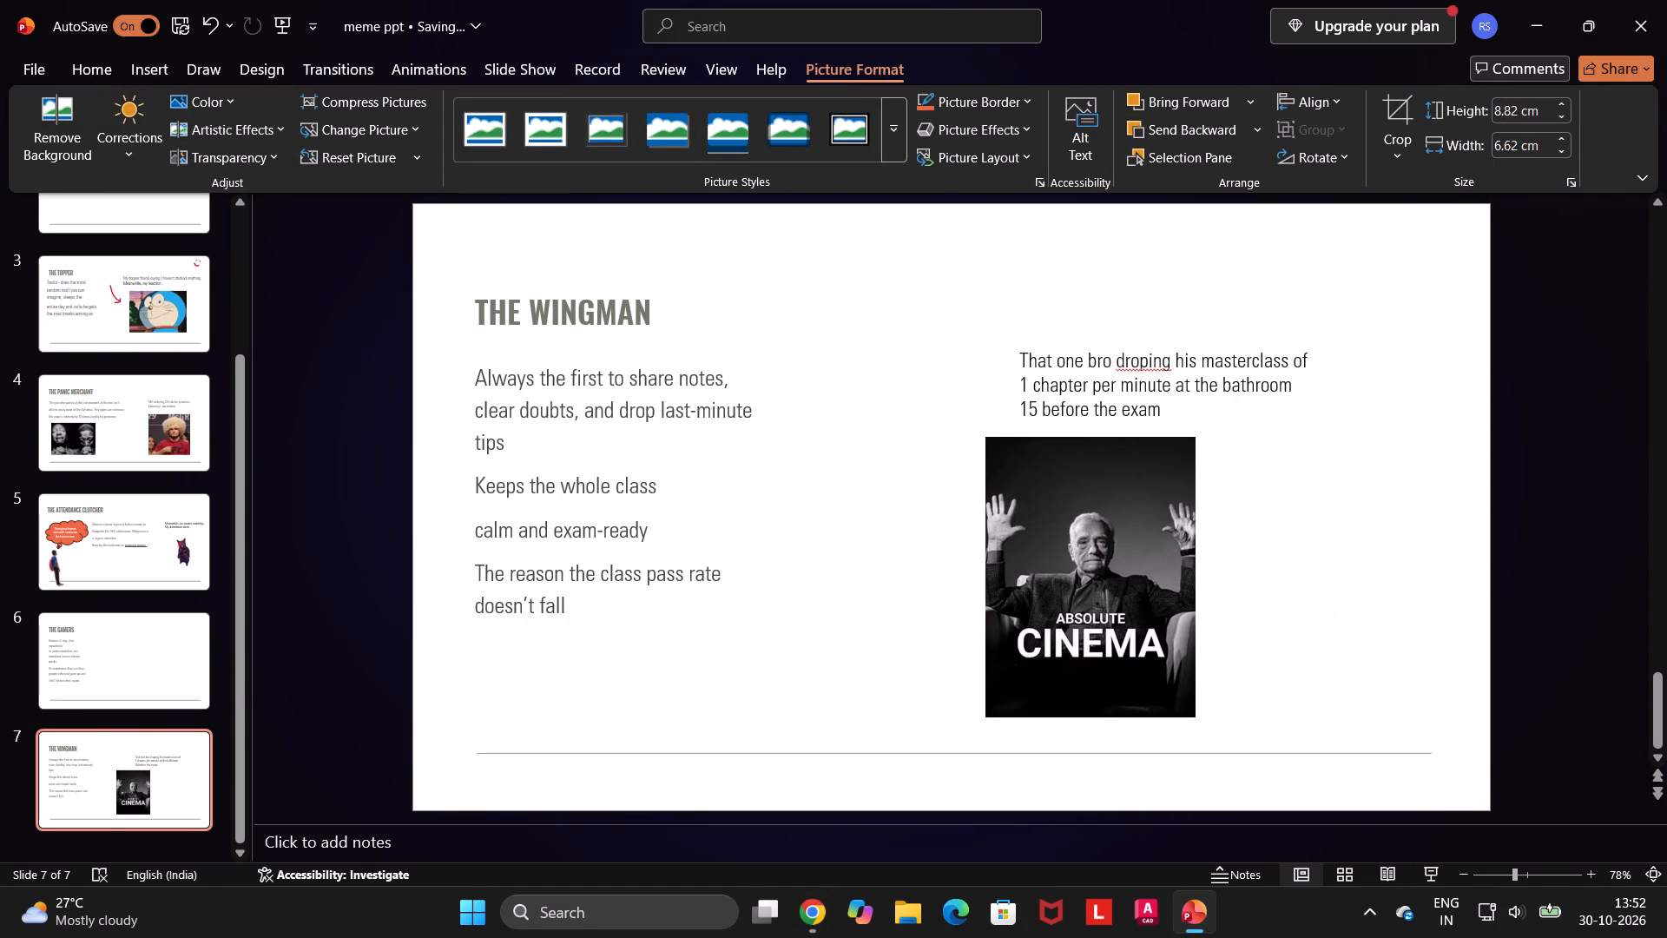
{"action": "left_click_drag", "start_coordinate": [1071, 536], "coordinate": [1097, 538]}
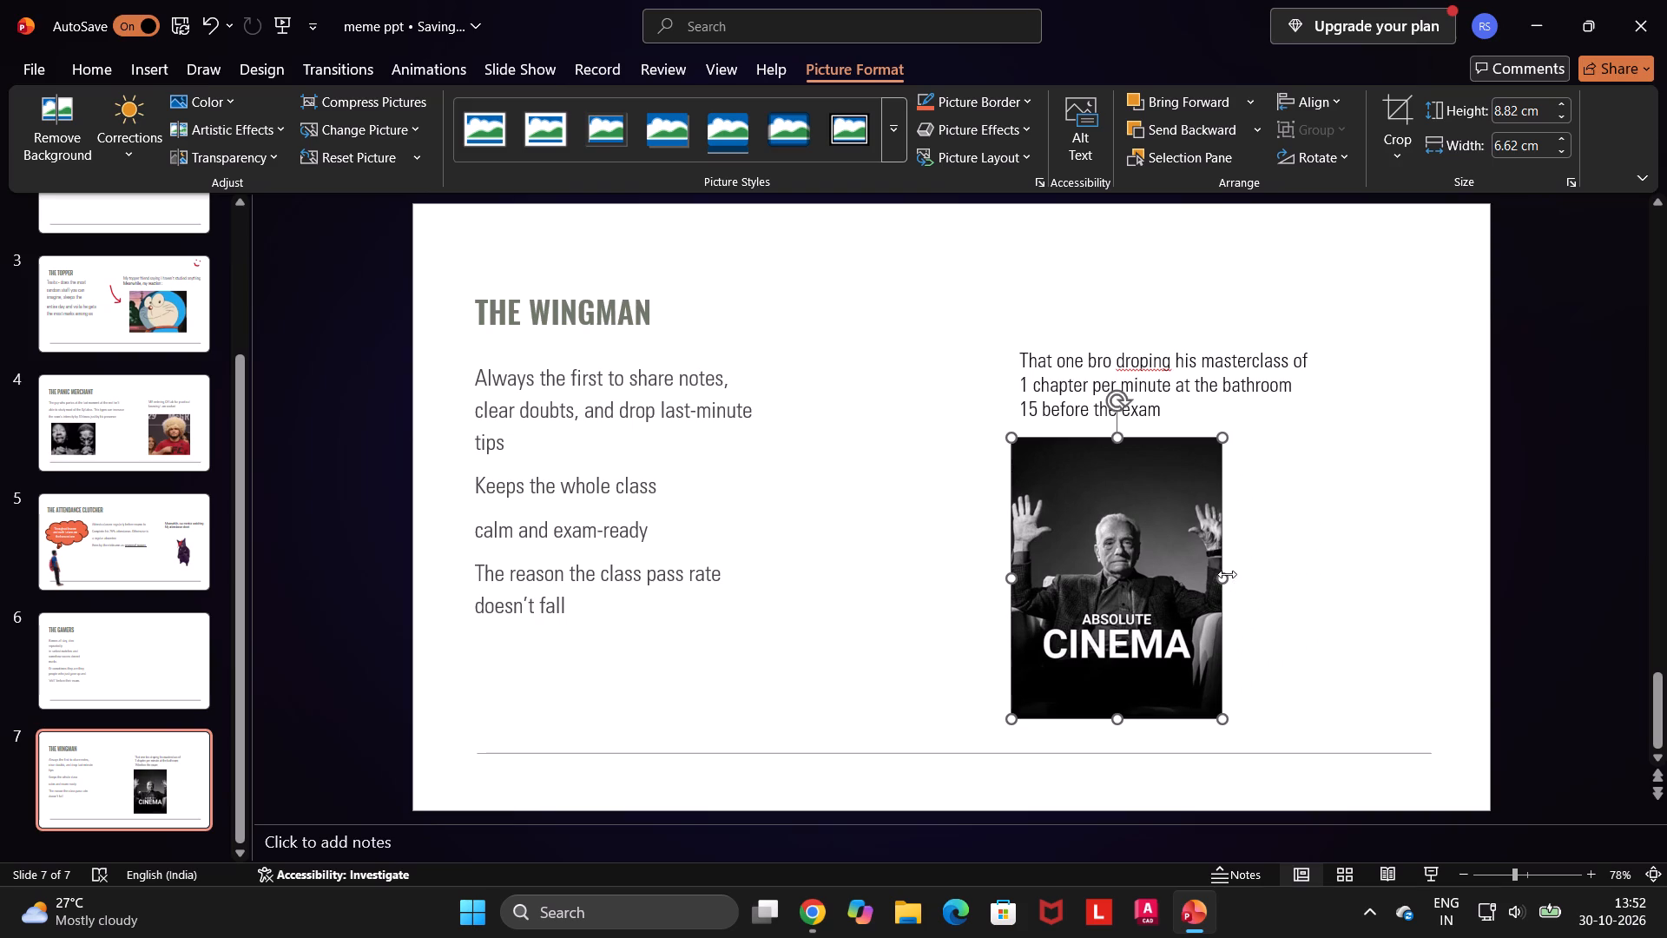
{"action": "left_click_drag", "start_coordinate": [1208, 574], "coordinate": [1228, 564]}
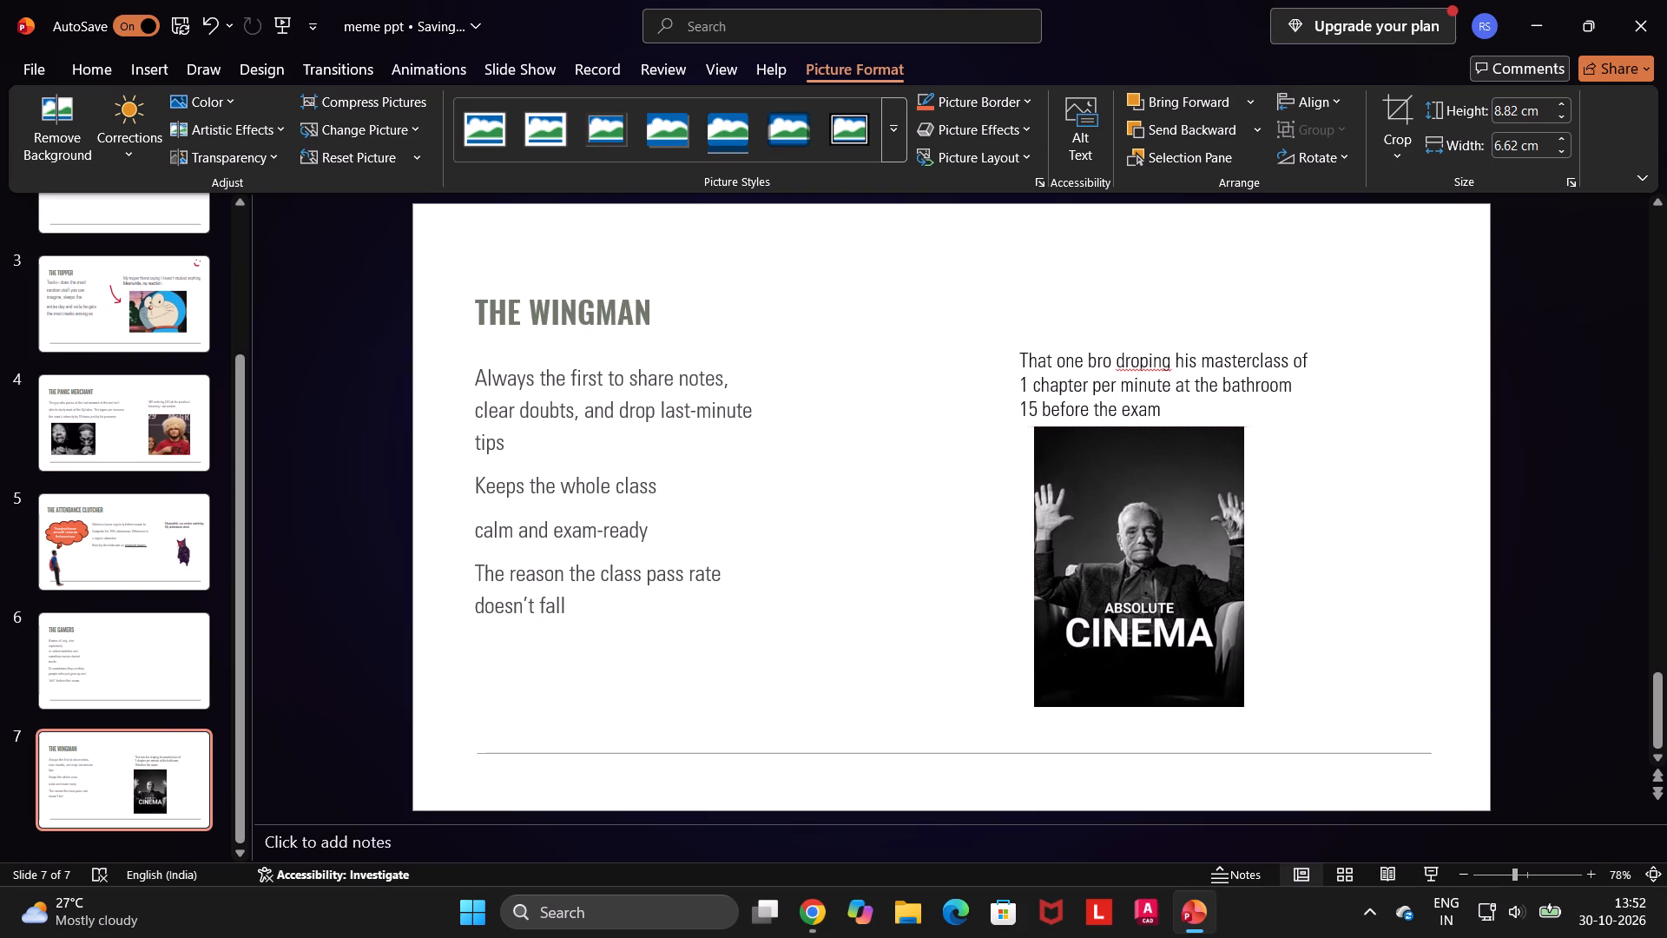
{"action": "left_click_drag", "start_coordinate": [1228, 564], "coordinate": [1210, 564]}
{"action": "left_click_drag", "start_coordinate": [1222, 571], "coordinate": [1239, 569]}
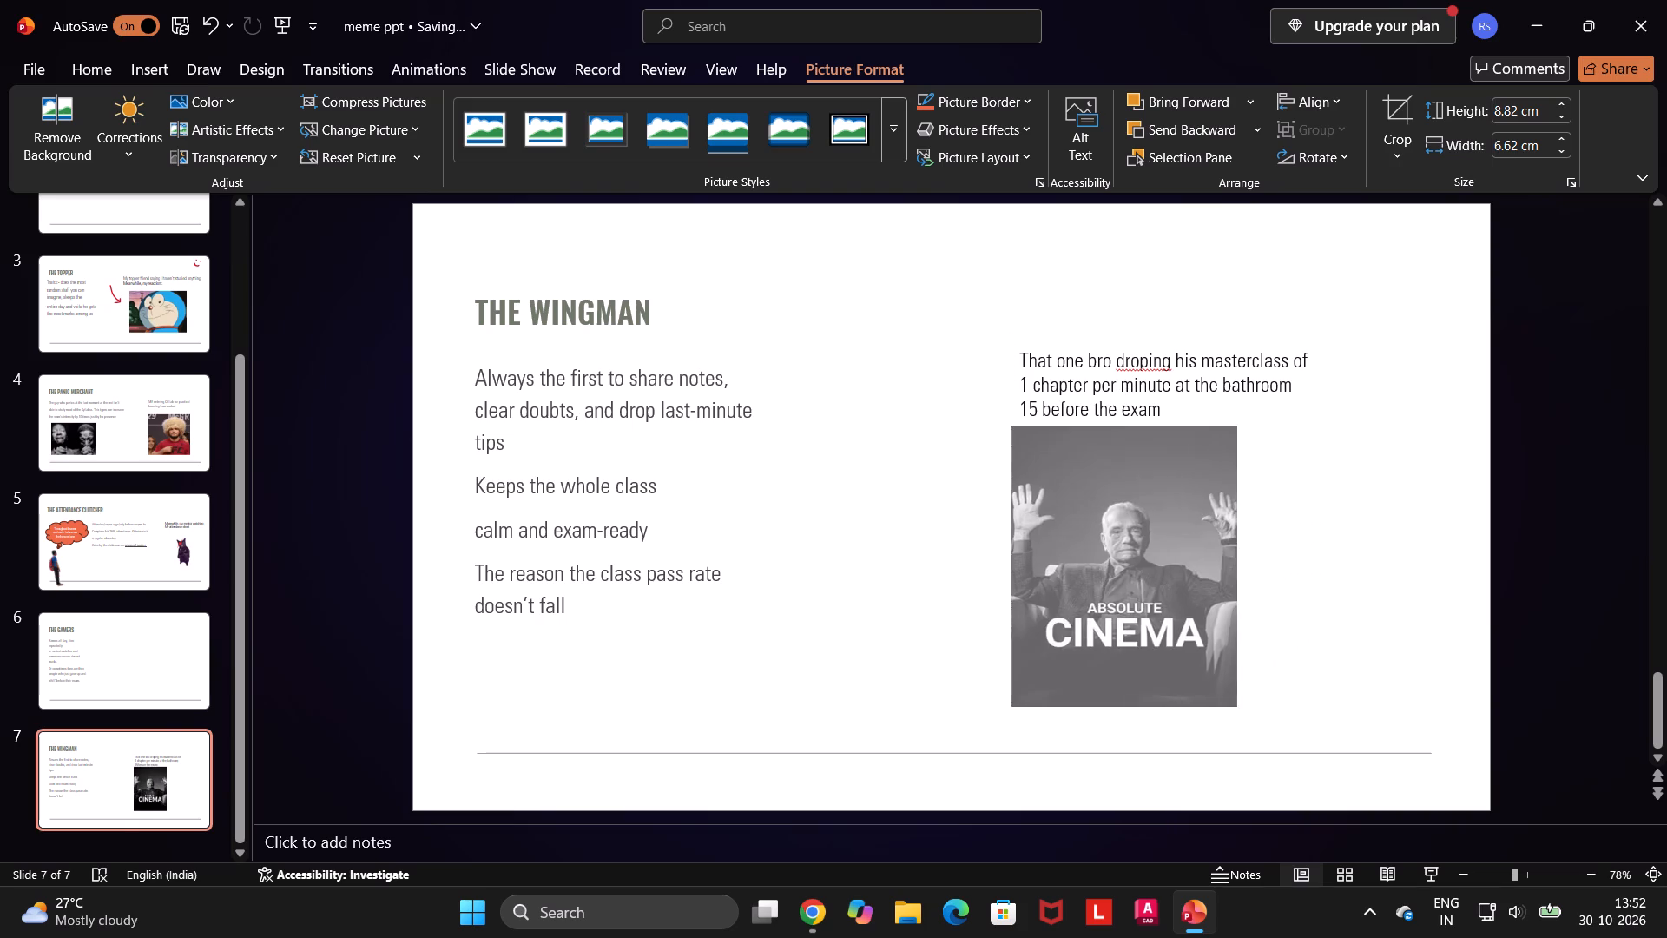
{"action": "left_click_drag", "start_coordinate": [1239, 569], "coordinate": [1250, 571]}
{"action": "left_click", "coordinate": [822, 568]}
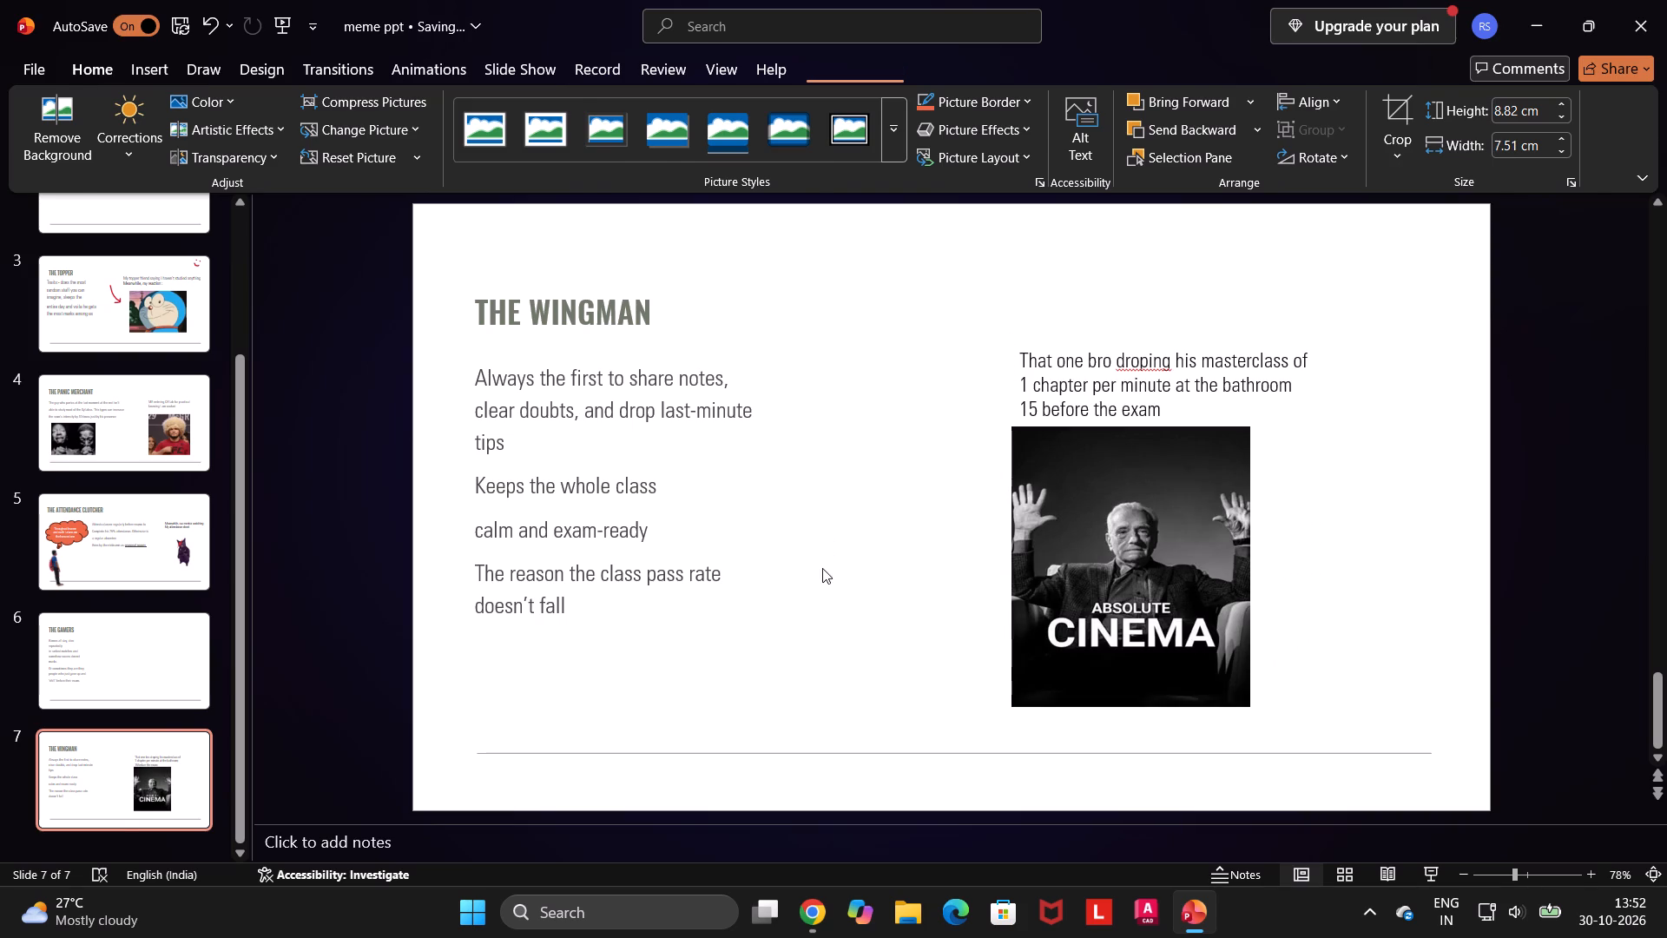
Add a new title-and-content slide after The Wingman slide.
{"action": "scroll", "coordinate": [33, 723], "scroll_direction": "down", "scroll_amount": 6}
{"action": "left_click", "coordinate": [163, 108]}
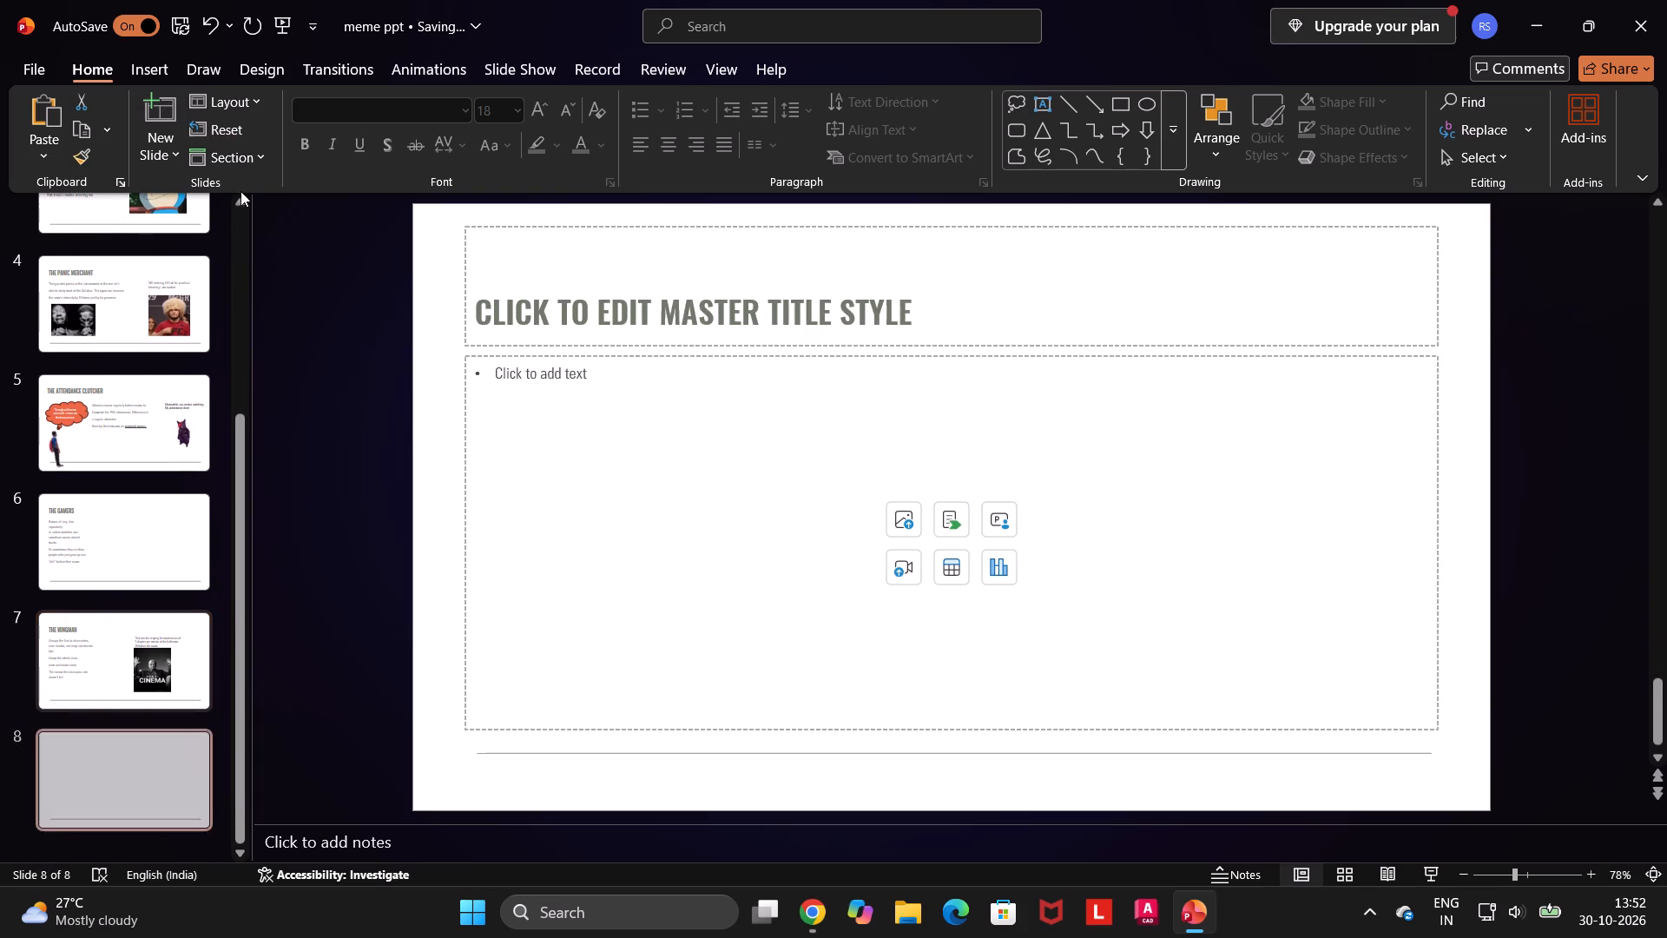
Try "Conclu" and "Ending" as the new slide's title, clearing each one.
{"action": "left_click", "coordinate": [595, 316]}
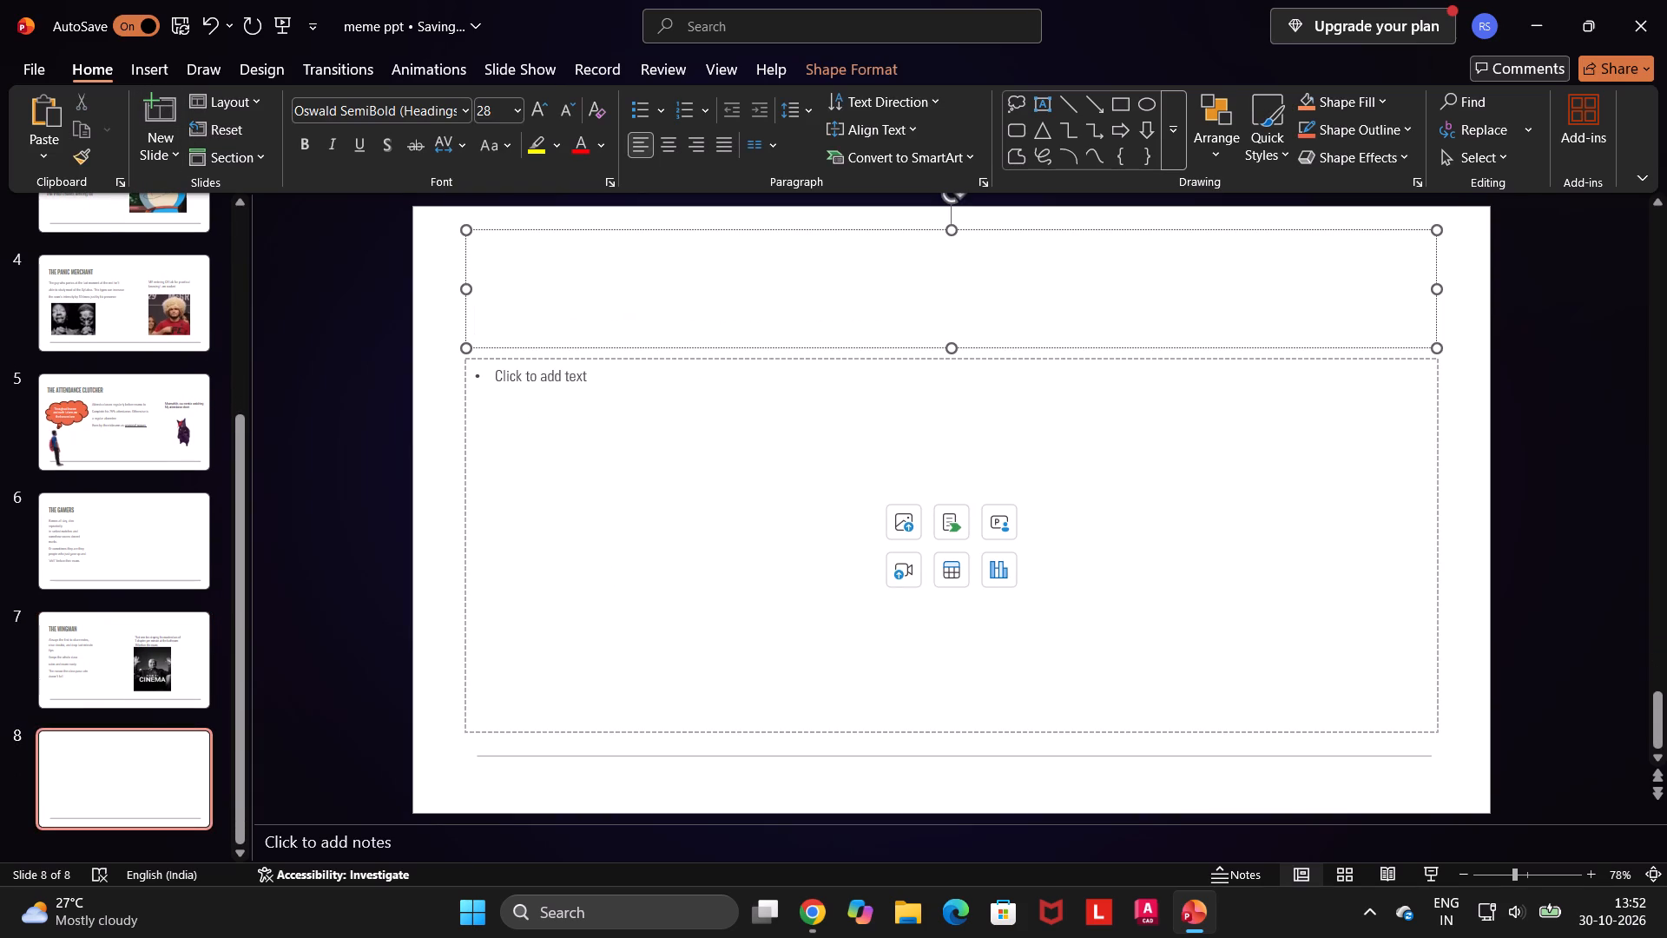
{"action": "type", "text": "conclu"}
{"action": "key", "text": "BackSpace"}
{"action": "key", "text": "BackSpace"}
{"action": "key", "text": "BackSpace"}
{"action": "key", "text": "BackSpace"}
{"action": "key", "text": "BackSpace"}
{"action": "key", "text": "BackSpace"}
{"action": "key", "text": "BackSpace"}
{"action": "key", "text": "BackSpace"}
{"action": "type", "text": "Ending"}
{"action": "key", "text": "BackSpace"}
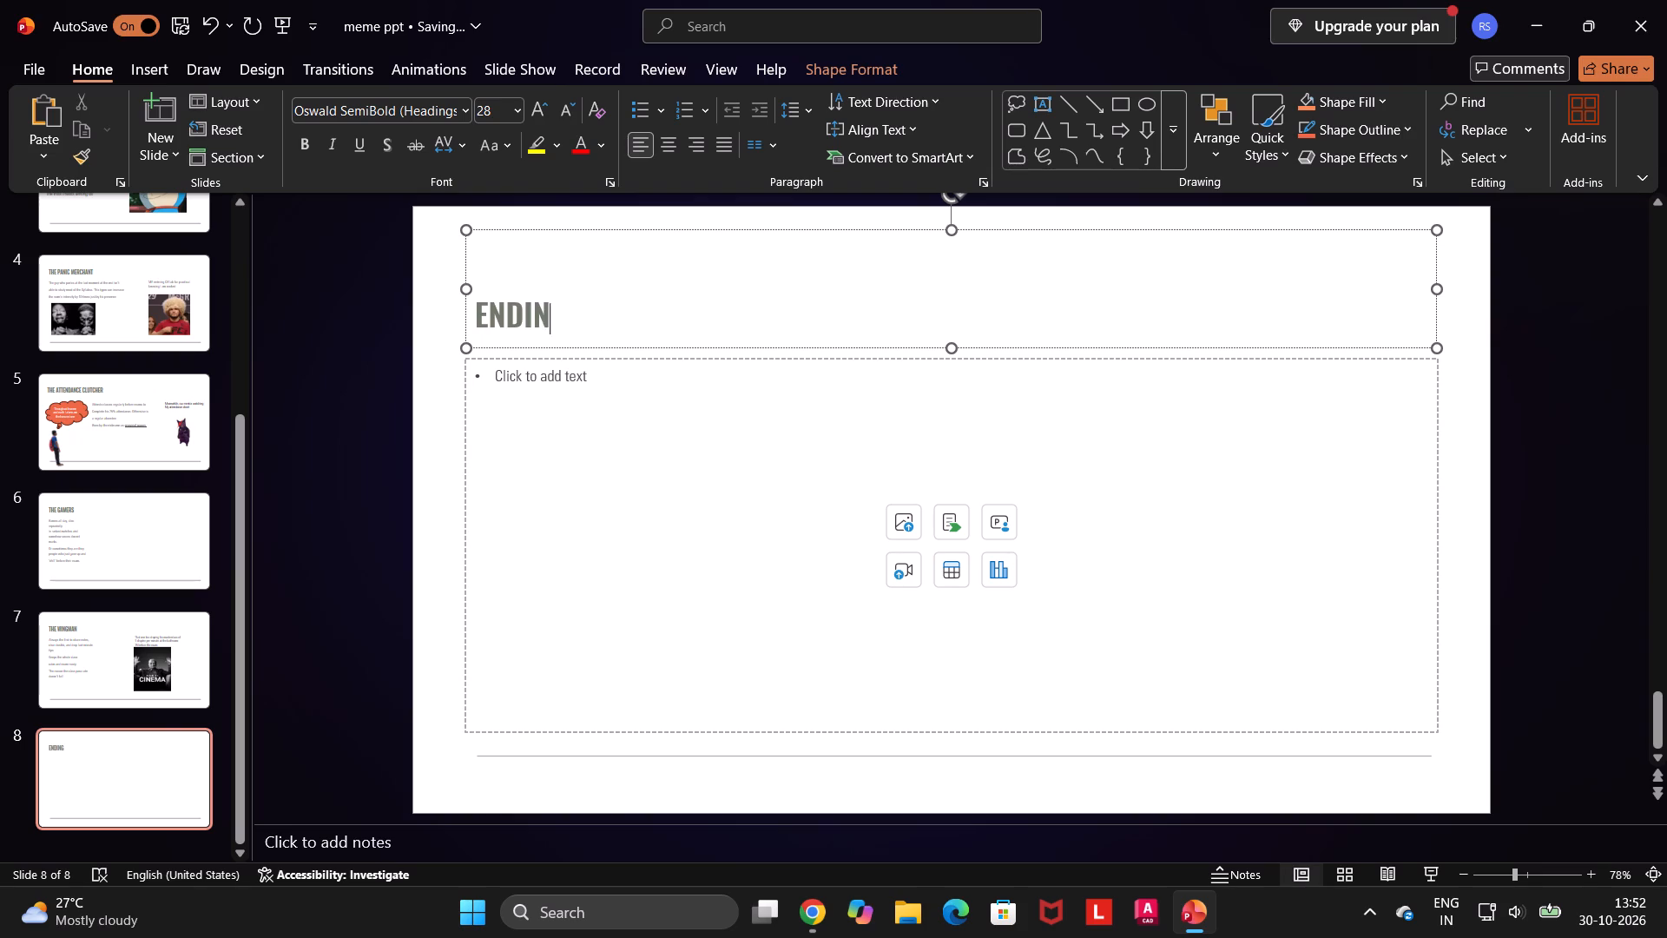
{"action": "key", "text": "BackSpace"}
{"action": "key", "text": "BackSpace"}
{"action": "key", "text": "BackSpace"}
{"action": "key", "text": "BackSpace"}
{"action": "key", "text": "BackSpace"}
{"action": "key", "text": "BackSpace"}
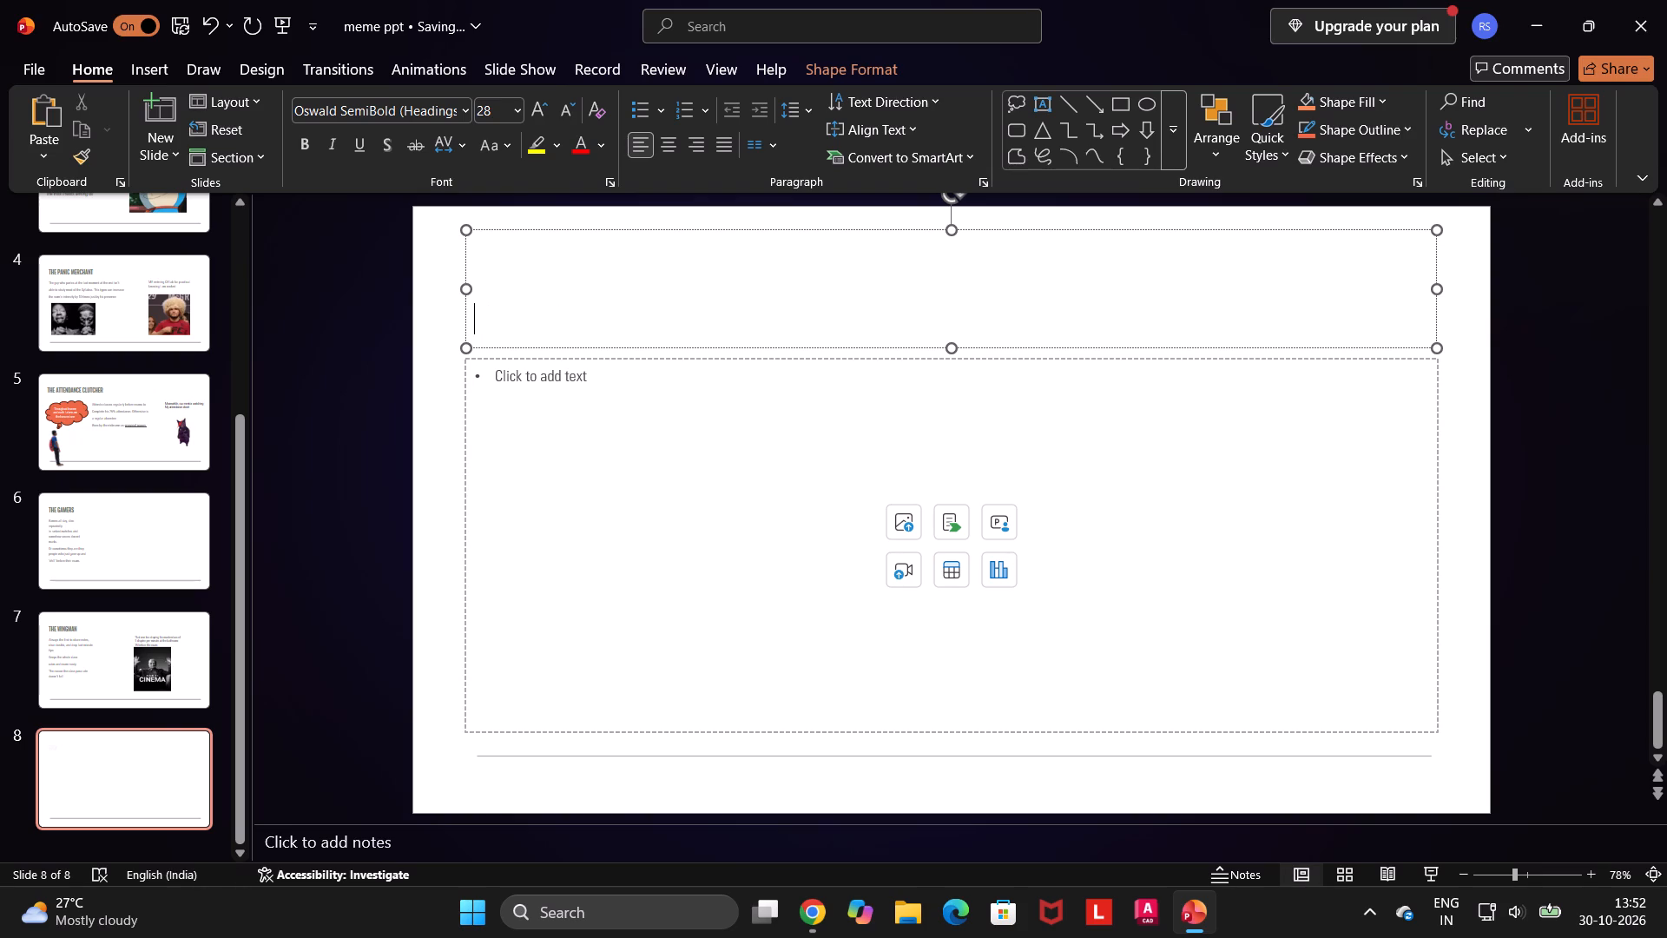
Start the new slide's body bullet with "At last after all exams which ever type of student you are".
{"action": "left_click", "coordinate": [537, 394]}
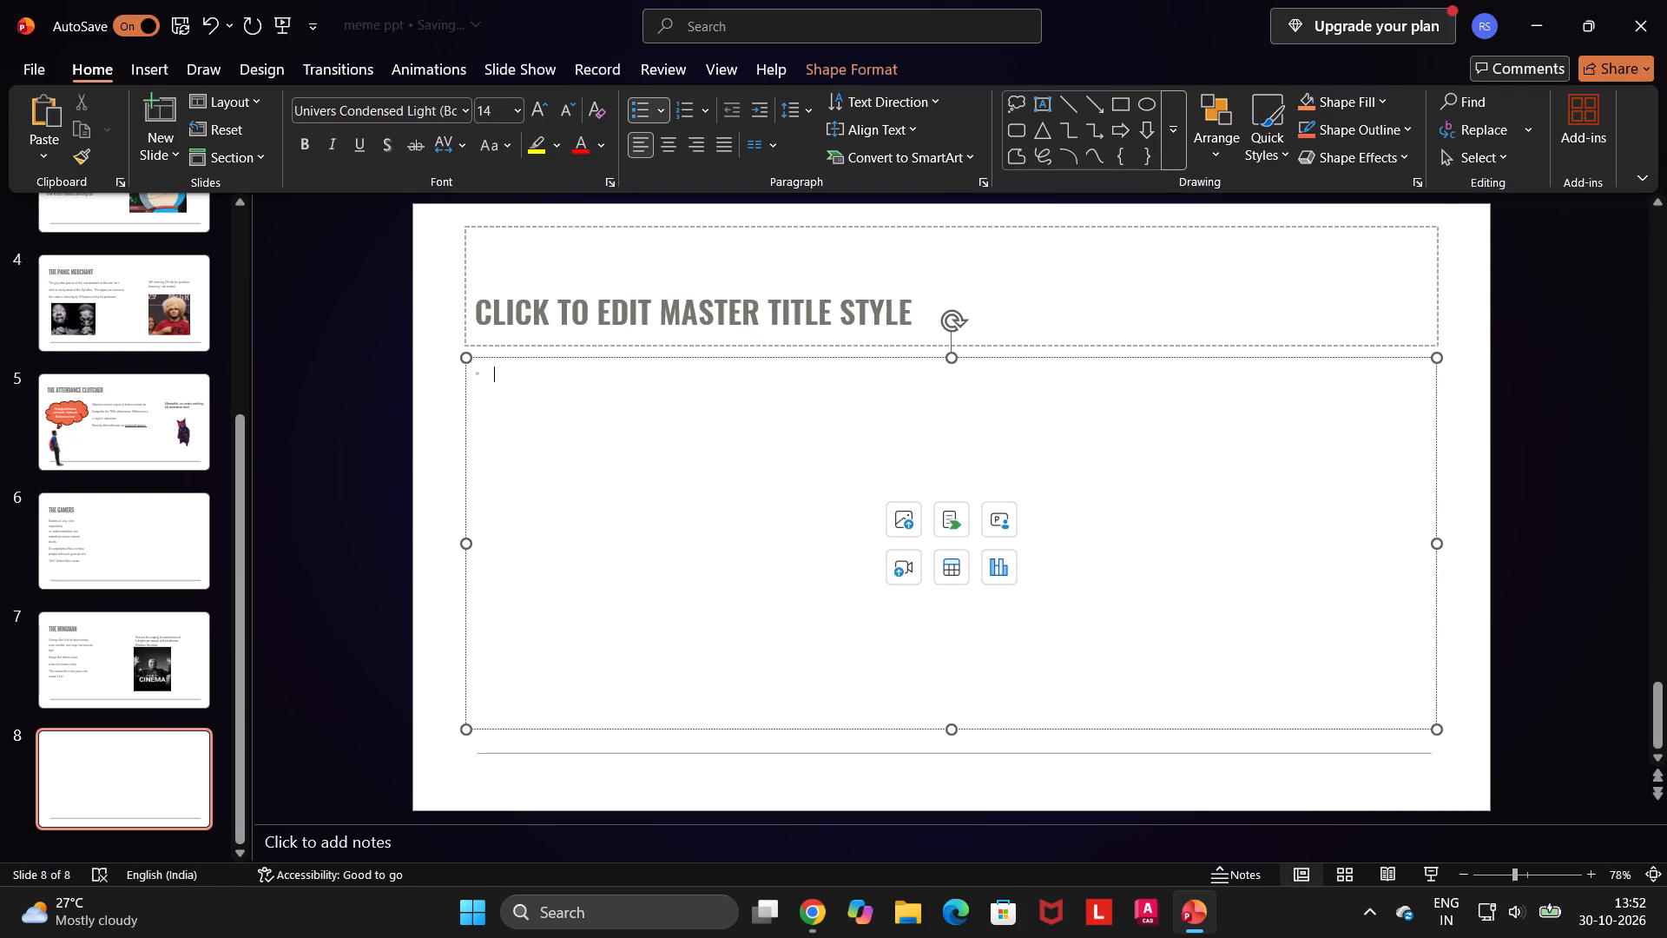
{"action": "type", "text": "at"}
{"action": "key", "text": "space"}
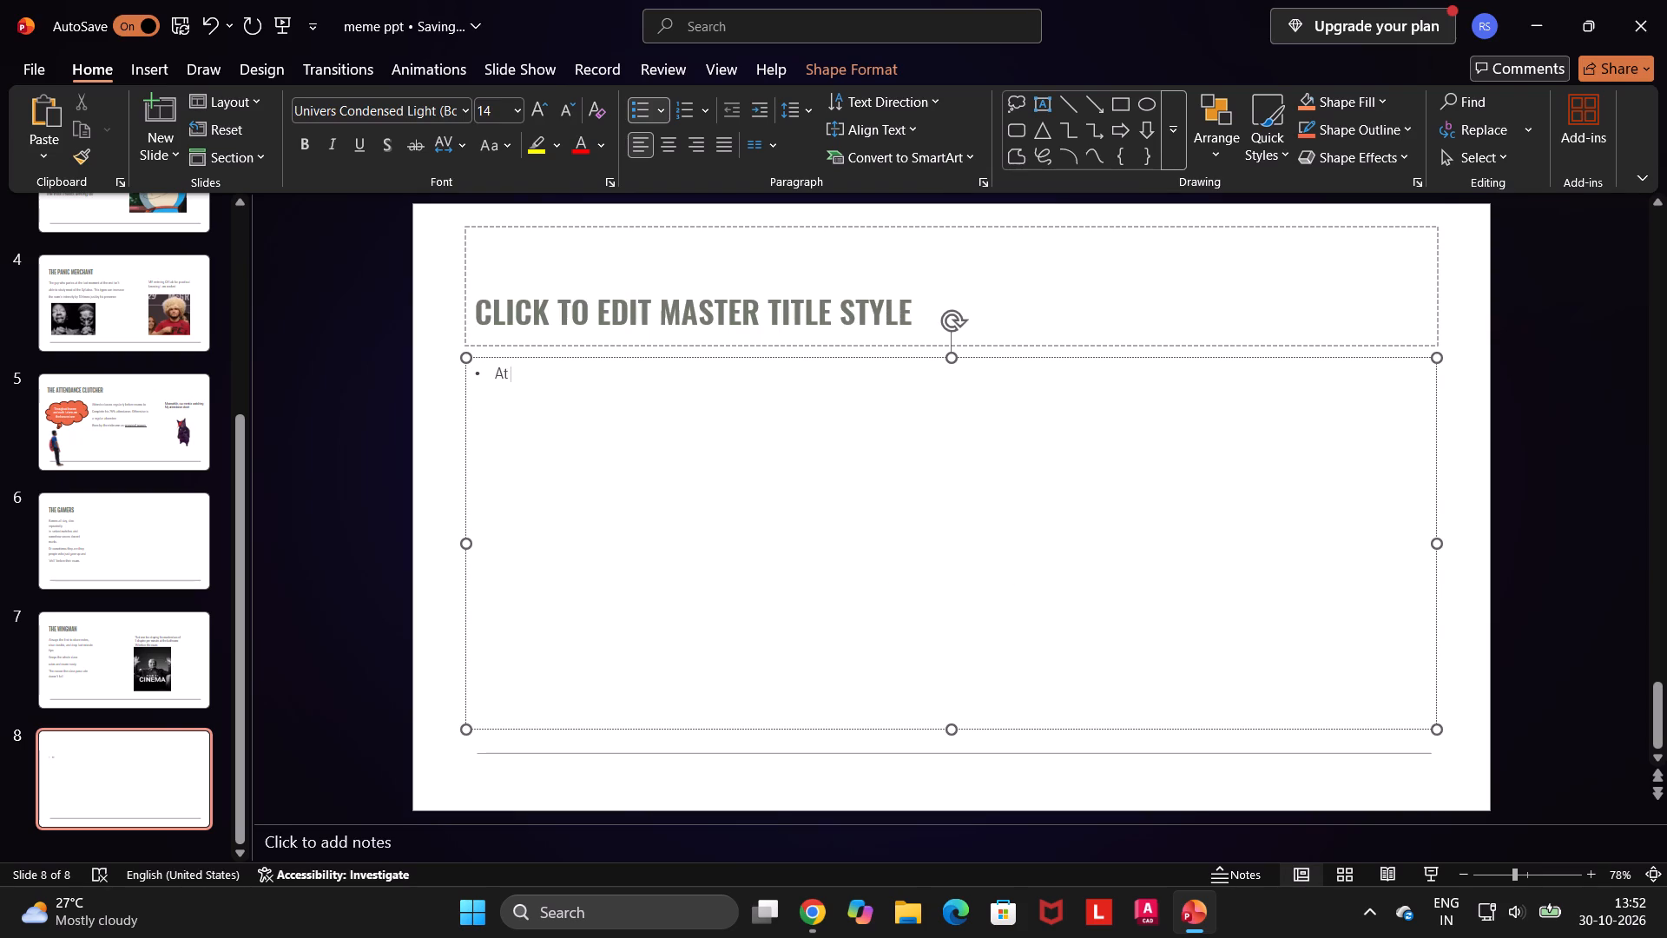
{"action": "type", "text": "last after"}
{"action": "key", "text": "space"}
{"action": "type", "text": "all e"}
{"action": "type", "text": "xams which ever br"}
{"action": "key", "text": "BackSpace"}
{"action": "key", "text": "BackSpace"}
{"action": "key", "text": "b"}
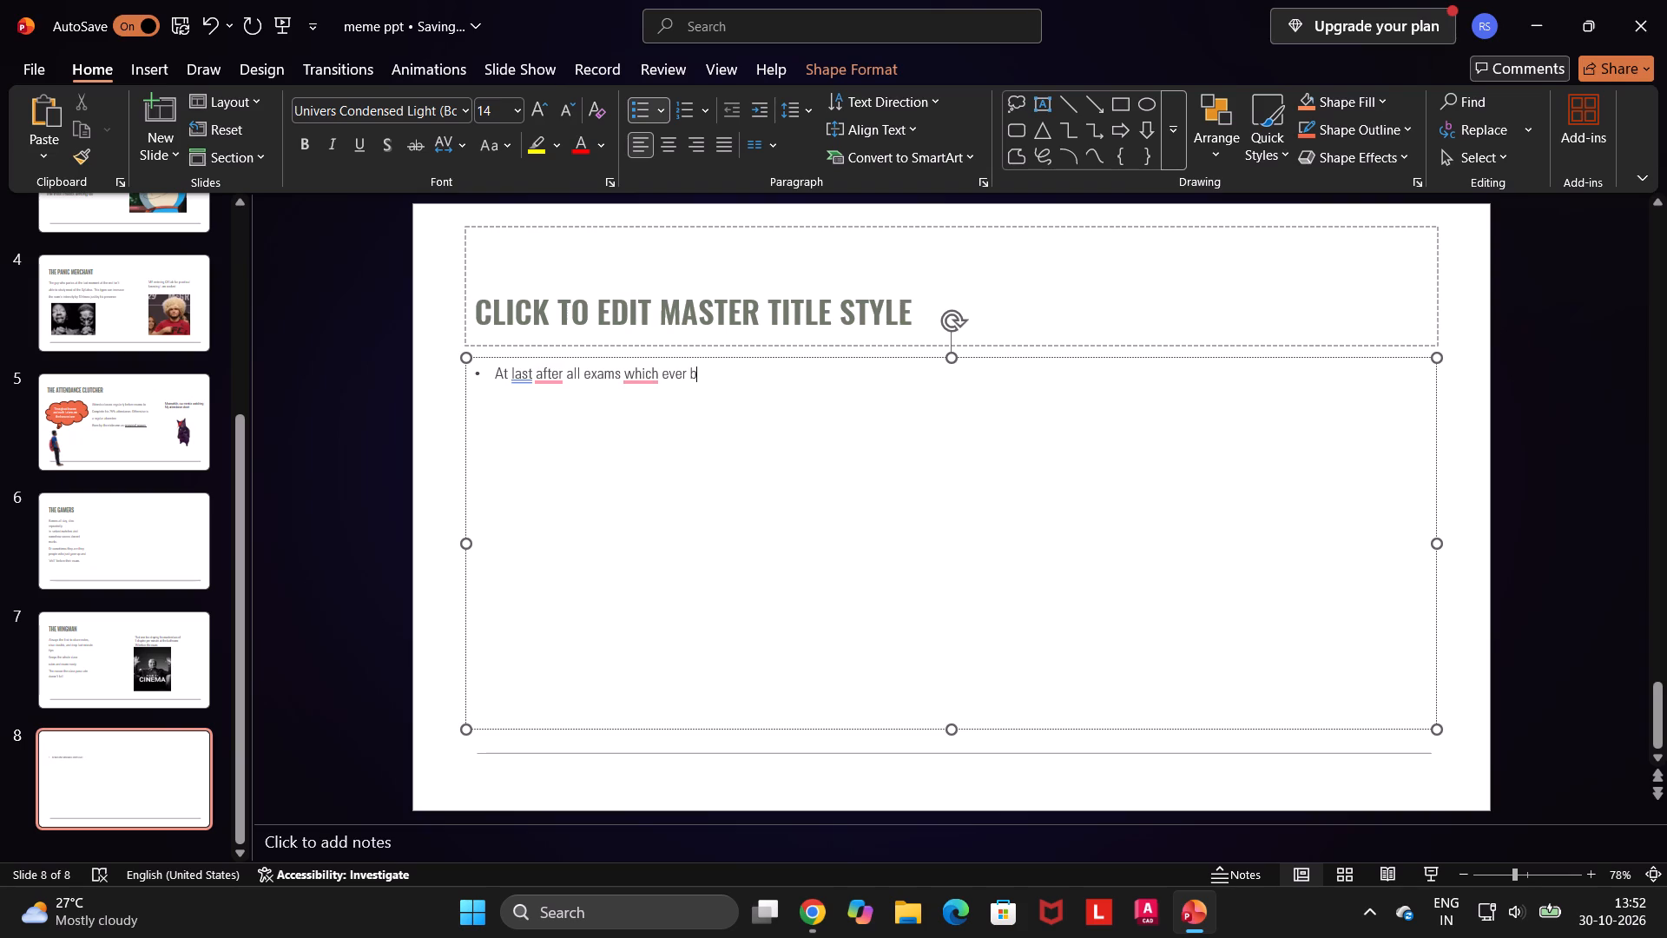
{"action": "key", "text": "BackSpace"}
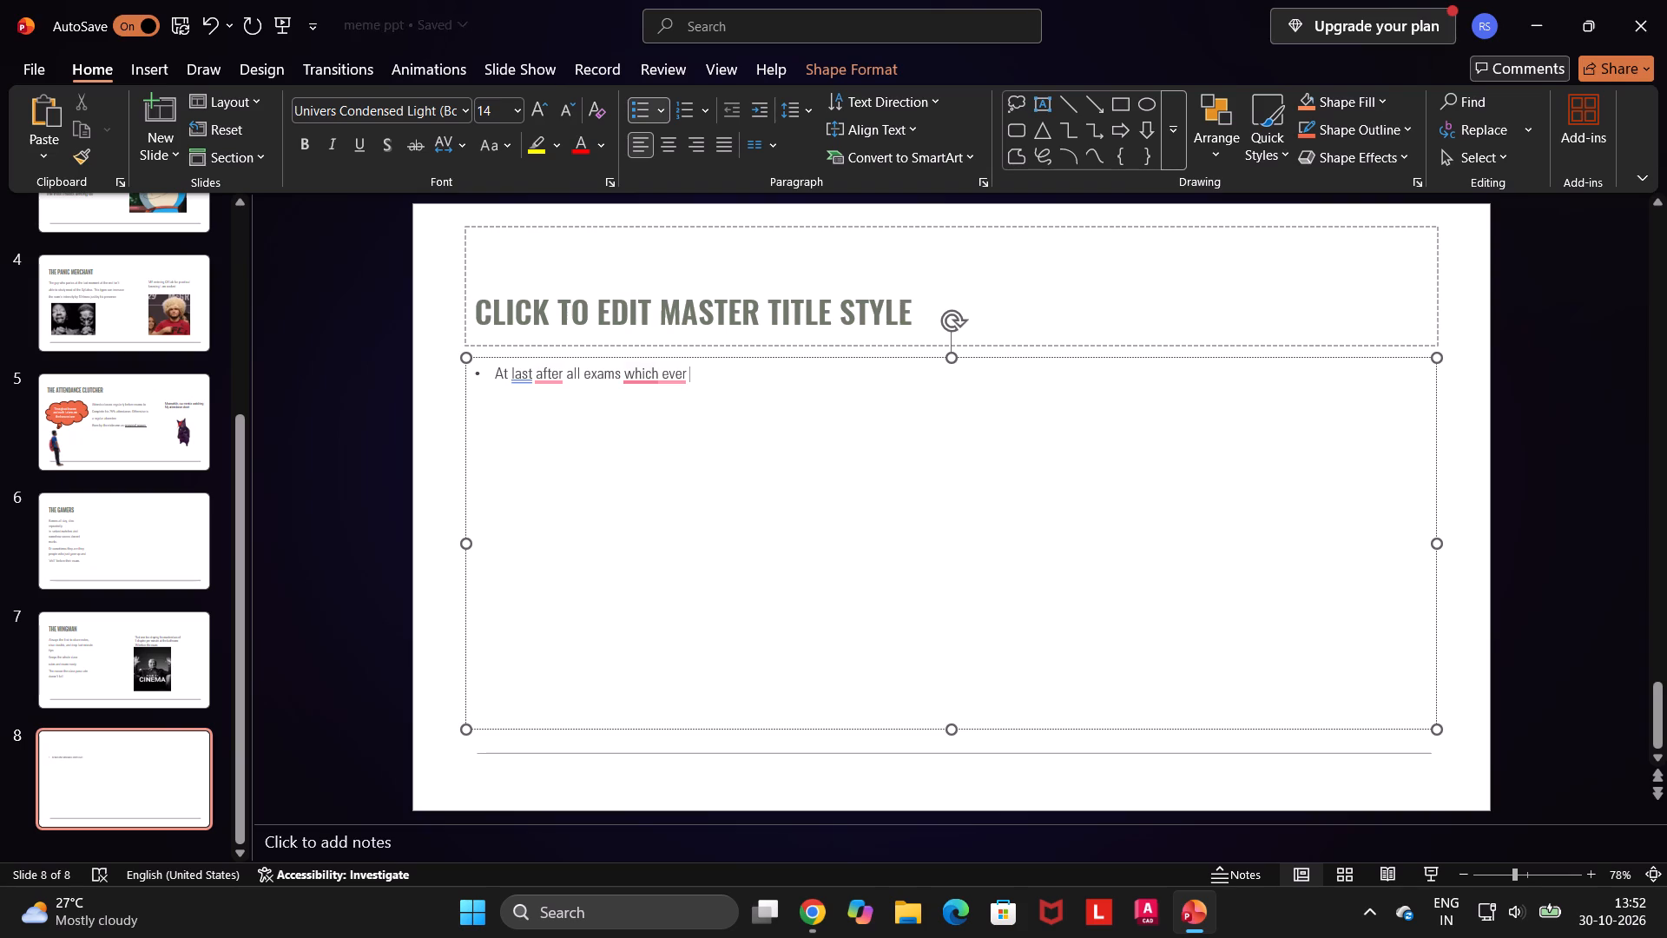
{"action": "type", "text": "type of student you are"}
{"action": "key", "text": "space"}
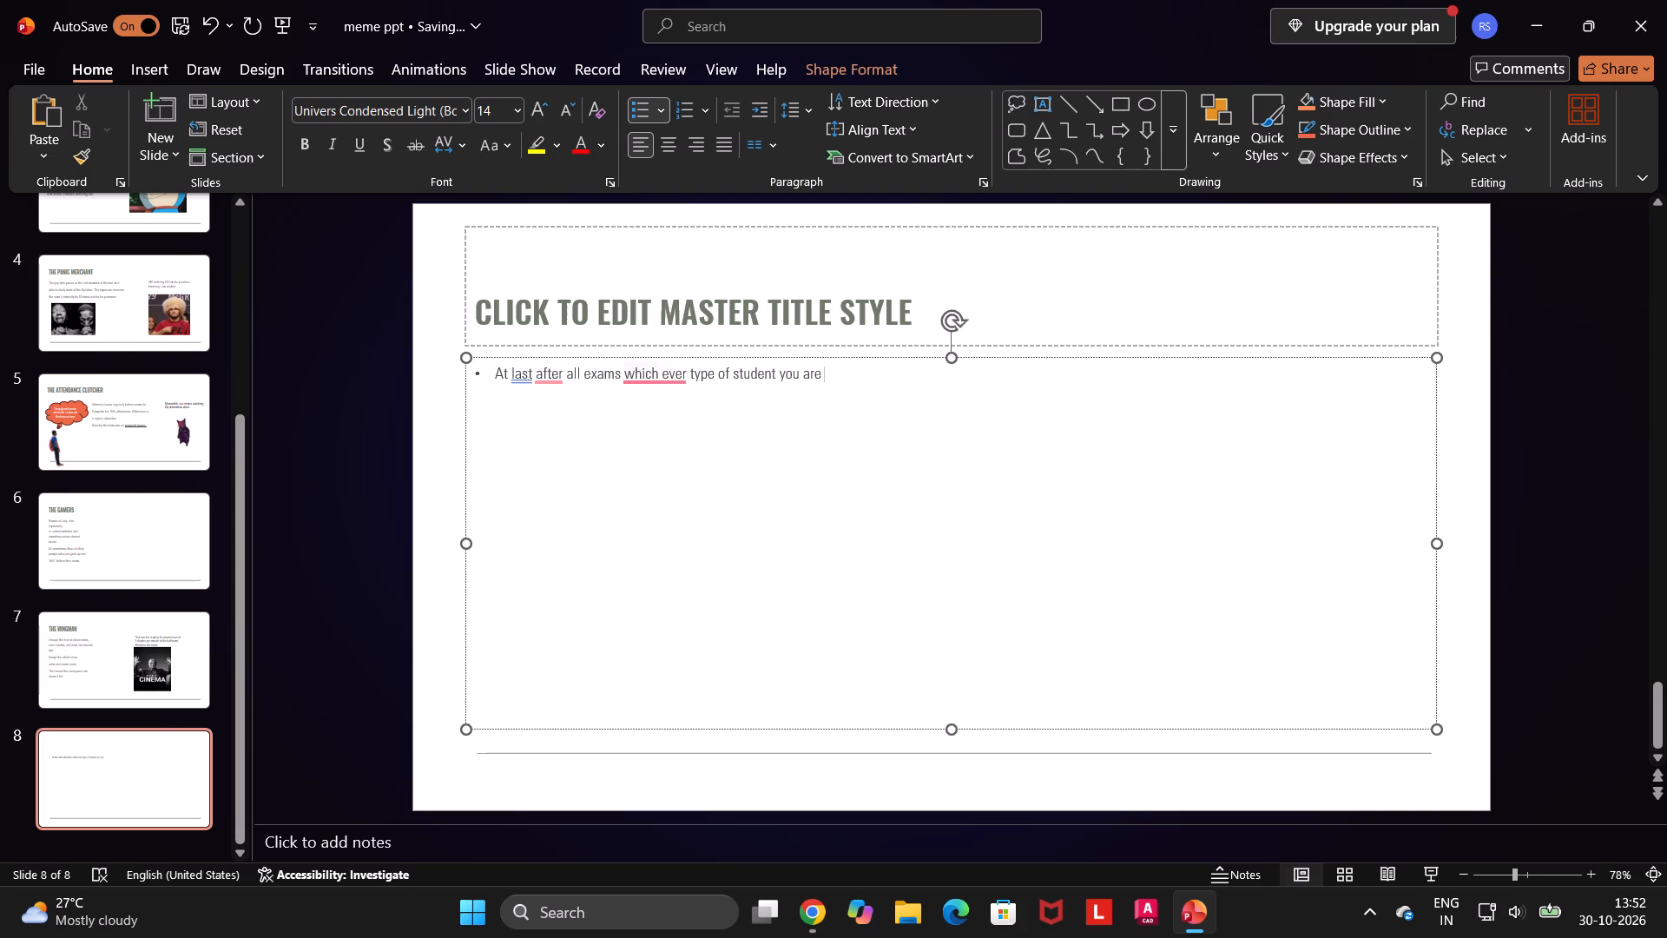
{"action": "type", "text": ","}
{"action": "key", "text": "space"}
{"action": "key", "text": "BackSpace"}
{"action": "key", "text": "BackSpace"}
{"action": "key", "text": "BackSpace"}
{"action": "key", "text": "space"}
Apply Grammarly's corrections to the bullet: a comma after "exams", "whichever" as one word, and a comma after "last".
{"action": "left_click", "coordinate": [664, 415]}
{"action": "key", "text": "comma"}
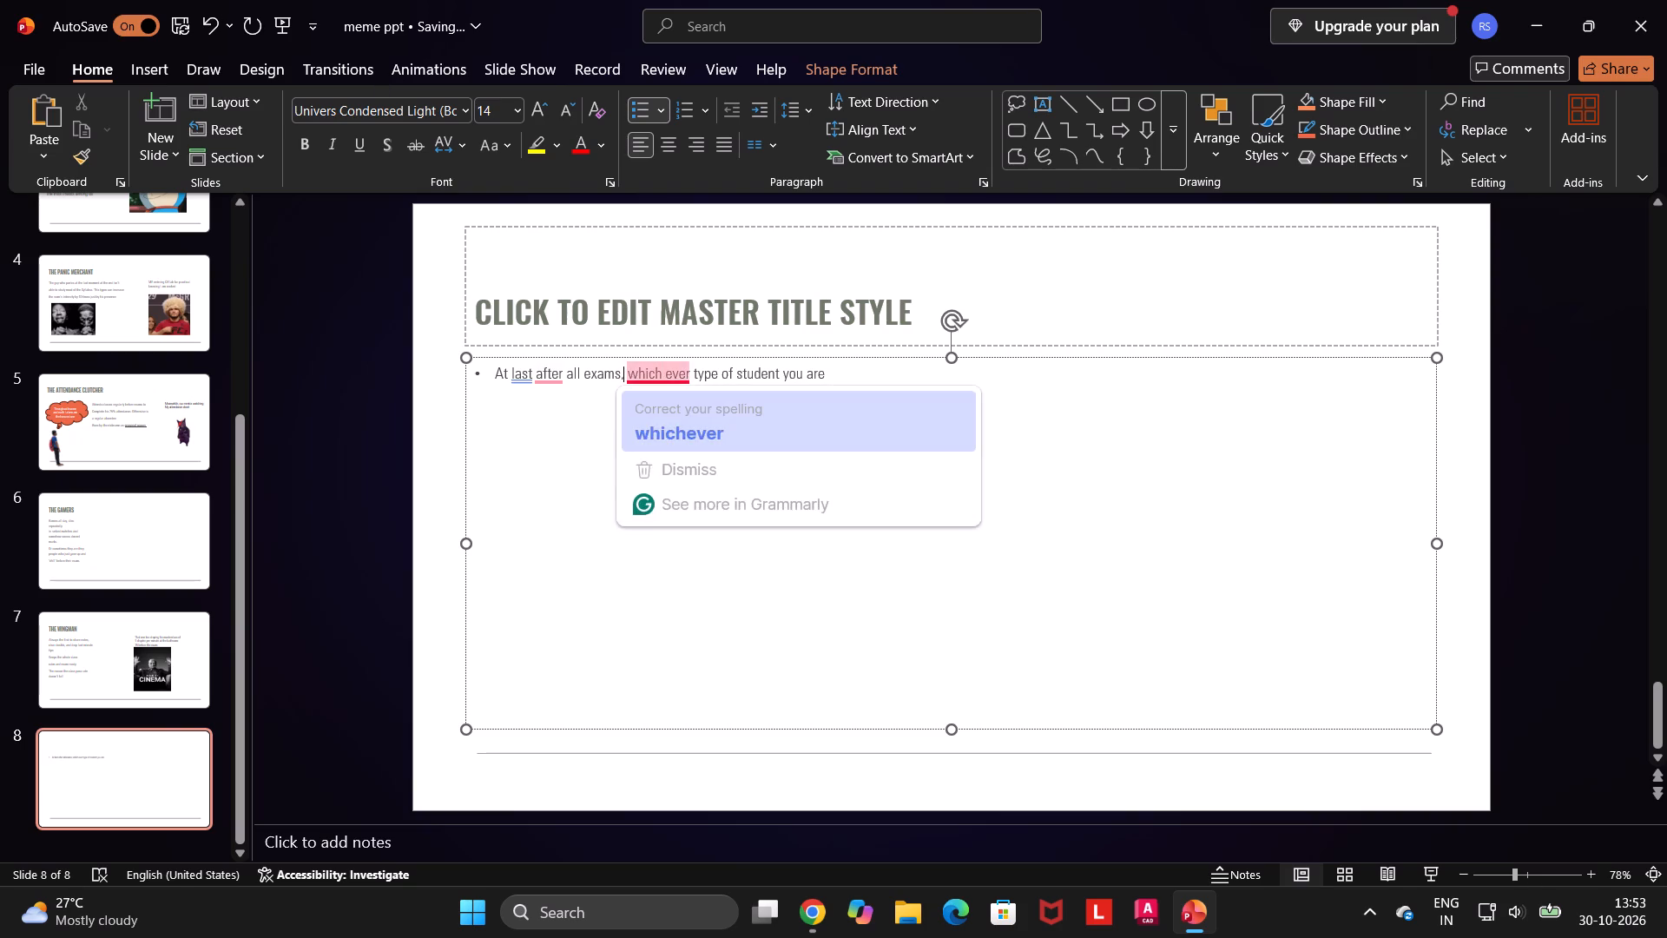
{"action": "left_click", "coordinate": [669, 433]}
{"action": "key", "text": "shift+Right"}
{"action": "key", "text": "shift+Right"}
{"action": "key", "text": "shift+Right"}
{"action": "key", "text": "shift+Right"}
{"action": "key", "text": "shift+Right"}
{"action": "key", "text": "shift+Right"}
{"action": "key", "text": "shift+Right"}
{"action": "key", "text": "shift+Right"}
{"action": "key", "text": "shift+Right"}
{"action": "key", "text": "shift+Right"}
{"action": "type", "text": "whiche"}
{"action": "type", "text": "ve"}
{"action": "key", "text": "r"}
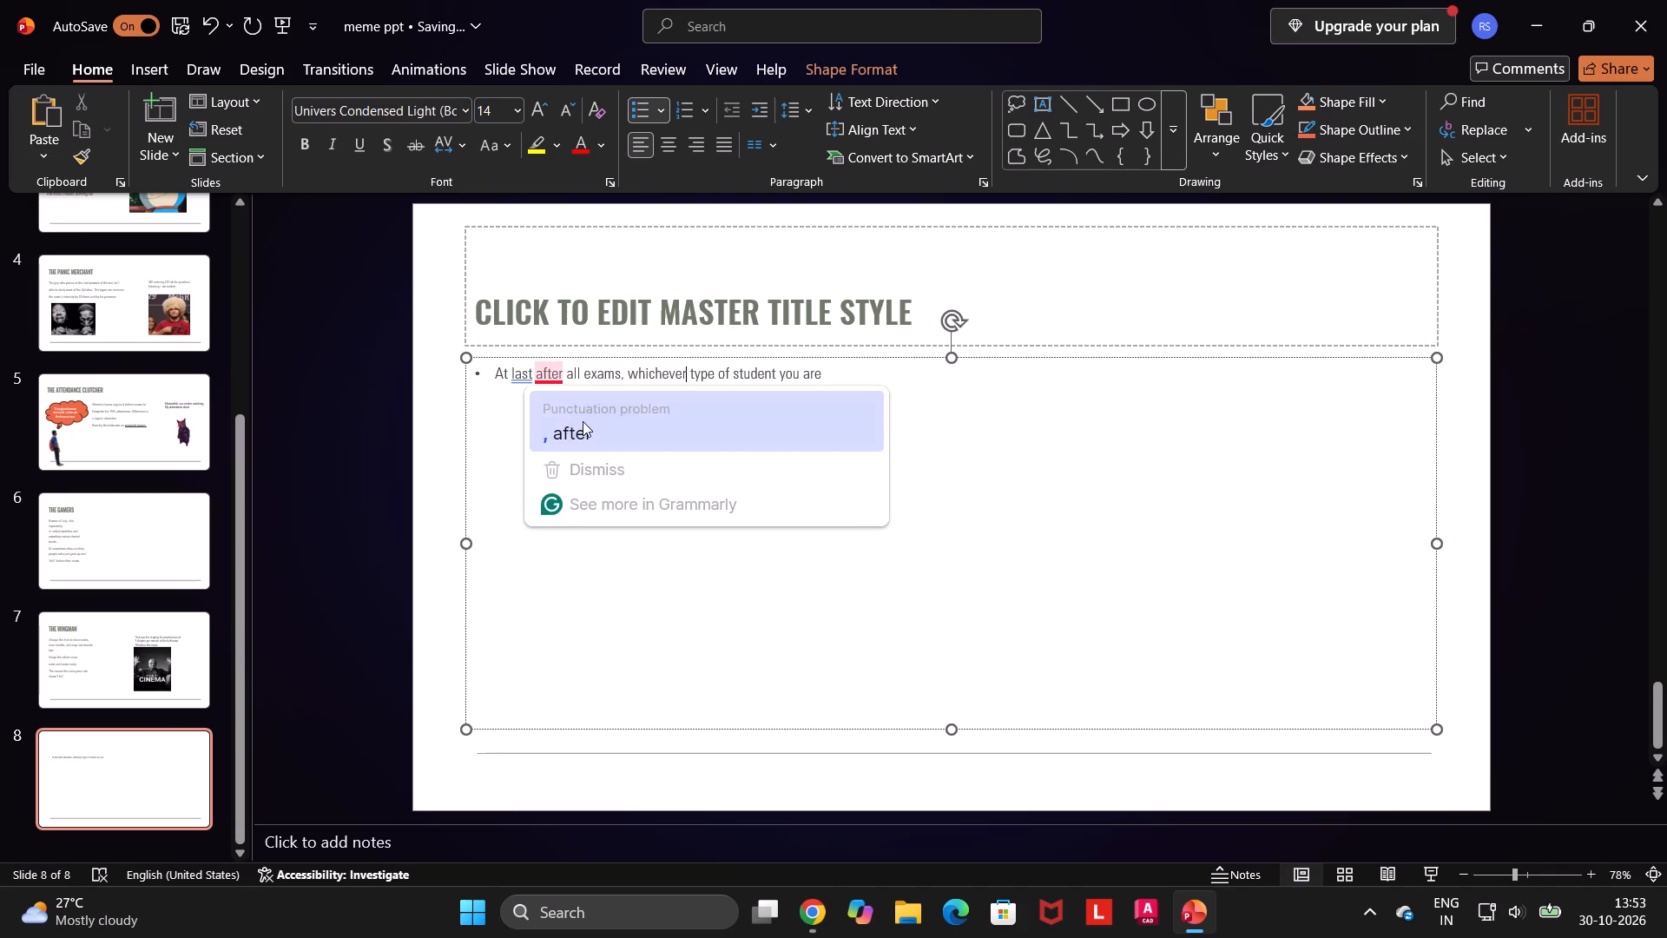
{"action": "left_click", "coordinate": [583, 421]}
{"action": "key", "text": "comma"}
Finish the bullet with "post exam sleep is the best sleep you can get ." and start a new line beneath it.
{"action": "left_click", "coordinate": [857, 380]}
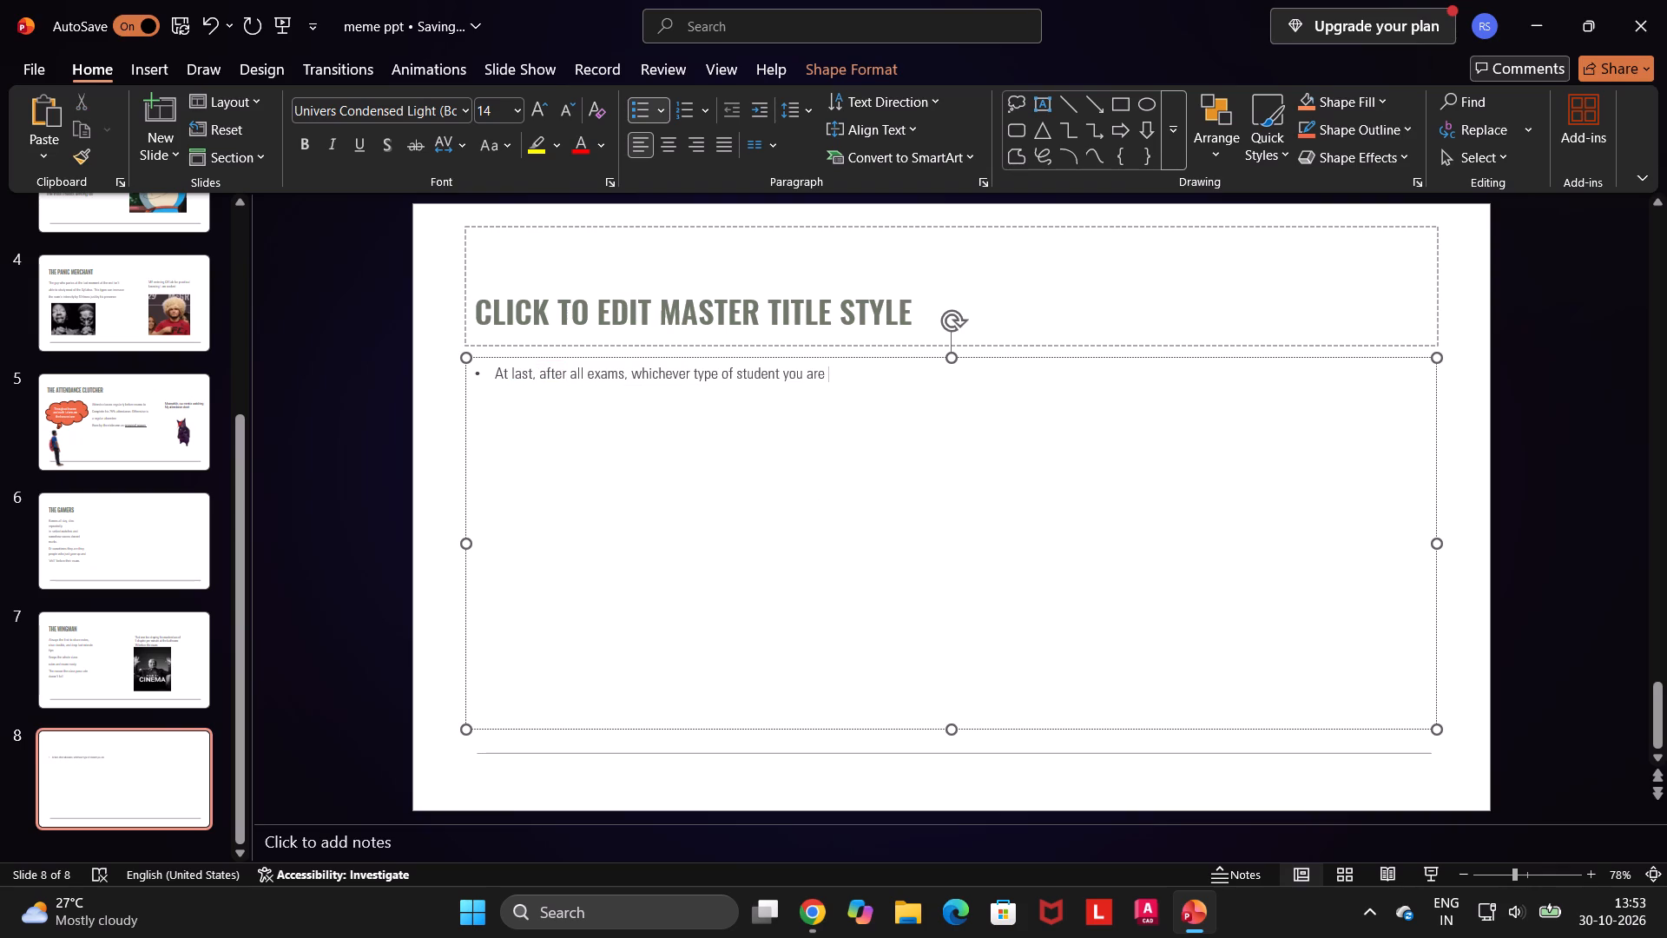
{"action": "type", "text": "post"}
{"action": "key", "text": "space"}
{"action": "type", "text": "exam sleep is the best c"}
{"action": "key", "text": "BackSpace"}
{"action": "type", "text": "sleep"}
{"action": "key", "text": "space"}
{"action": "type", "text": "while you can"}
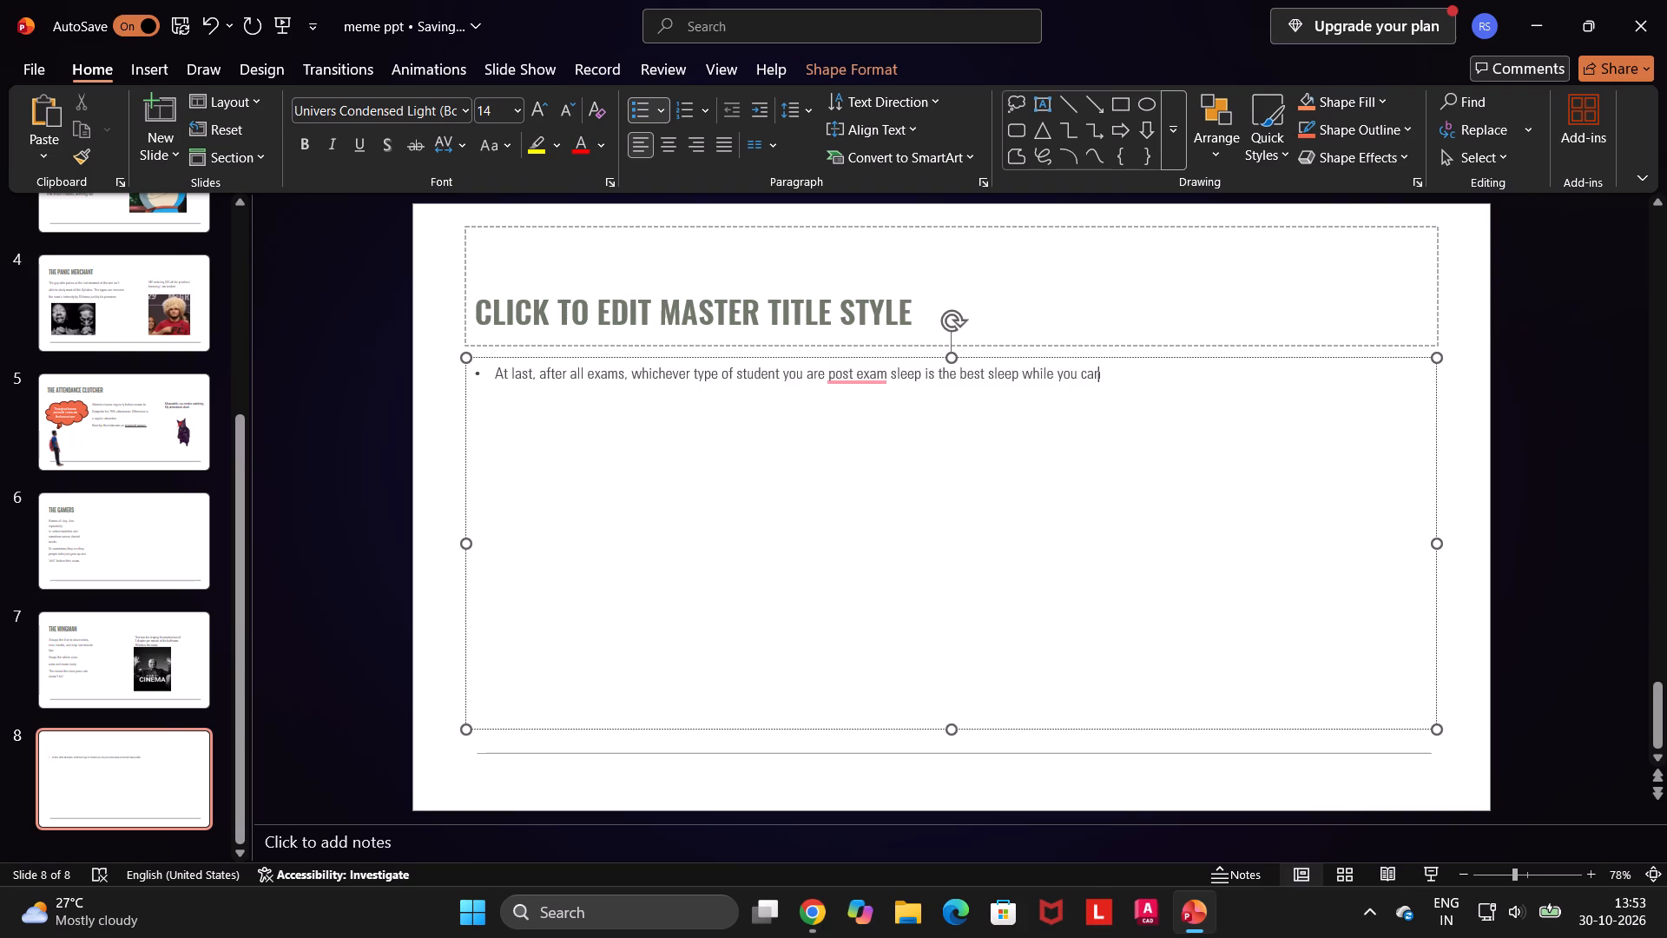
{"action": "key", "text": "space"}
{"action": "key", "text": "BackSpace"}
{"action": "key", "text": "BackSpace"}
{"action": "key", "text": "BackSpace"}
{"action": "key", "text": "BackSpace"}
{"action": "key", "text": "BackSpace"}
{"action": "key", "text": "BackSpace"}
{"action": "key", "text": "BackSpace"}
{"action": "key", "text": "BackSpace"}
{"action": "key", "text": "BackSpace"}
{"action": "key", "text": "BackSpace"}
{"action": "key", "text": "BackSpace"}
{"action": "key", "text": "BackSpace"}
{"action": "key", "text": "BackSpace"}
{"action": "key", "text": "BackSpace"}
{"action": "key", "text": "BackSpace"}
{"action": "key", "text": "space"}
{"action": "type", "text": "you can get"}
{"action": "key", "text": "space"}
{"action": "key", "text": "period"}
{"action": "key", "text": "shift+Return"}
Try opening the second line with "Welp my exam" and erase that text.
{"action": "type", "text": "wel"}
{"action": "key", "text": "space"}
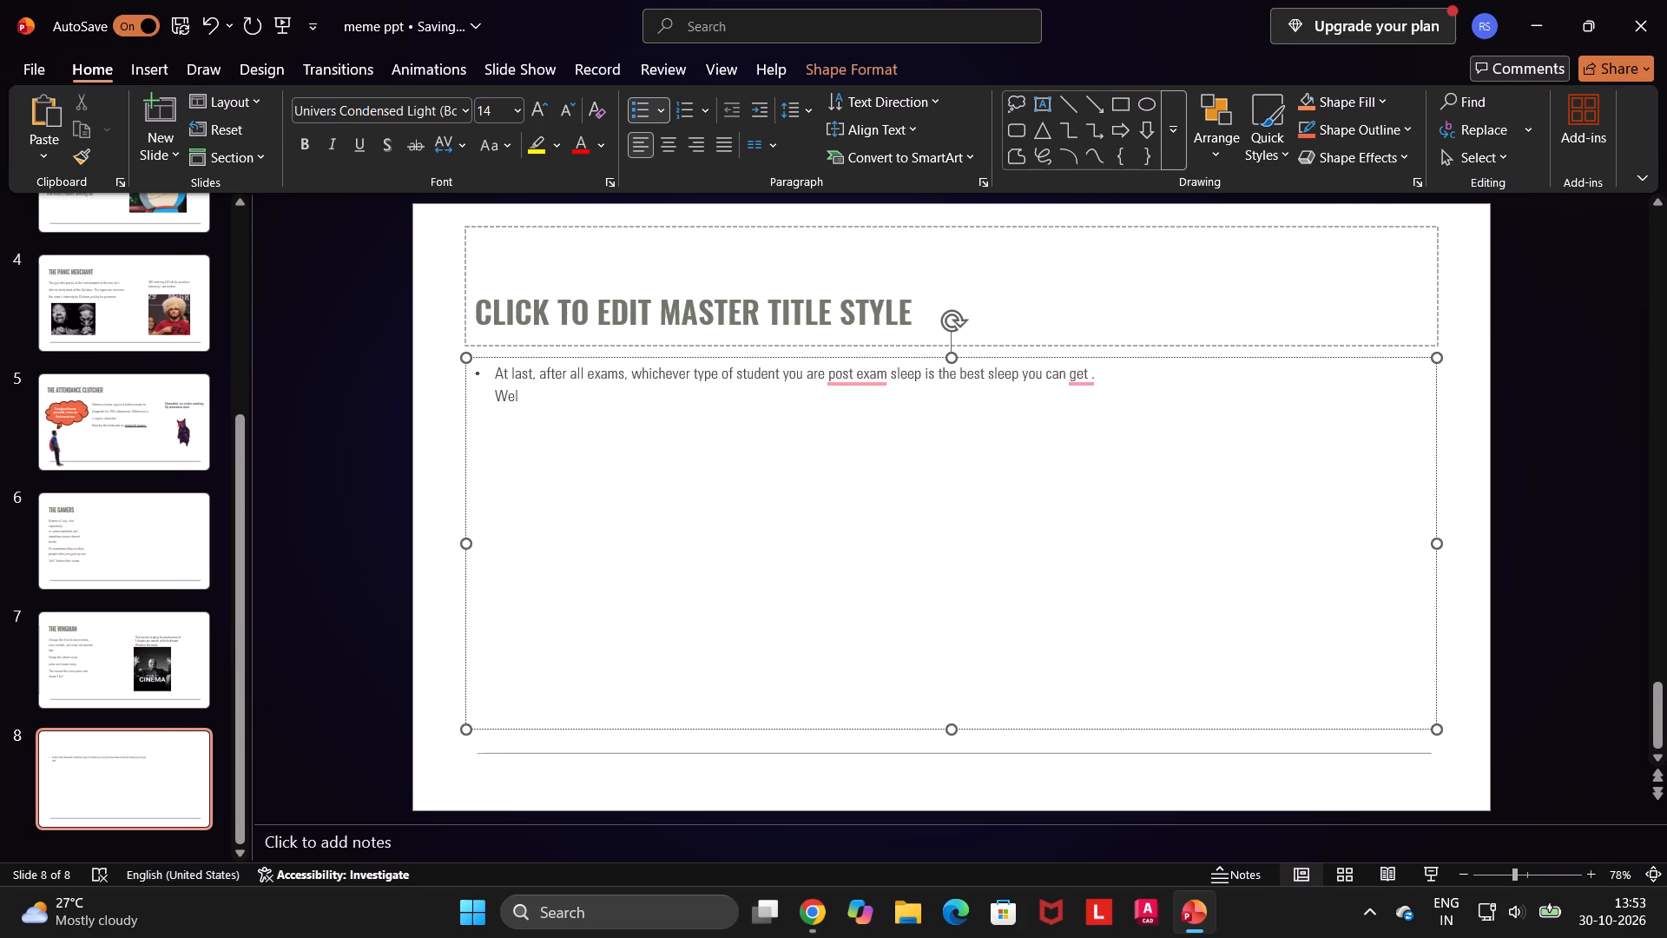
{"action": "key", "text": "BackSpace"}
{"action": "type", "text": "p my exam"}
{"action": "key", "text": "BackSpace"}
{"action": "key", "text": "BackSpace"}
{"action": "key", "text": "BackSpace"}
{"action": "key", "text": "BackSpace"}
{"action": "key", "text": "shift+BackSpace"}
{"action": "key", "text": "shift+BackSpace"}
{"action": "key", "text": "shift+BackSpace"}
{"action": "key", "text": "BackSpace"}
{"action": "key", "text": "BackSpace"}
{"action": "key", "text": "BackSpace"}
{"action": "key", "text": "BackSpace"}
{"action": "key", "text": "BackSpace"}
Begin the second line of the body text with "Well our end sems are approaching as well".
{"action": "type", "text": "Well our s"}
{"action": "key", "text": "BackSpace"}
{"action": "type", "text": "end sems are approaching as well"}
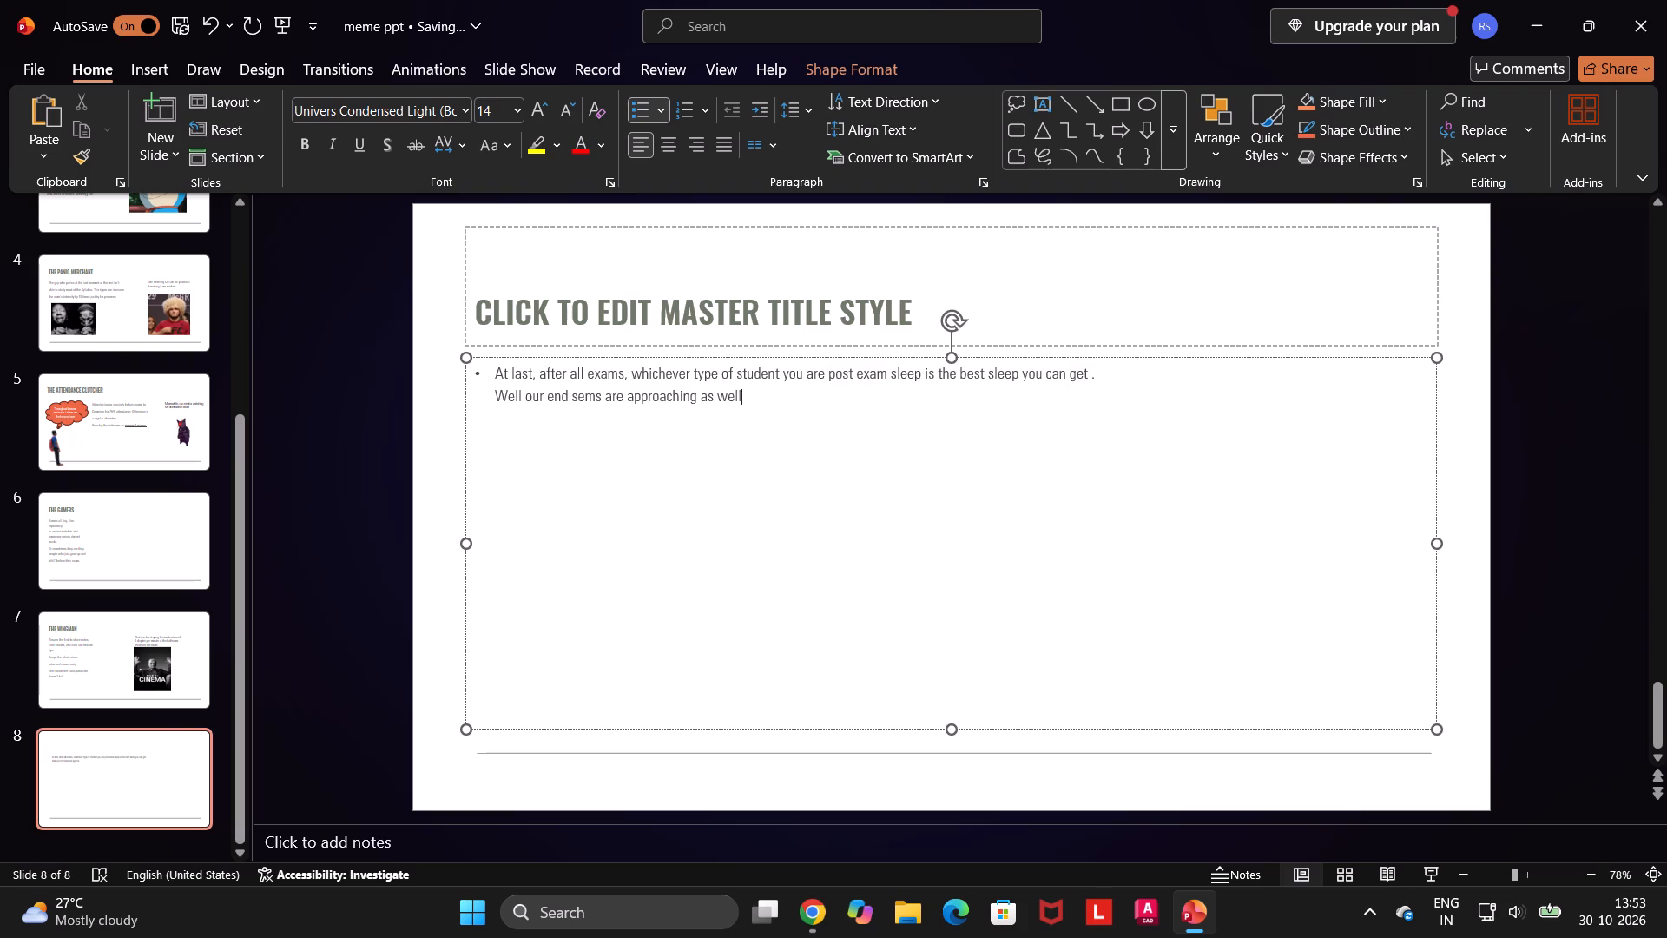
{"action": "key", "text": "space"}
Finish the second line with "so lets crush it !", correcting the spelling of "crush".
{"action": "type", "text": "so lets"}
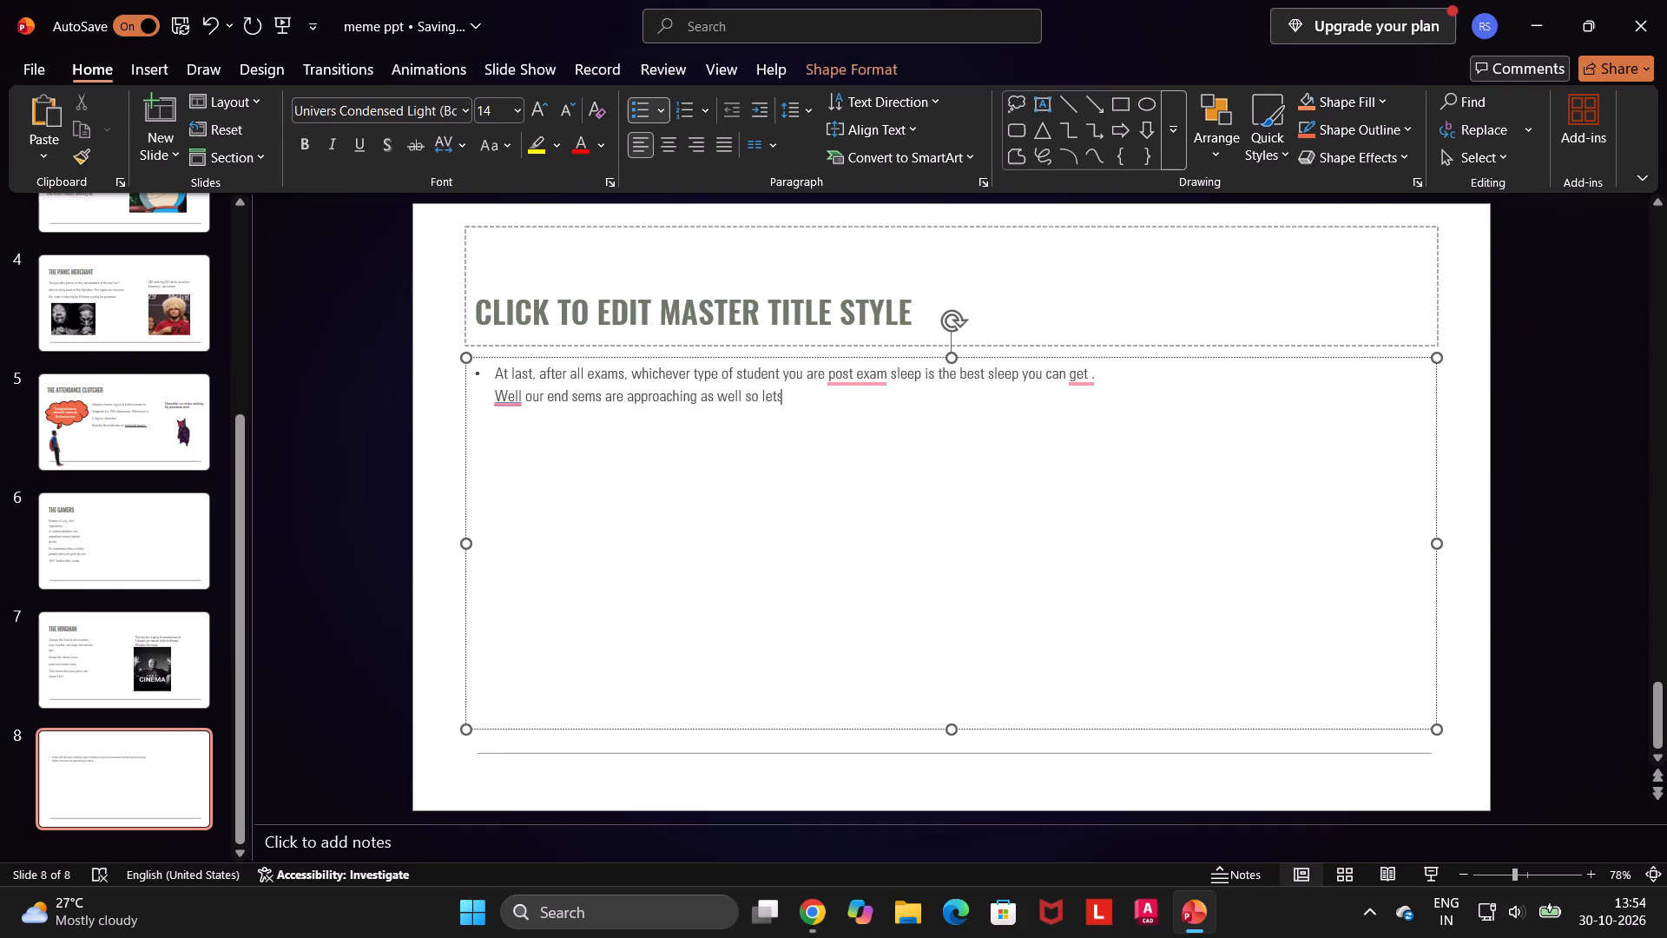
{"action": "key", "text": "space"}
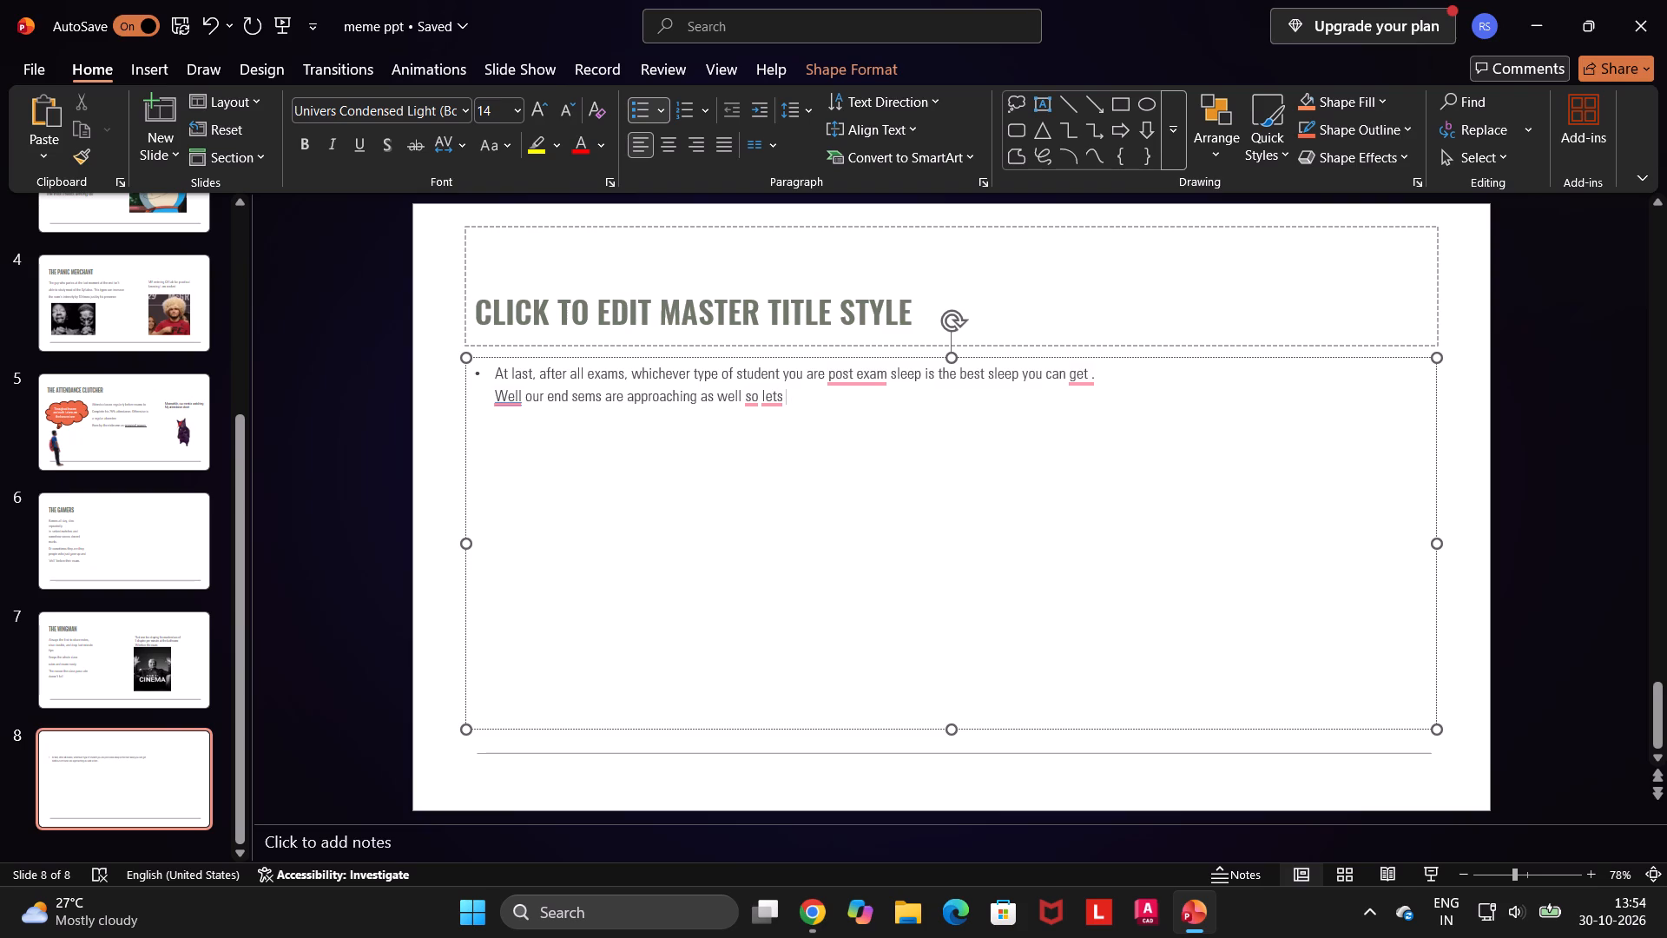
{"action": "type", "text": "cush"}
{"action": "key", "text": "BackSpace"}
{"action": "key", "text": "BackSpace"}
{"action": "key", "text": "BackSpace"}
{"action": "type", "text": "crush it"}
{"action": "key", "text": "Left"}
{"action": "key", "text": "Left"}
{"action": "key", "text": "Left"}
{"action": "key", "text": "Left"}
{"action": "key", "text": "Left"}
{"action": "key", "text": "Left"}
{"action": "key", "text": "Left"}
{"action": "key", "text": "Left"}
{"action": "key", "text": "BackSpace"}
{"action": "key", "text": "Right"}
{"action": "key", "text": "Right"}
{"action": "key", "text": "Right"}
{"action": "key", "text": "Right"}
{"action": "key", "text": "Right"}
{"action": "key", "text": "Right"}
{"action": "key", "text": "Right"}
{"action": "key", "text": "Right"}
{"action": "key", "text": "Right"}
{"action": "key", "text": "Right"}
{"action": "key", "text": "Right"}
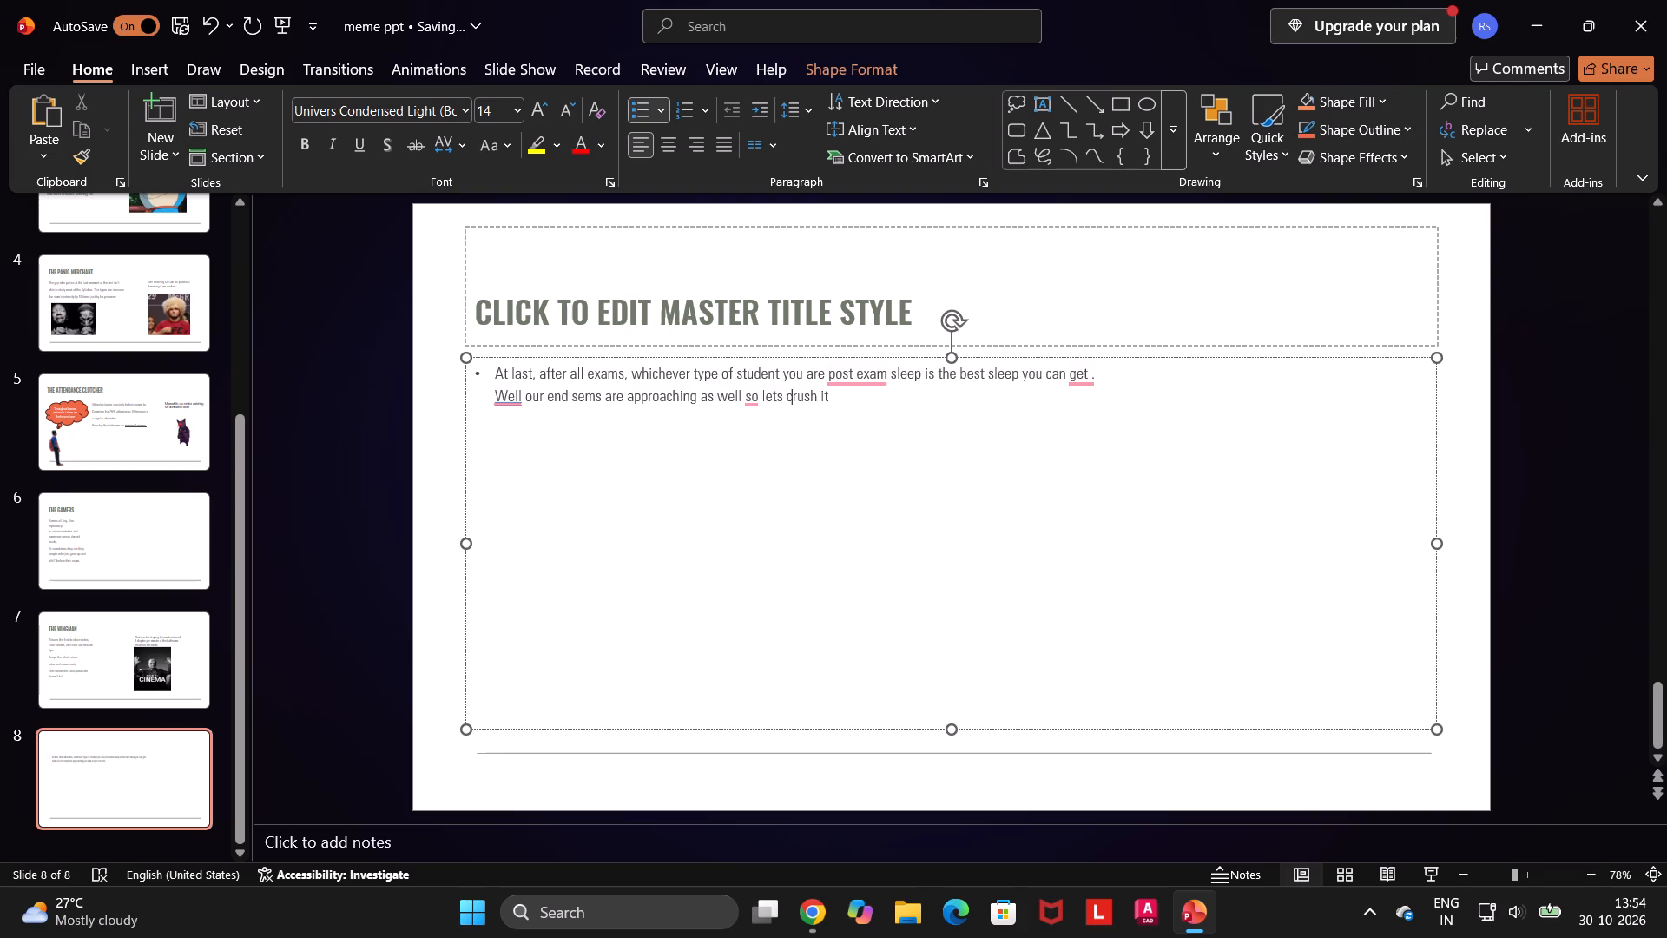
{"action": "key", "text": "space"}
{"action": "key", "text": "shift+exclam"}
Apply Grammarly's corrections to the first sentence: ", post-exam" after "you are" and no space before the full stop.
{"action": "left_click", "coordinate": [908, 423]}
{"action": "key", "text": "shift+Right"}
{"action": "key", "text": "shift+Right"}
{"action": "key", "text": "shift+Right"}
{"action": "key", "text": "shift+Right"}
{"action": "key", "text": "shift+Right"}
{"action": "key", "text": "shift+Right"}
{"action": "key", "text": "shift+Right"}
{"action": "key", "text": "shift+Right"}
{"action": "key", "text": "shift+Right"}
{"action": "key", "text": "shift+Right"}
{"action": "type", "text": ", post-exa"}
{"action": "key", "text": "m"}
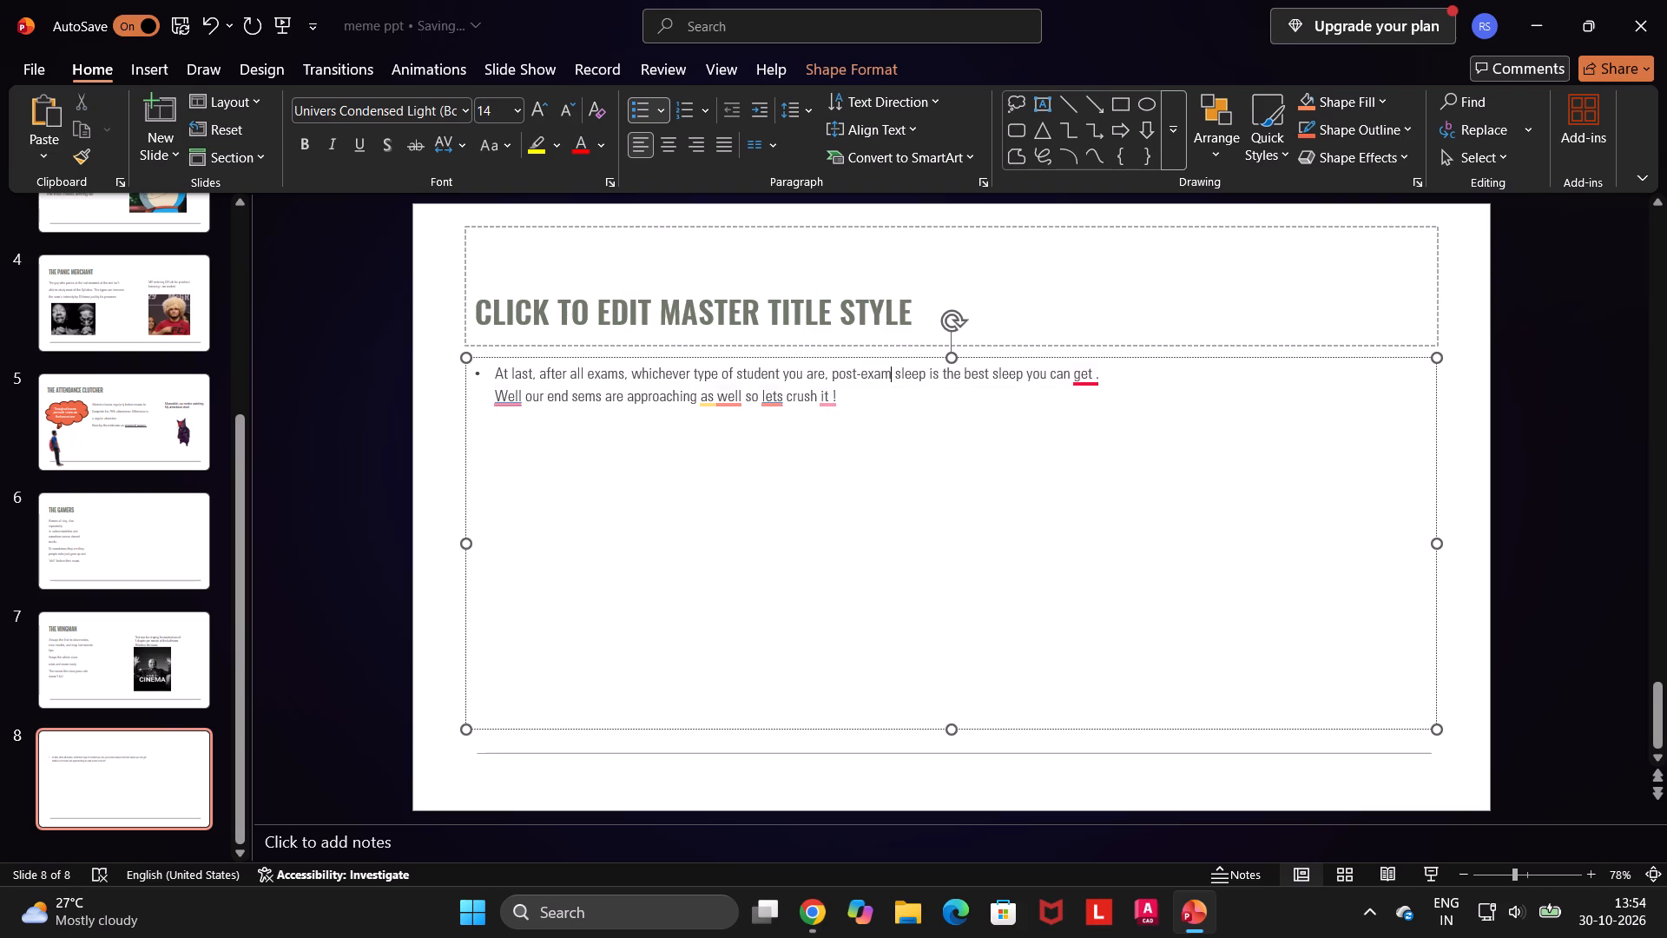
{"action": "left_click", "coordinate": [1097, 419]}
{"action": "key", "text": "shift+Right"}
{"action": "key", "text": "BackSpace"}
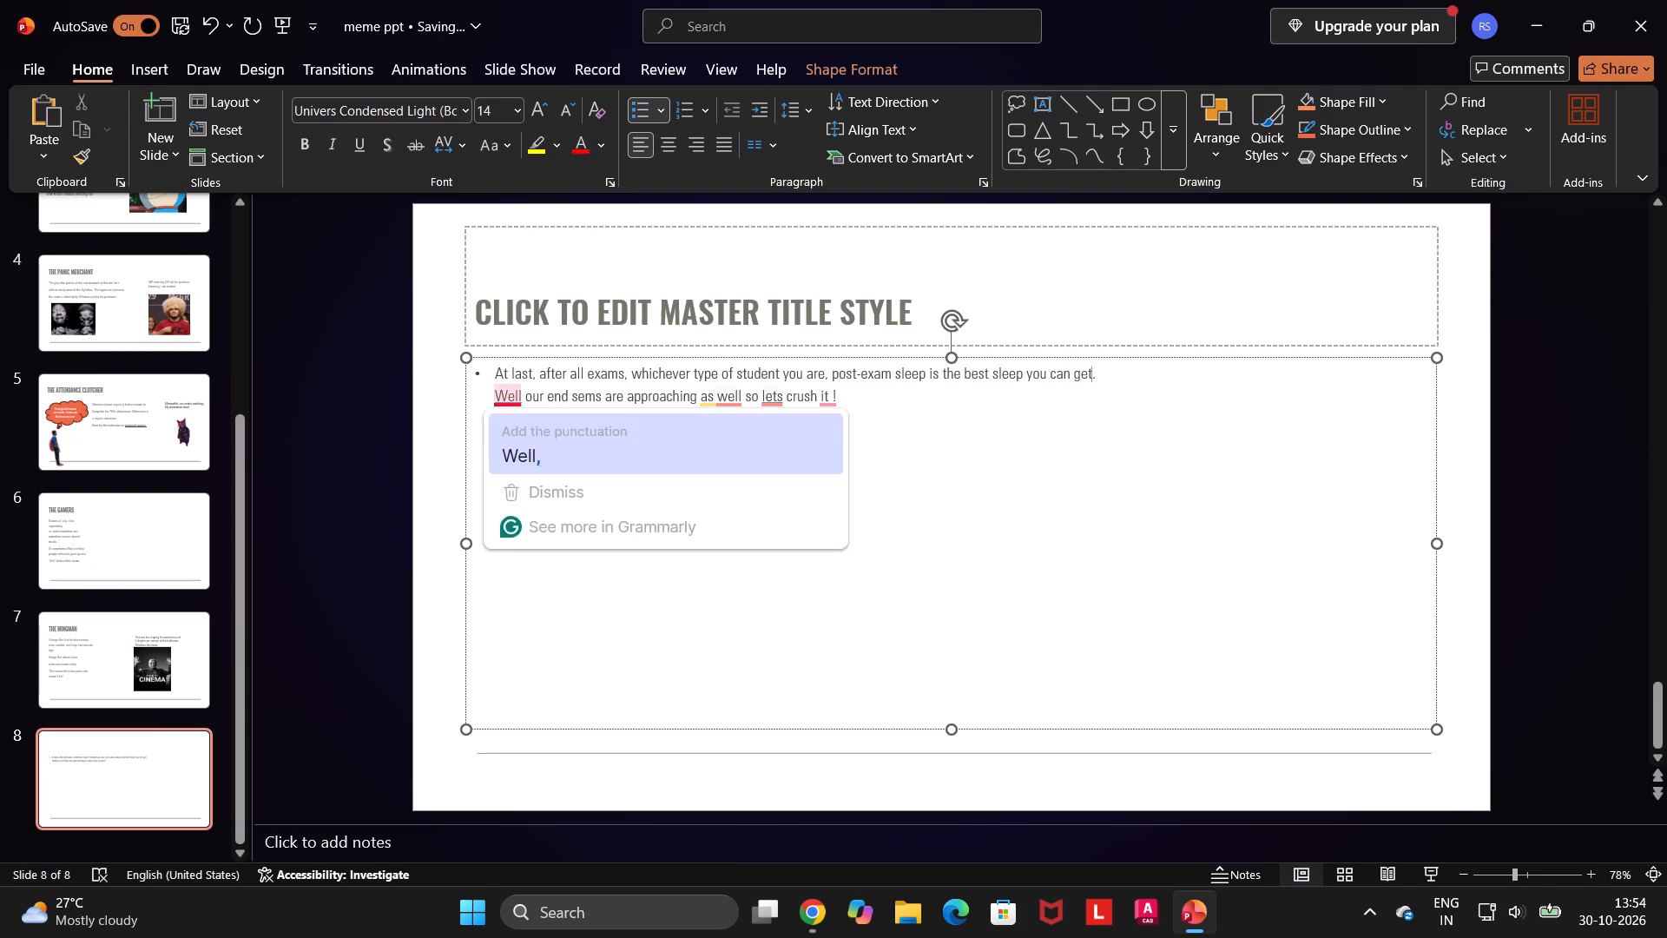
Apply Grammarly's corrections to the second line: commas after "Well" and "as well", no space before the exclamation mark, and "let's".
{"action": "left_click", "coordinate": [571, 452]}
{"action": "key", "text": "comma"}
{"action": "left_click", "coordinate": [754, 457]}
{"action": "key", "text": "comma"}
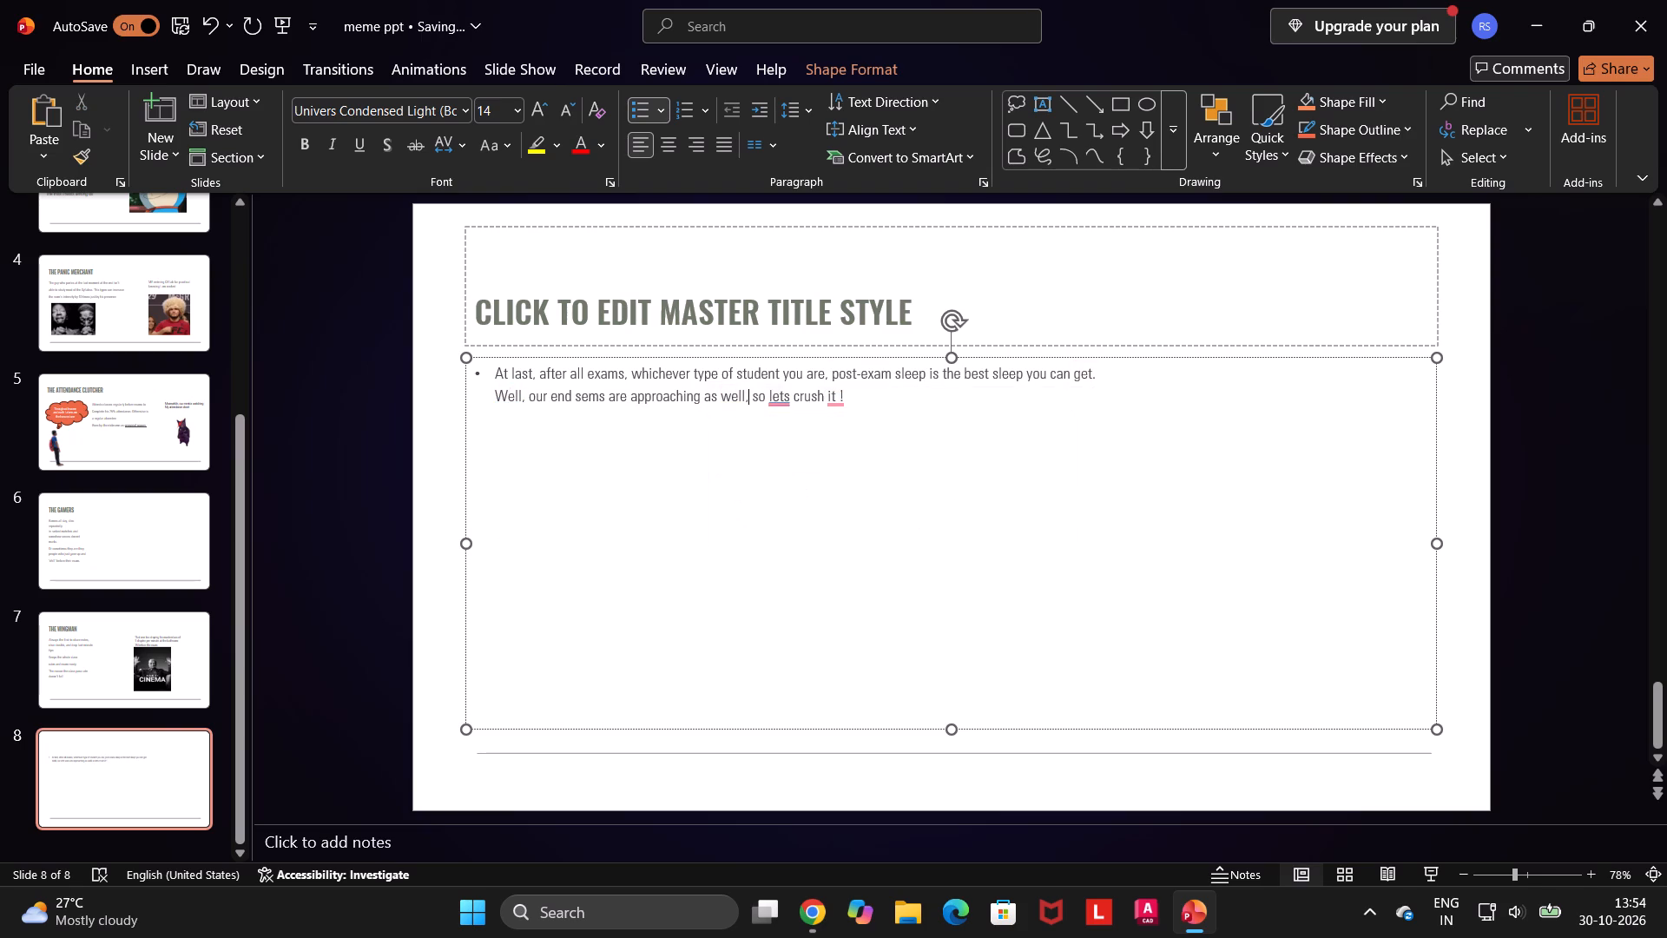
{"action": "left_click", "coordinate": [794, 443]}
{"action": "left_click", "coordinate": [840, 441]}
{"action": "key", "text": "shift+Right"}
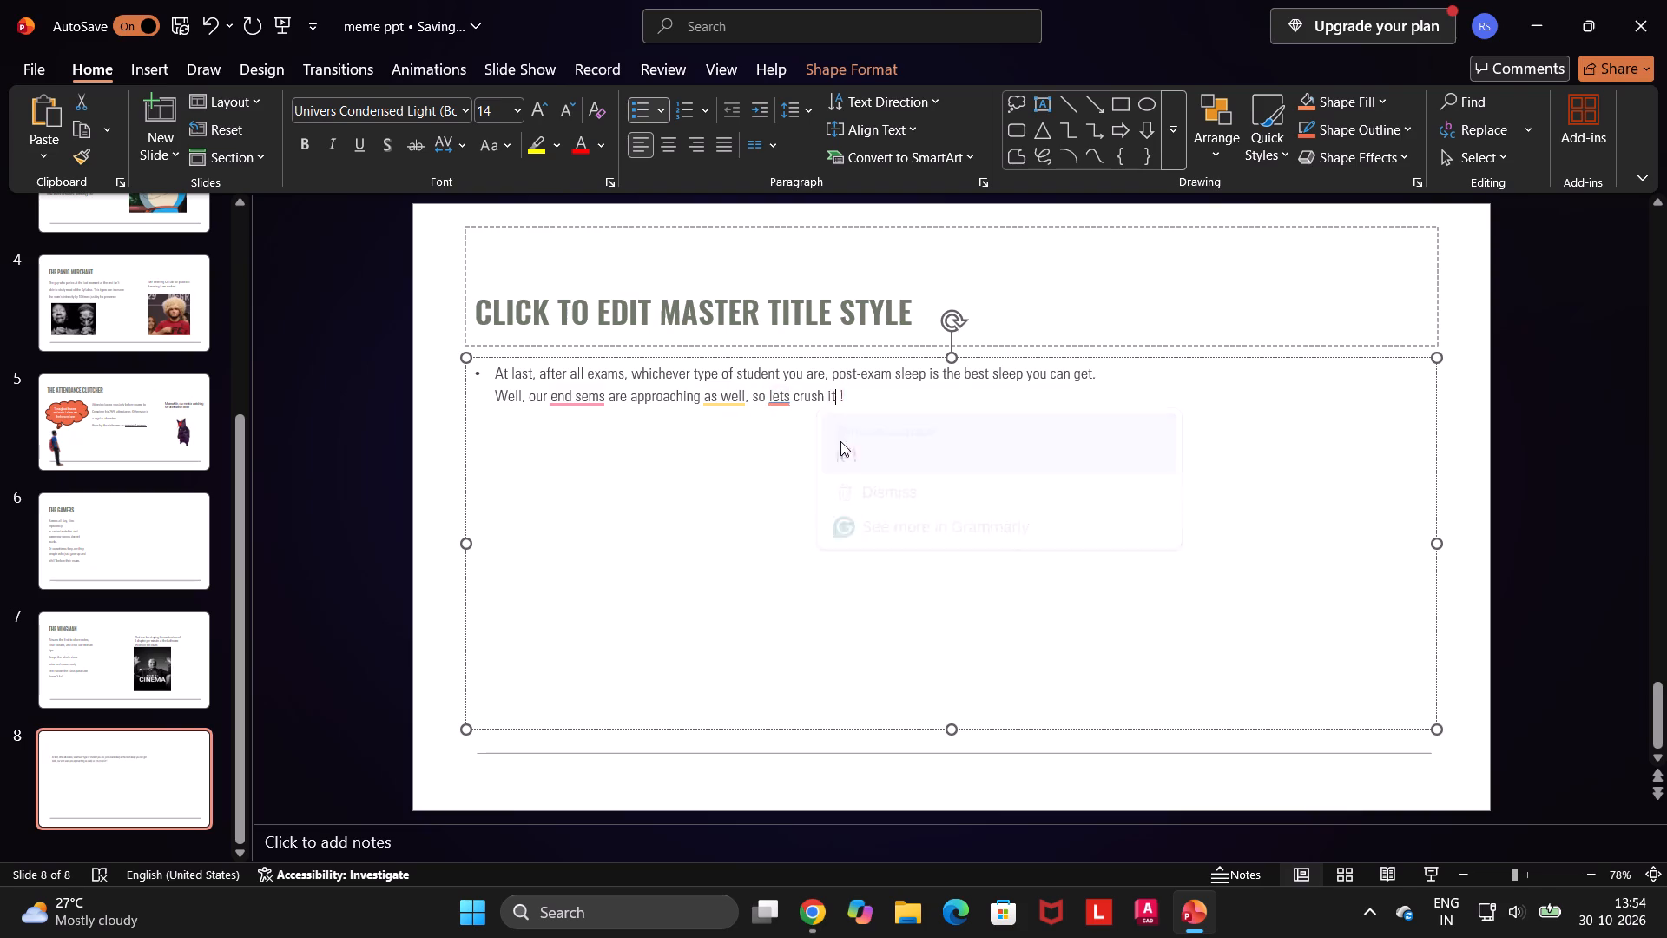
{"action": "key", "text": "BackSpace"}
{"action": "left_click", "coordinate": [802, 450]}
{"action": "key", "text": "shift+Right"}
{"action": "key", "text": "shift+Right"}
{"action": "key", "text": "shift+Right"}
{"action": "key", "text": "shift+Right"}
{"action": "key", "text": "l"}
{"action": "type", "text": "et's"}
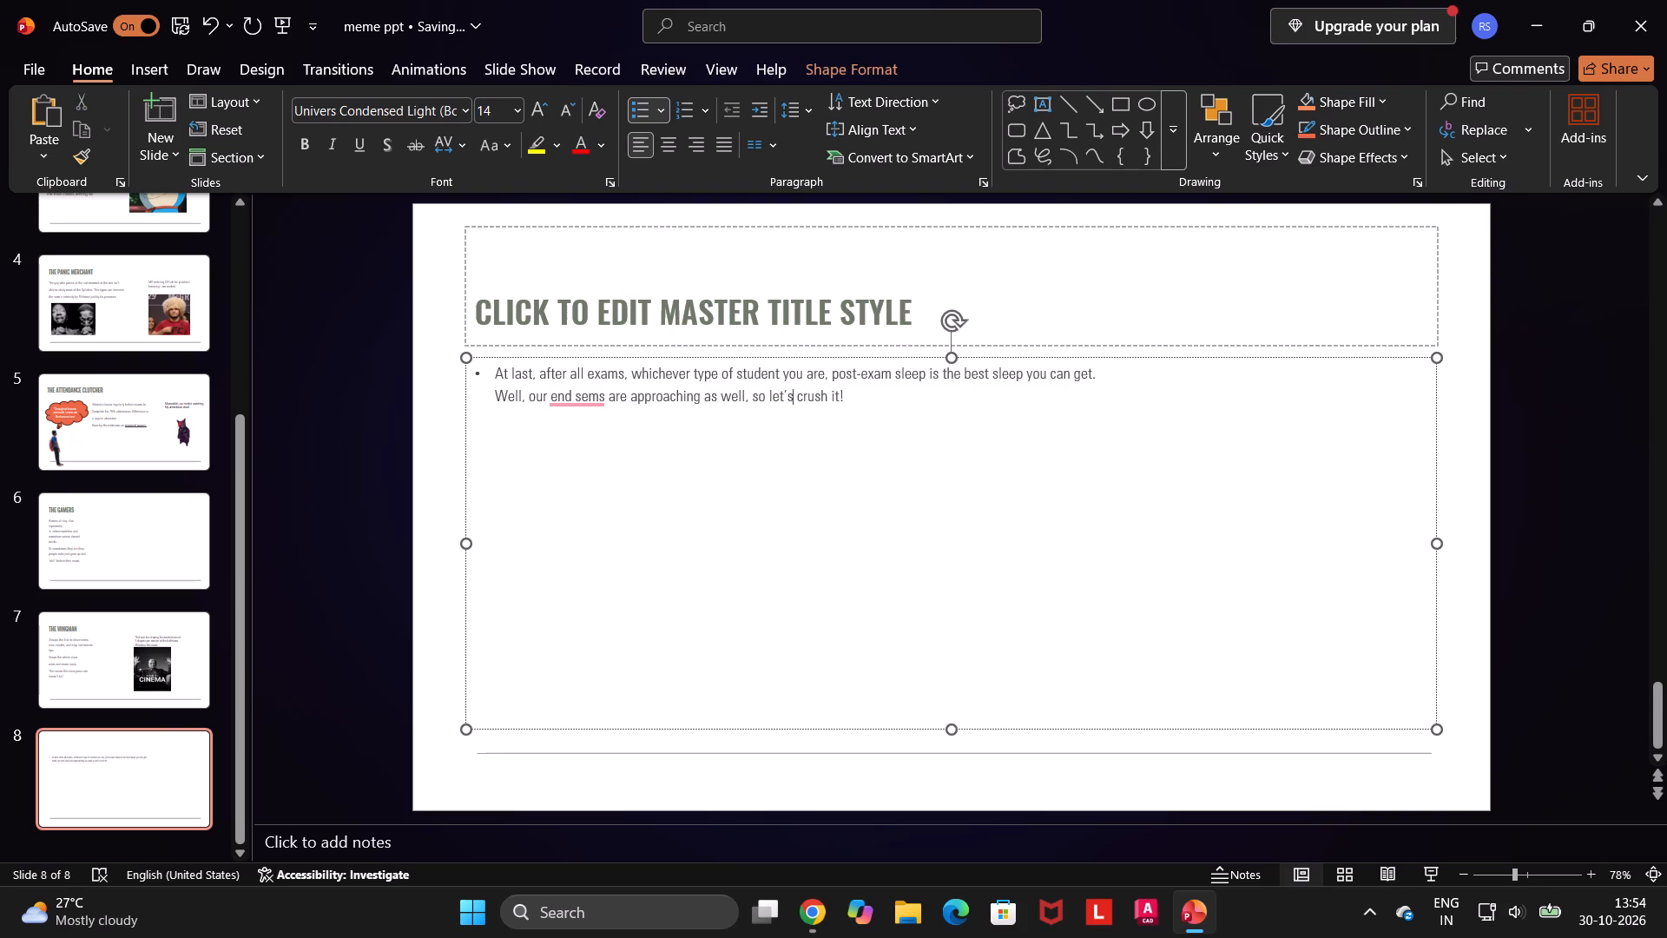
Narrow the body text box to about a third of its width, keeping its left edge in place.
{"action": "left_click_drag", "start_coordinate": [1436, 539], "coordinate": [767, 525]}
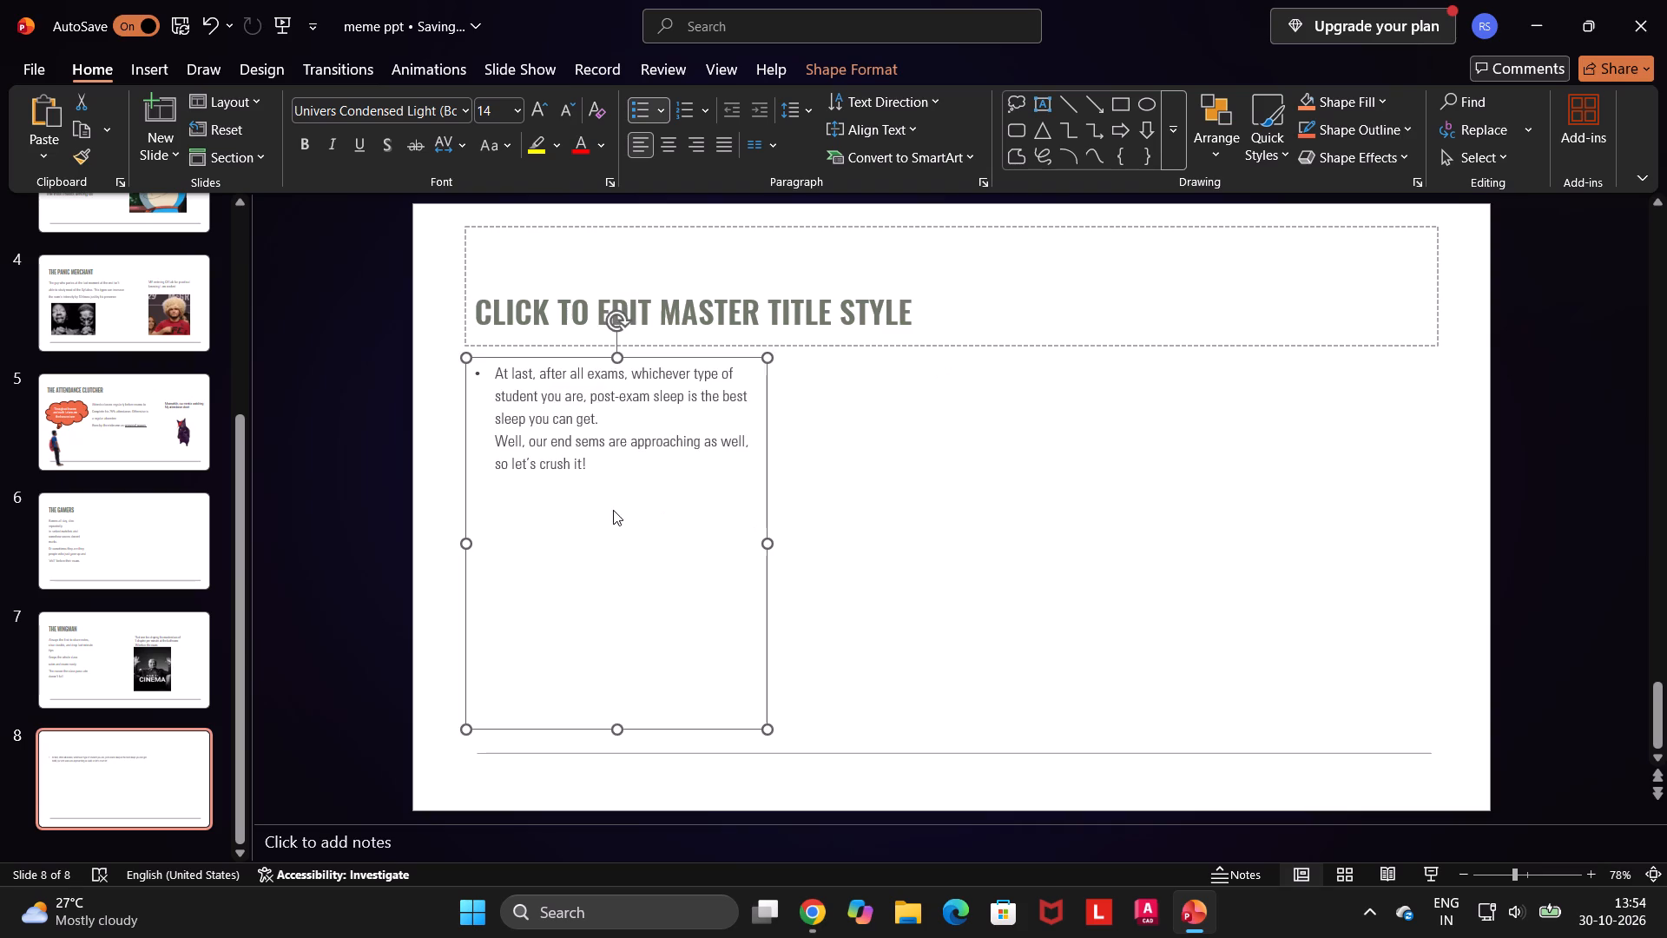
Set all of the body text to font size 18.
{"action": "left_click_drag", "start_coordinate": [616, 478], "coordinate": [497, 367]}
{"action": "left_click", "coordinate": [634, 436]}
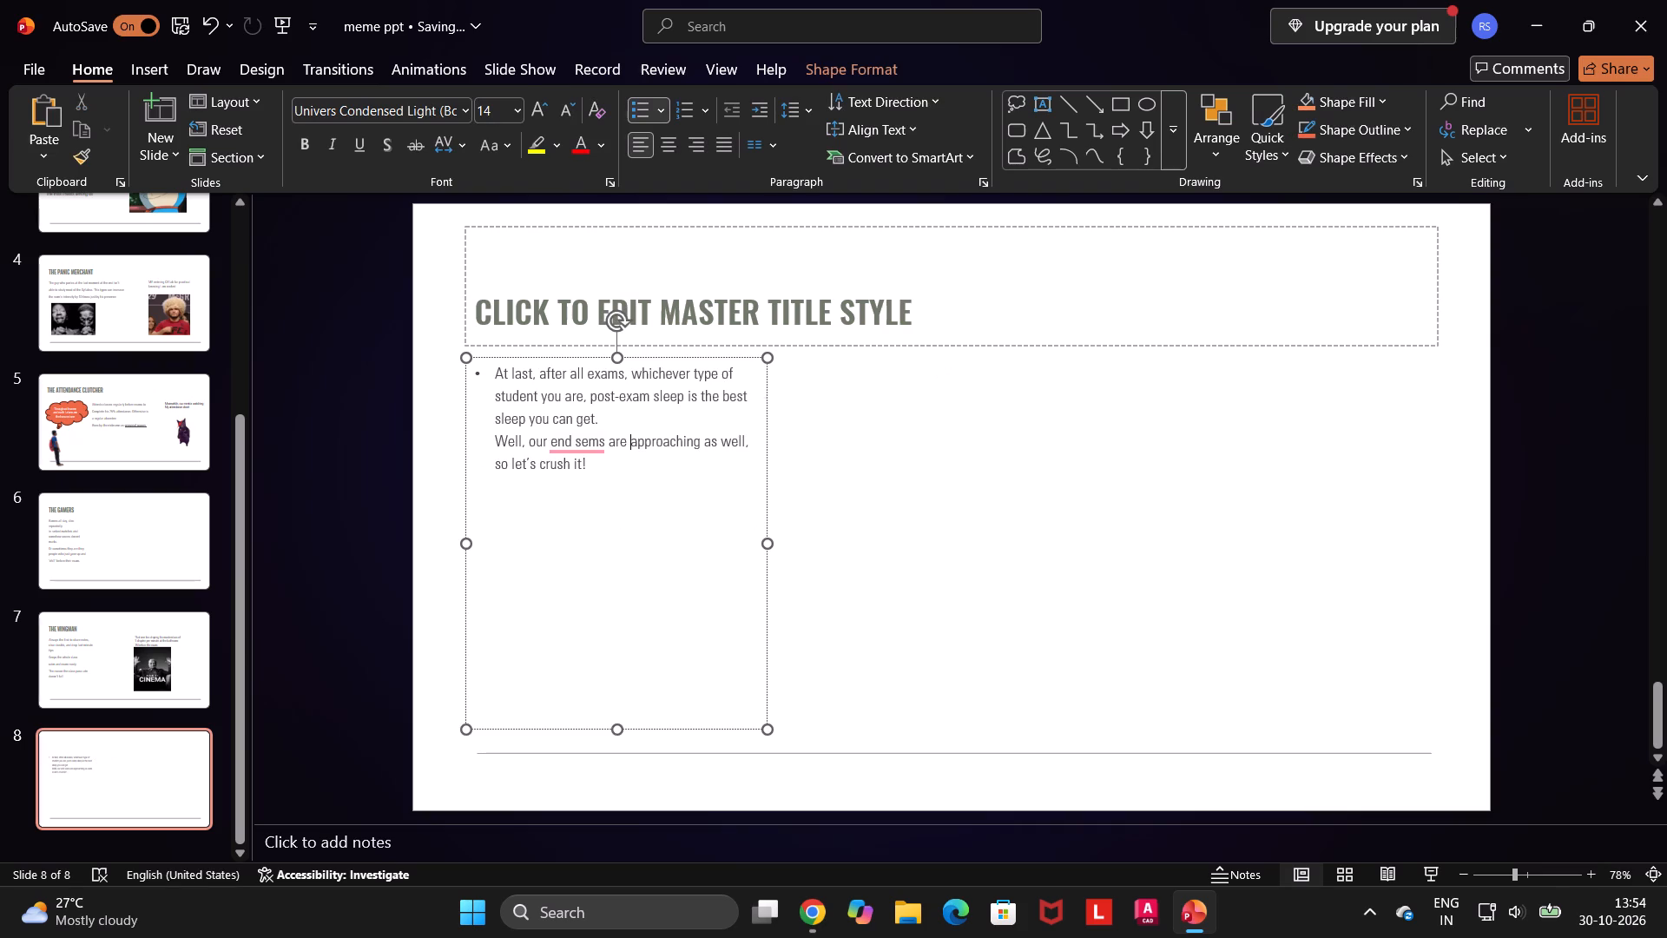
{"action": "key", "text": "ctrl+a"}
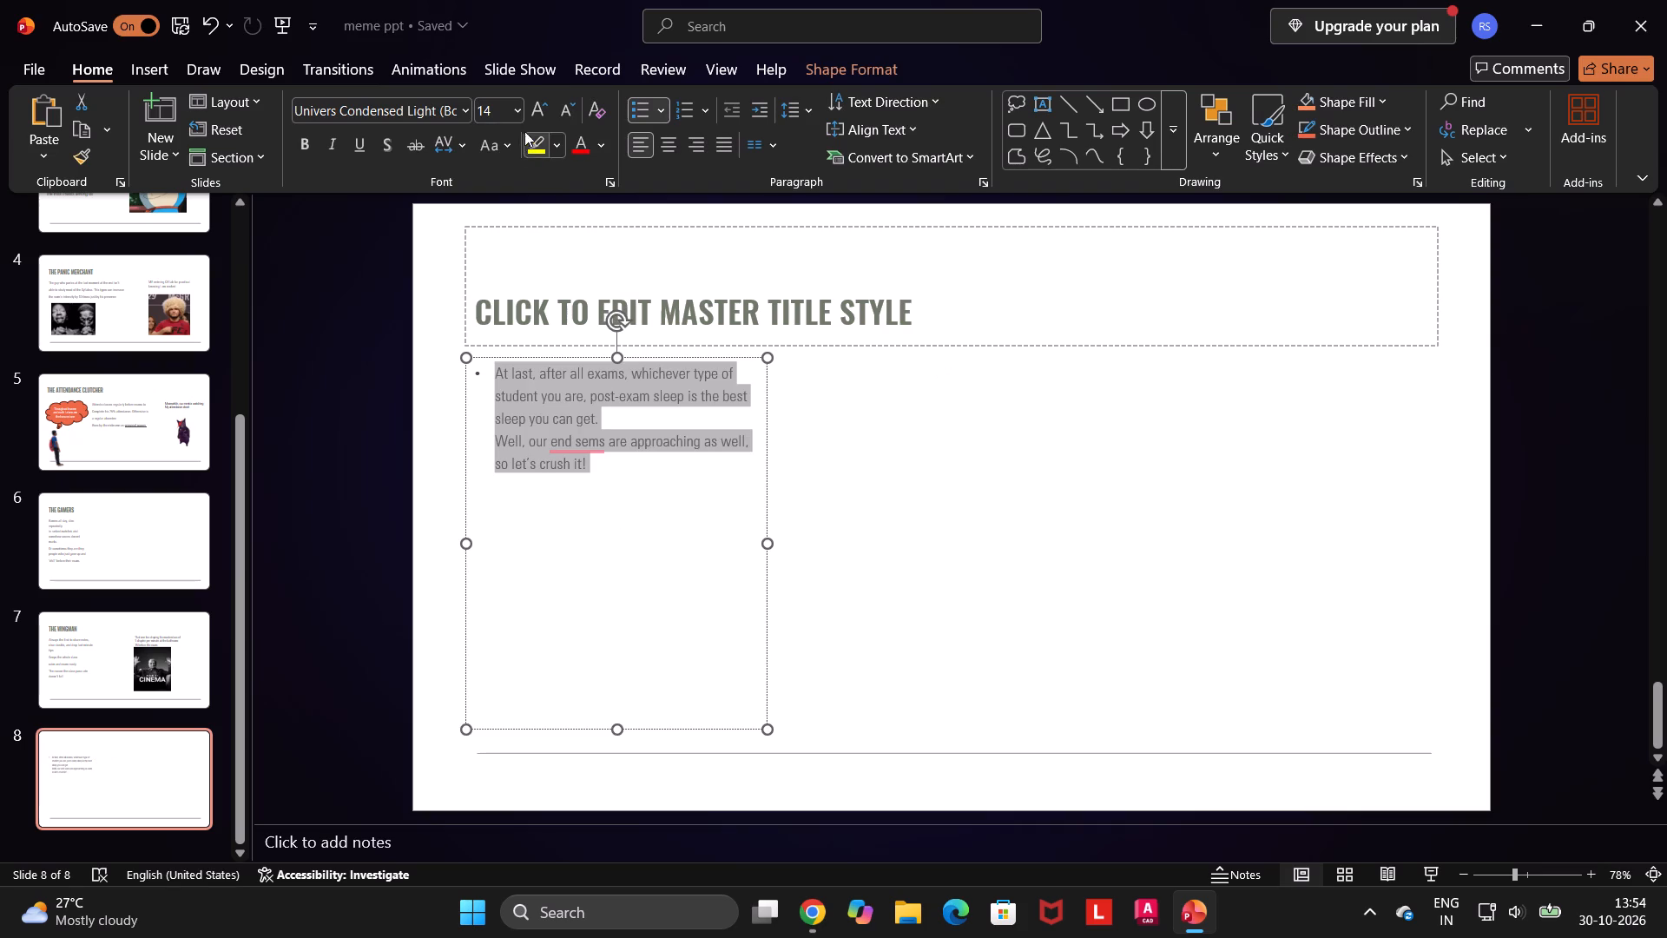
{"action": "left_click", "coordinate": [514, 112]}
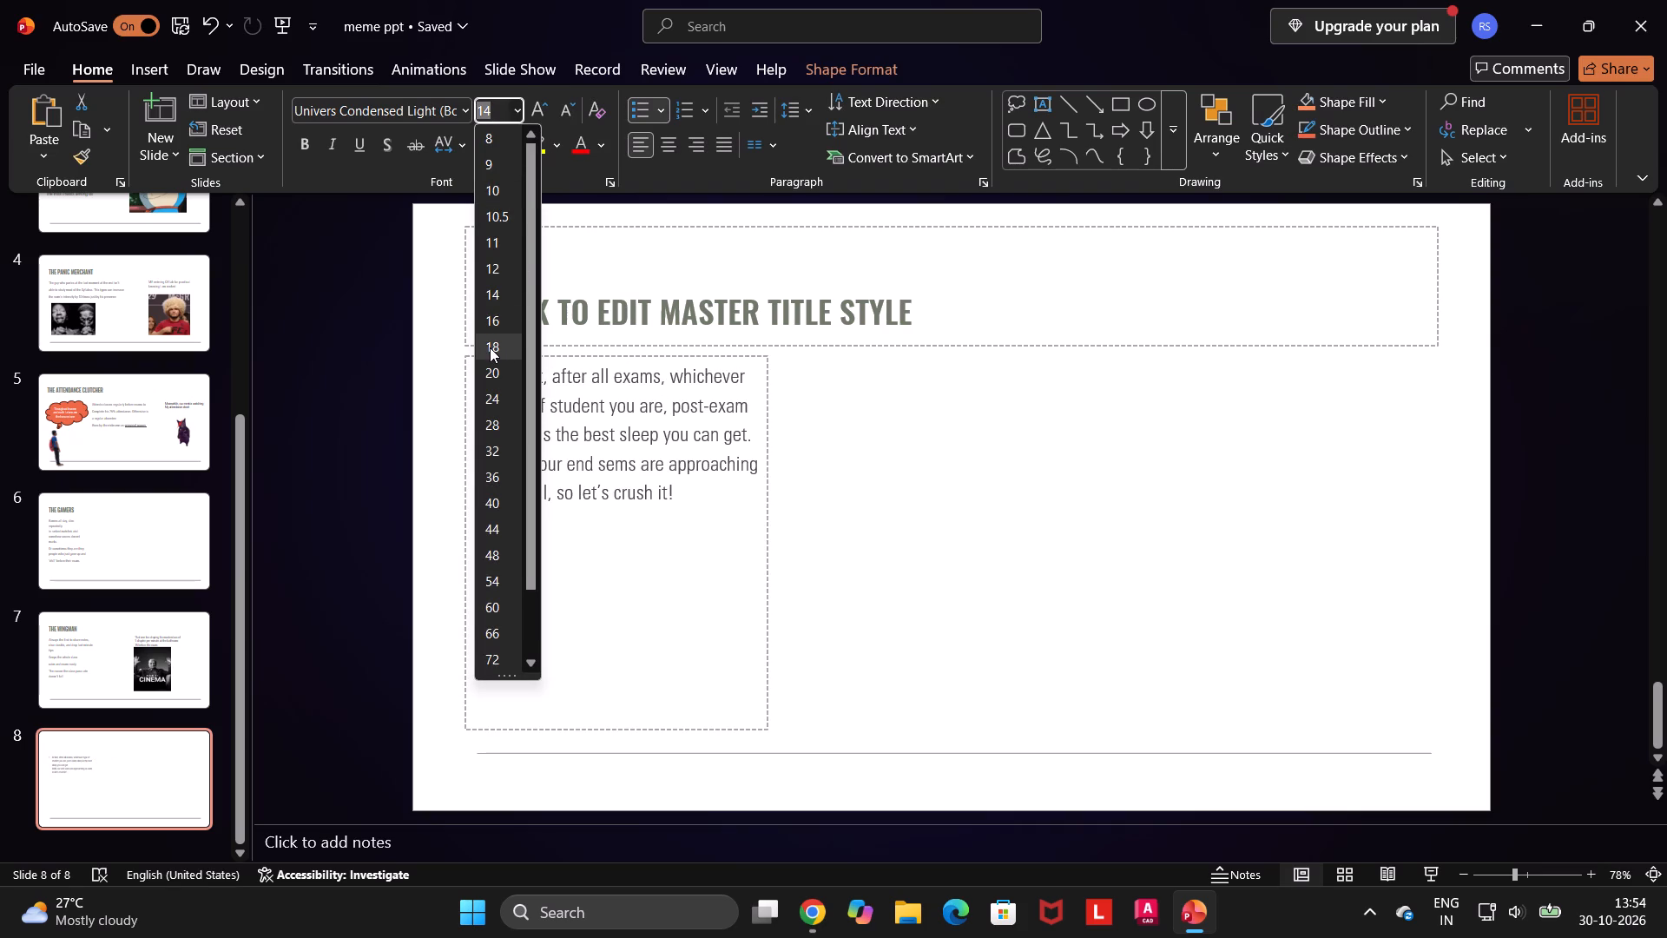
{"action": "left_click", "coordinate": [490, 340]}
{"action": "left_click", "coordinate": [881, 448]}
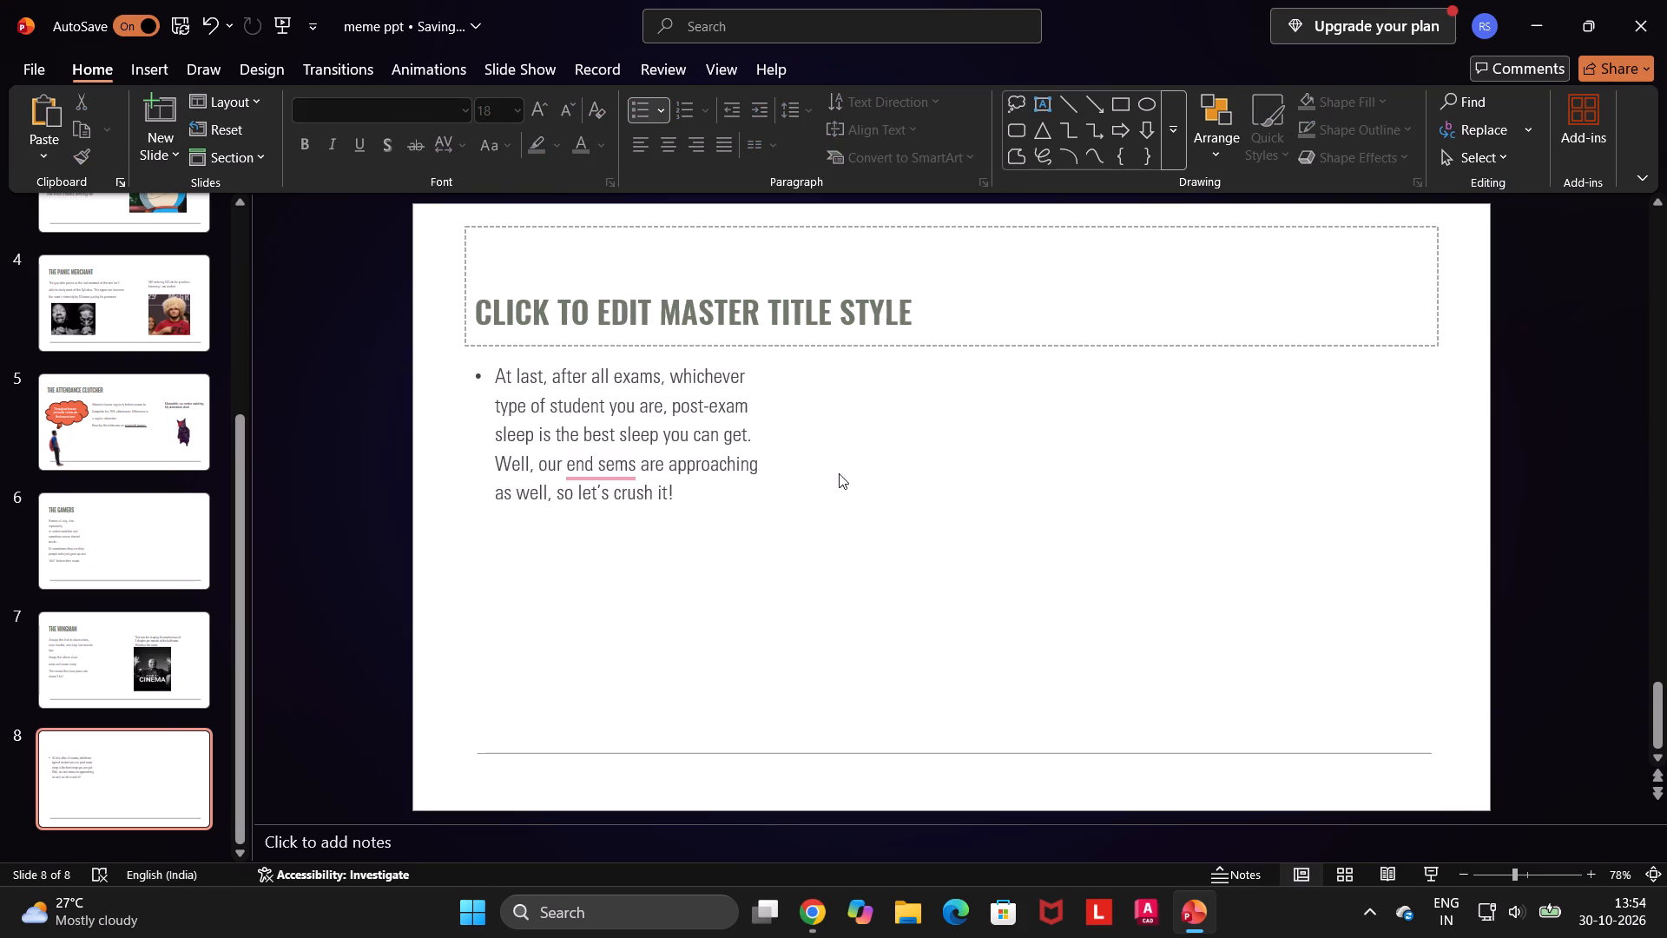
Replace "end sems" with Grammarly's suggestion "end-of-semester exams".
{"action": "left_click", "coordinate": [623, 520]}
{"action": "key", "text": "shift+Right"}
{"action": "key", "text": "shift+Right"}
{"action": "key", "text": "shift+Right"}
{"action": "key", "text": "shift+Right"}
{"action": "key", "text": "shift+Right"}
{"action": "key", "text": "shift+Right"}
{"action": "key", "text": "shift+Right"}
{"action": "key", "text": "shift+Right"}
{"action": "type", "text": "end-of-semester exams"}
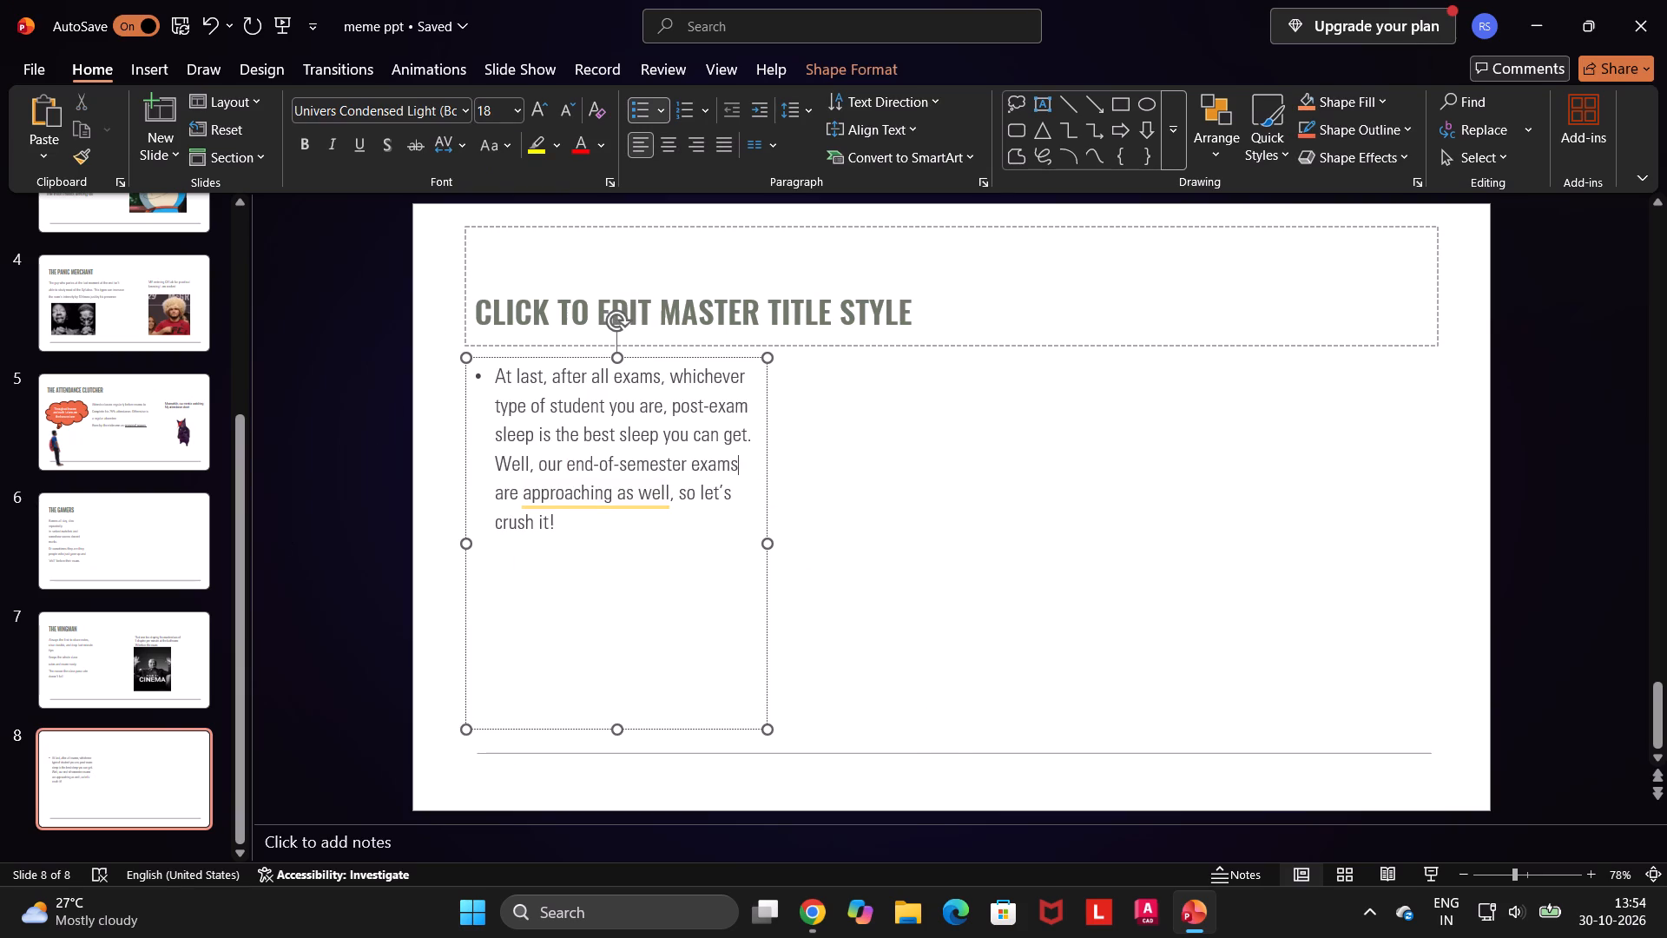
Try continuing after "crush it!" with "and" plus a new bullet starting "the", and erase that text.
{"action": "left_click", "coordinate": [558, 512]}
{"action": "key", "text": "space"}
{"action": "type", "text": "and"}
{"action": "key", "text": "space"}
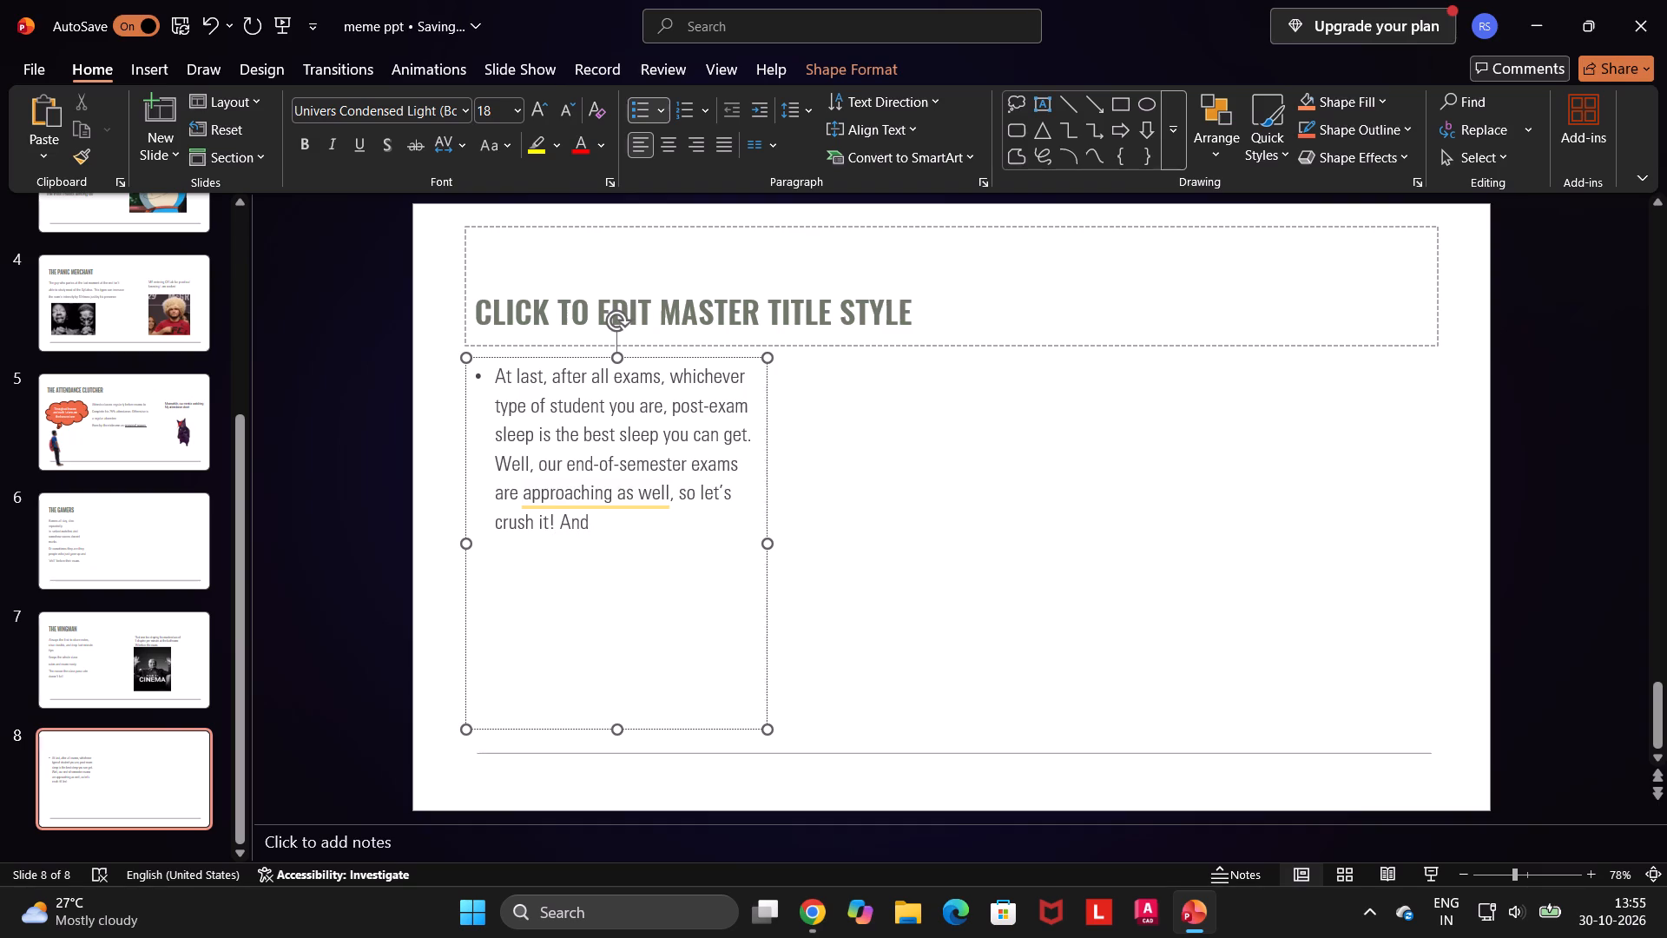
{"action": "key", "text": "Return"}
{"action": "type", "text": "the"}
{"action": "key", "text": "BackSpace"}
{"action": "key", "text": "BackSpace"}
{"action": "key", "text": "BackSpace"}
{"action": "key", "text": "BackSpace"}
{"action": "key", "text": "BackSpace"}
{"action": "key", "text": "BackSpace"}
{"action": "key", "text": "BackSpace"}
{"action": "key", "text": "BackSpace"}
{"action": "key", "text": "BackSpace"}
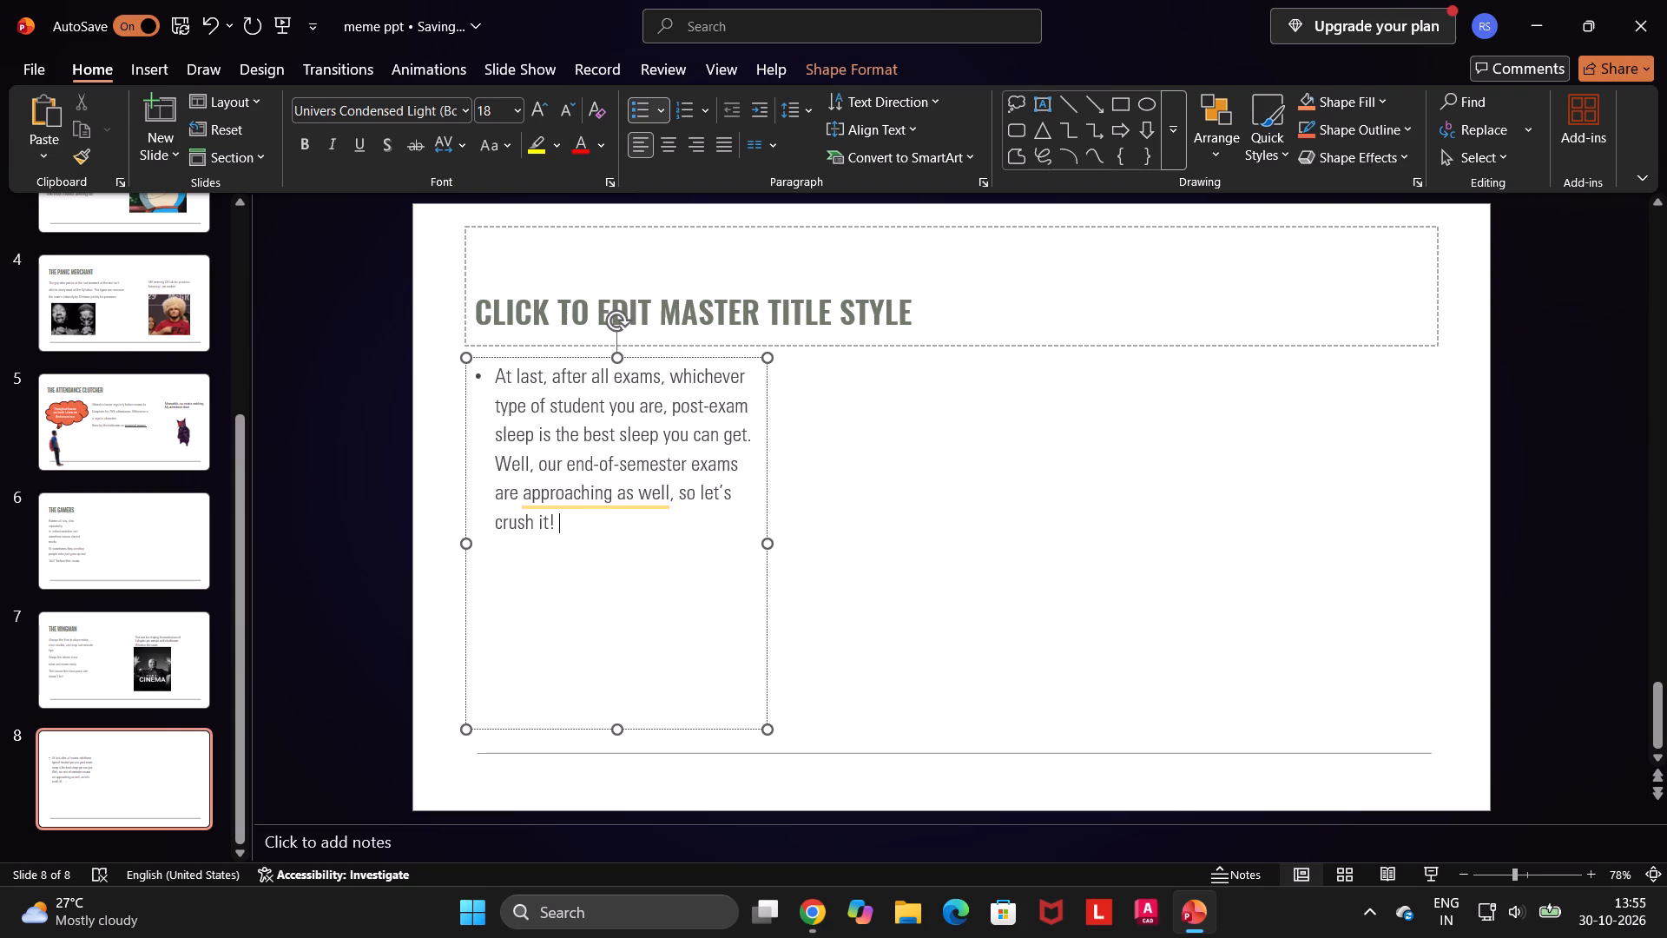
Start a second bullet below the "crush it!" line.
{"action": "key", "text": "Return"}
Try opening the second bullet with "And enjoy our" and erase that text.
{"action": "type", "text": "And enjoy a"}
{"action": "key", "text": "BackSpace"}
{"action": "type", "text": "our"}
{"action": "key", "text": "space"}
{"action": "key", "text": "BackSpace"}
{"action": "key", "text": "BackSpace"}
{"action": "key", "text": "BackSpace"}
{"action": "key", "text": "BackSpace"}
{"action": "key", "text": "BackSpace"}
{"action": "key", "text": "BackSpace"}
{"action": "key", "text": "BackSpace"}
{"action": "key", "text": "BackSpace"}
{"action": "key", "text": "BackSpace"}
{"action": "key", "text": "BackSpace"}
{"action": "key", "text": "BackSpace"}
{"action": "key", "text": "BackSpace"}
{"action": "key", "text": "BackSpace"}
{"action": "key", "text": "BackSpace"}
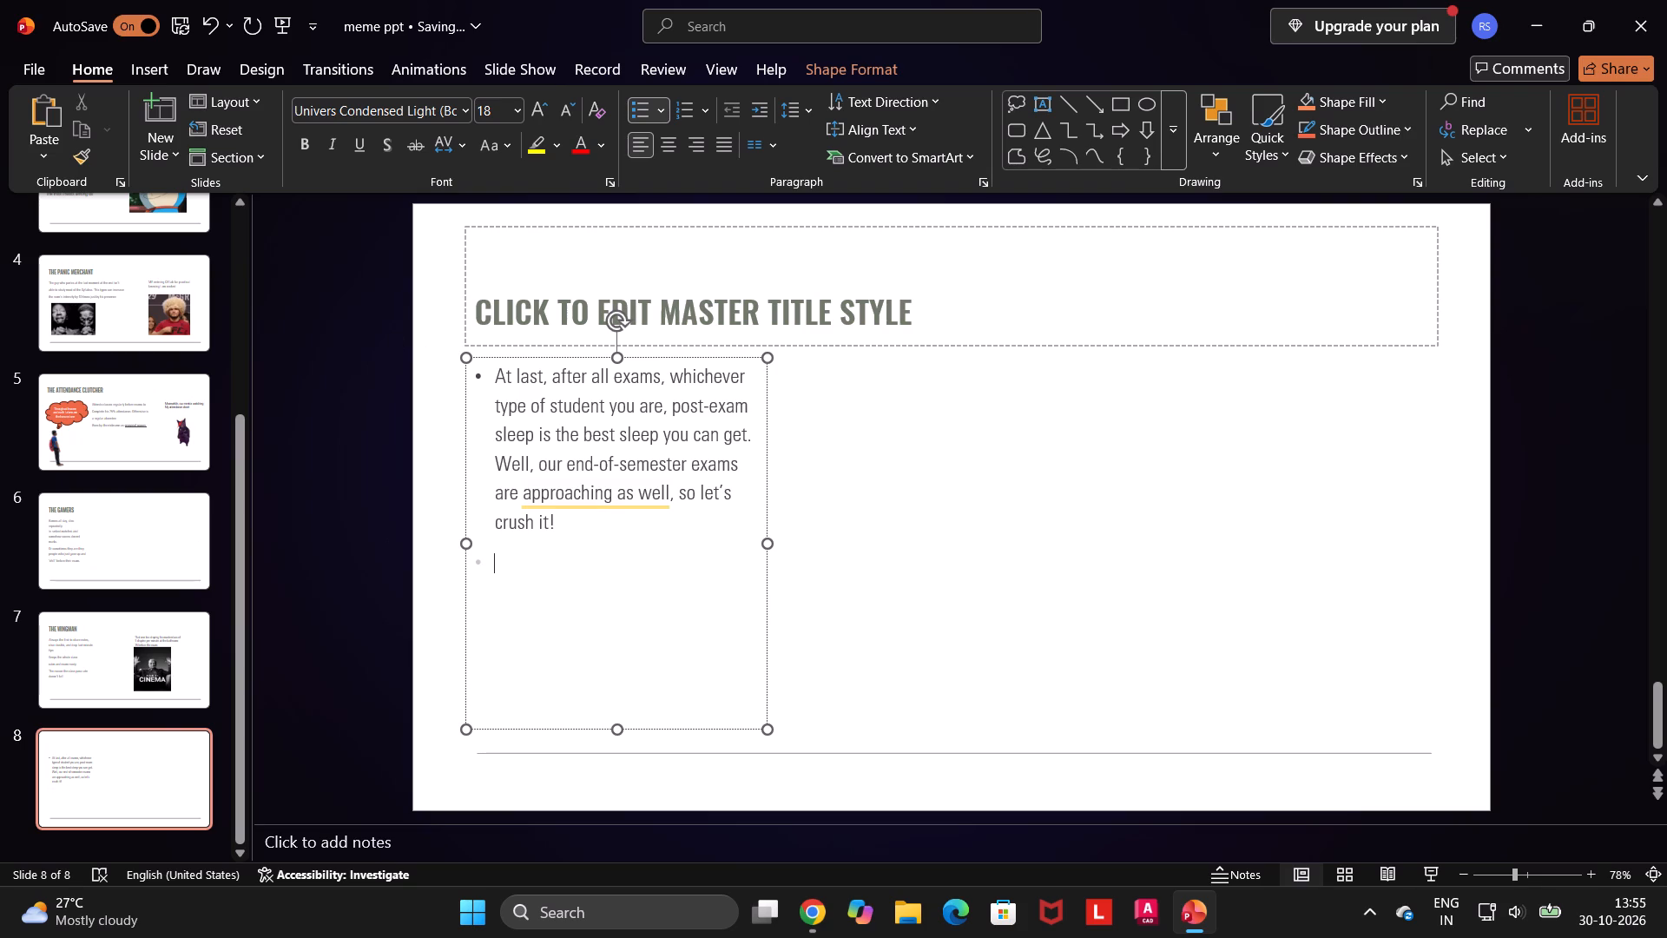
Write "Signing off with a meme" as the second bullet.
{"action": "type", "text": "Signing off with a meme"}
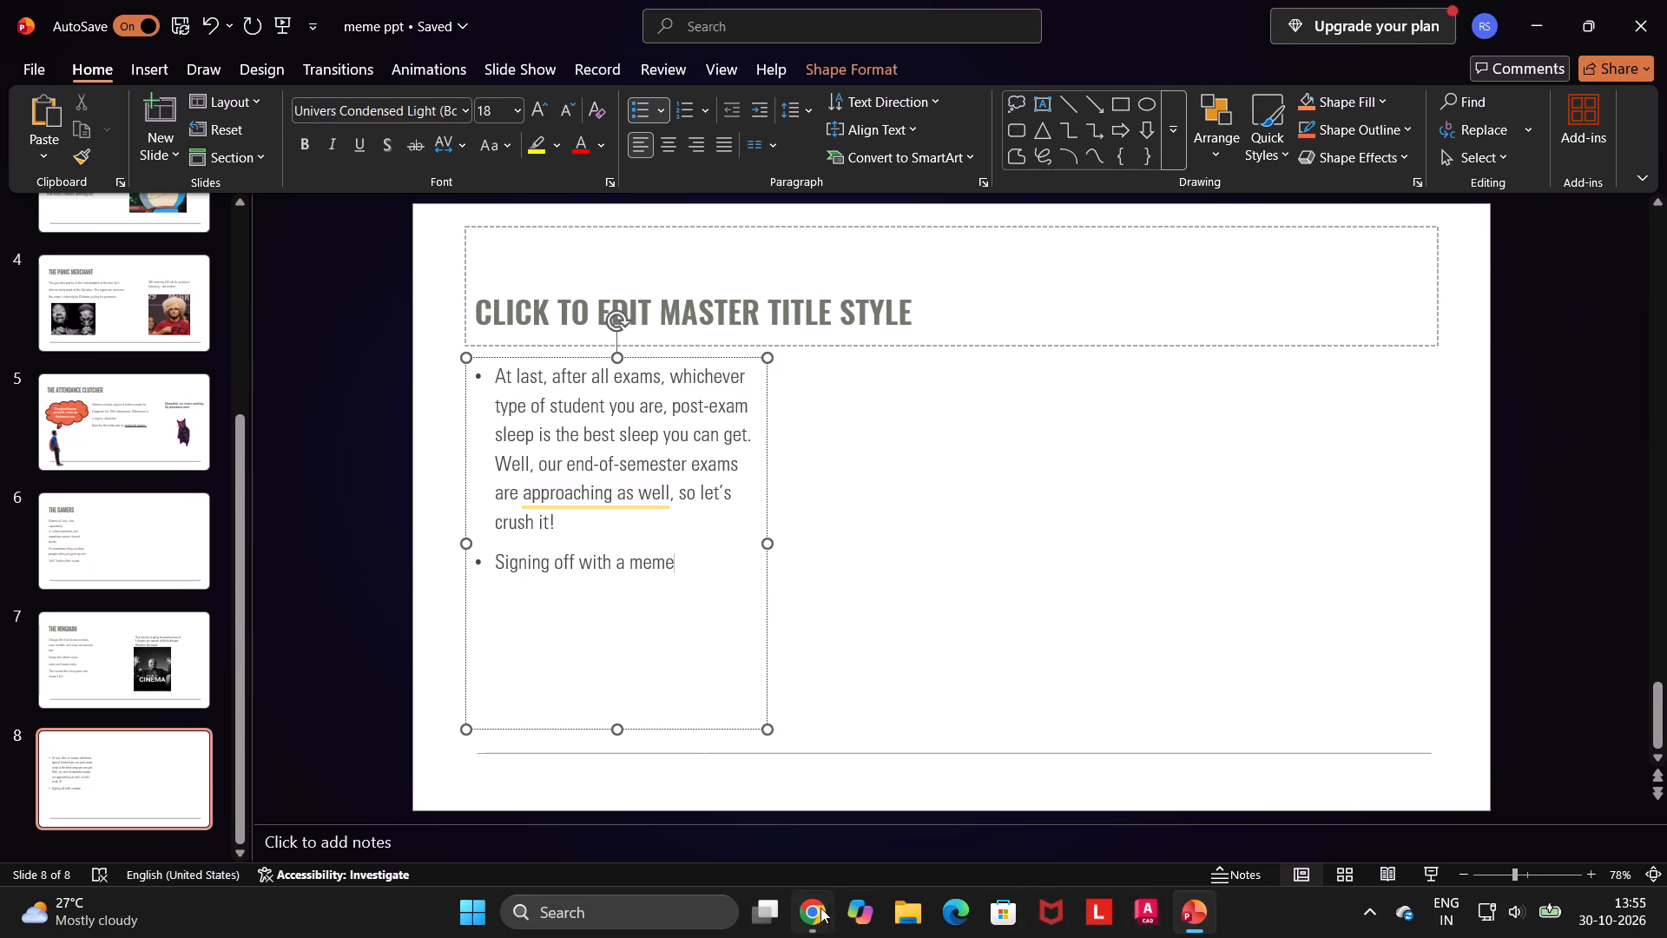
Switch to Chrome and search Google Images for "if you believe in you r inteleggince dont study aizen meme".
{"action": "left_click", "coordinate": [718, 795]}
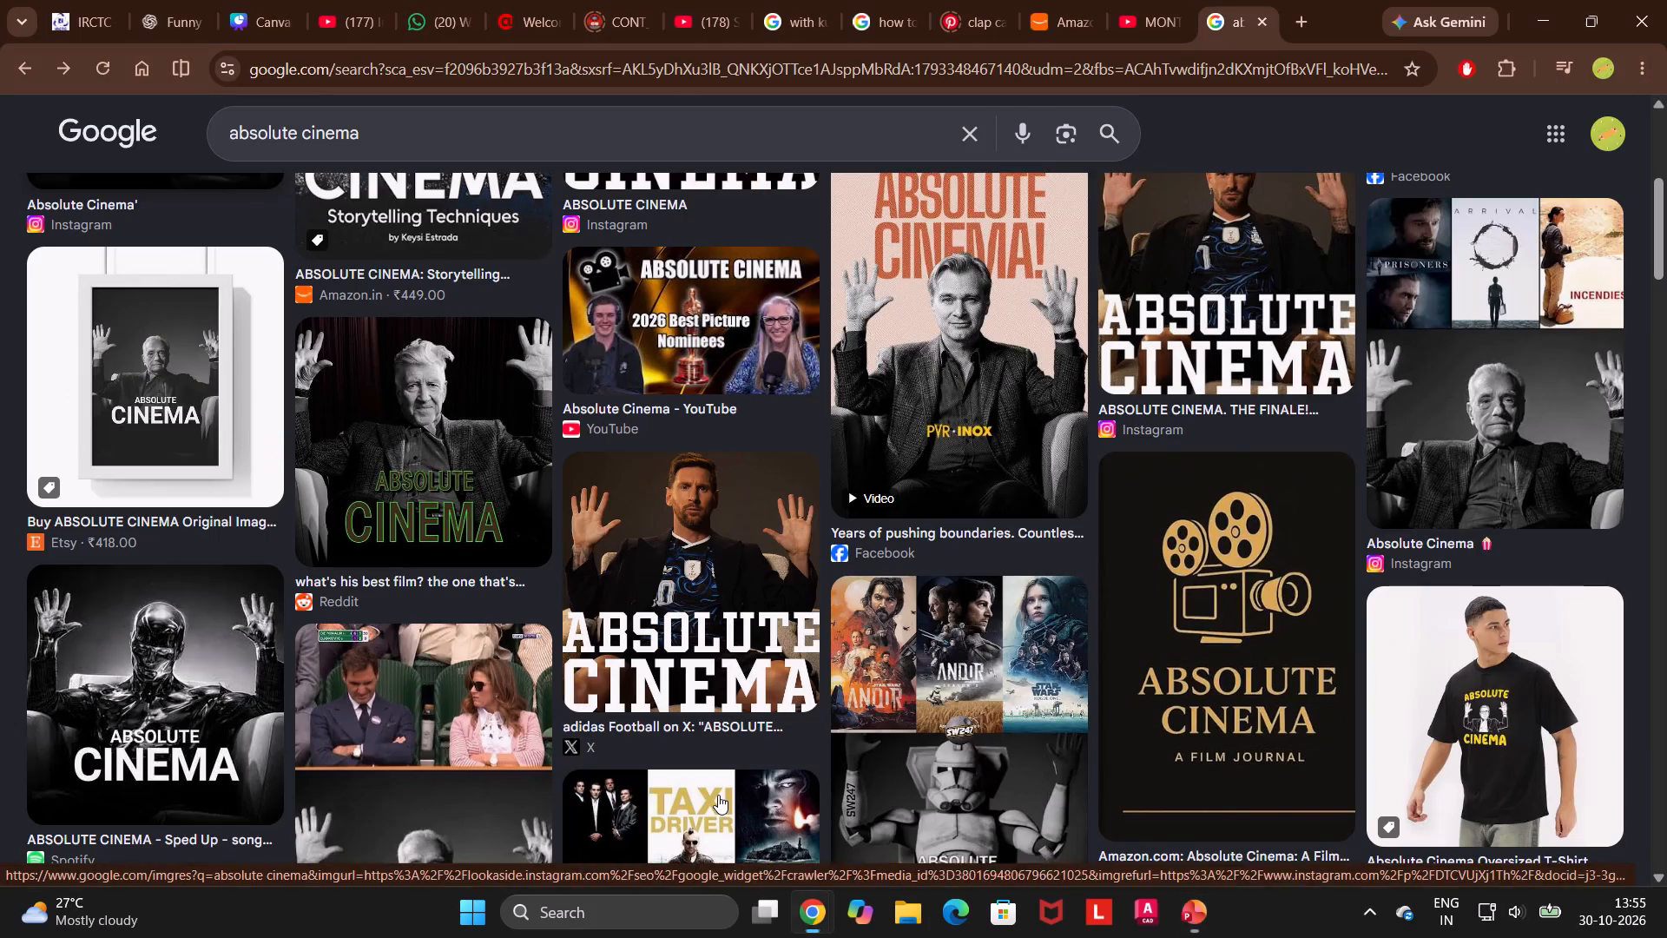
{"action": "left_click_drag", "start_coordinate": [429, 133], "coordinate": [127, 114]}
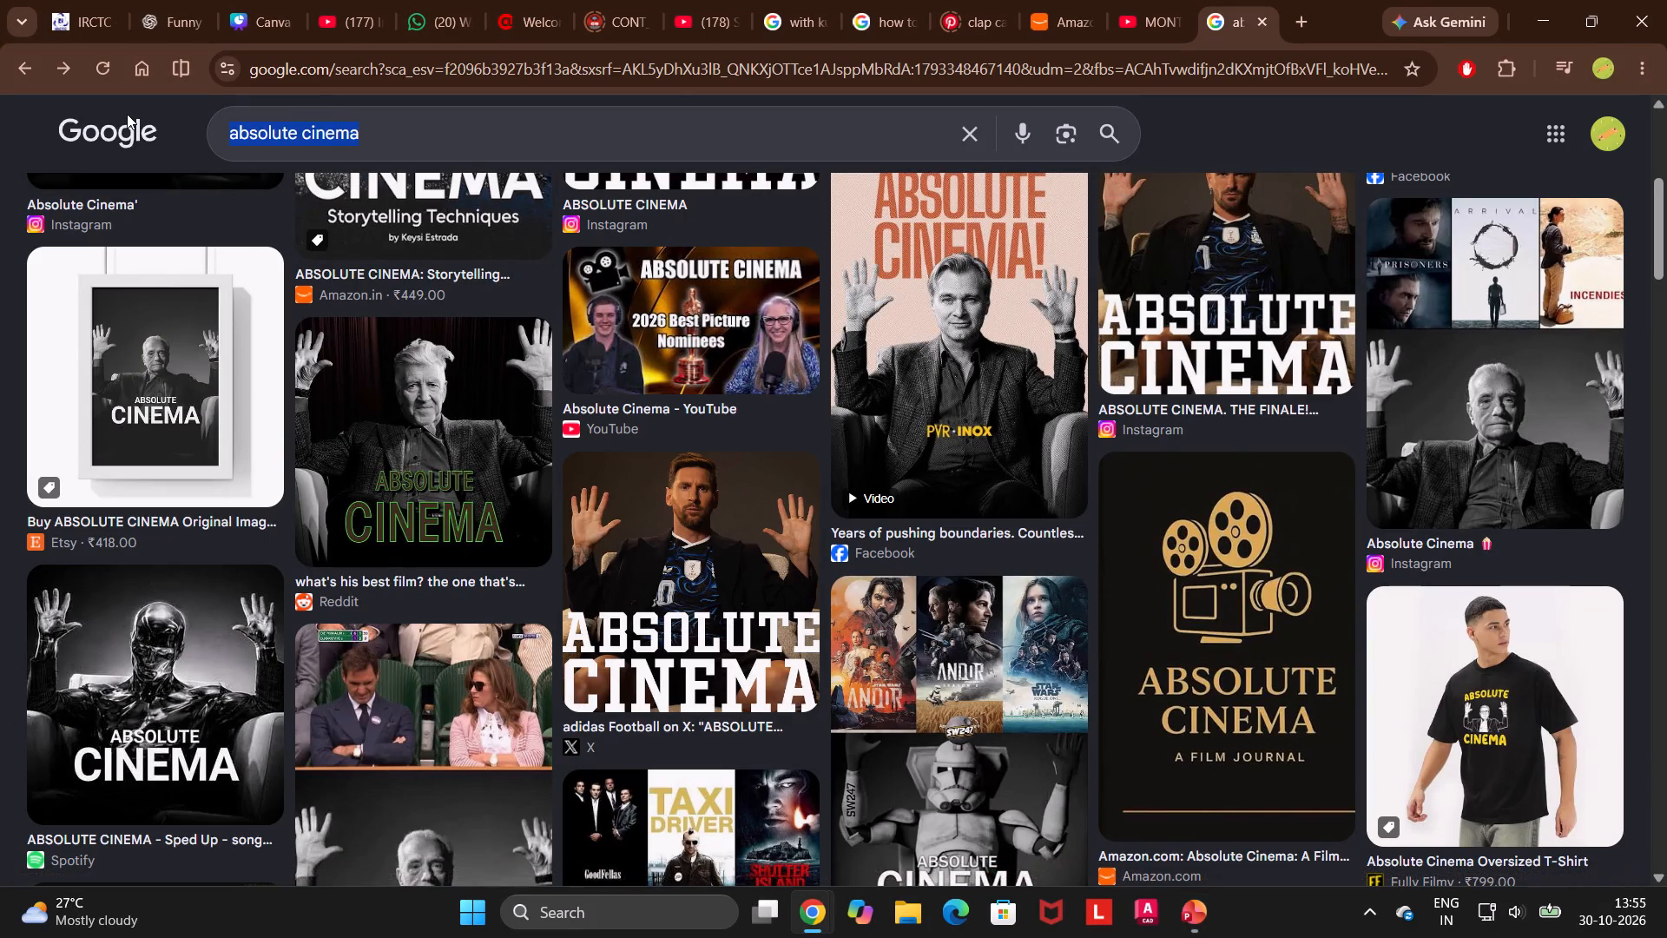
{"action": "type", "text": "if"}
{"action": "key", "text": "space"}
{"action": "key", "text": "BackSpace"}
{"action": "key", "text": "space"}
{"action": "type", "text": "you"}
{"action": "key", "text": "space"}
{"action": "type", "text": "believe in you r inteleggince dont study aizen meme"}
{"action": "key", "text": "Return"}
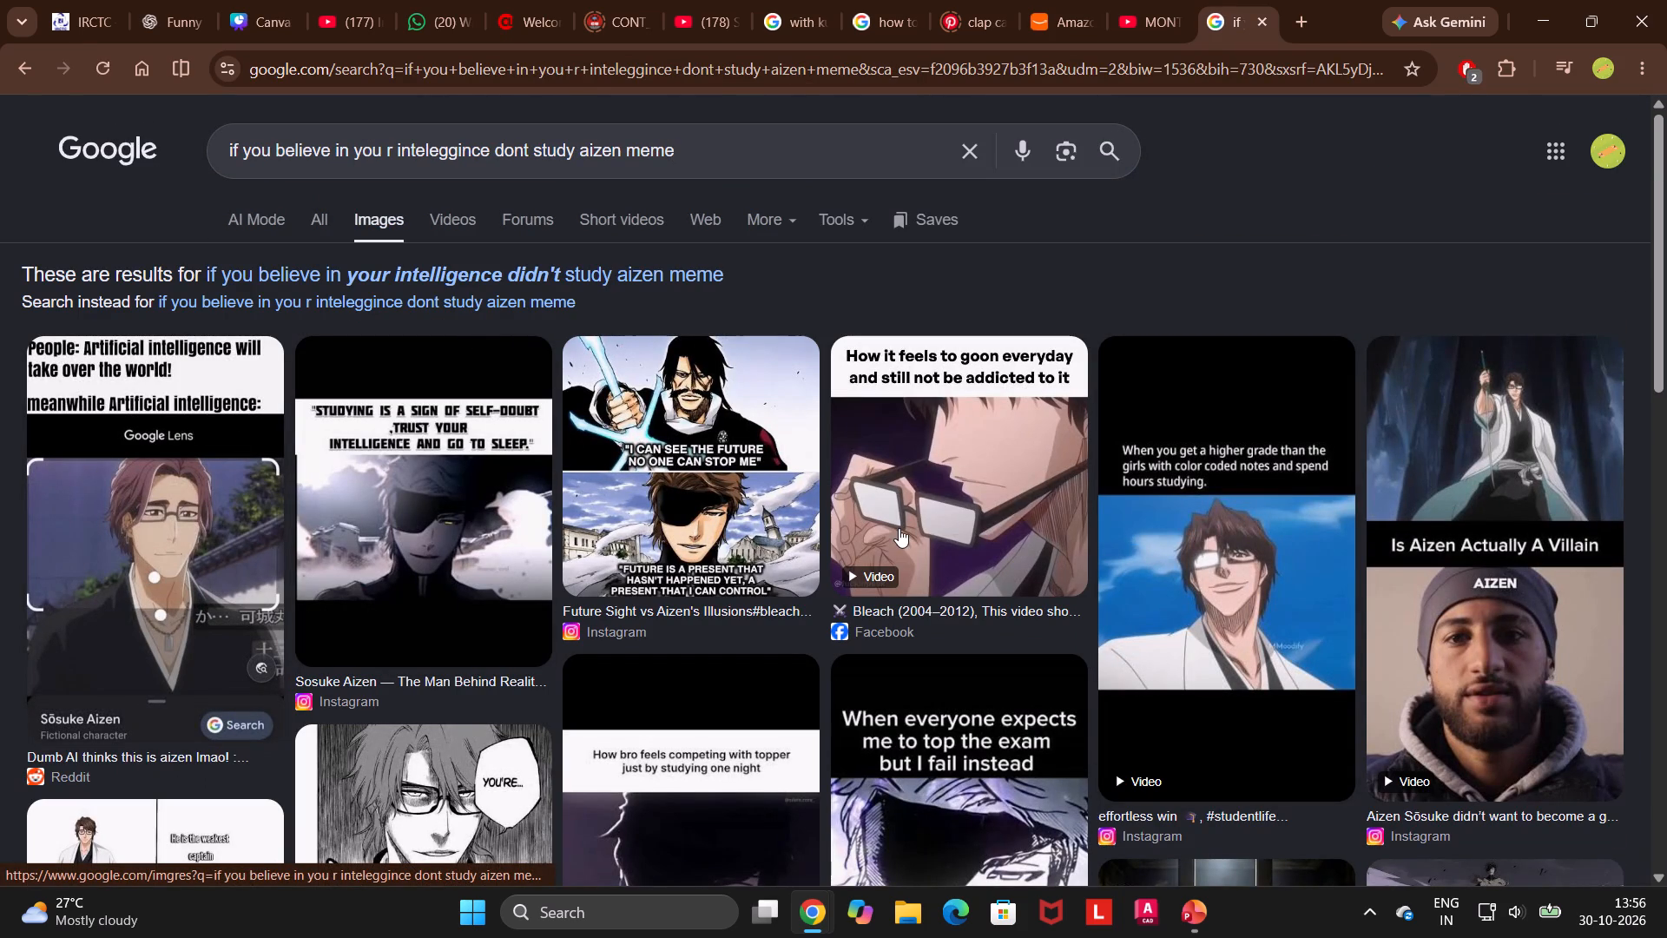
Refine the image search by adding "gif" to the end of the query.
{"action": "left_click", "coordinate": [696, 152]}
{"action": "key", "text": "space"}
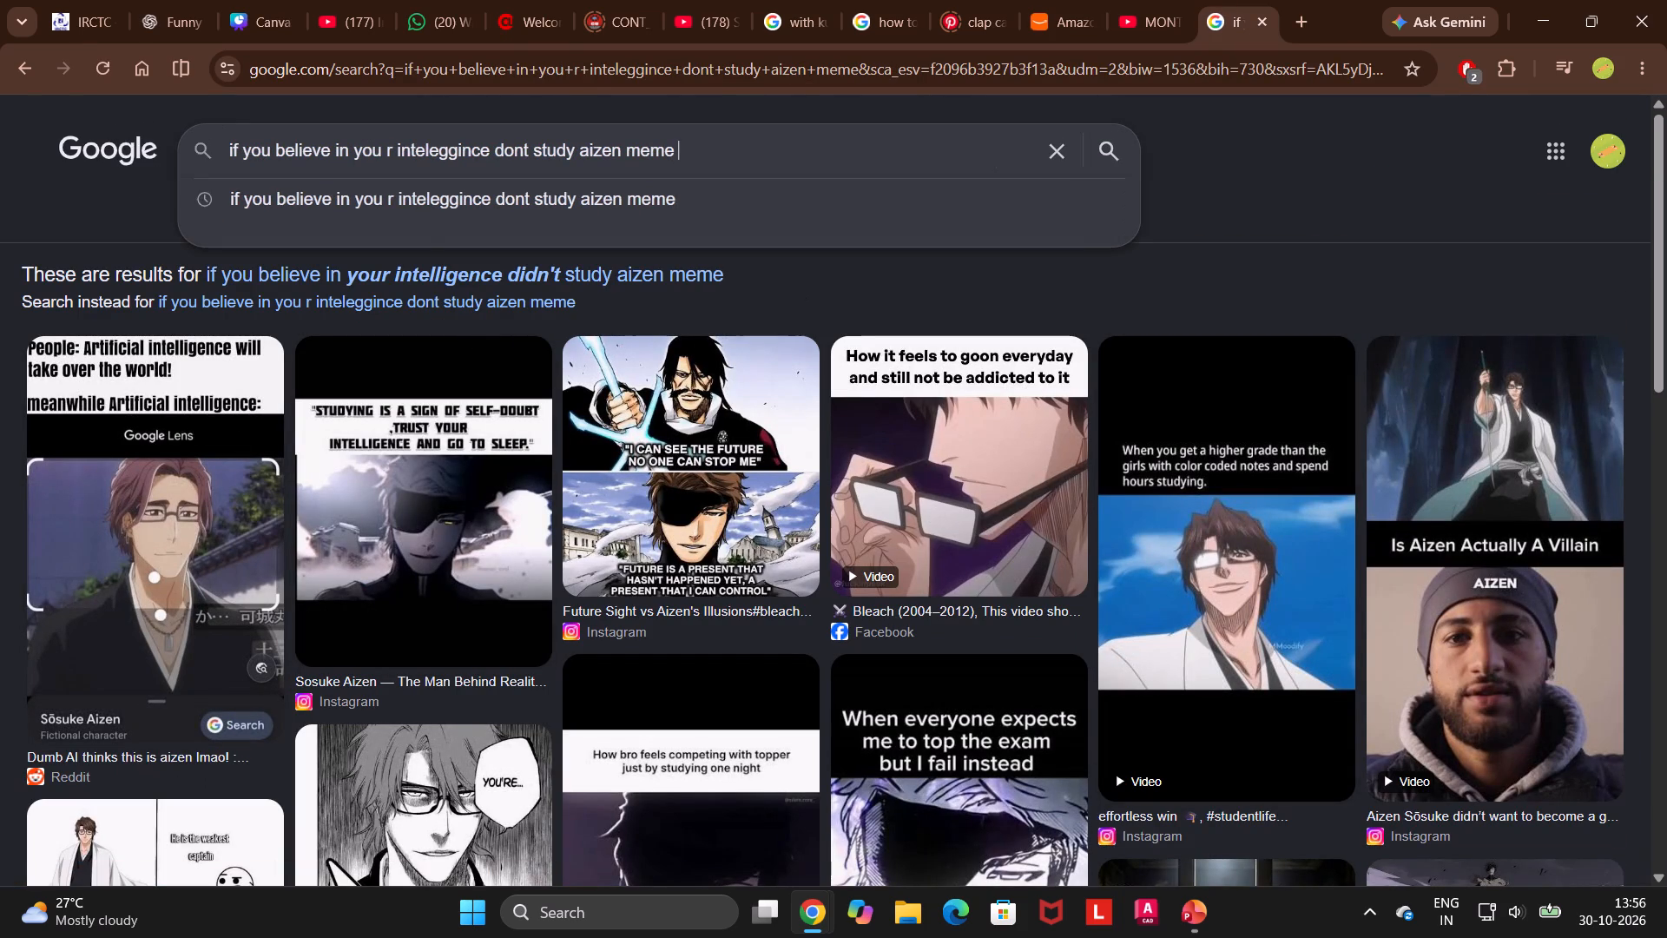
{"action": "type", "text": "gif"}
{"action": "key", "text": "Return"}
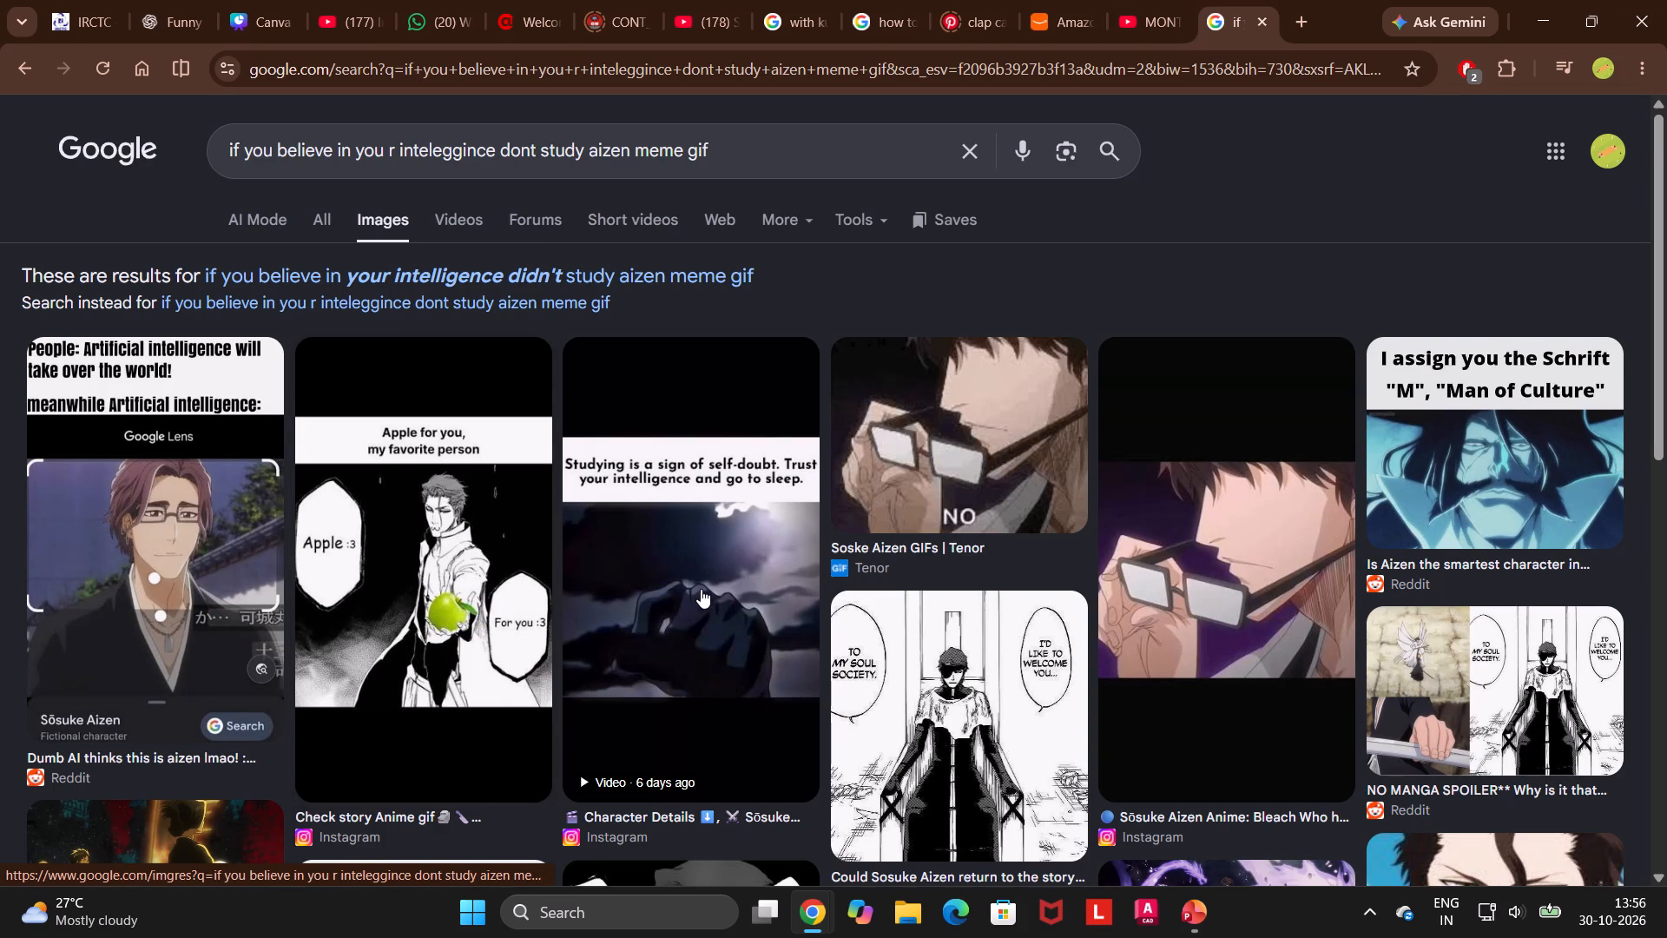
Return to the image results without "gif" and add the Aizen "When everyone expects me to top the exam but I fail instead" meme to slide 8.
{"action": "scroll", "coordinate": [833, 604], "scroll_direction": "down", "scroll_amount": 1}
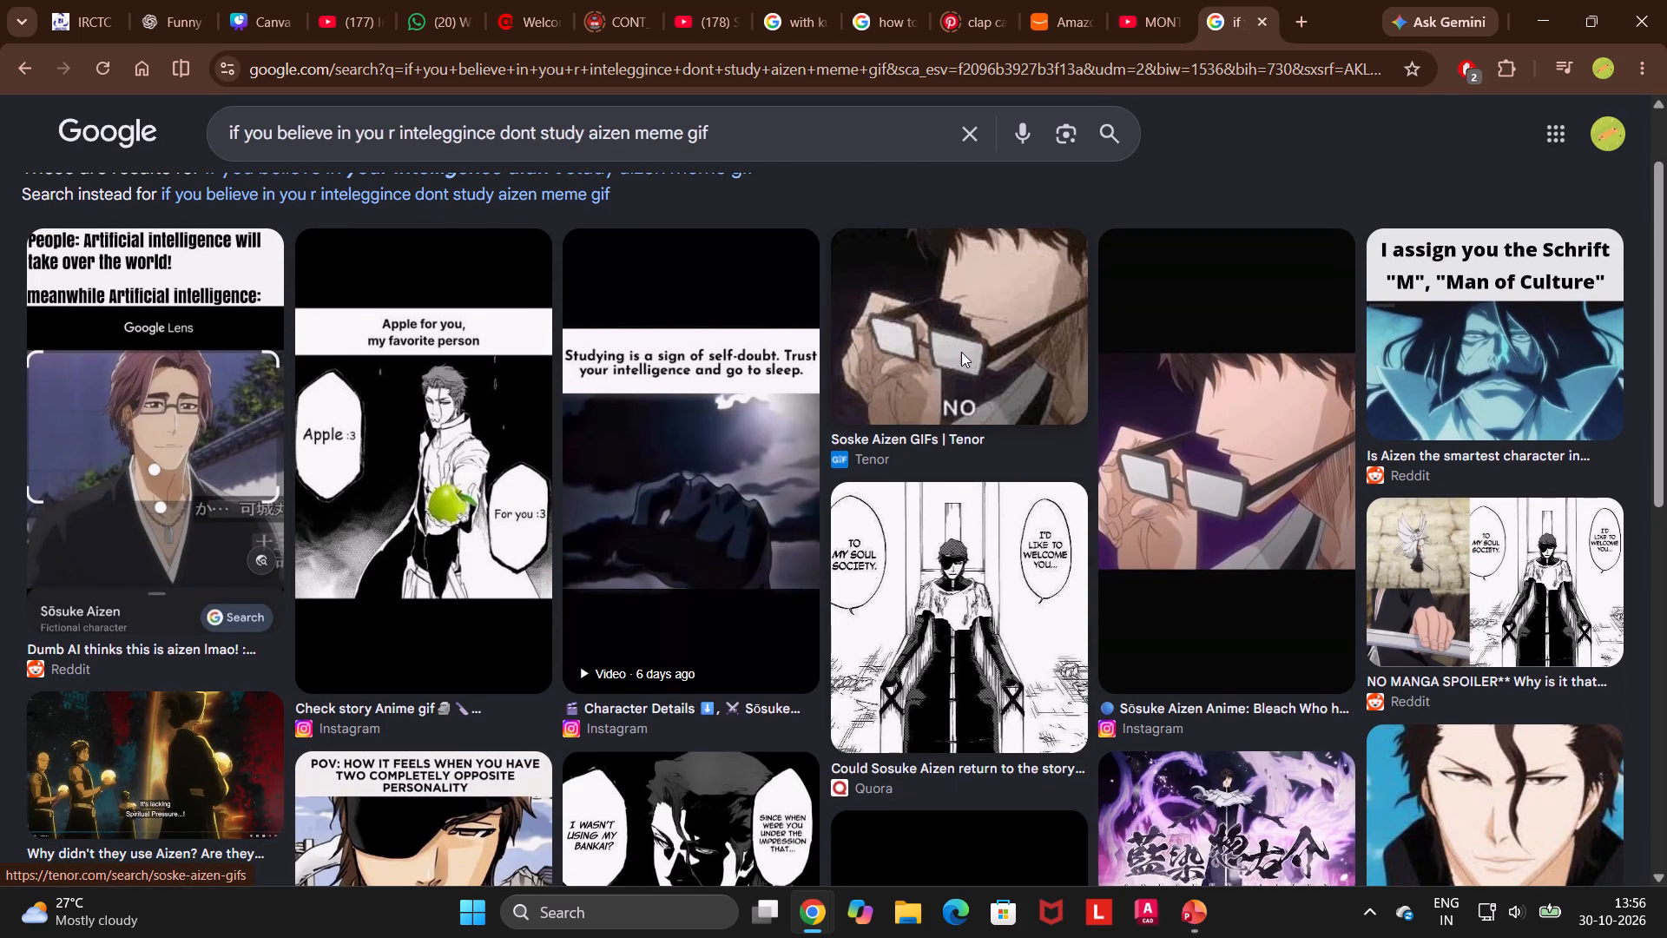
{"action": "scroll", "coordinate": [1115, 377], "scroll_direction": "down", "scroll_amount": 6}
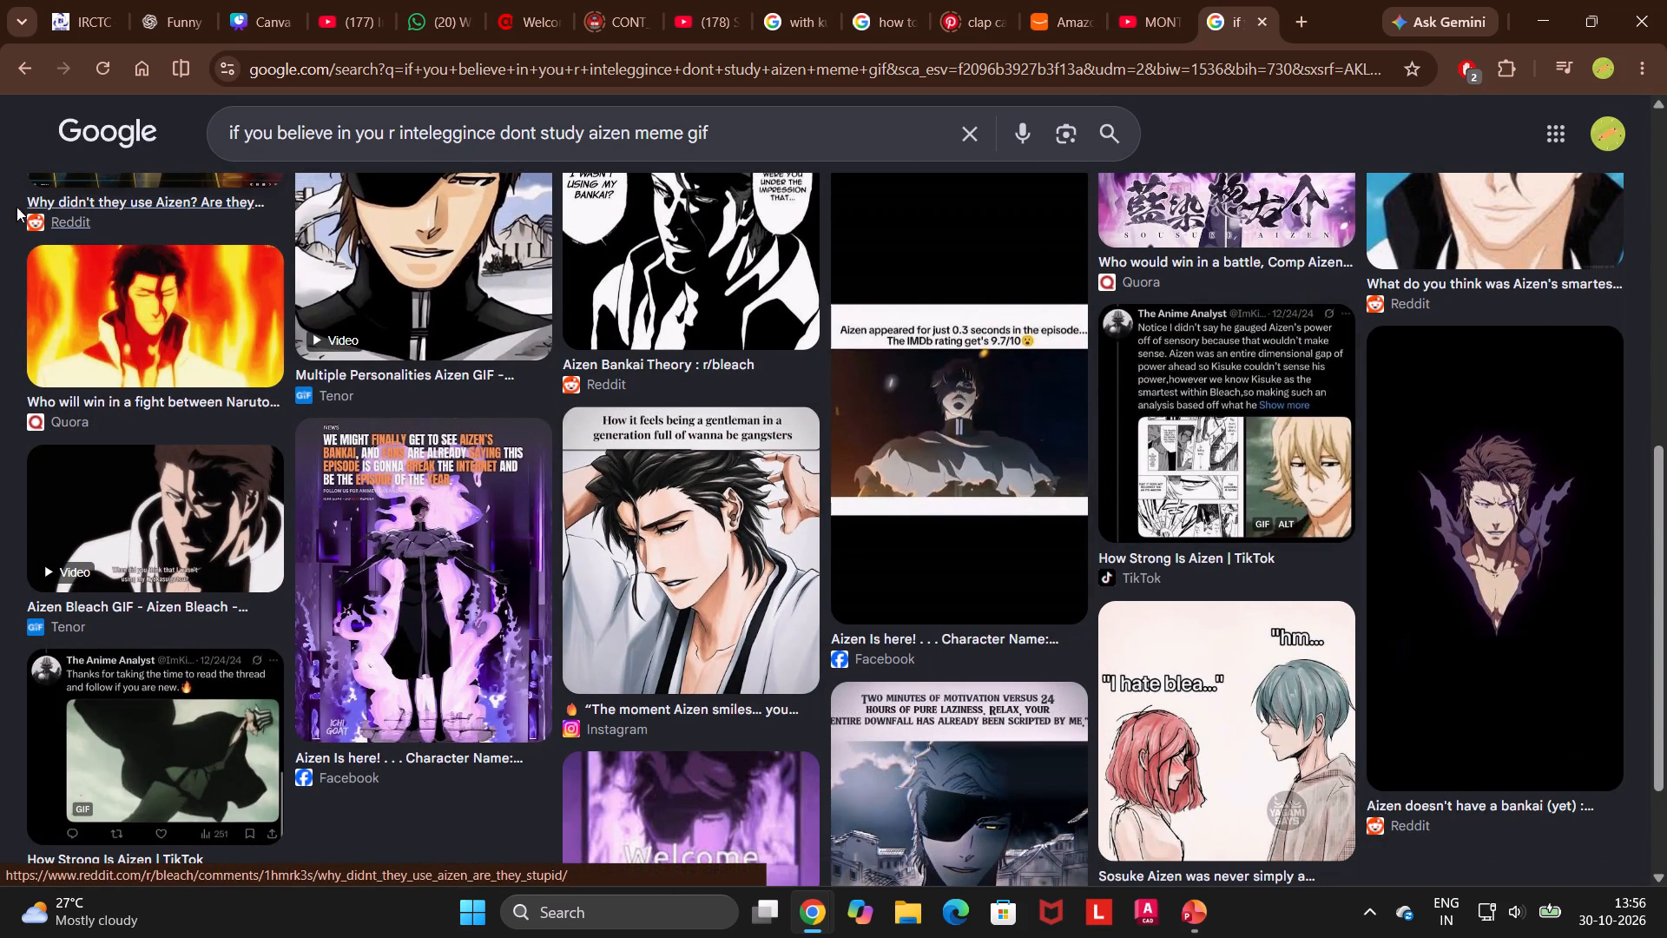
{"action": "left_click", "coordinate": [16, 70]}
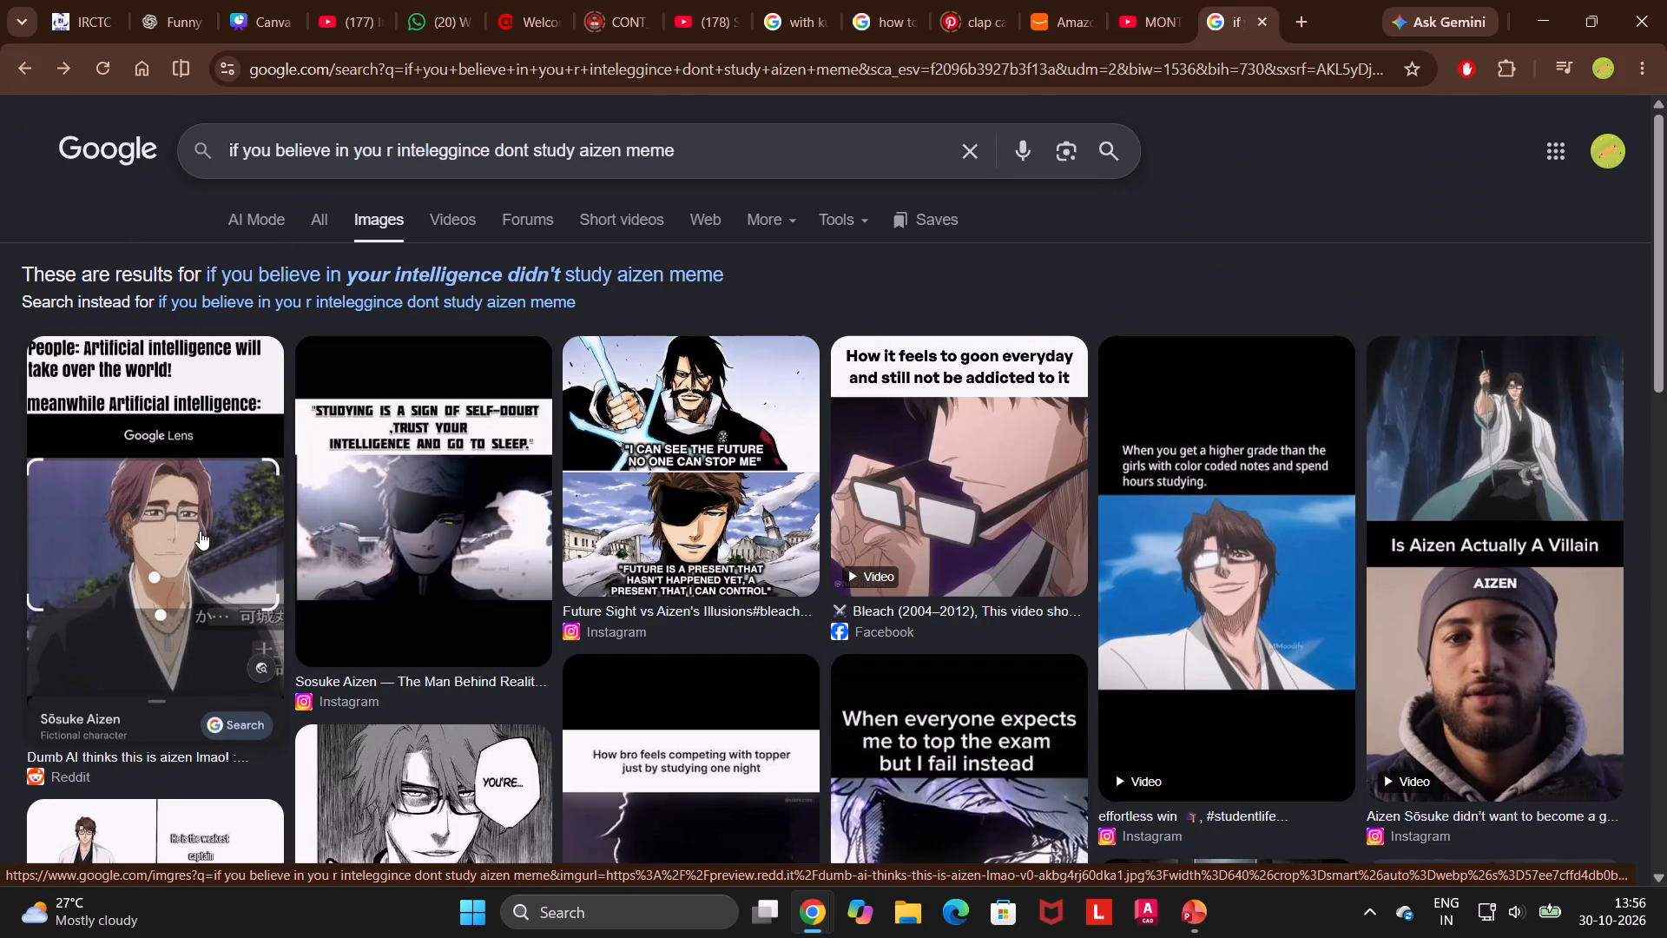
{"action": "scroll", "coordinate": [407, 514], "scroll_direction": "down", "scroll_amount": 7}
{"action": "scroll", "coordinate": [407, 514], "scroll_direction": "up", "scroll_amount": 3}
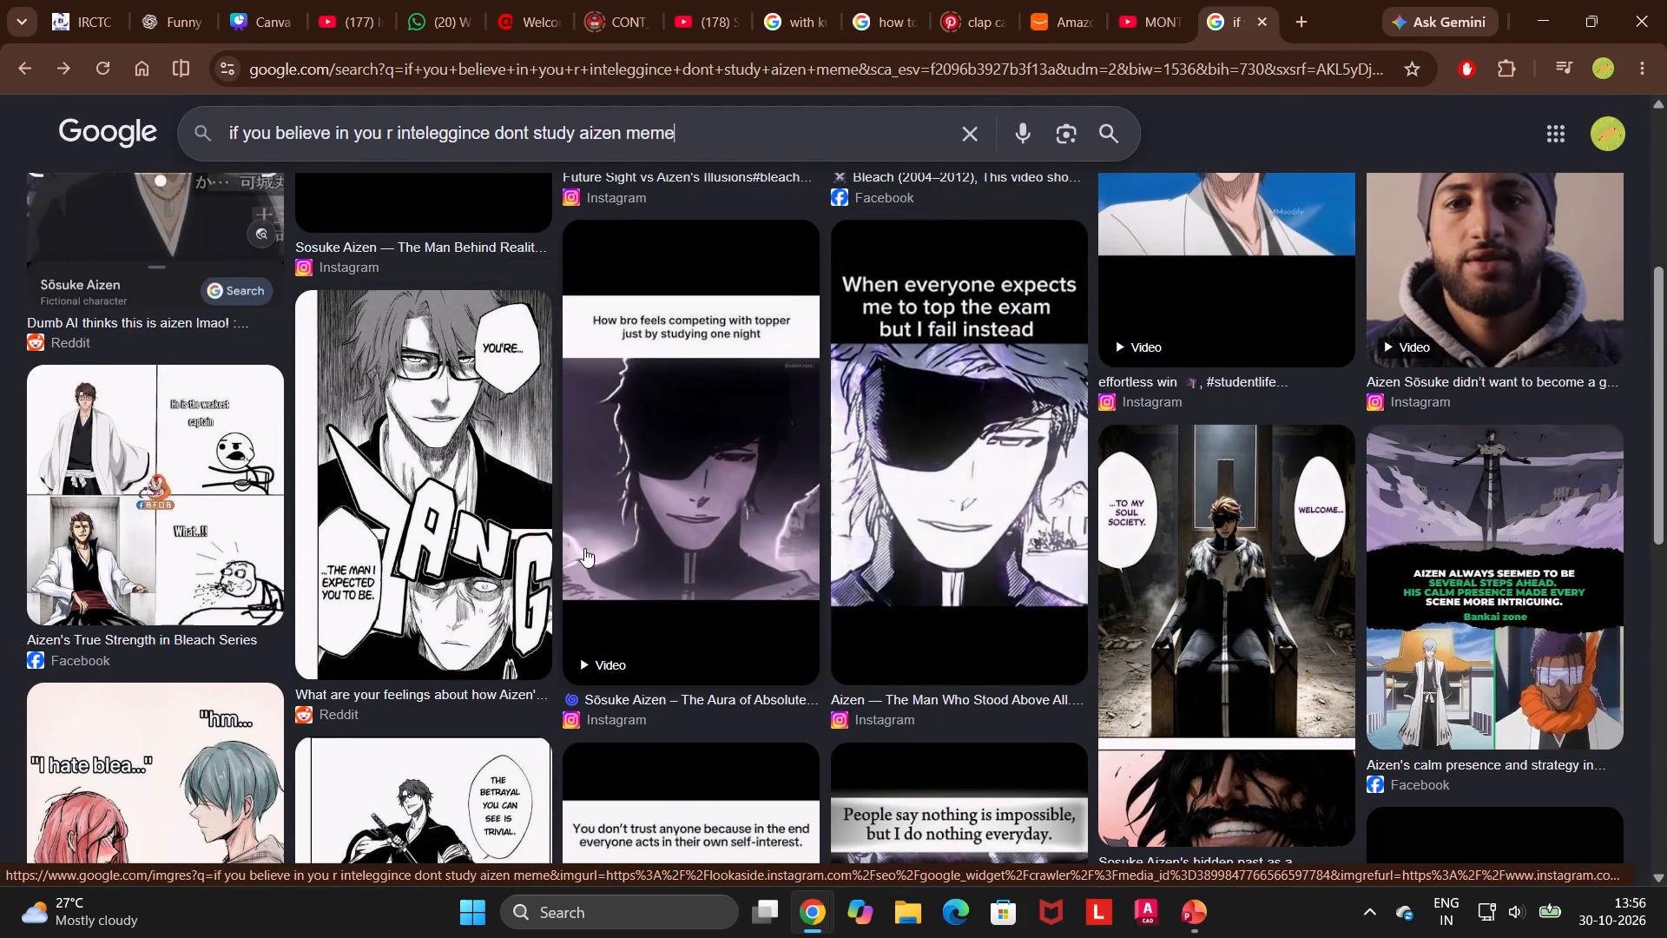
{"action": "left_click_drag", "start_coordinate": [934, 499], "coordinate": [918, 499]}
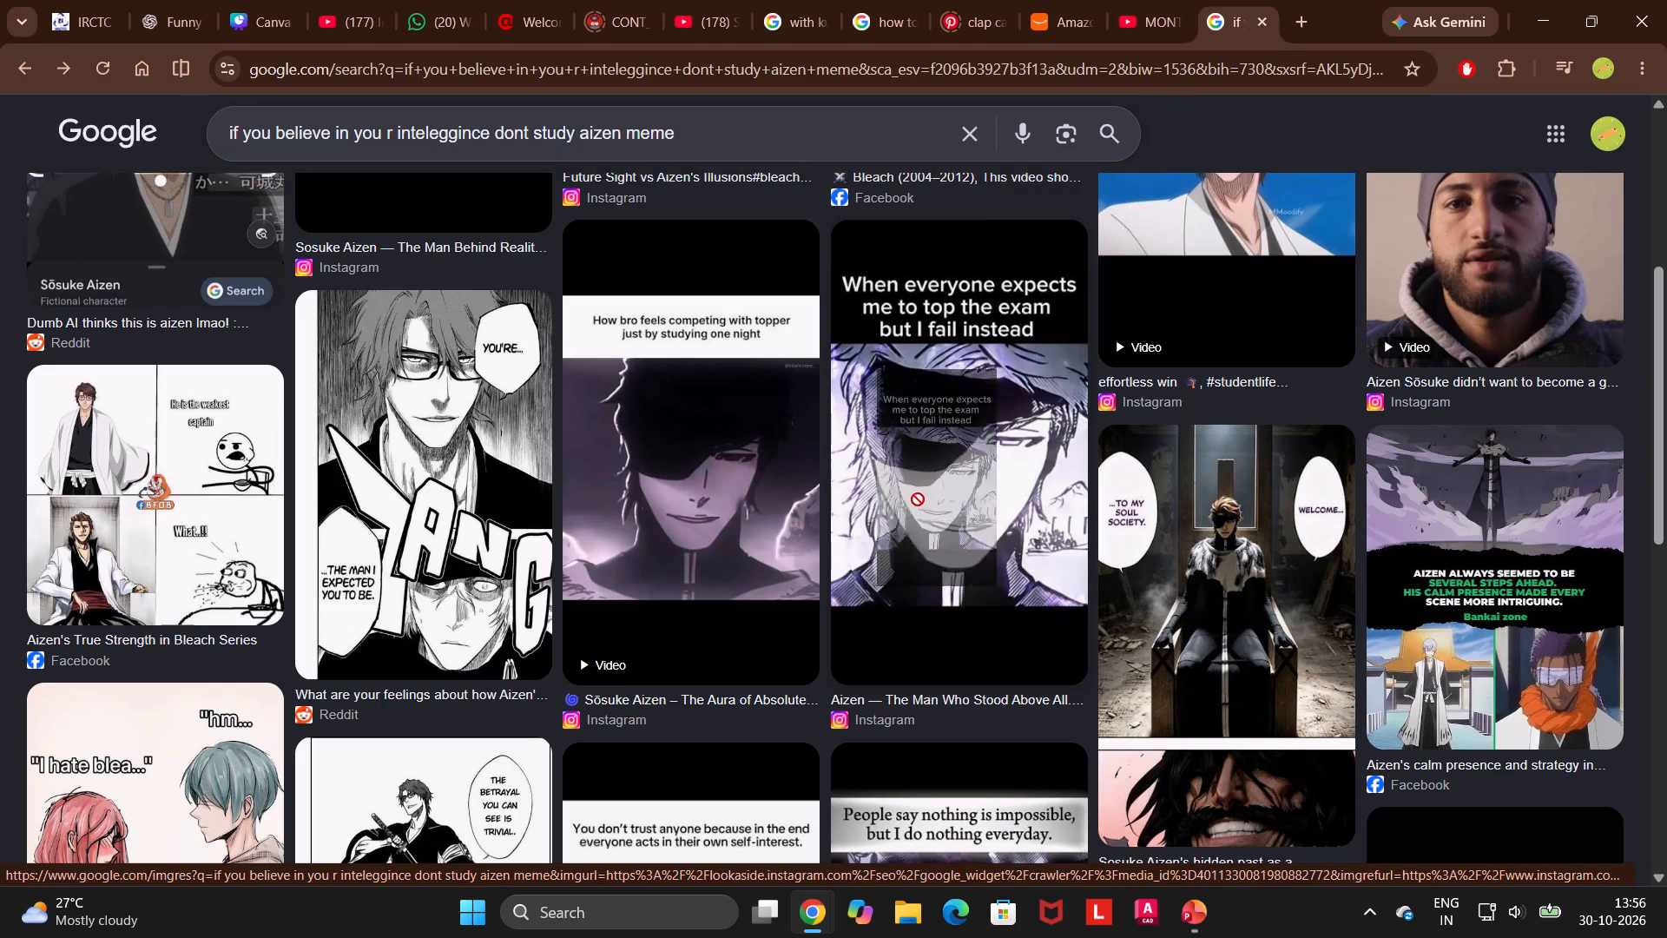
{"action": "left_click_drag", "start_coordinate": [918, 499], "coordinate": [924, 690]}
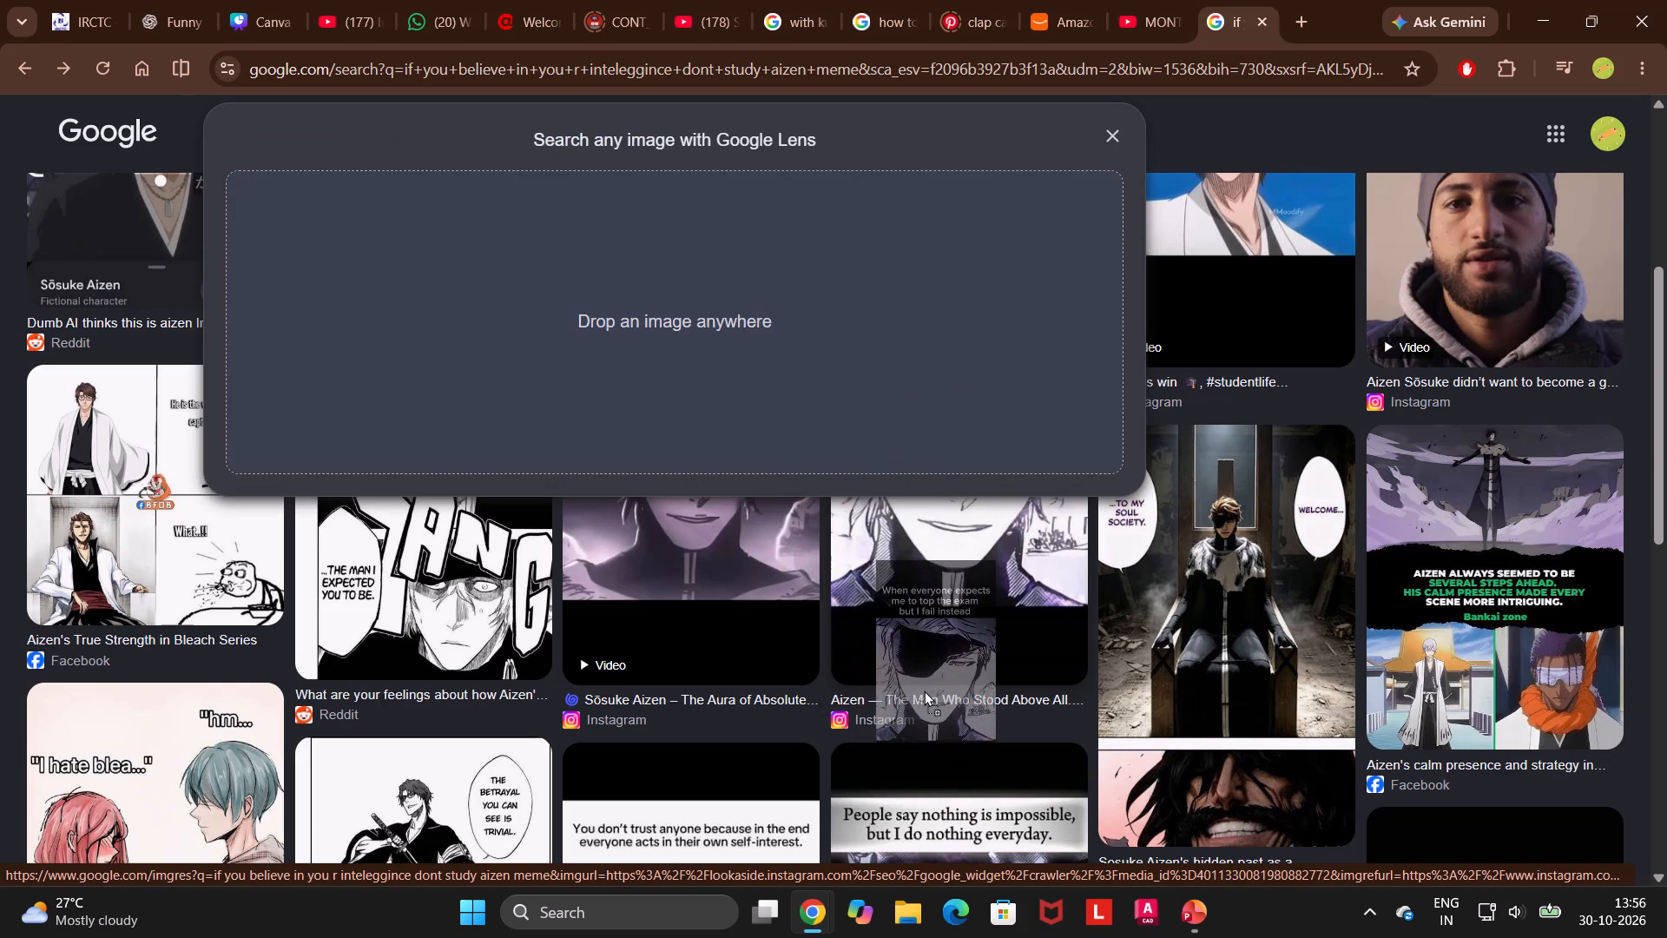
{"action": "left_click_drag", "start_coordinate": [924, 690], "coordinate": [1196, 881]}
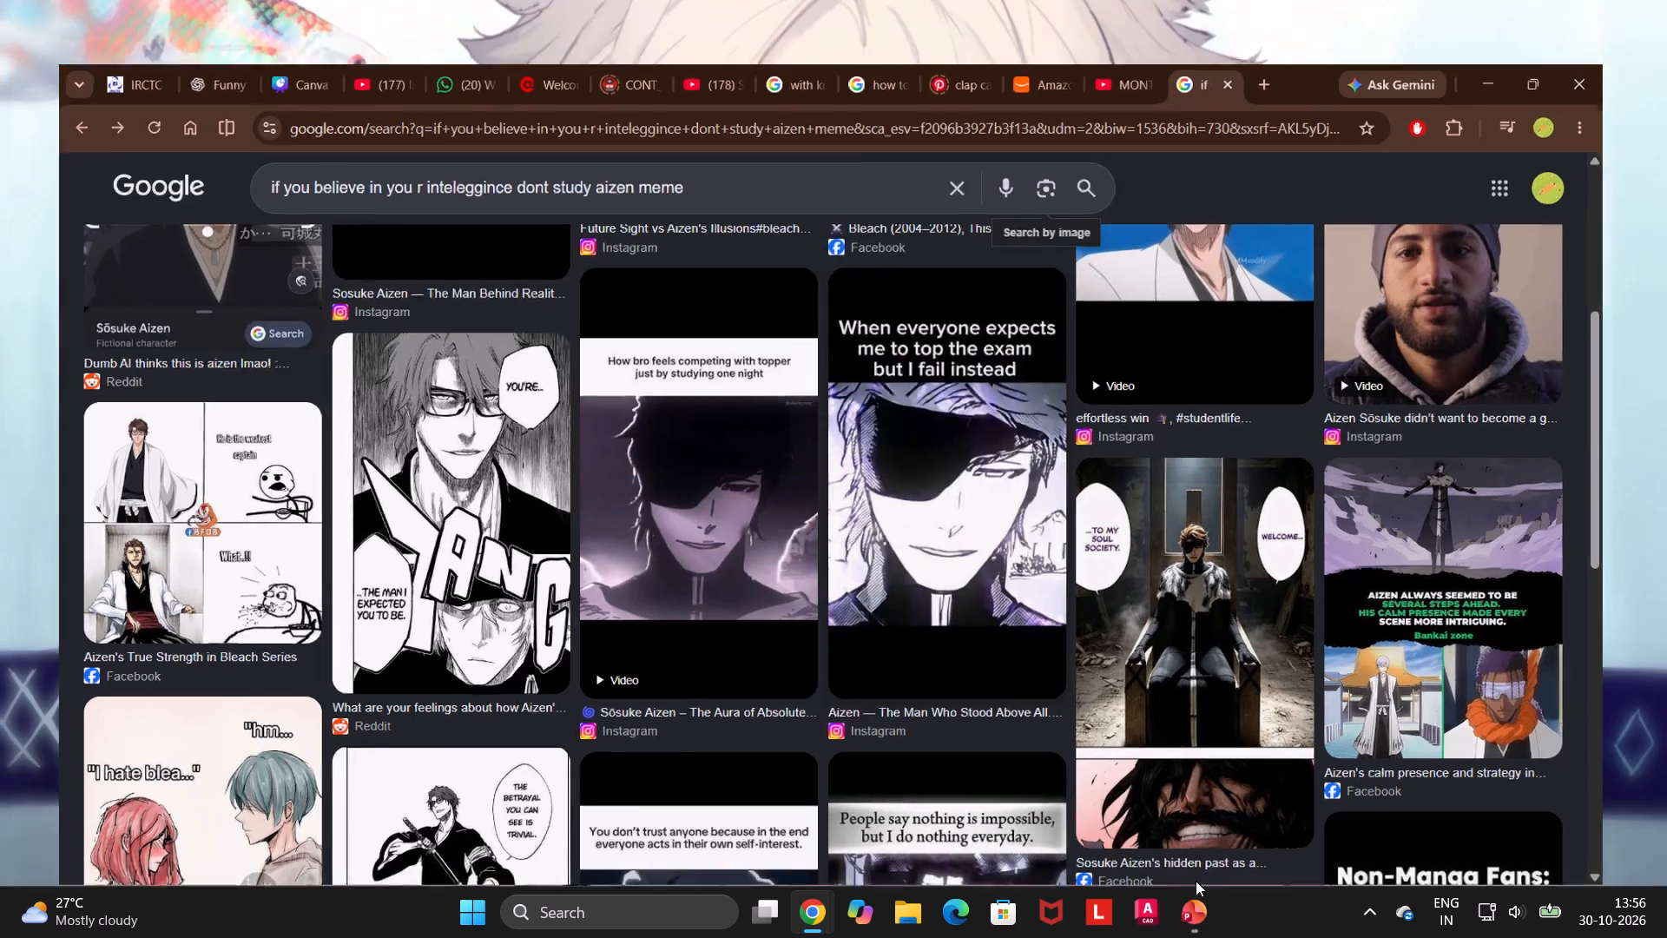
{"action": "left_click_drag", "start_coordinate": [1196, 881], "coordinate": [1031, 563]}
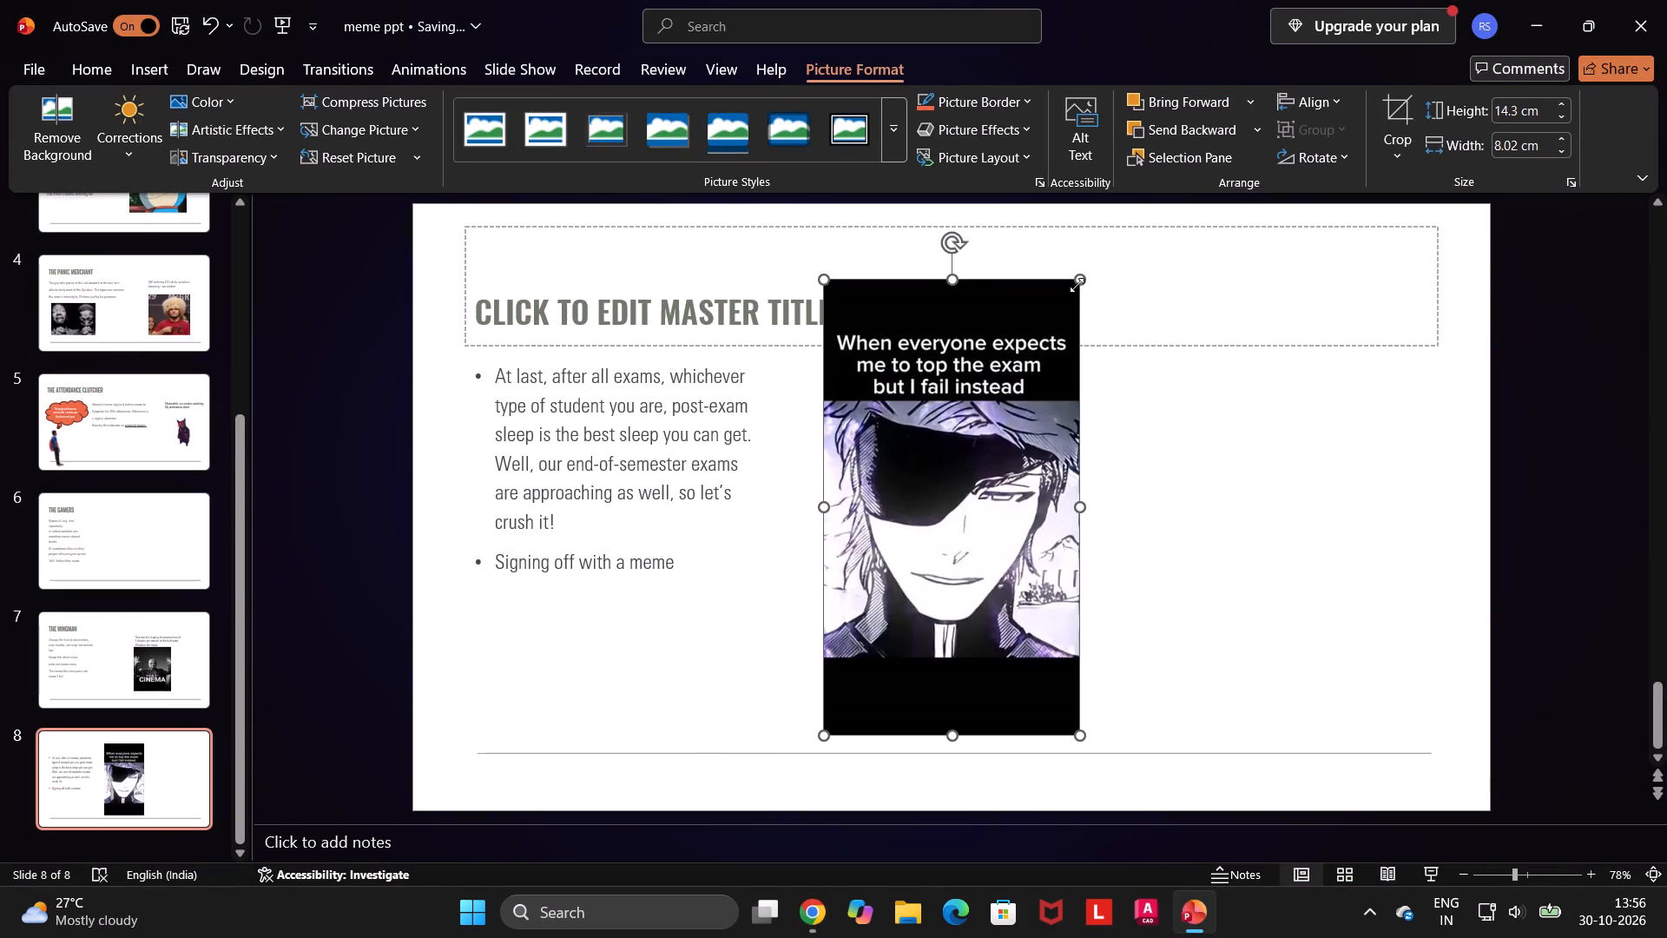
Resize the Aizen meme to about 11.82 cm high and 8.93 cm wide and place it beside the closing bullets.
{"action": "left_click_drag", "start_coordinate": [1084, 276], "coordinate": [1077, 327]}
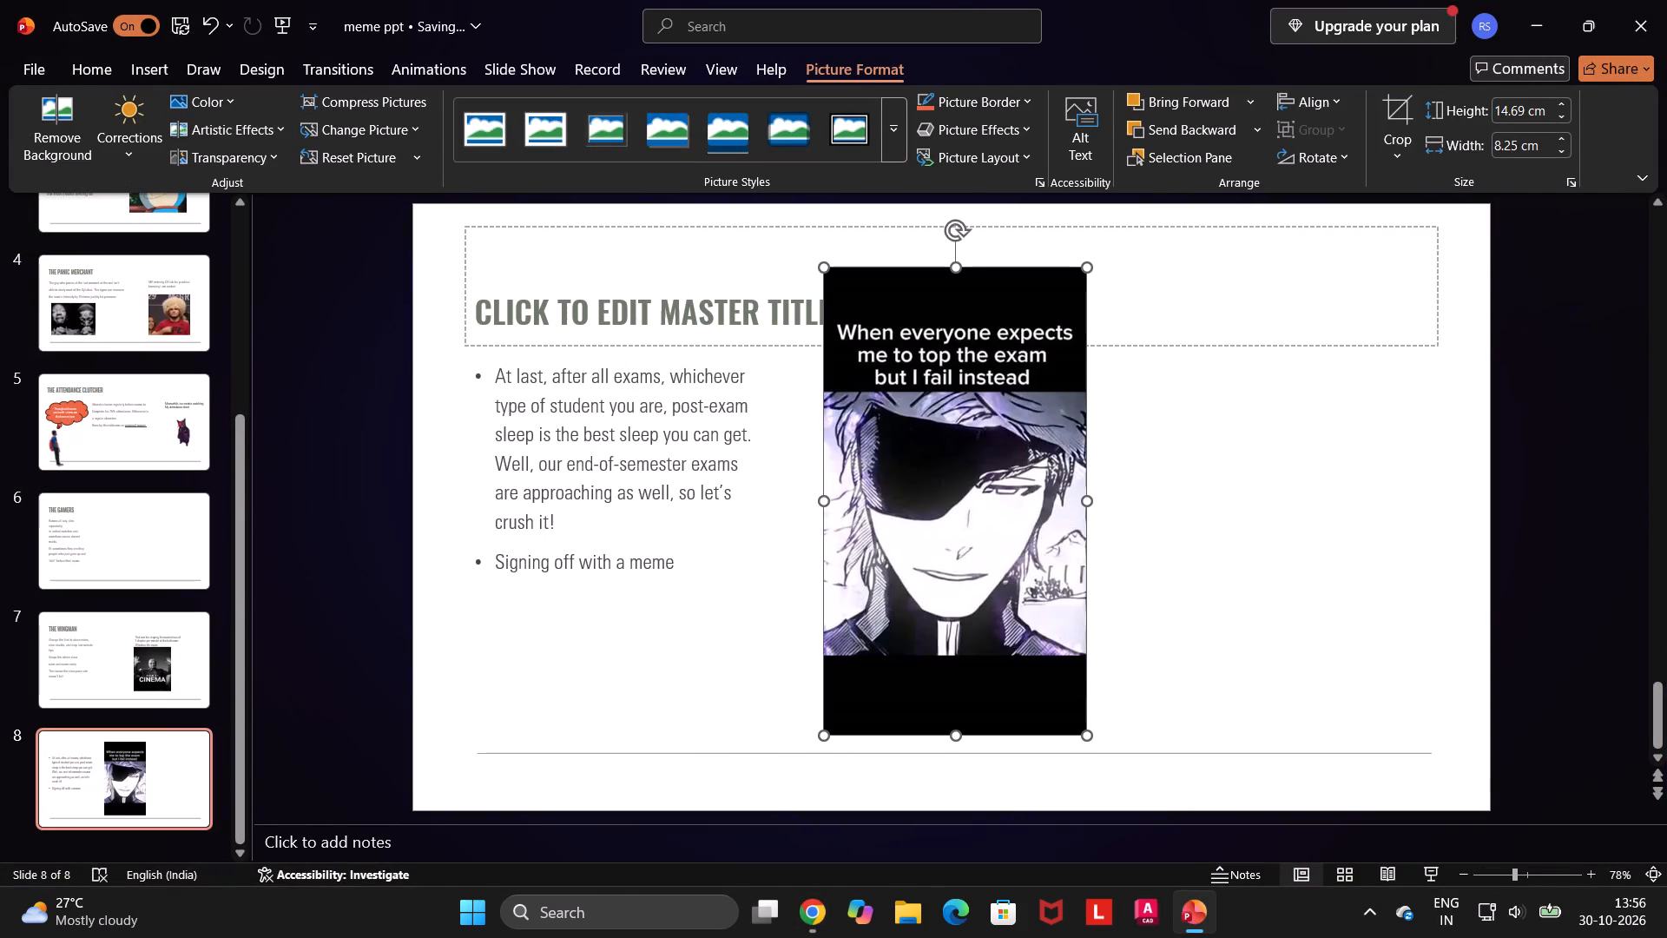
{"action": "left_click_drag", "start_coordinate": [817, 500], "coordinate": [750, 480]}
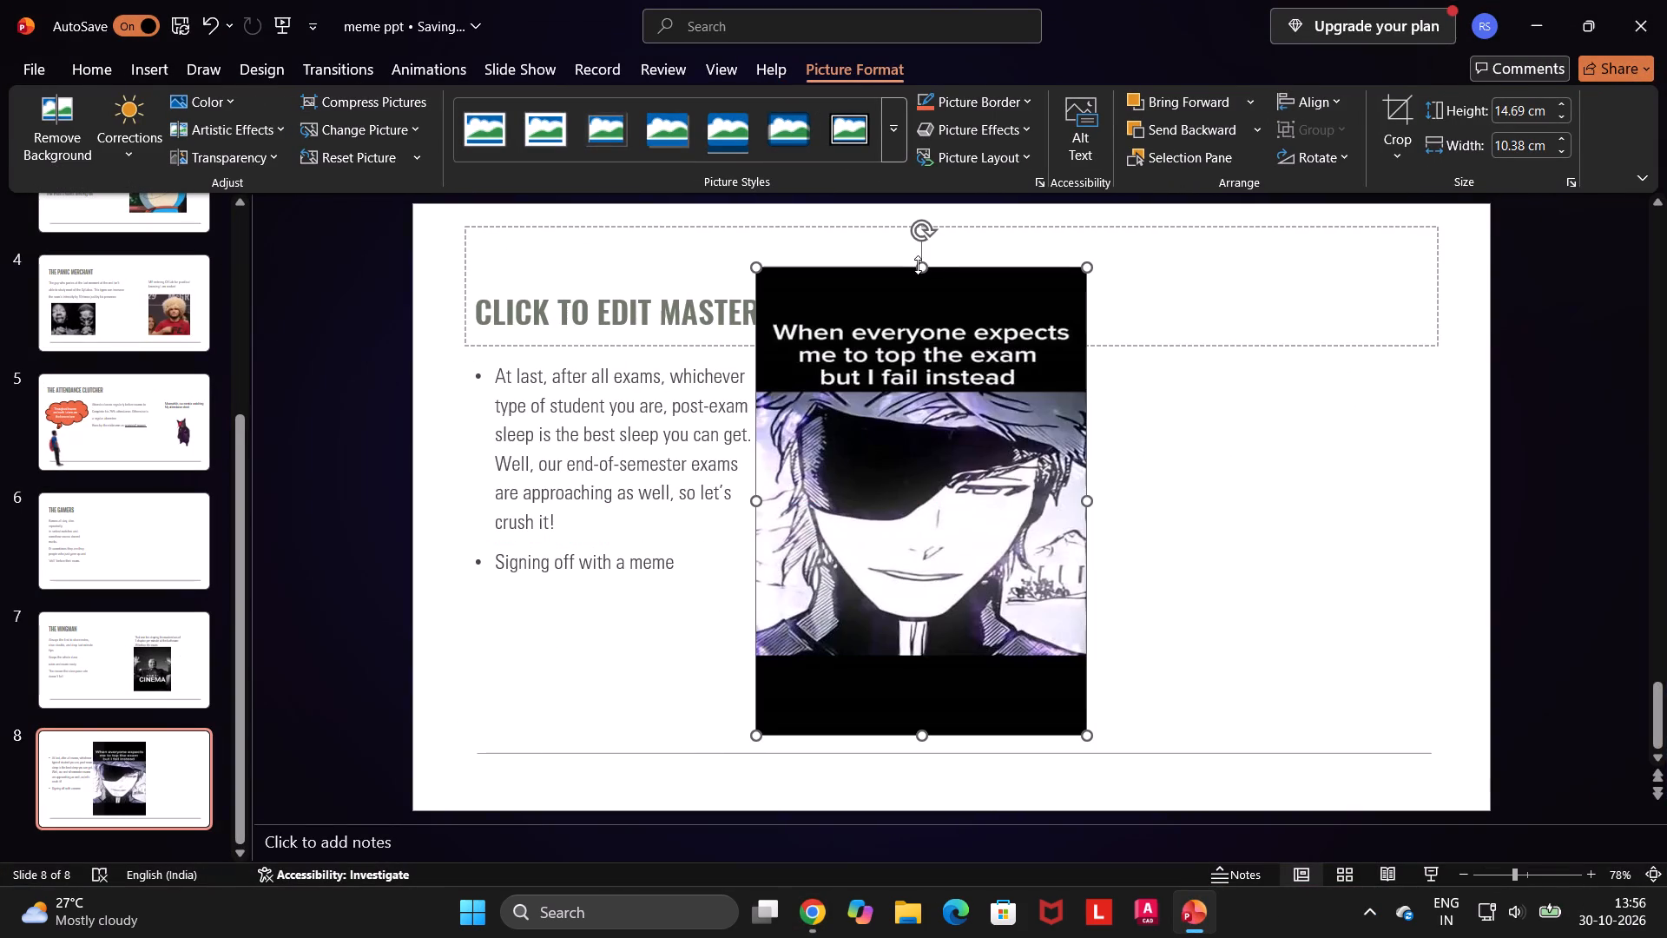
{"action": "left_click_drag", "start_coordinate": [918, 265], "coordinate": [919, 298]}
{"action": "left_click_drag", "start_coordinate": [938, 480], "coordinate": [1092, 532]}
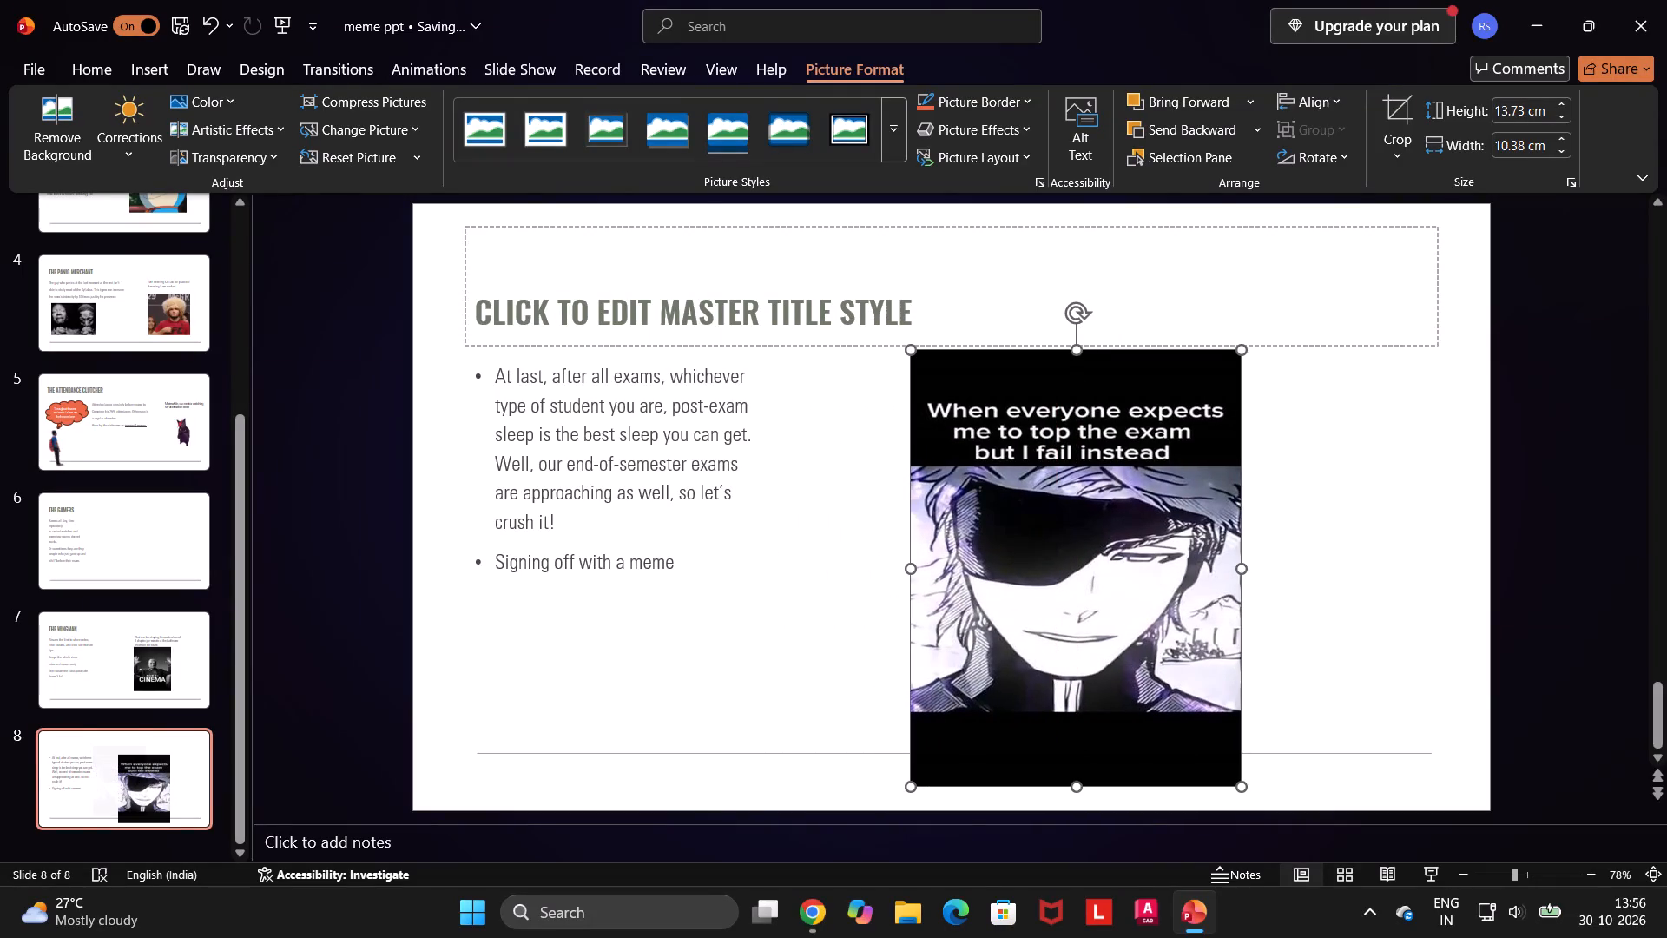
{"action": "left_click_drag", "start_coordinate": [907, 347], "coordinate": [995, 437]}
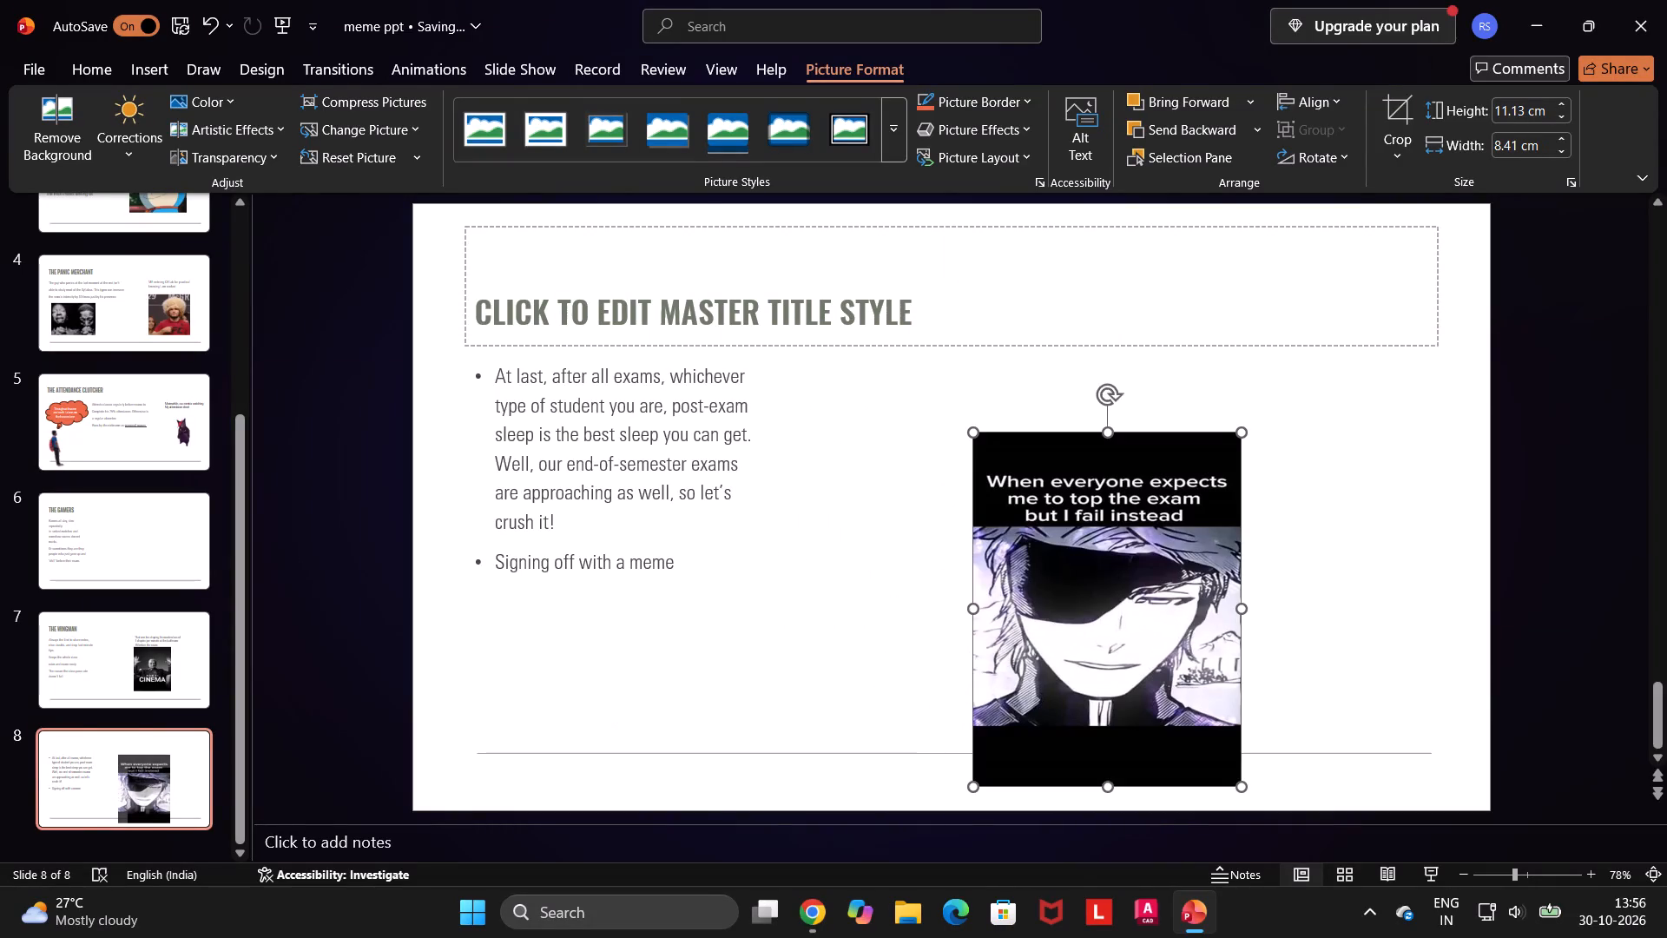
{"action": "left_click_drag", "start_coordinate": [1089, 604], "coordinate": [1218, 532]}
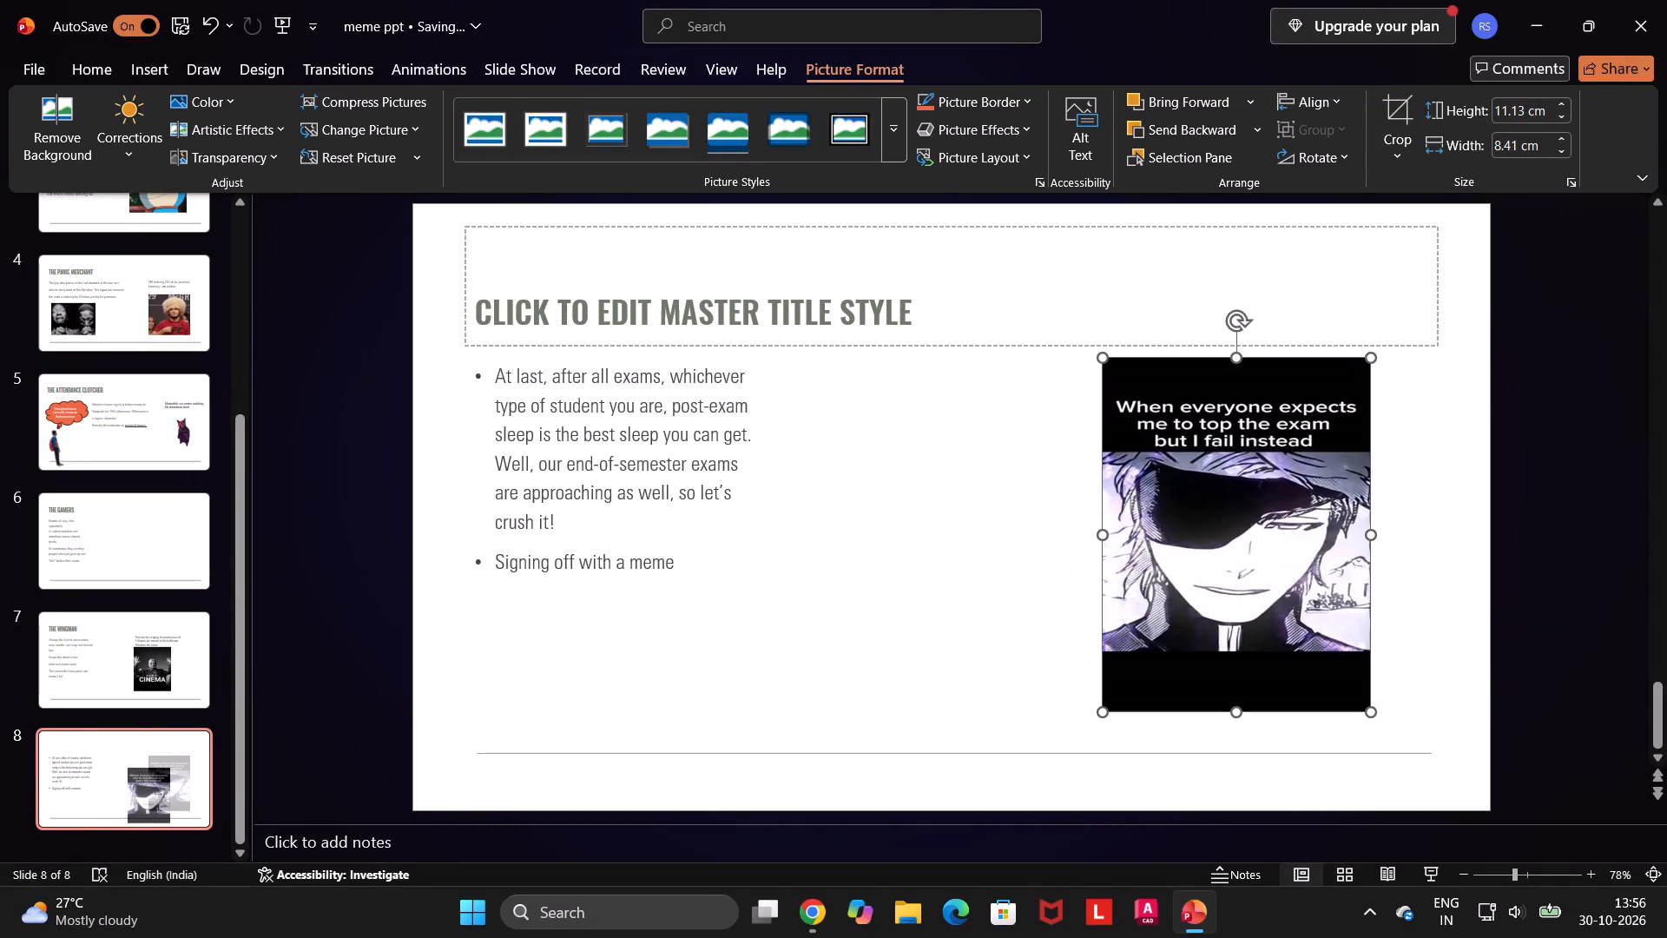
{"action": "left_click_drag", "start_coordinate": [1098, 355], "coordinate": [1084, 347]}
{"action": "left_click_drag", "start_coordinate": [1233, 490], "coordinate": [1020, 503]}
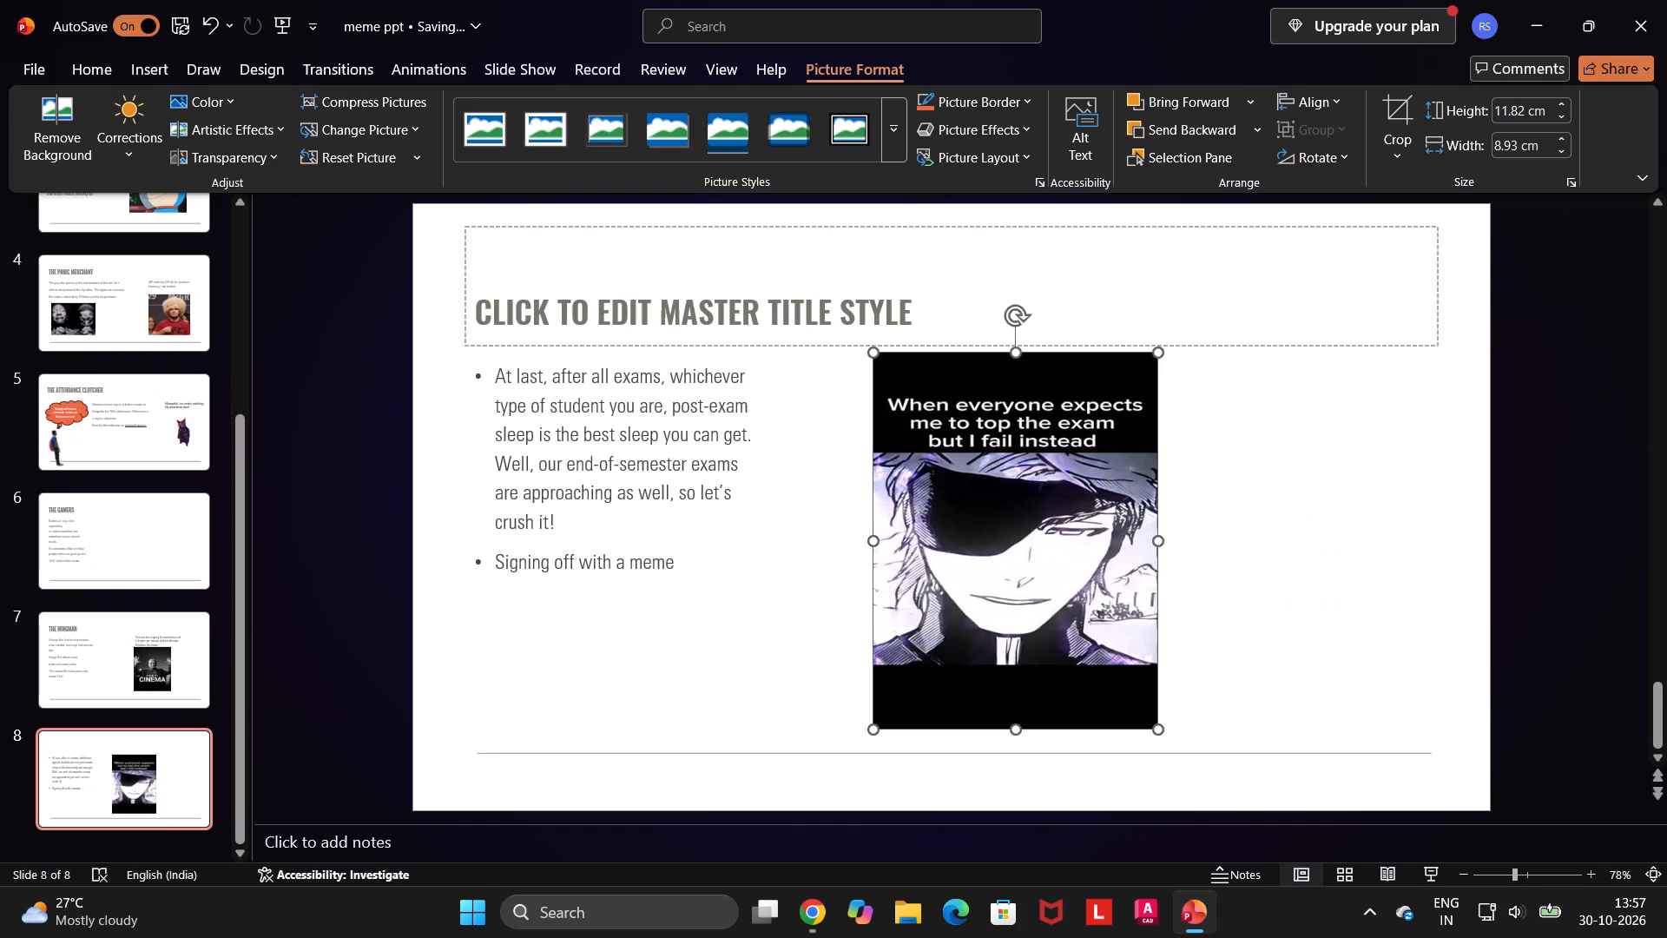
Open The Gamers slide, switch to Chrome and search Google Images for "gamoning meme".
{"action": "left_click", "coordinate": [142, 505]}
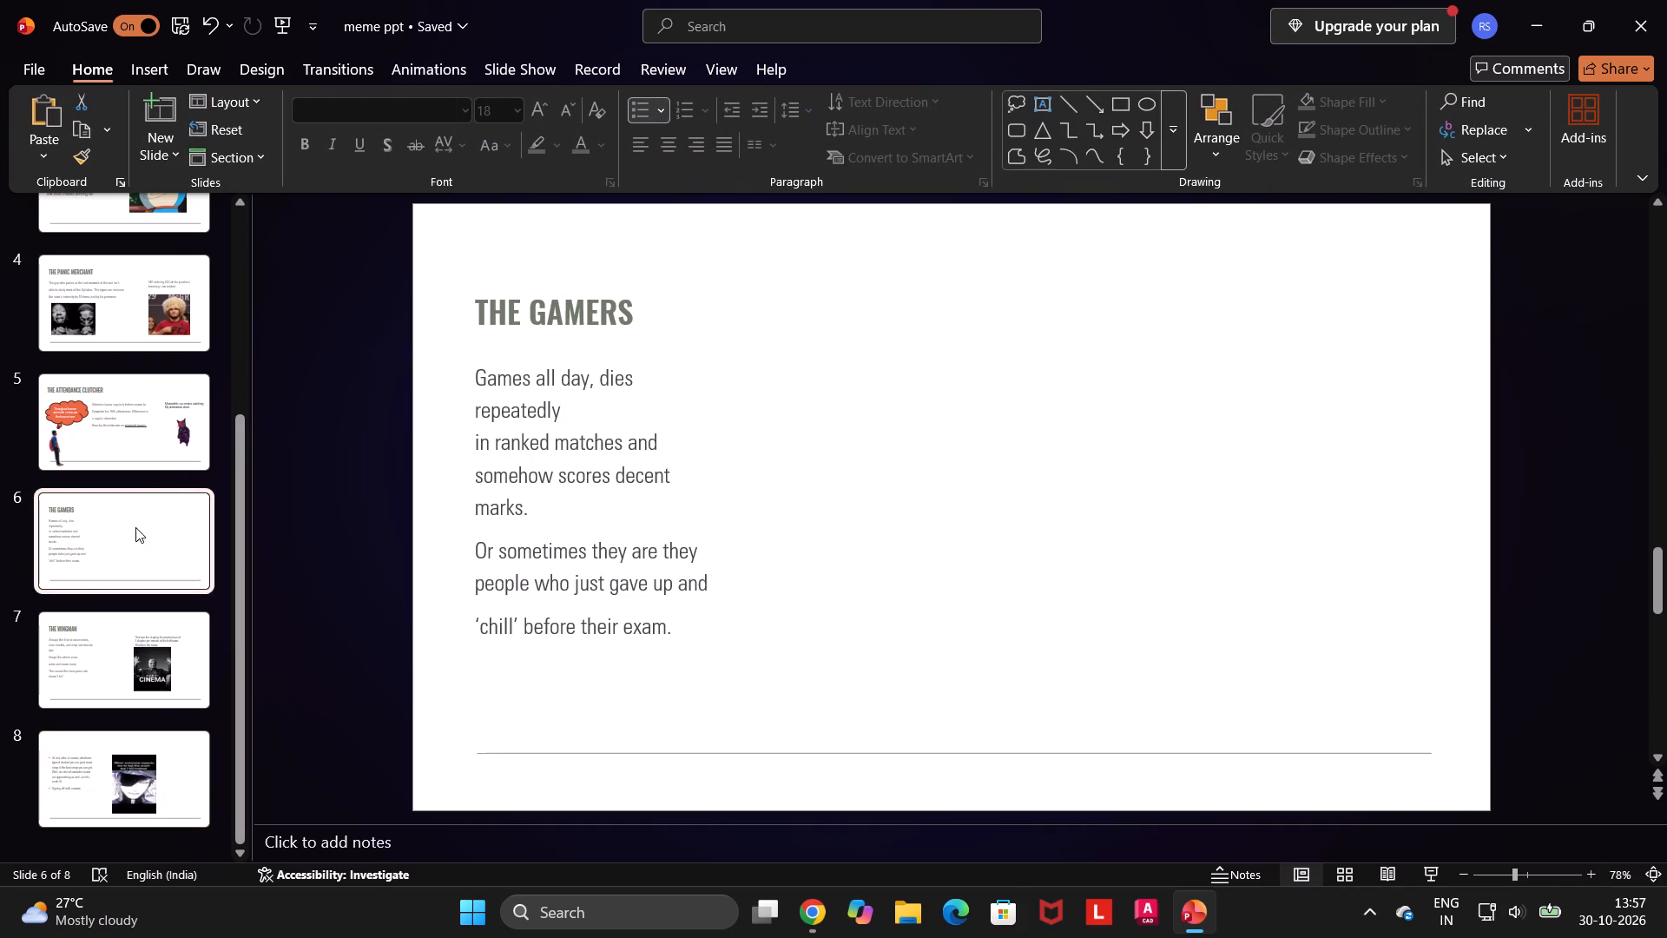
{"action": "left_click", "coordinate": [814, 907]}
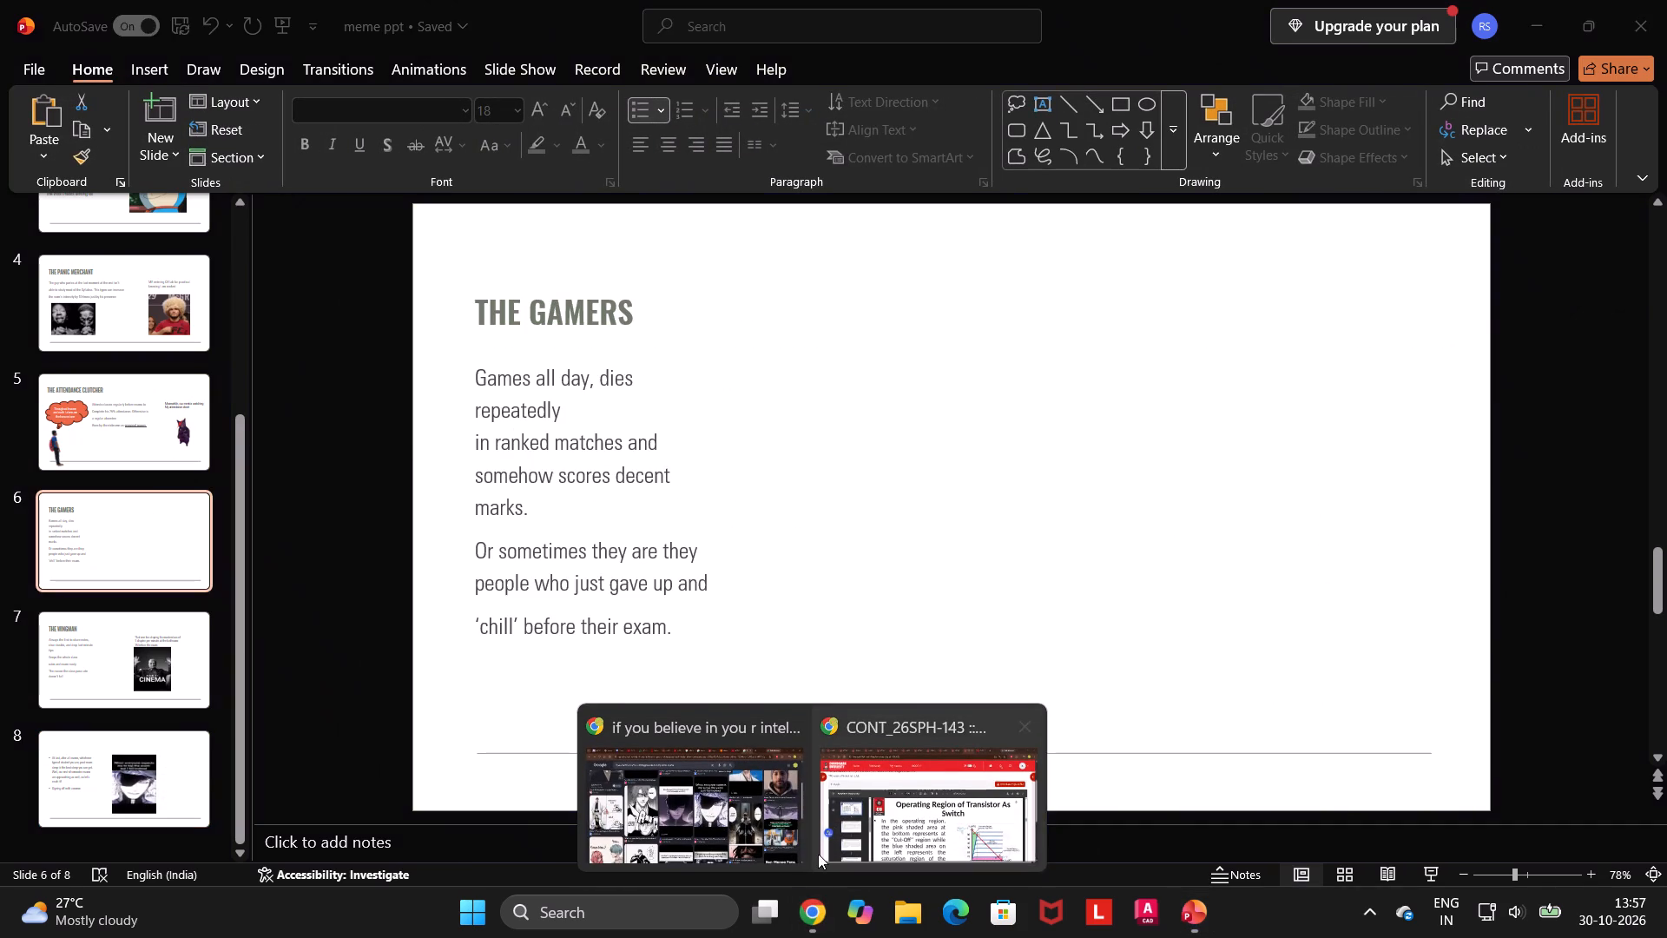
{"action": "left_click", "coordinate": [731, 810]}
{"action": "left_click", "coordinate": [965, 138]}
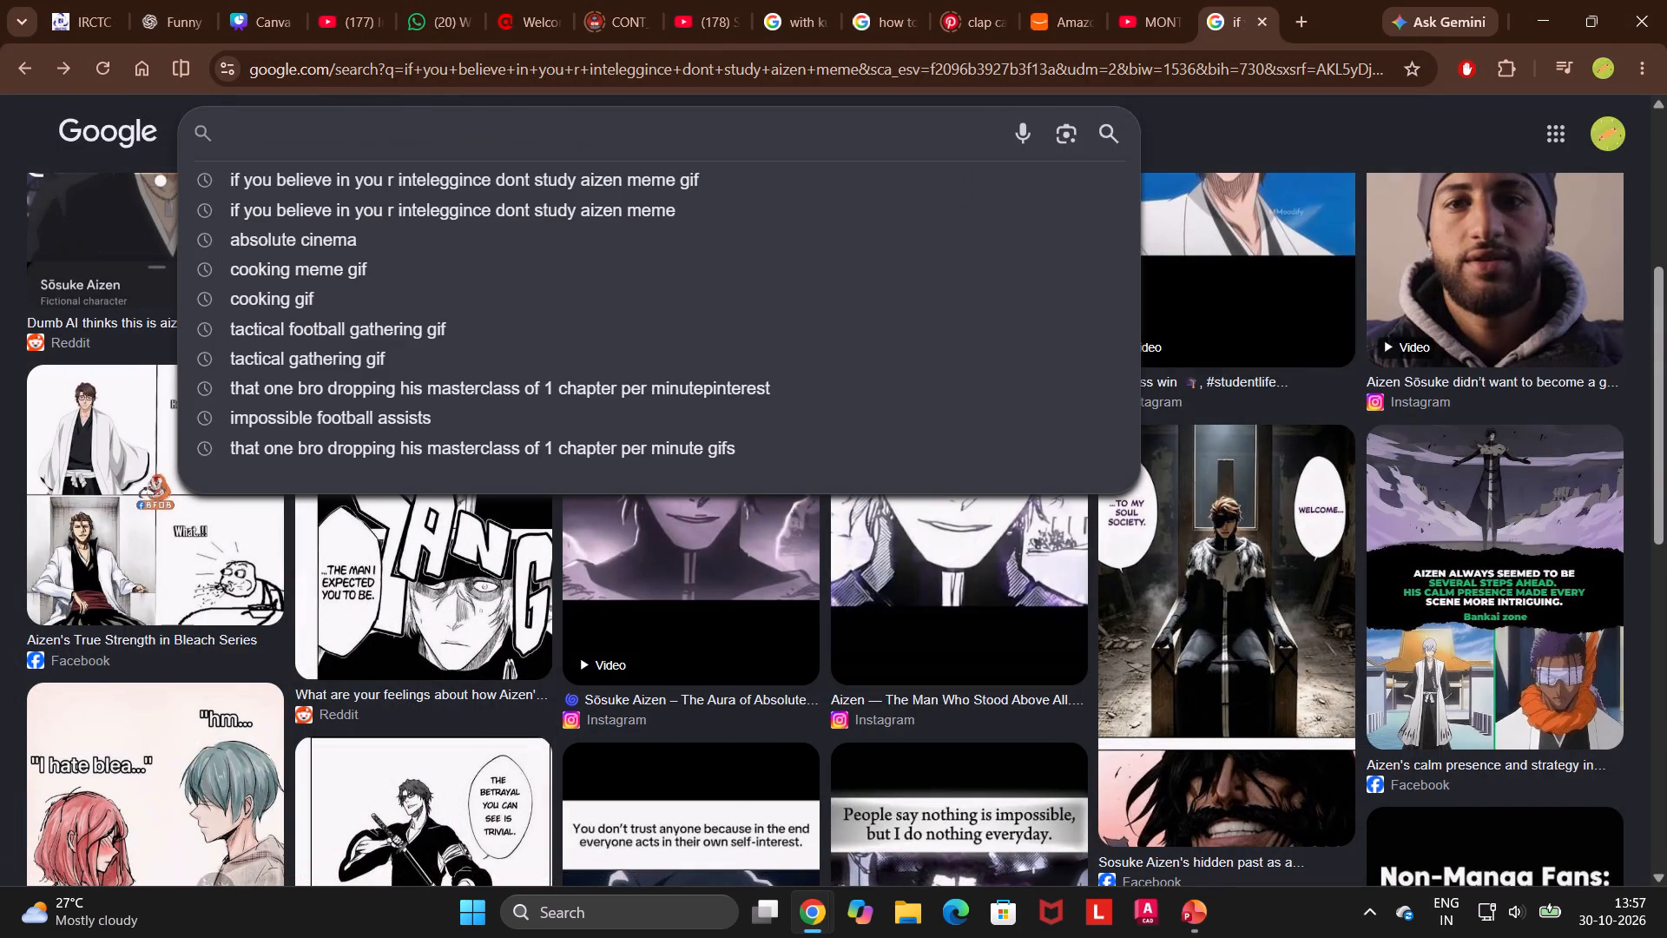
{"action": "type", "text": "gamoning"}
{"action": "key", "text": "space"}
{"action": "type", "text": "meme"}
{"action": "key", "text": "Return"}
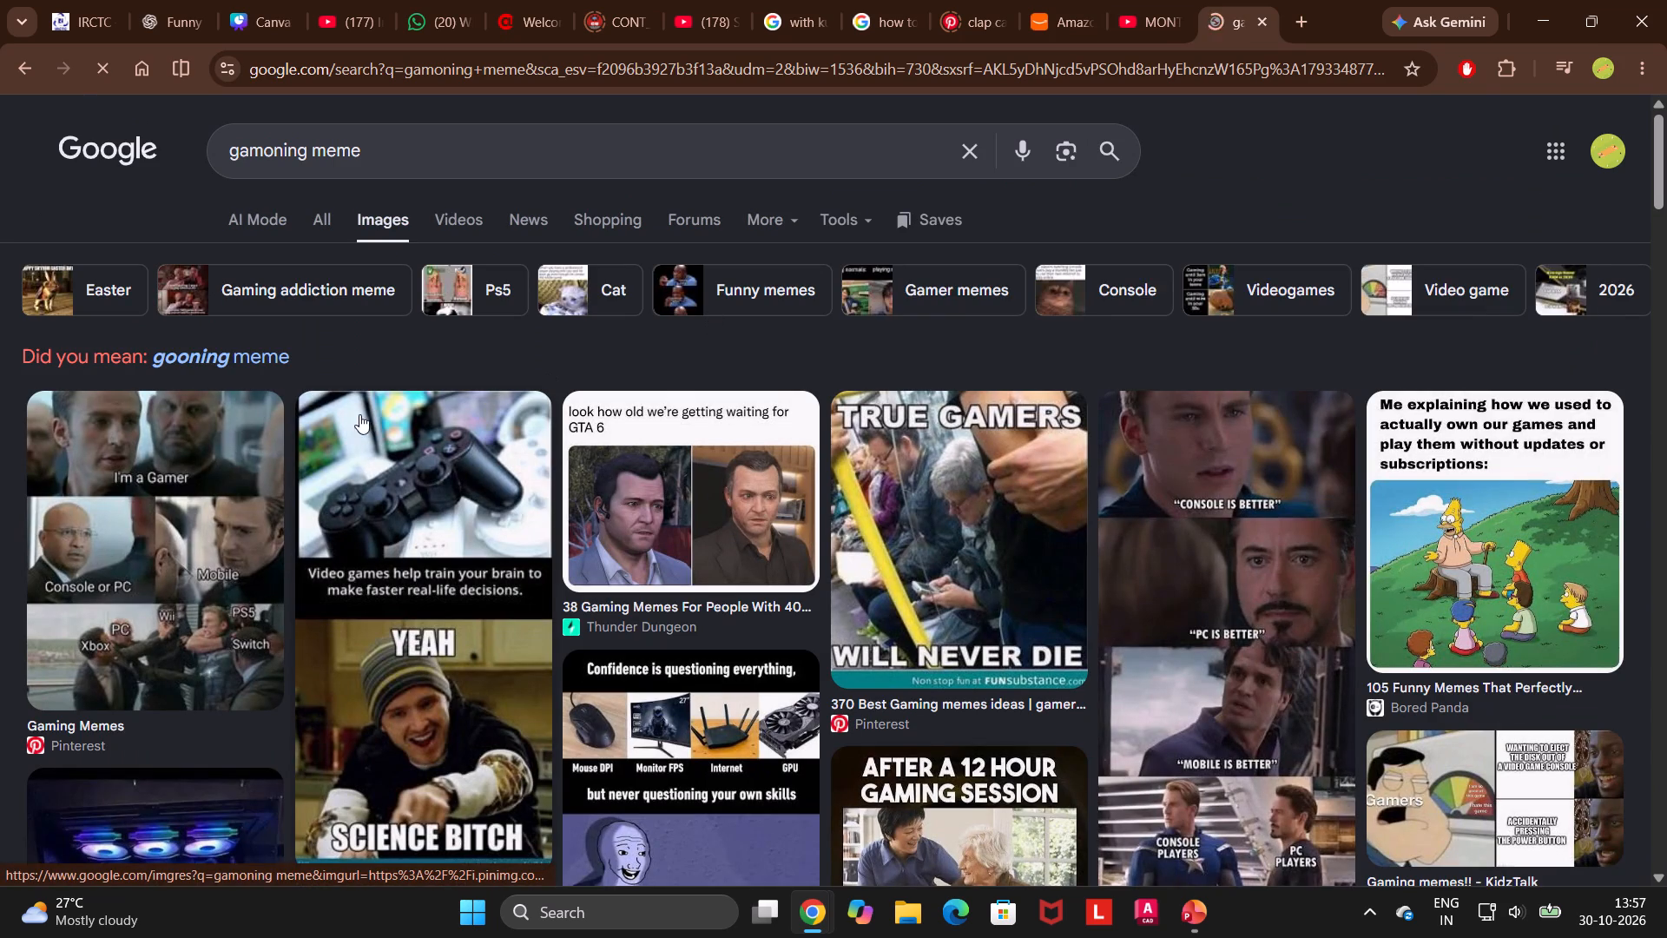
Browse the gaming memes and add the Peter Griffin laptop meme, "game gets worse with each update", to The Gamers slide.
{"action": "scroll", "coordinate": [670, 499], "scroll_direction": "down", "scroll_amount": 4}
{"action": "scroll", "coordinate": [946, 492], "scroll_direction": "down", "scroll_amount": 3}
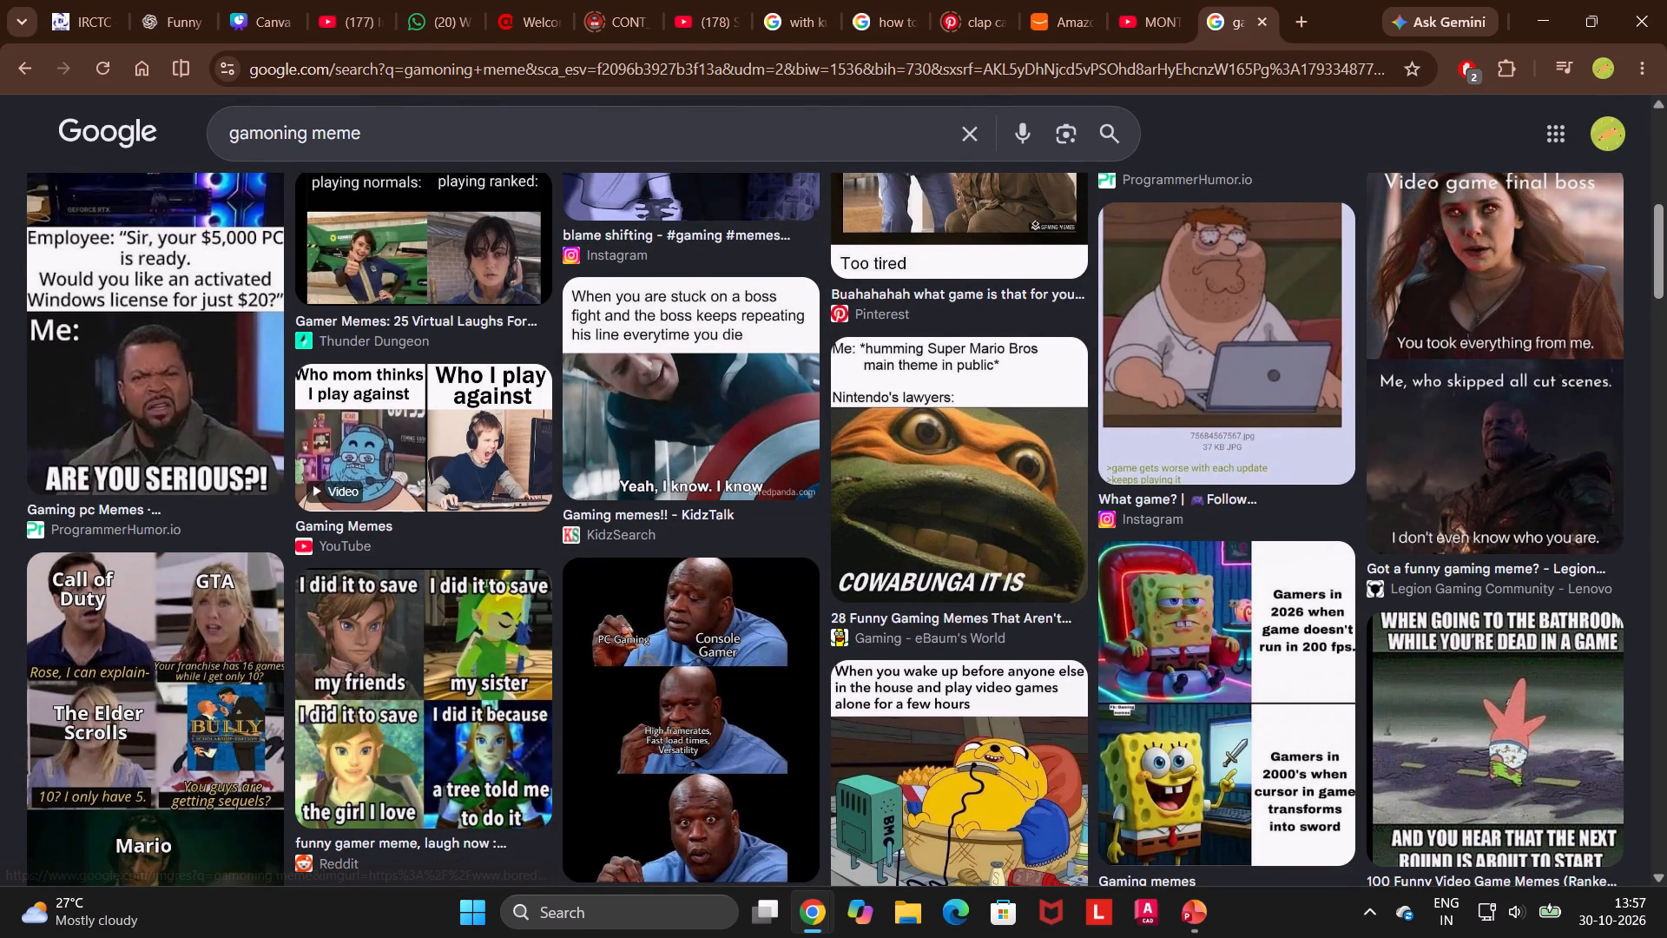
{"action": "scroll", "coordinate": [973, 344], "scroll_direction": "up", "scroll_amount": 4}
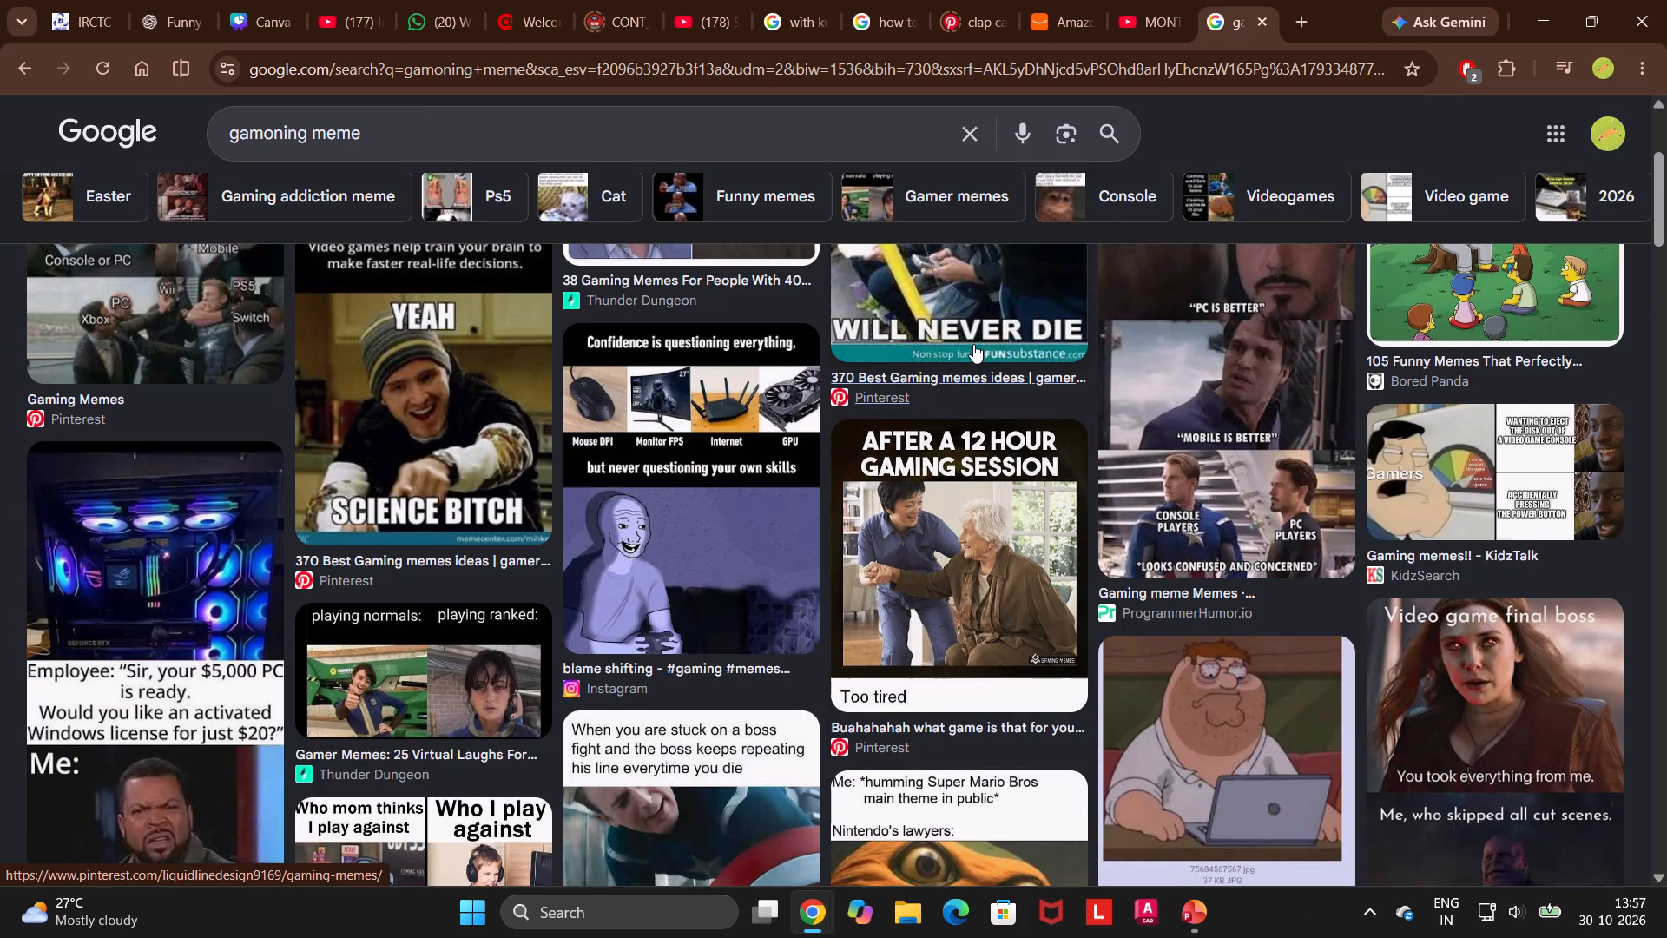
{"action": "scroll", "coordinate": [1005, 458], "scroll_direction": "up", "scroll_amount": 4}
{"action": "scroll", "coordinate": [941, 461], "scroll_direction": "down", "scroll_amount": 5}
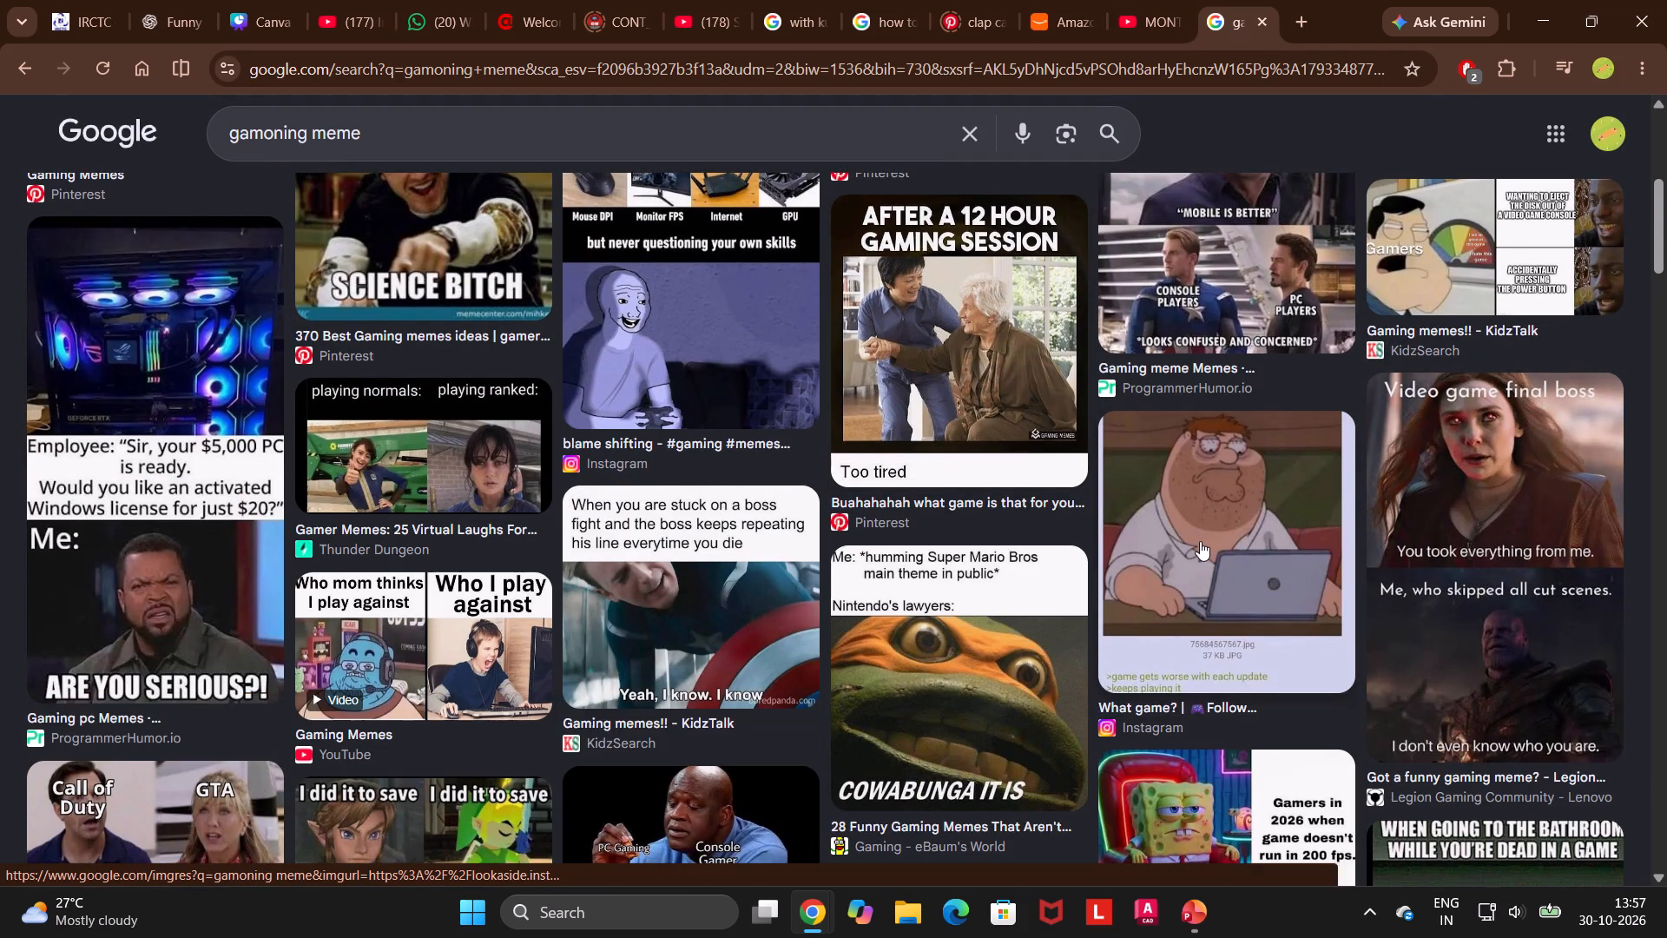
{"action": "left_click_drag", "start_coordinate": [1200, 541], "coordinate": [1229, 544]}
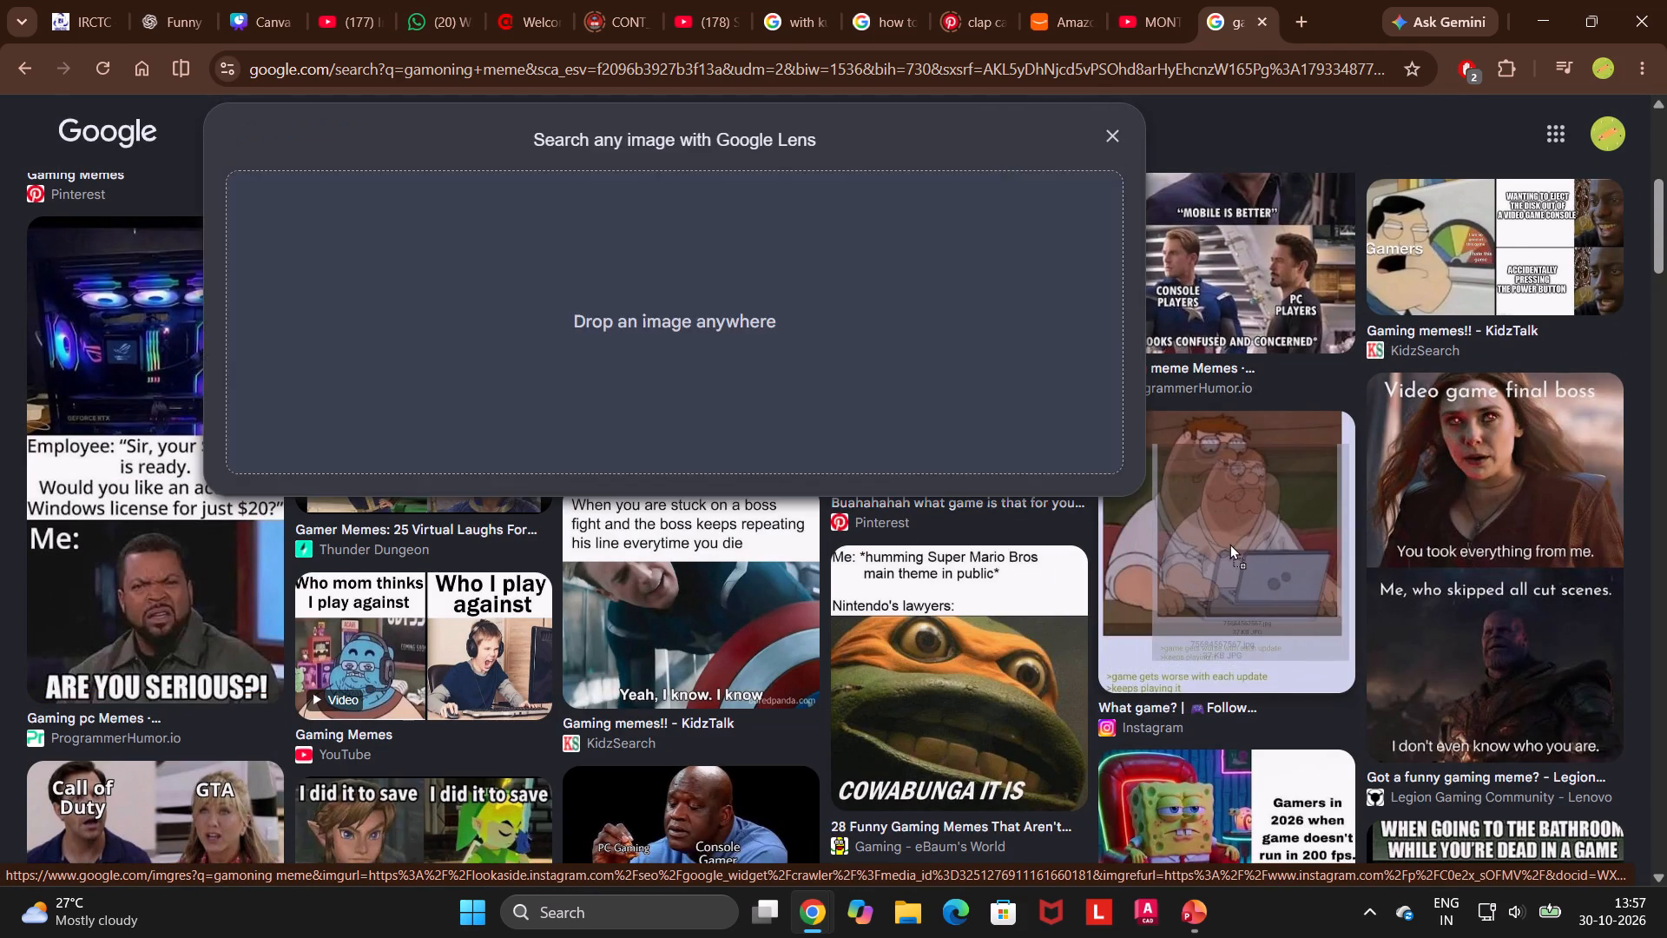
{"action": "left_click_drag", "start_coordinate": [1229, 544], "coordinate": [1116, 823]}
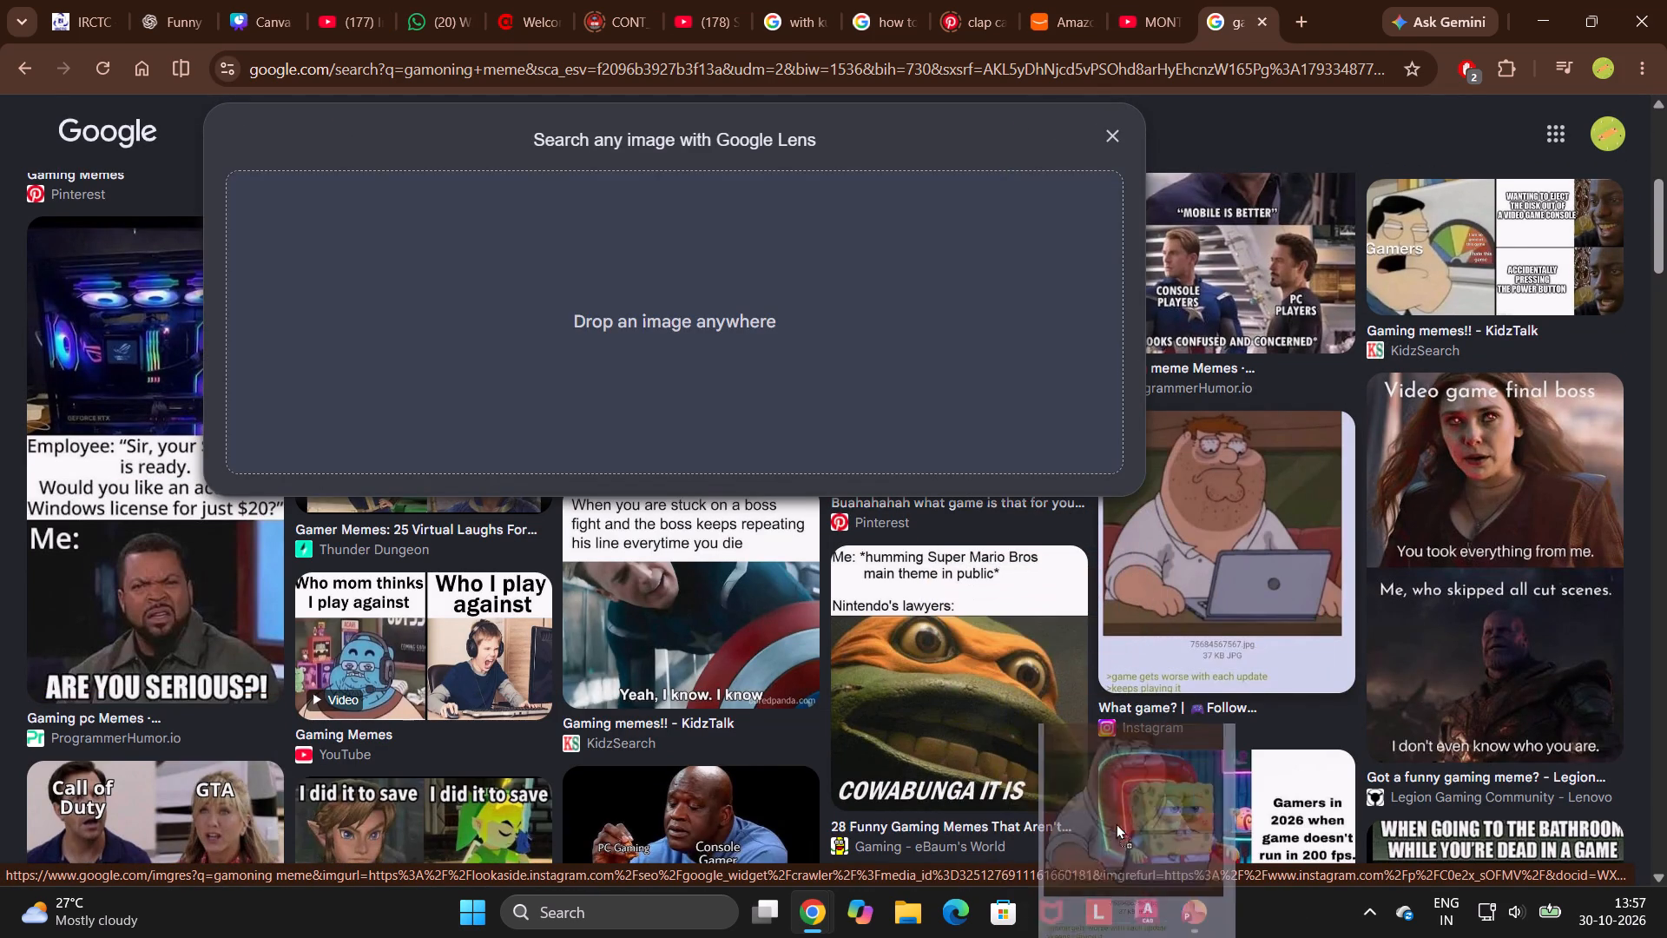
{"action": "left_click_drag", "start_coordinate": [1116, 823], "coordinate": [1083, 456]}
Fit the gamer meme at about 9.72 by 9.09 cm on the slide's right side and apply the white-framed shadow picture style.
{"action": "left_click_drag", "start_coordinate": [766, 308], "coordinate": [905, 393]}
{"action": "left_click_drag", "start_coordinate": [987, 519], "coordinate": [1242, 474]}
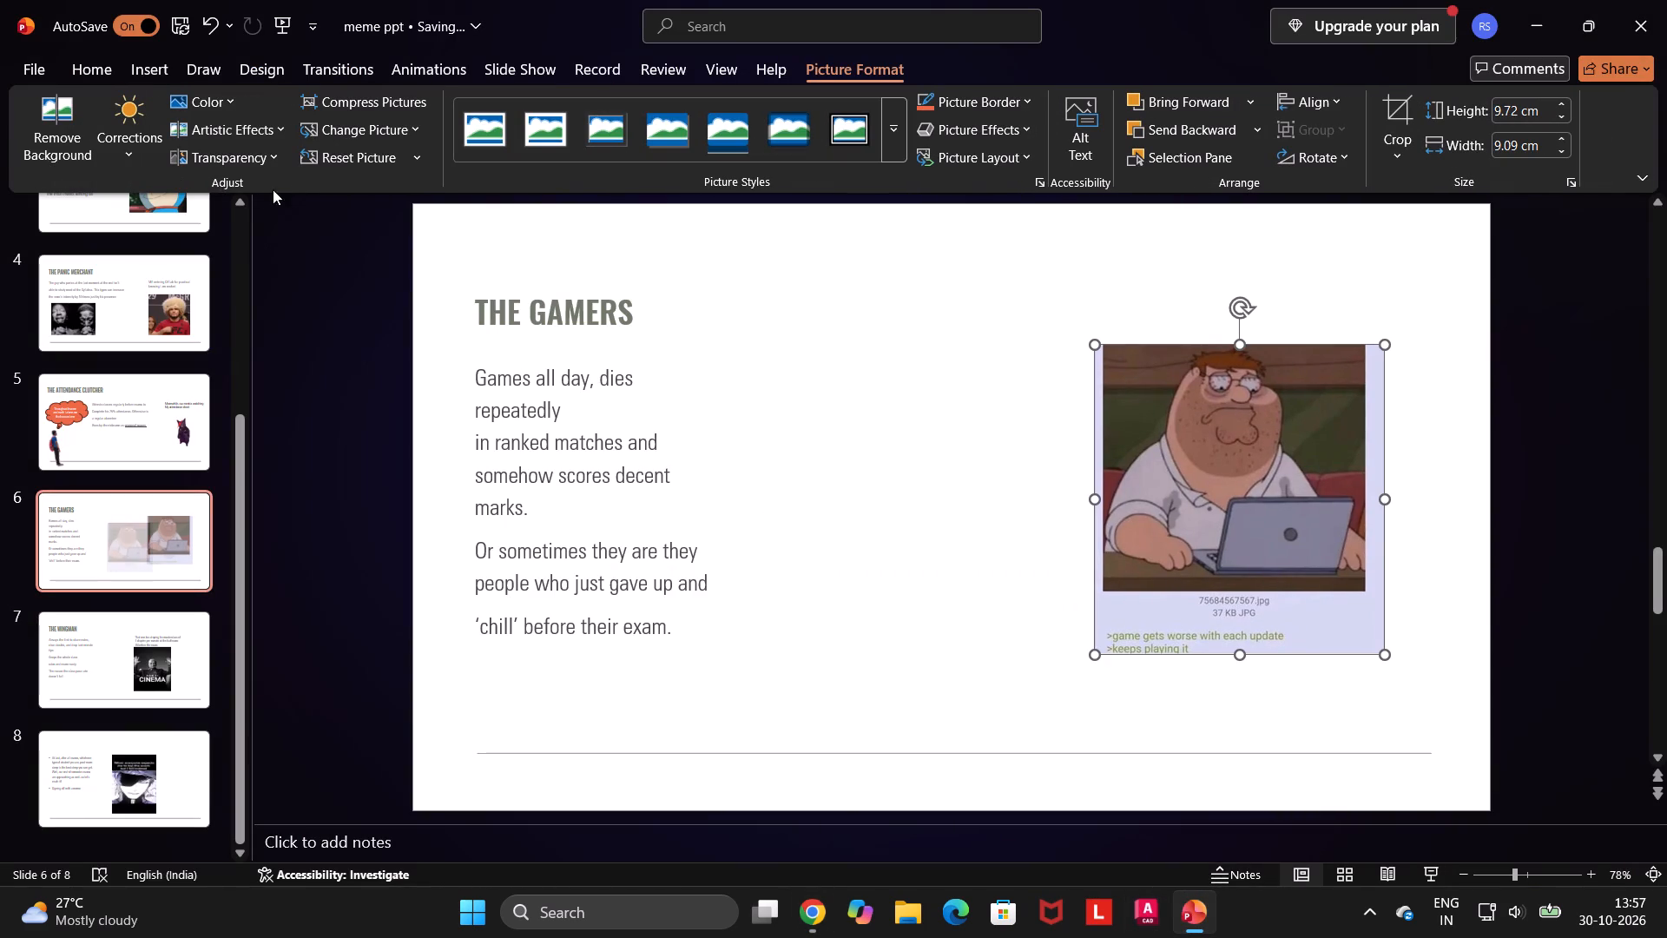
{"action": "left_click", "coordinate": [490, 126]}
{"action": "left_click", "coordinate": [915, 562]}
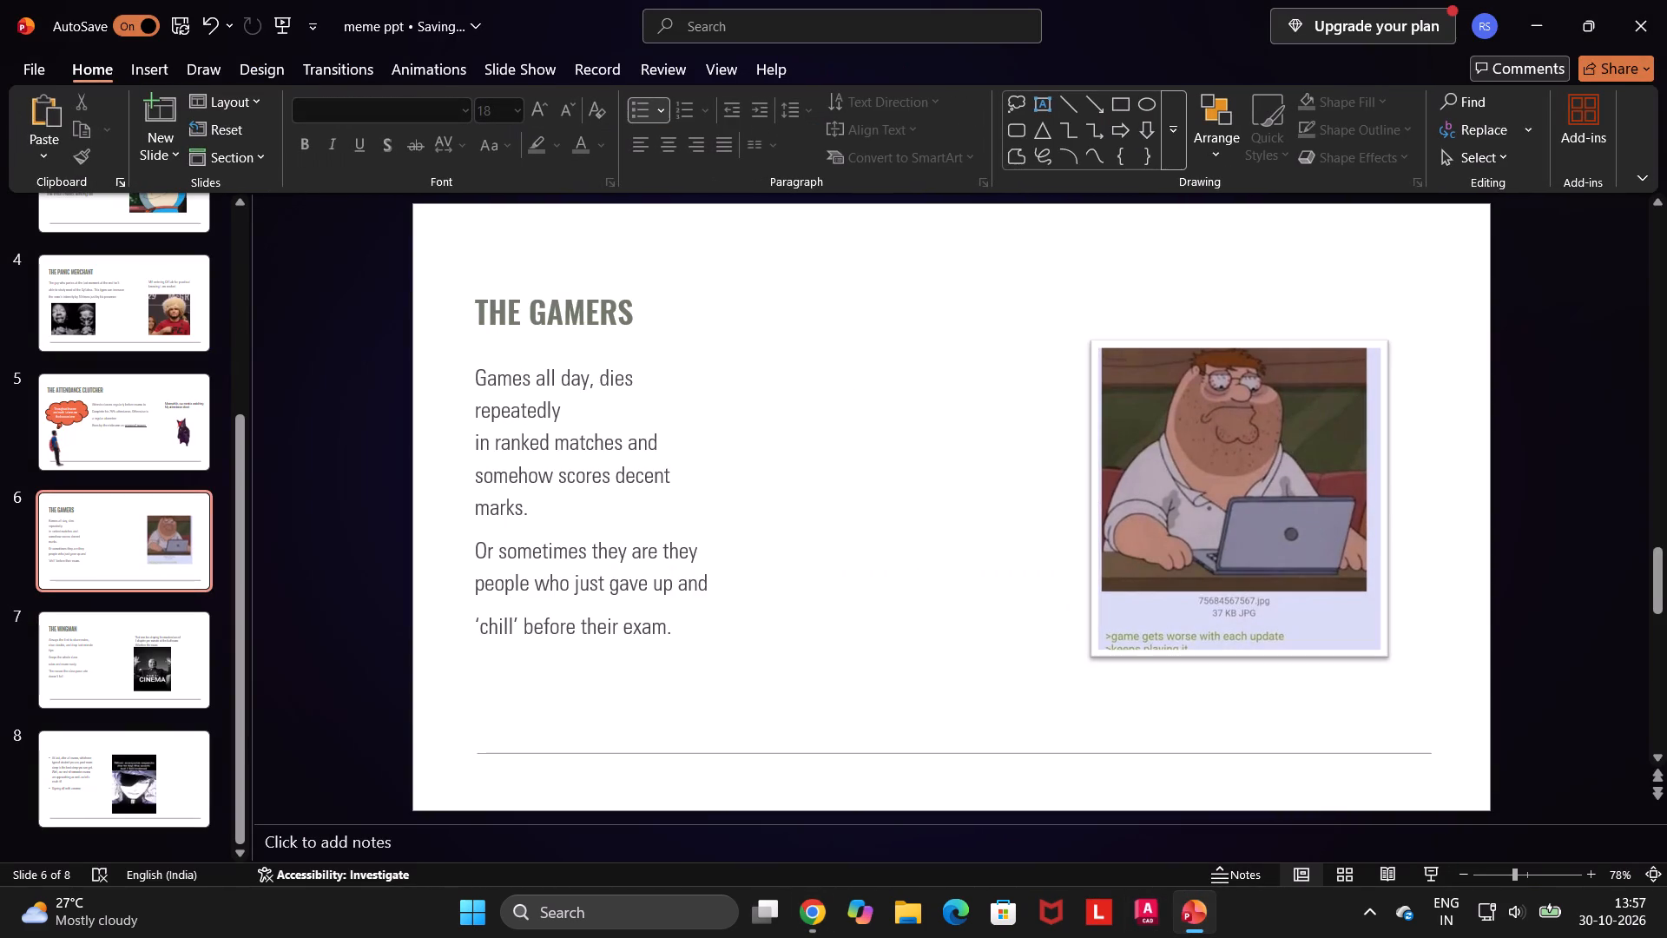
Move the Aizen meme on slide 8 toward the slide's right edge and apply a white-bordered picture style.
{"action": "left_click", "coordinate": [130, 776]}
{"action": "left_click", "coordinate": [1038, 506]}
{"action": "left_click_drag", "start_coordinate": [1032, 511], "coordinate": [1253, 514]}
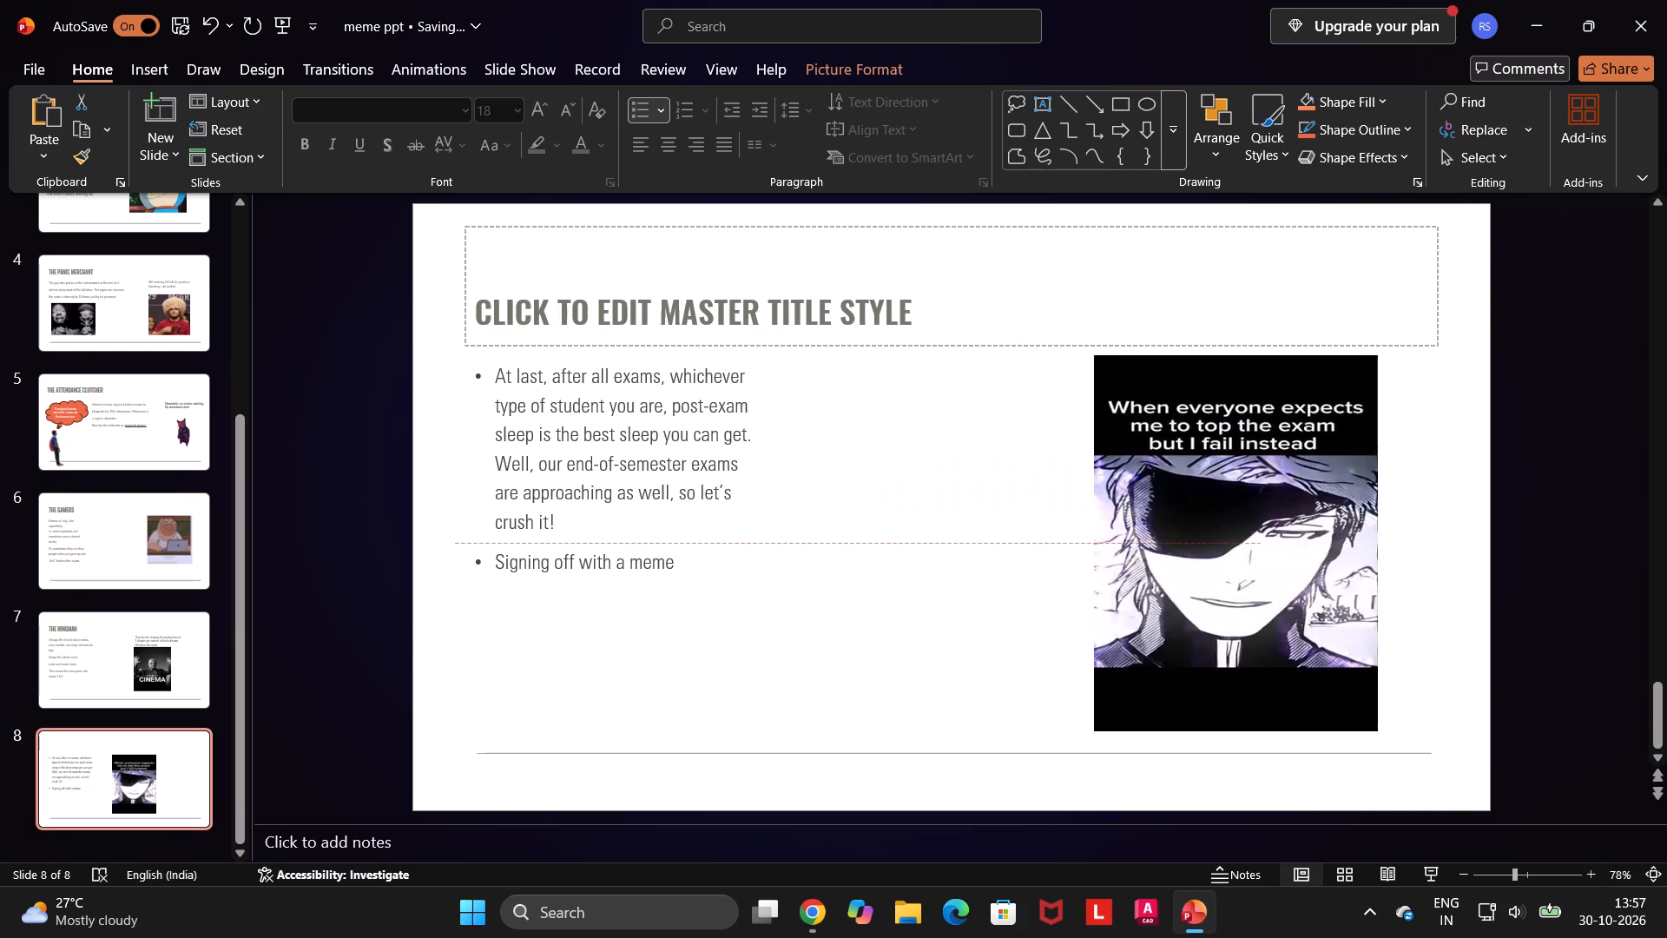
{"action": "left_click_drag", "start_coordinate": [1253, 514], "coordinate": [1274, 515]}
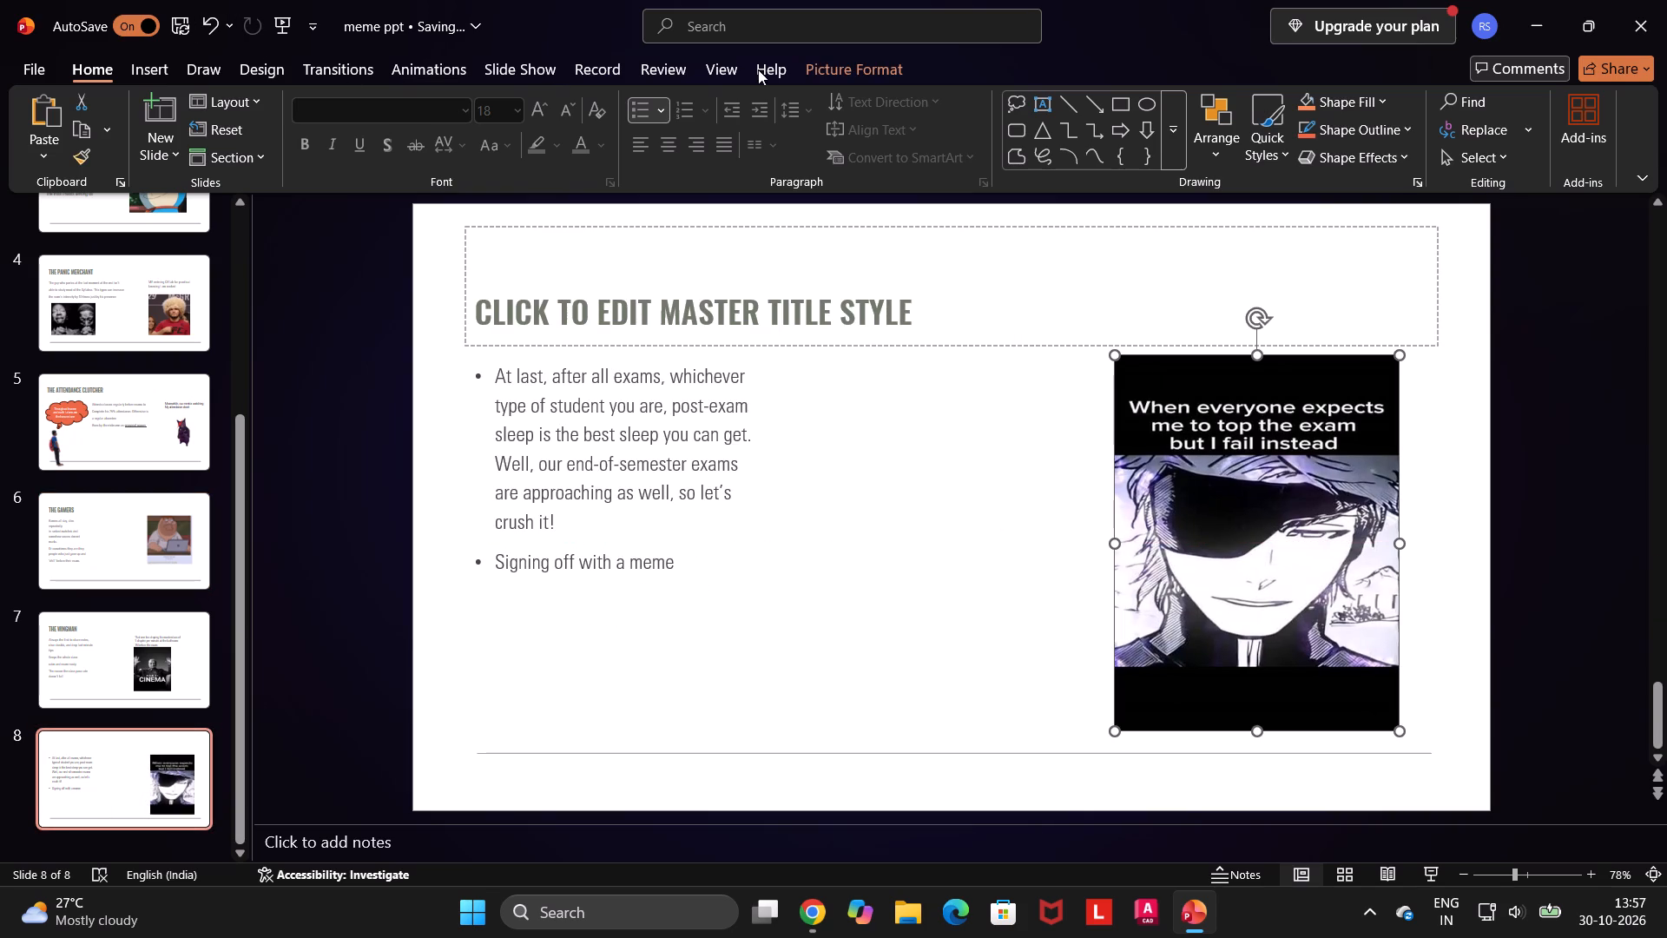
{"action": "left_click", "coordinate": [834, 66]}
{"action": "left_click", "coordinate": [529, 129]}
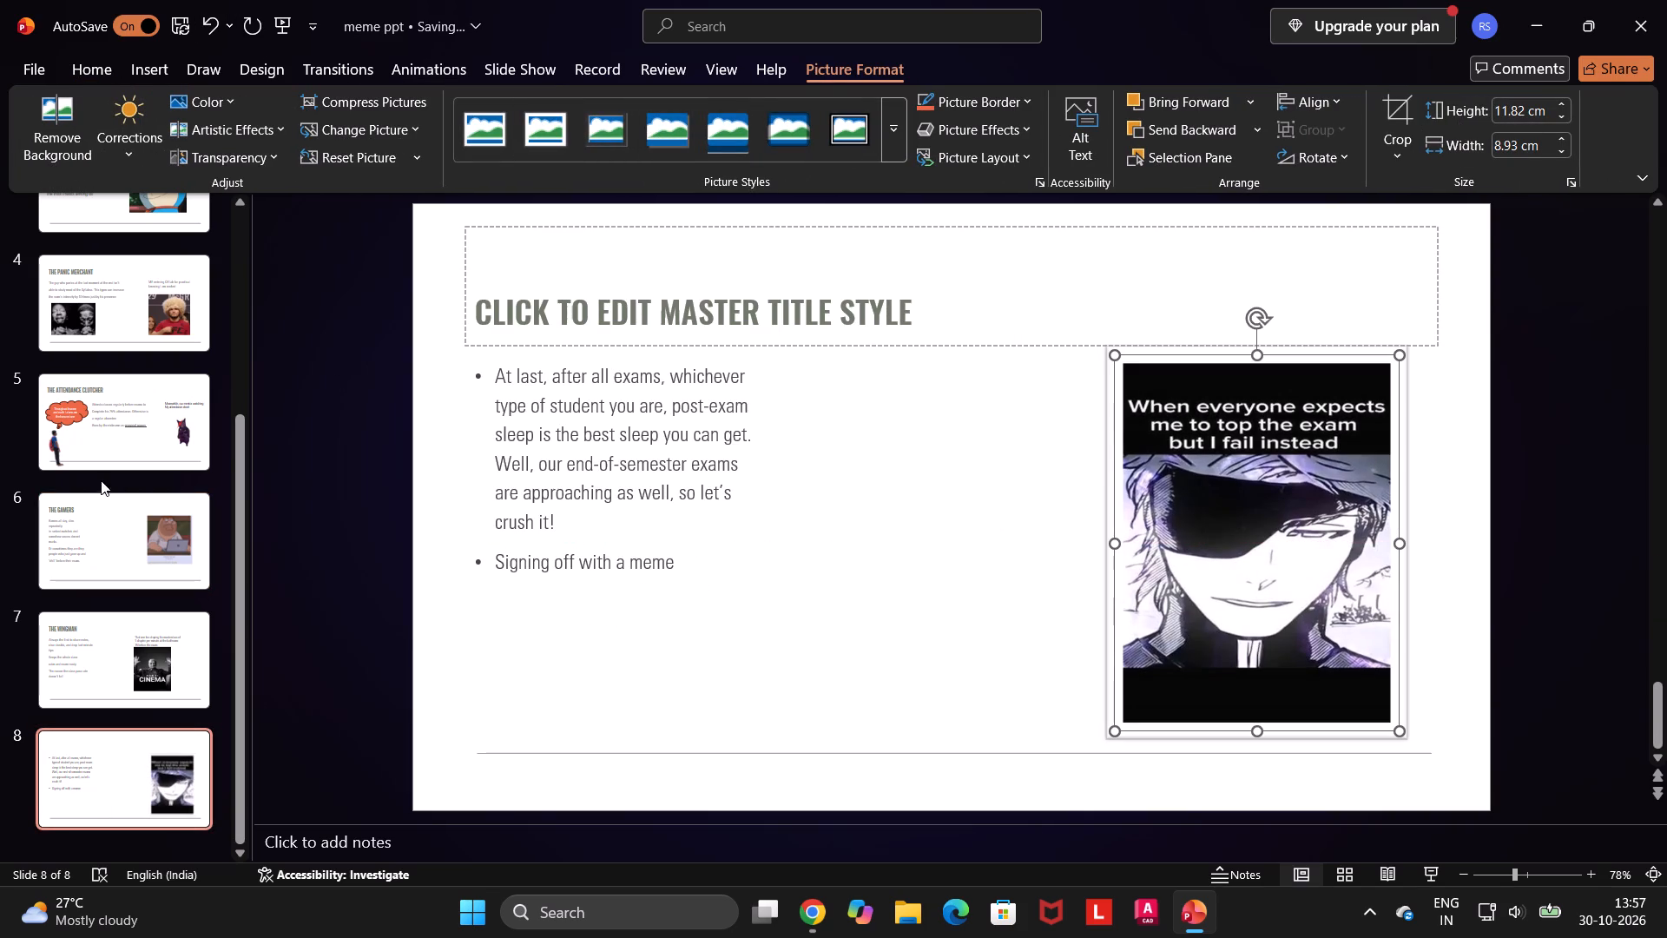
Review the earlier slides one by one from The Gamers back to the title slide, checking their text and images.
{"action": "left_click", "coordinate": [53, 548]}
{"action": "left_click", "coordinate": [216, 433]}
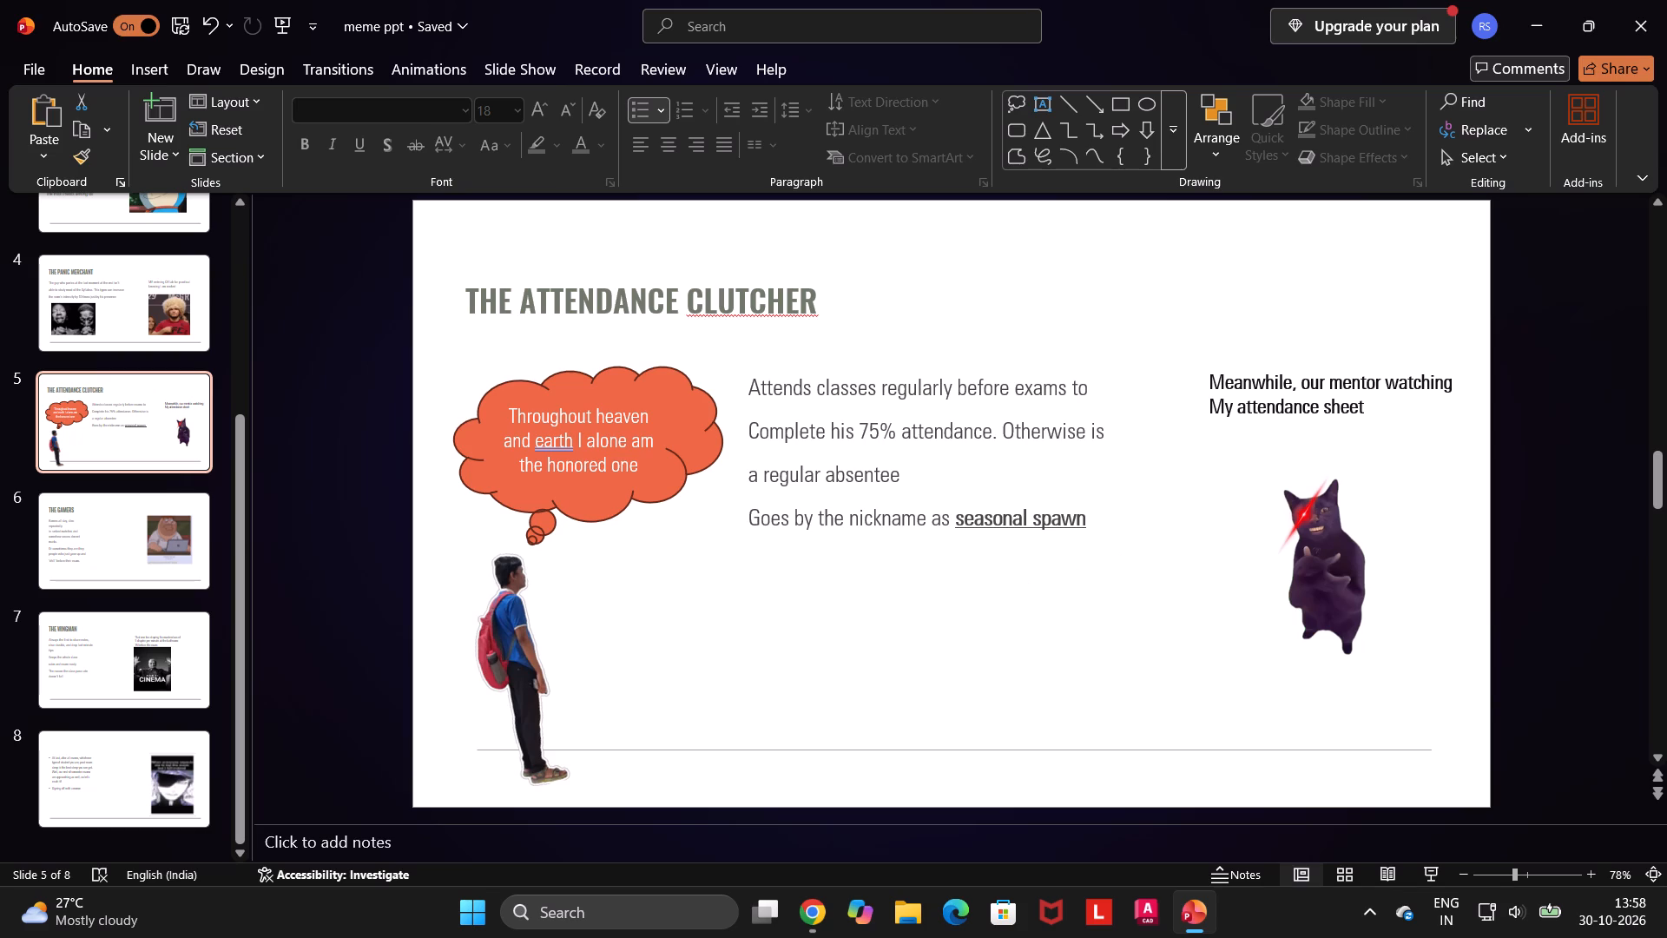
{"action": "scroll", "coordinate": [36, 347], "scroll_direction": "up", "scroll_amount": 1}
{"action": "left_click", "coordinate": [67, 355]}
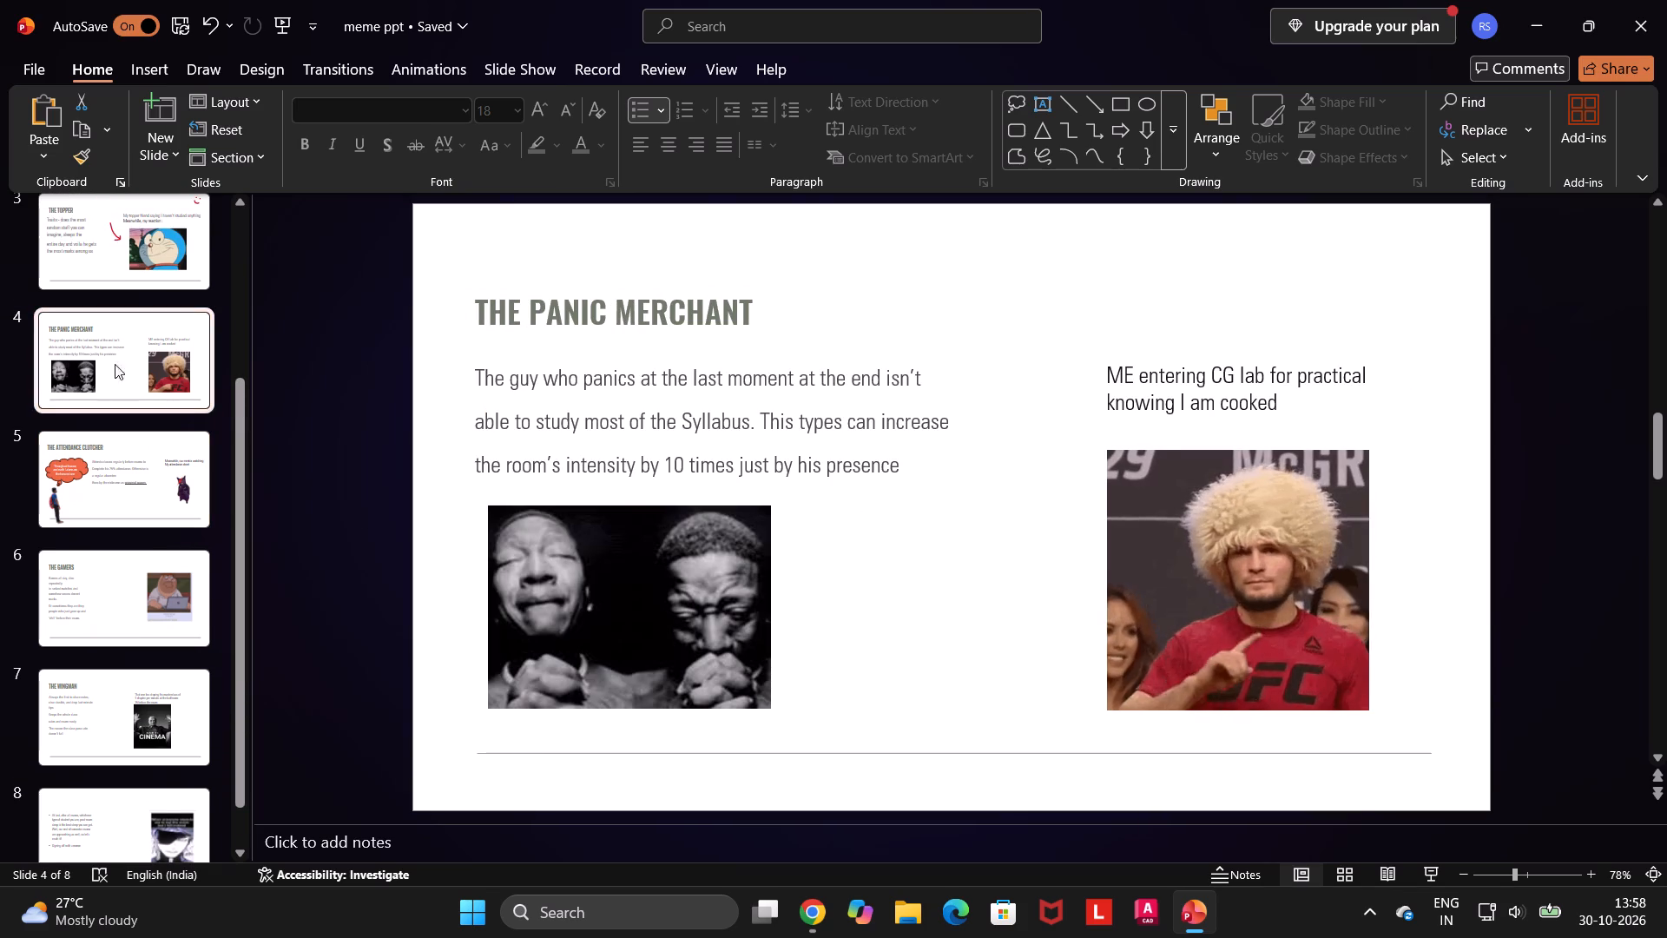
{"action": "left_click", "coordinate": [161, 249]}
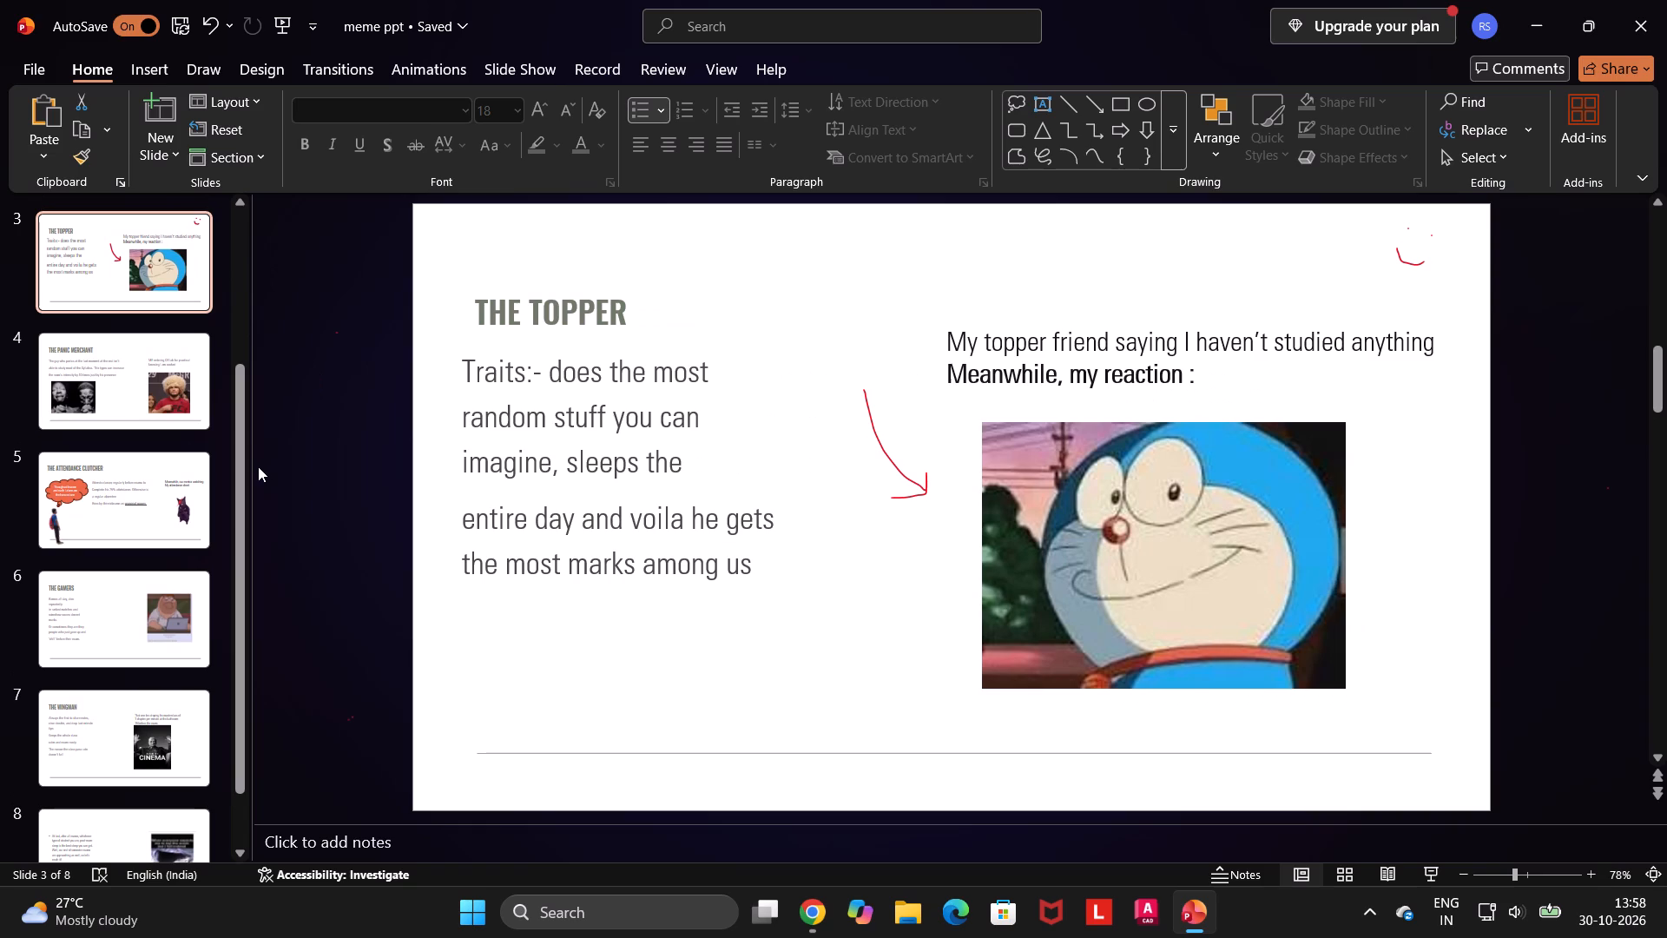
{"action": "scroll", "coordinate": [122, 378], "scroll_direction": "up", "scroll_amount": 2}
{"action": "left_click", "coordinate": [145, 281]}
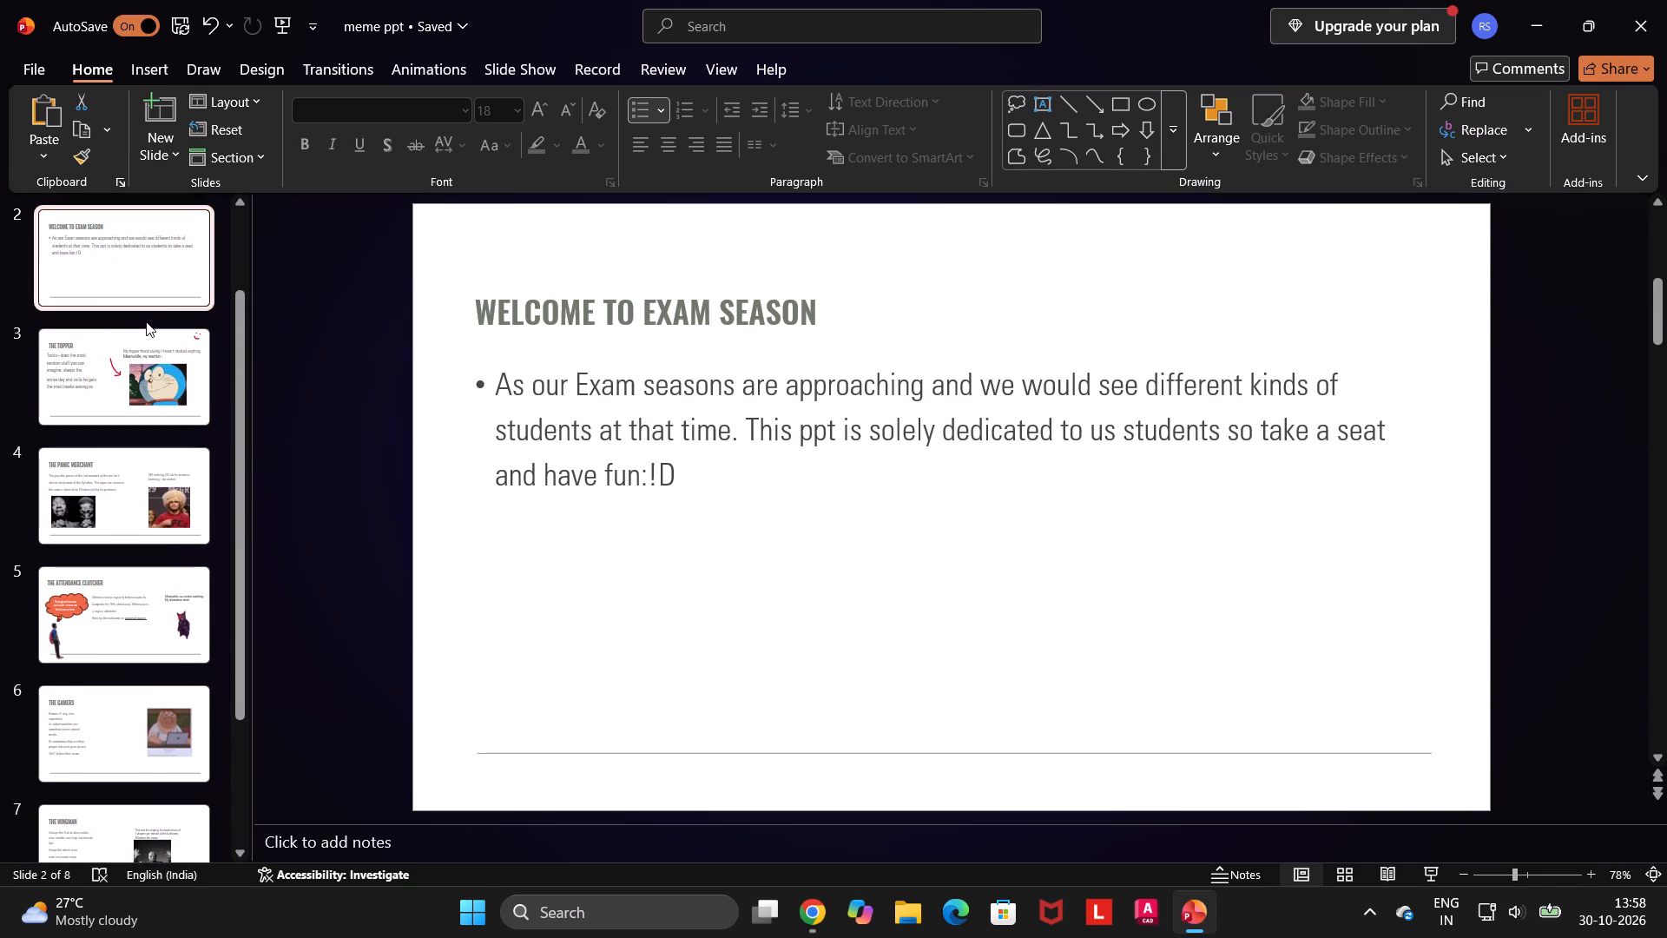
{"action": "scroll", "coordinate": [140, 337], "scroll_direction": "up", "scroll_amount": 2}
{"action": "left_click", "coordinate": [135, 337]}
{"action": "left_click", "coordinate": [112, 282]}
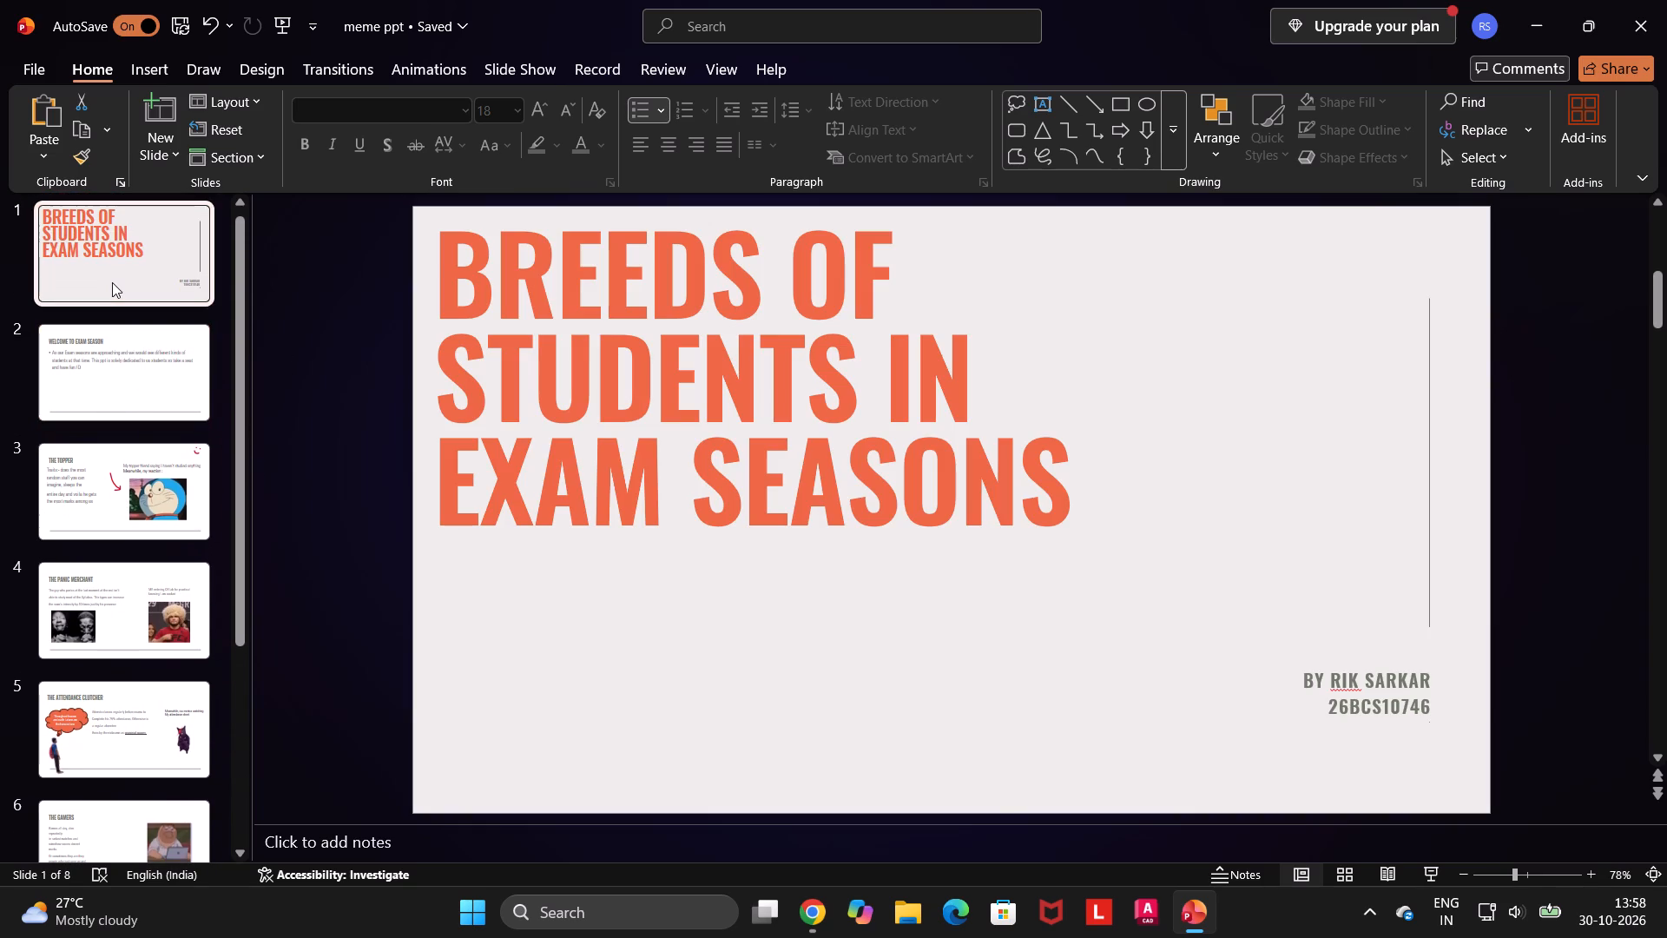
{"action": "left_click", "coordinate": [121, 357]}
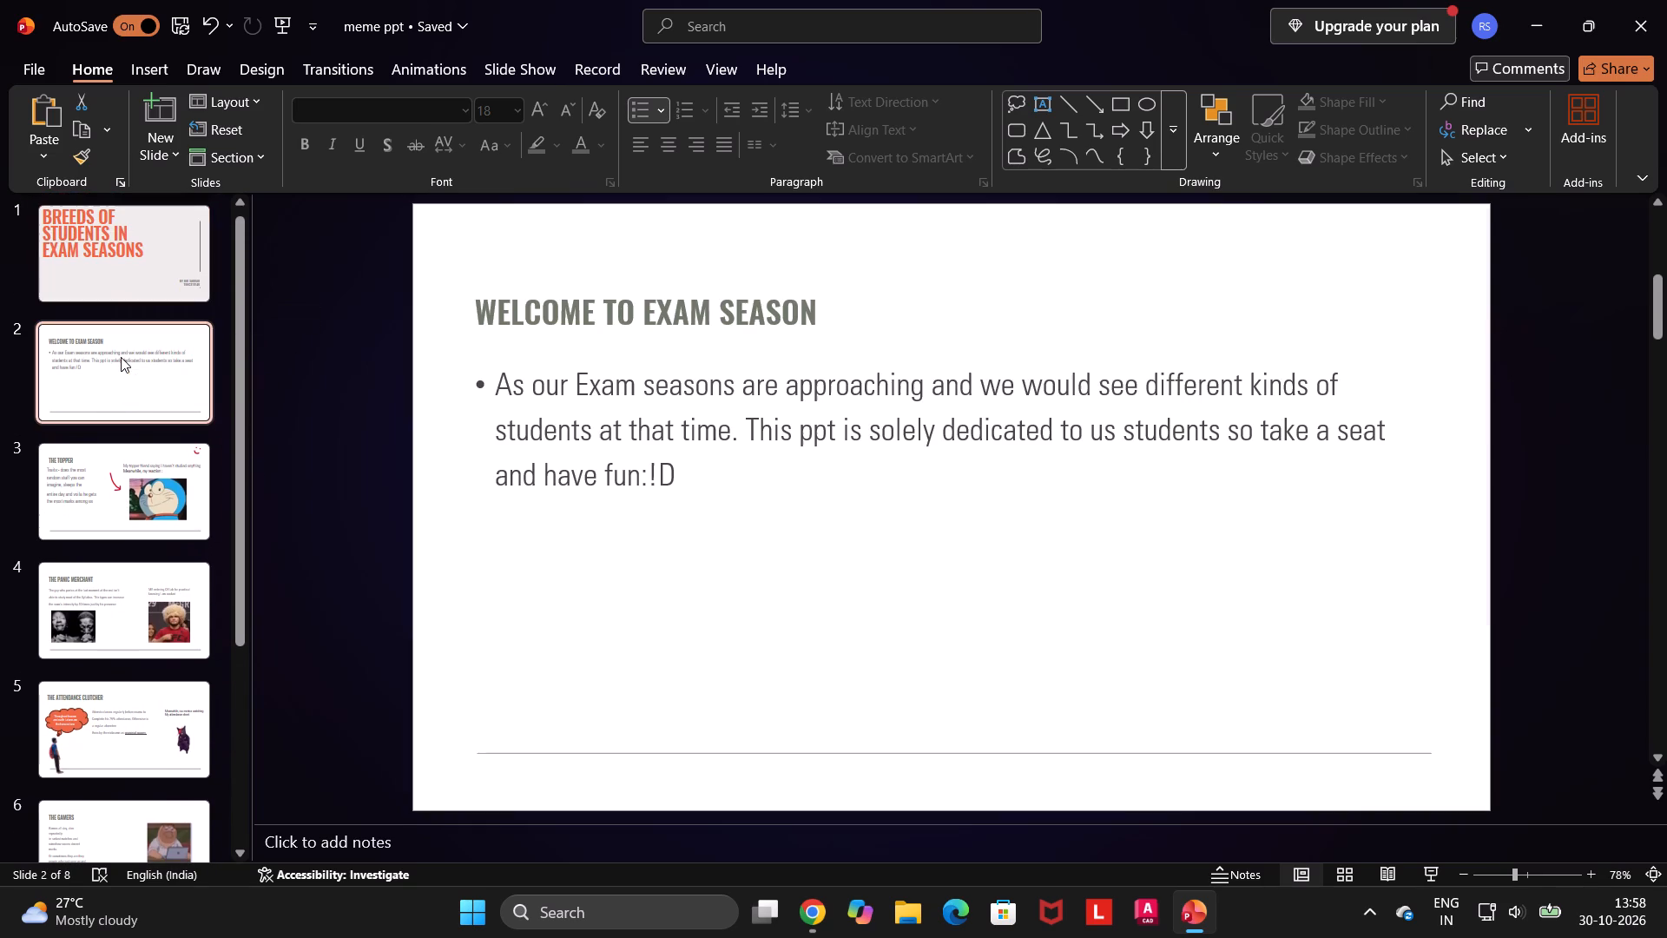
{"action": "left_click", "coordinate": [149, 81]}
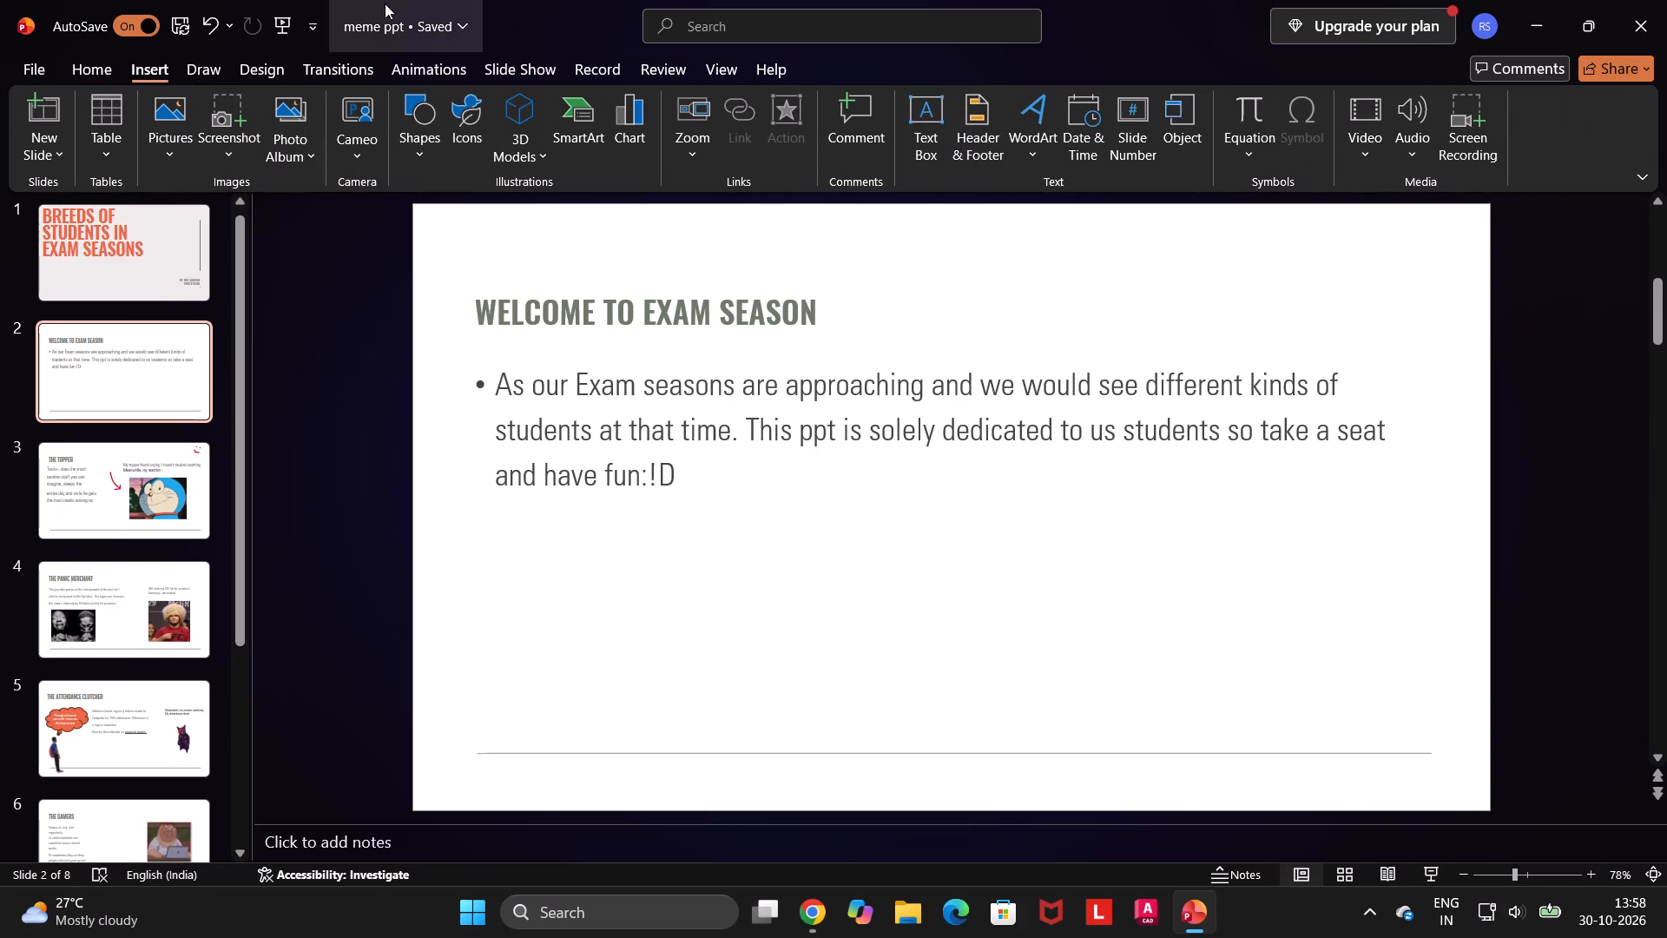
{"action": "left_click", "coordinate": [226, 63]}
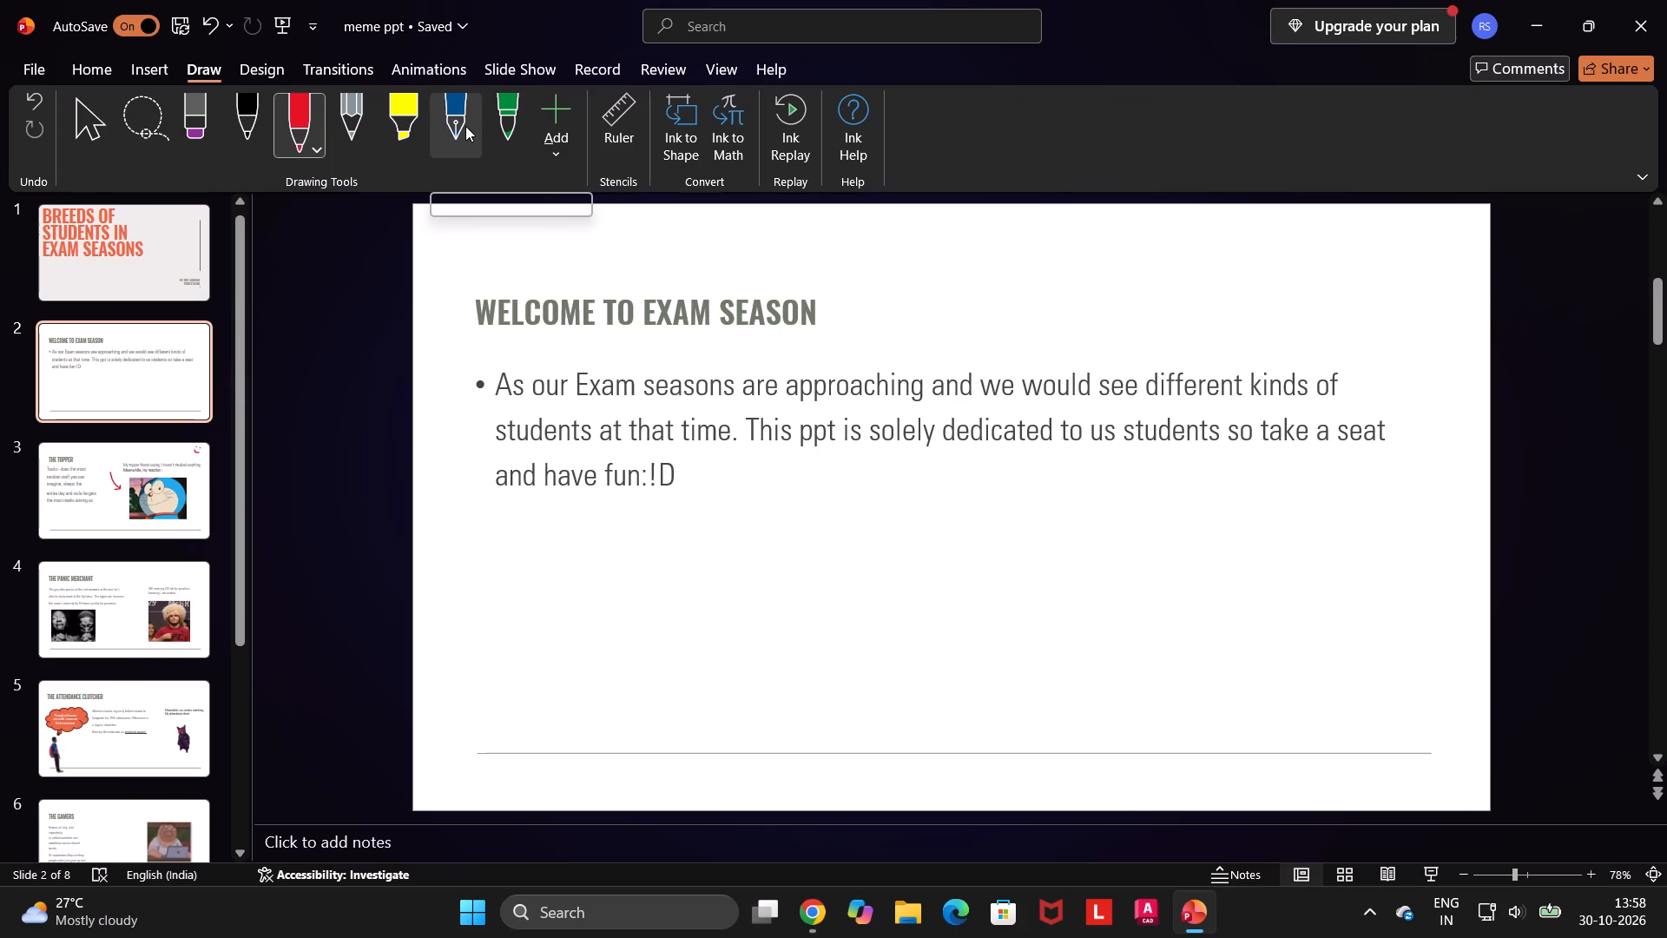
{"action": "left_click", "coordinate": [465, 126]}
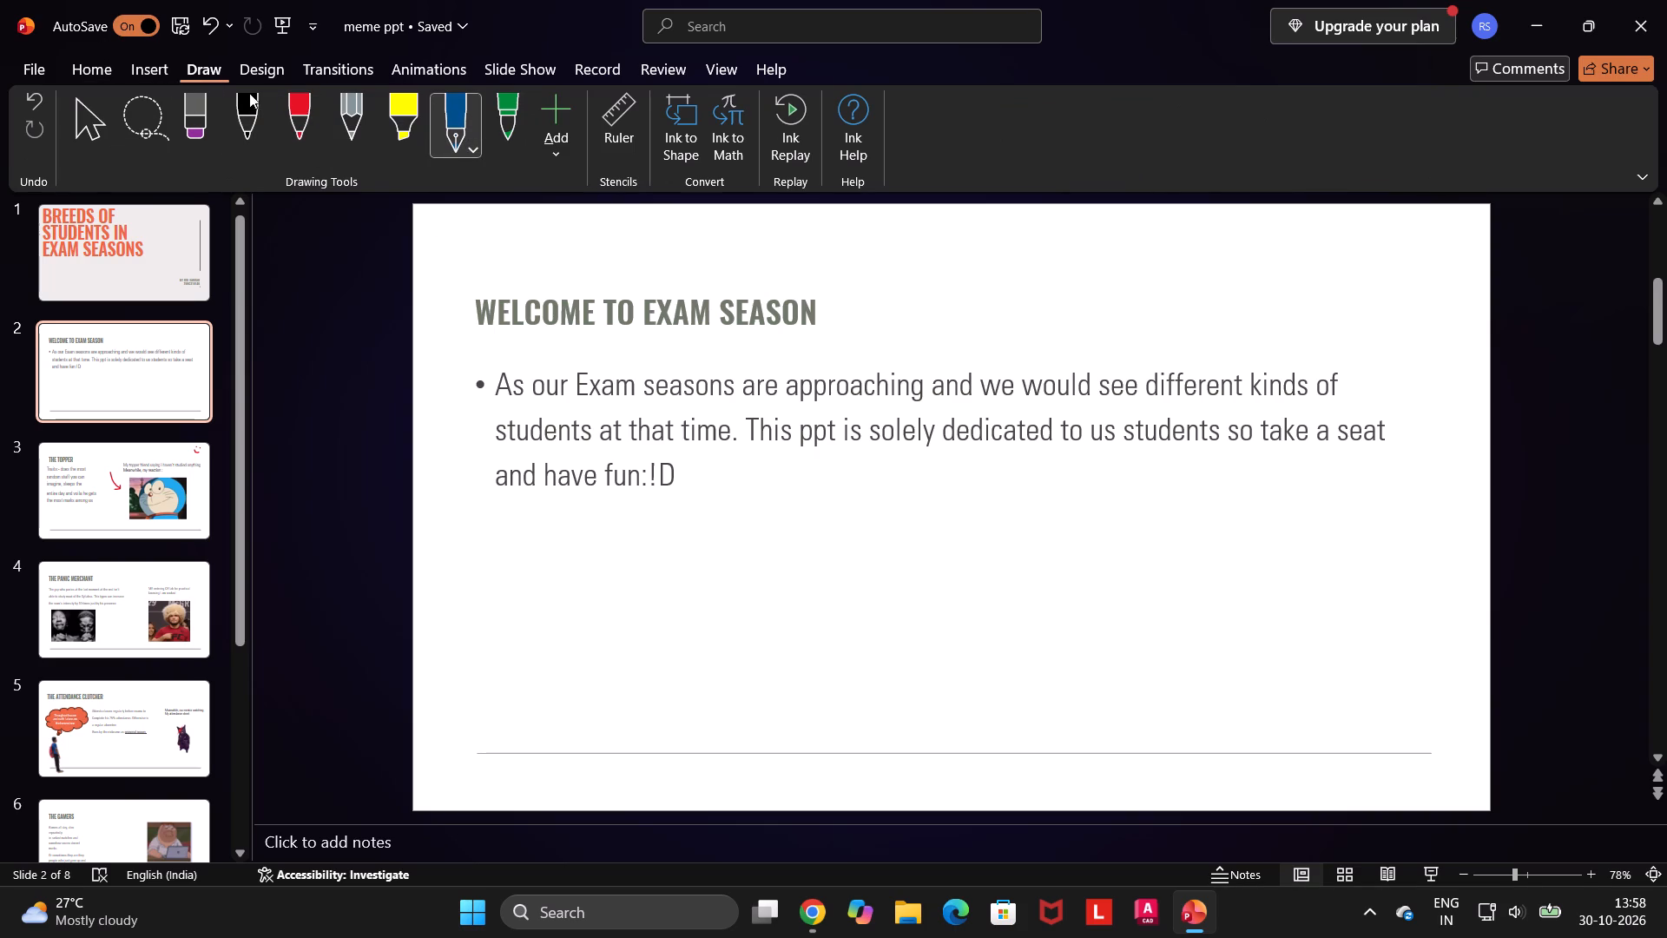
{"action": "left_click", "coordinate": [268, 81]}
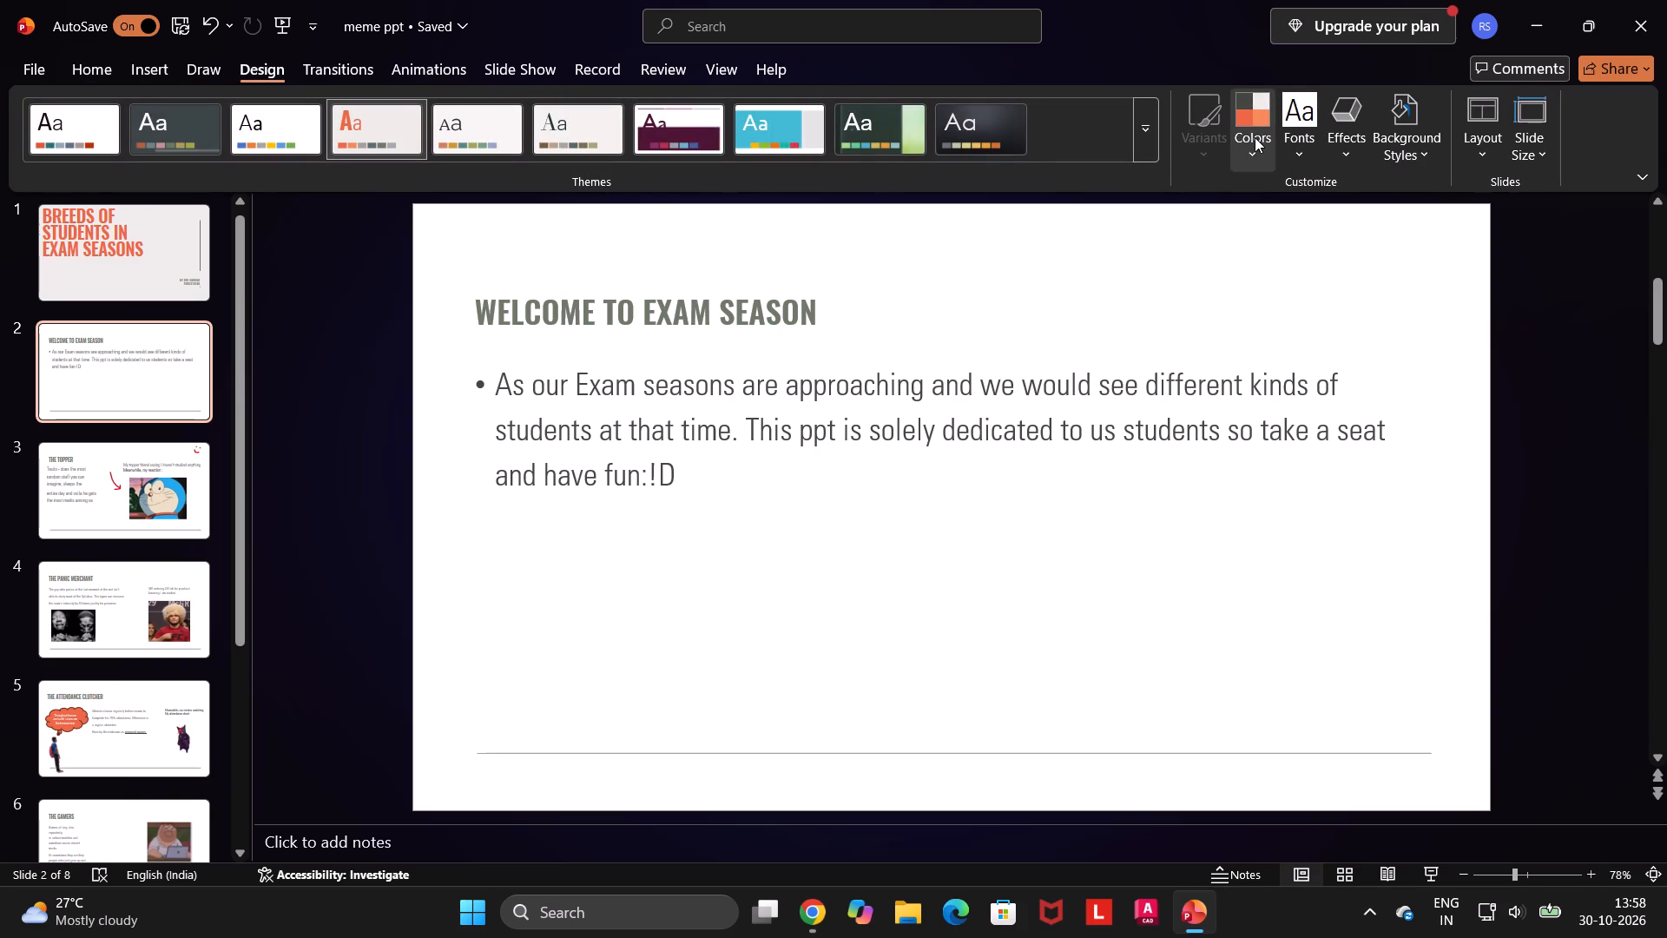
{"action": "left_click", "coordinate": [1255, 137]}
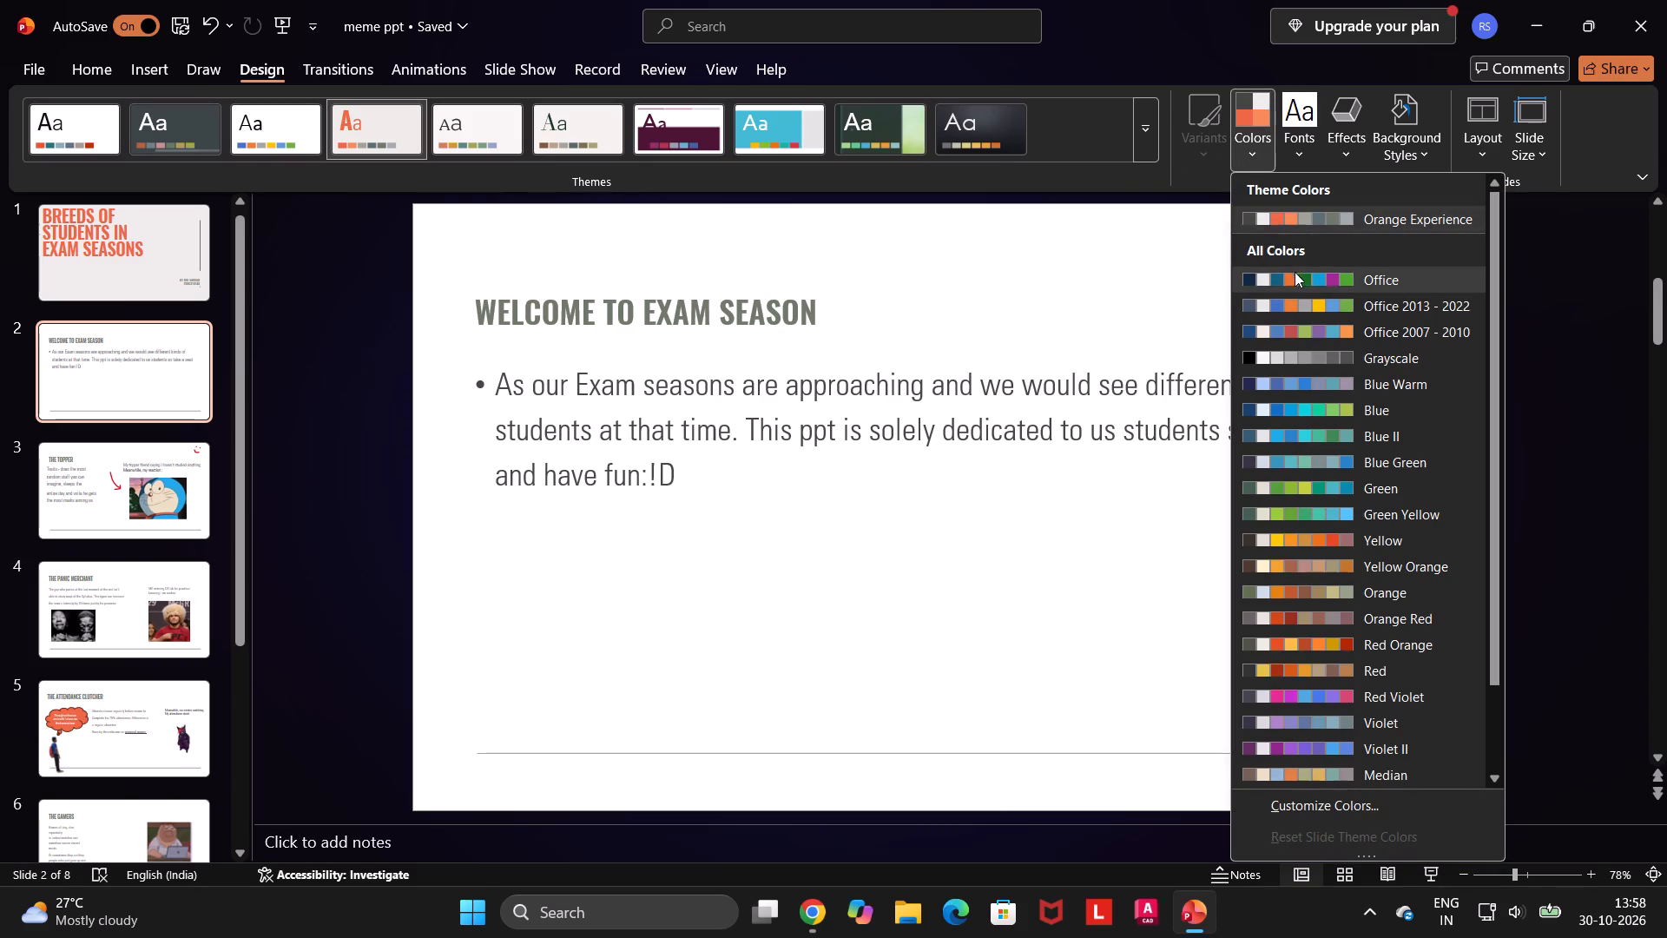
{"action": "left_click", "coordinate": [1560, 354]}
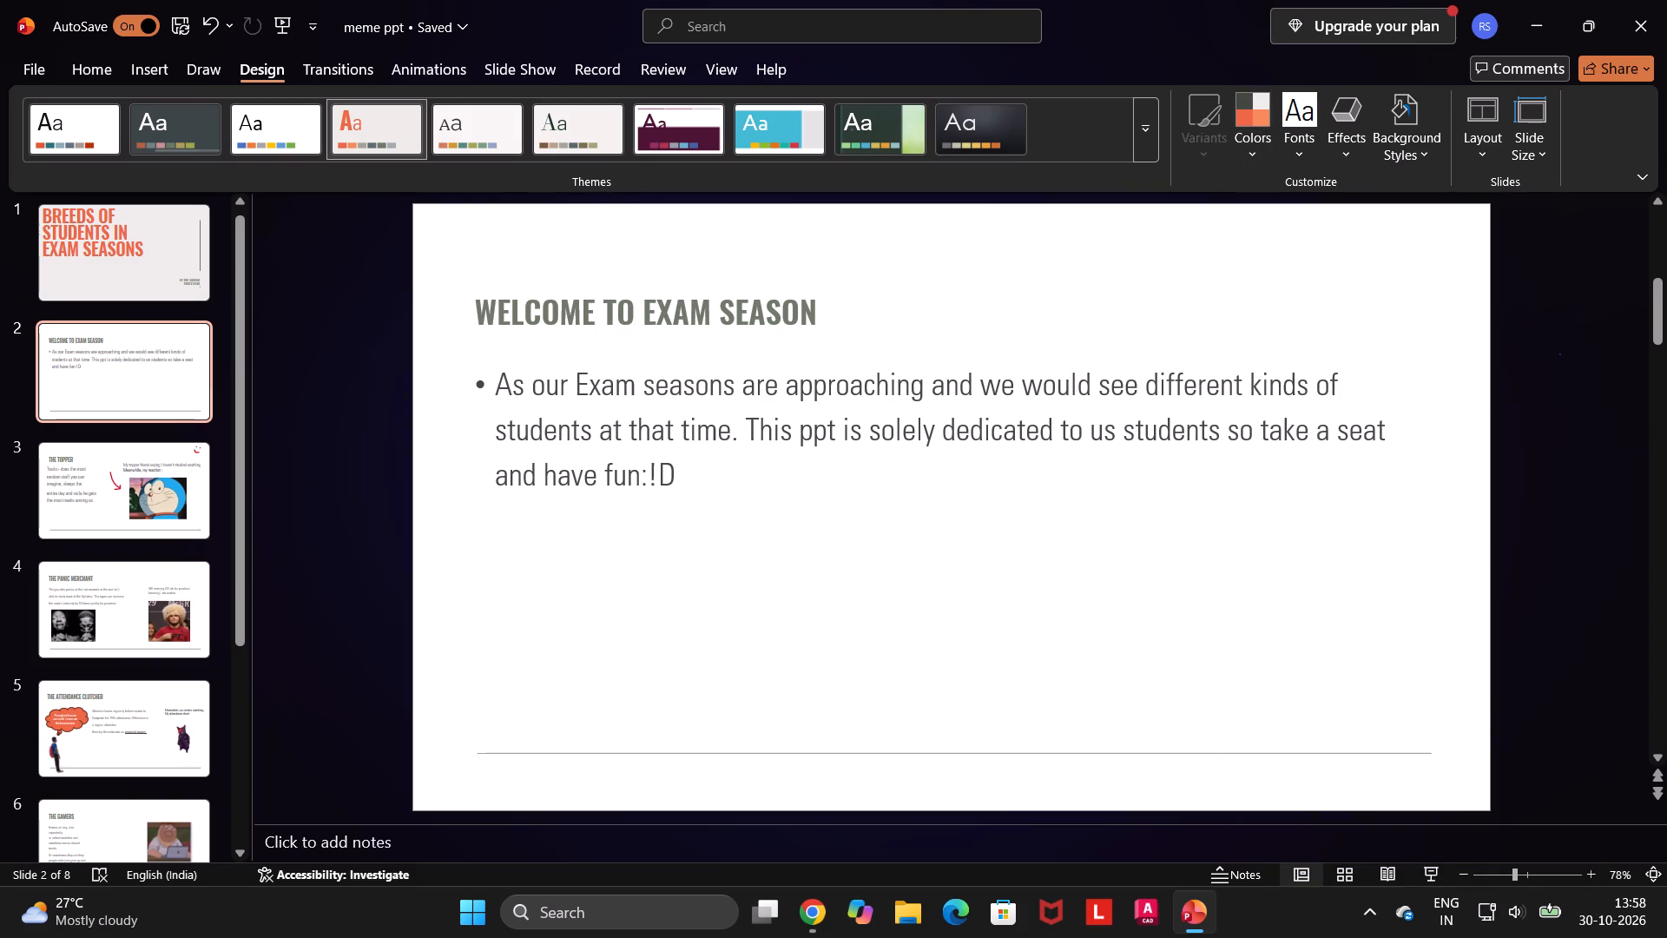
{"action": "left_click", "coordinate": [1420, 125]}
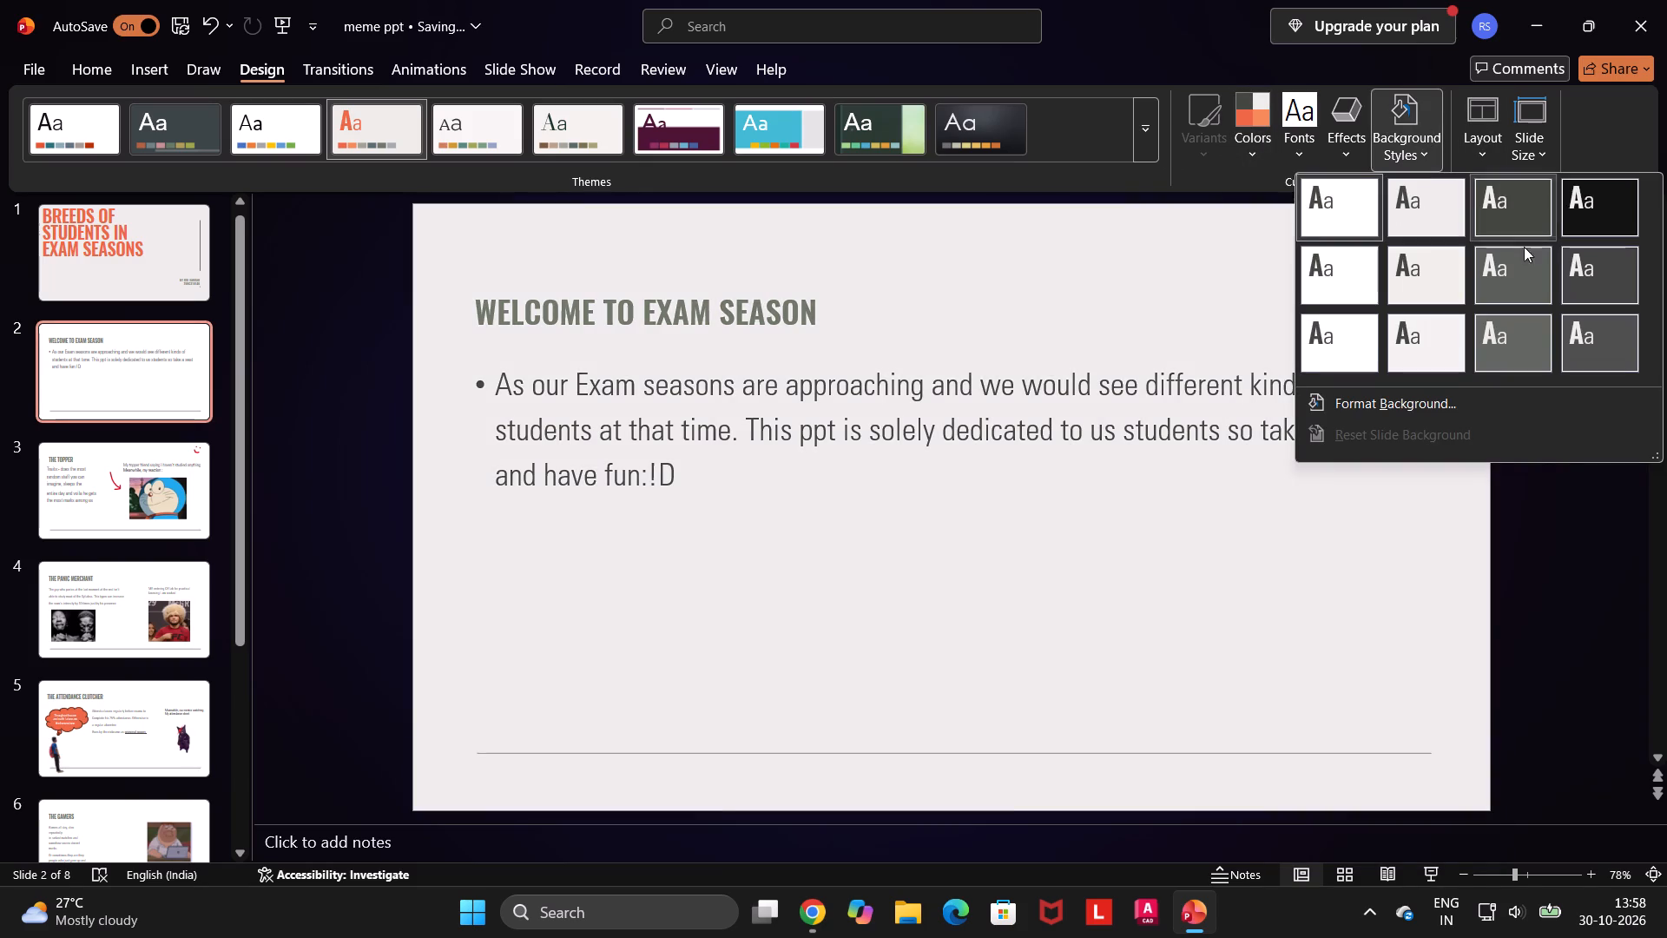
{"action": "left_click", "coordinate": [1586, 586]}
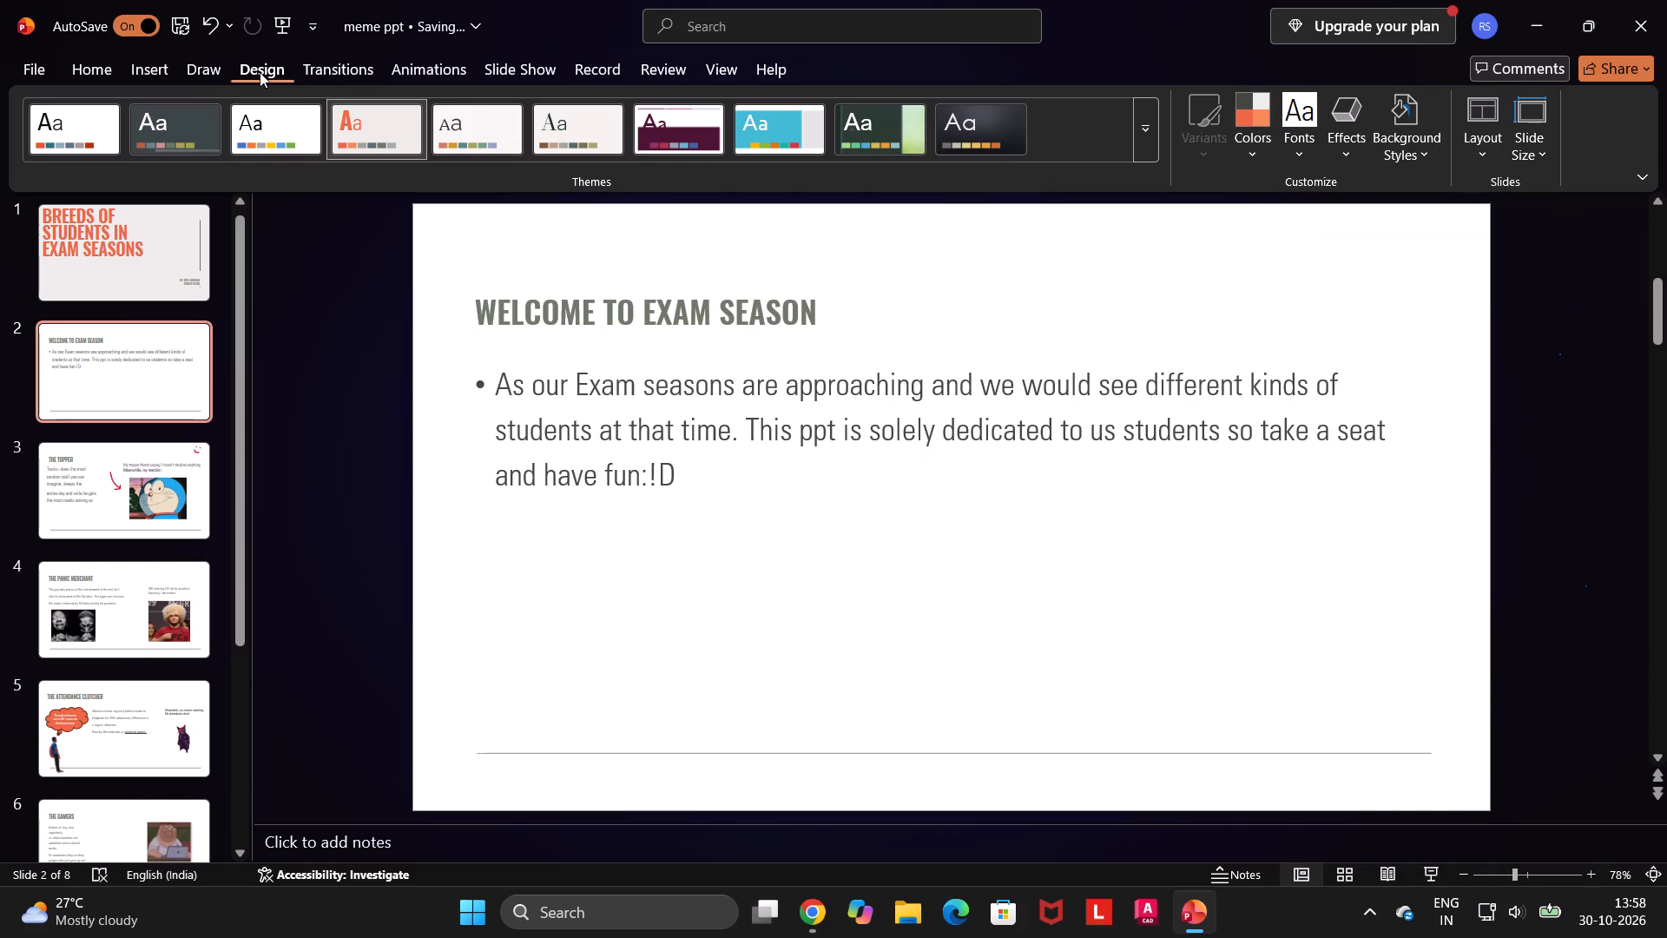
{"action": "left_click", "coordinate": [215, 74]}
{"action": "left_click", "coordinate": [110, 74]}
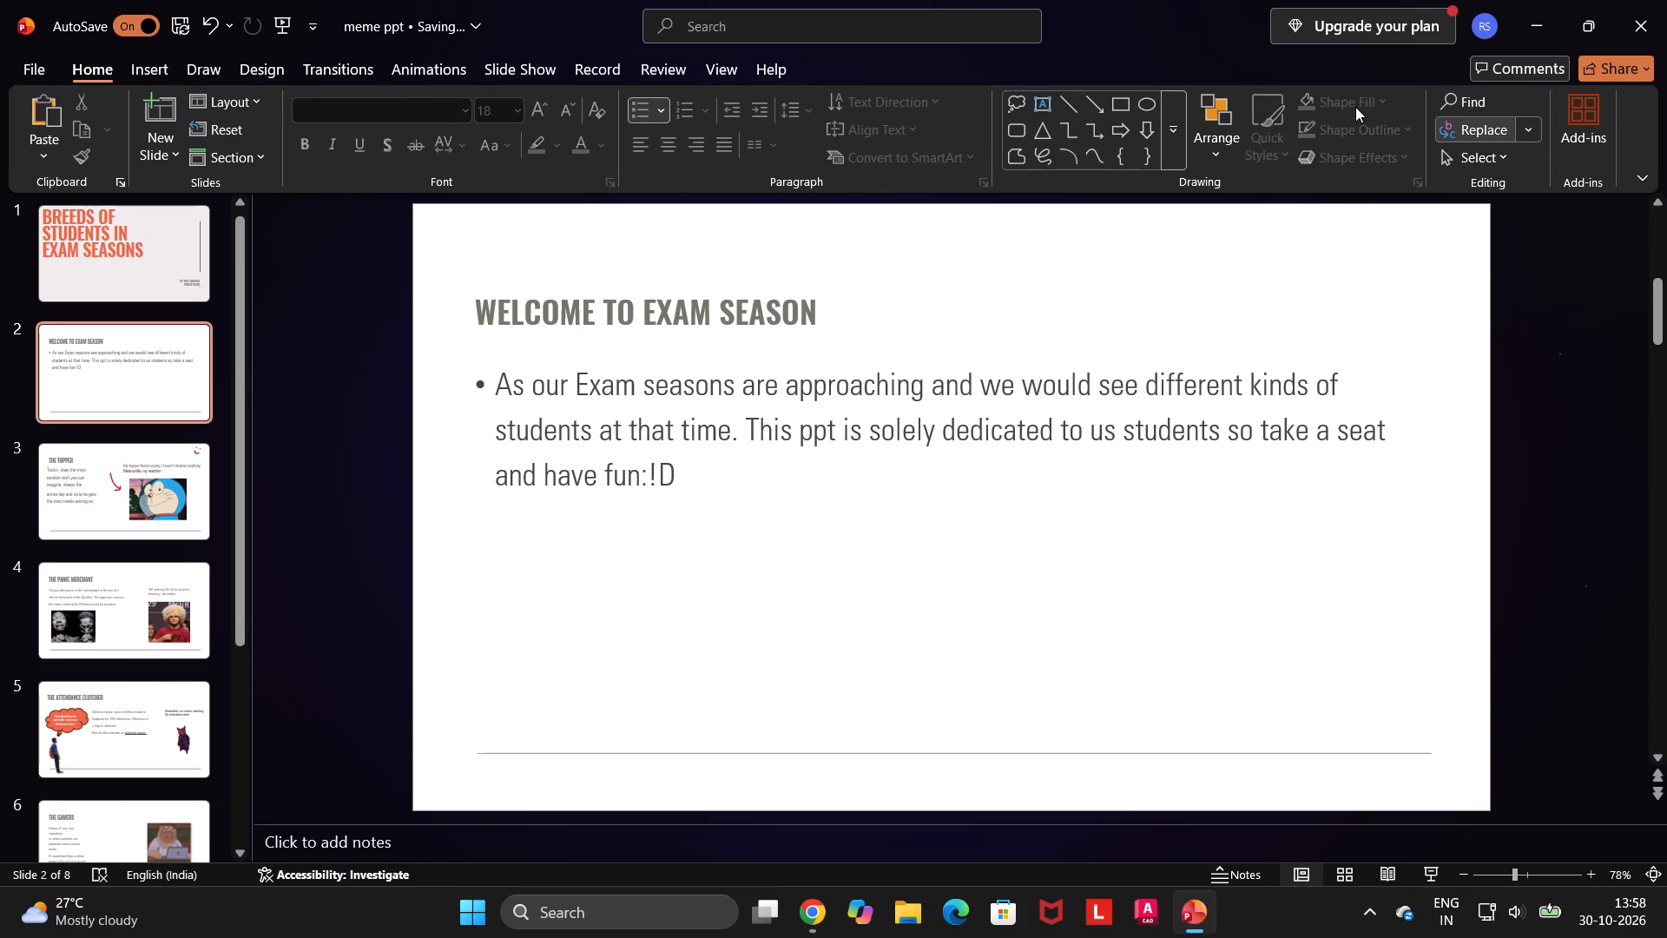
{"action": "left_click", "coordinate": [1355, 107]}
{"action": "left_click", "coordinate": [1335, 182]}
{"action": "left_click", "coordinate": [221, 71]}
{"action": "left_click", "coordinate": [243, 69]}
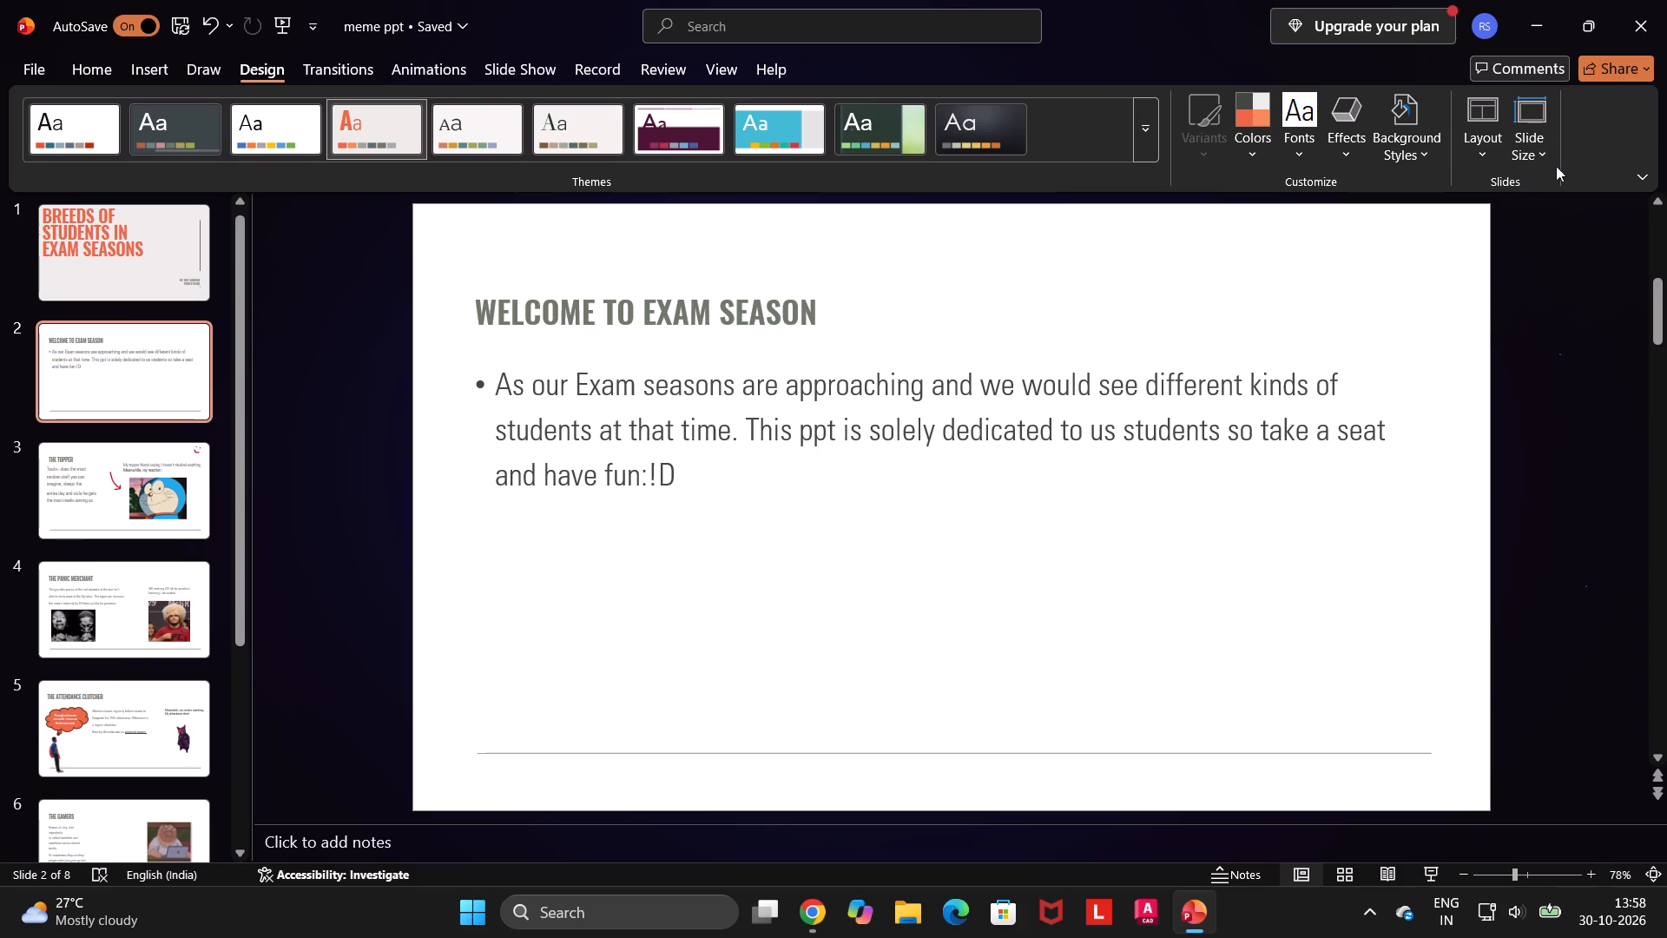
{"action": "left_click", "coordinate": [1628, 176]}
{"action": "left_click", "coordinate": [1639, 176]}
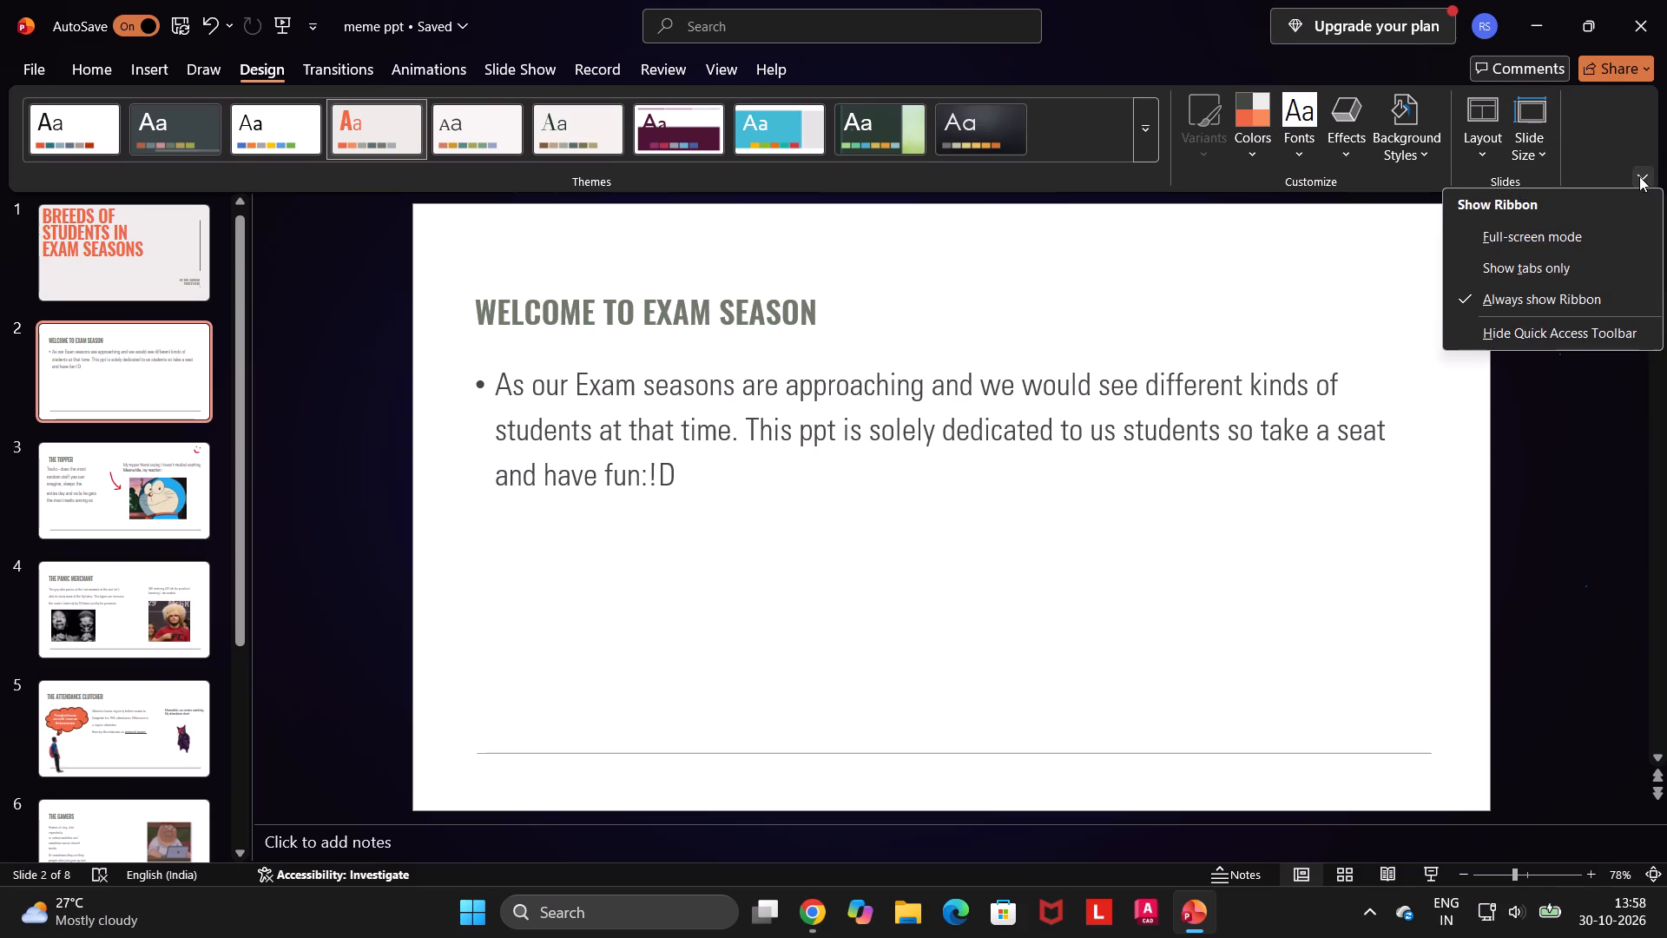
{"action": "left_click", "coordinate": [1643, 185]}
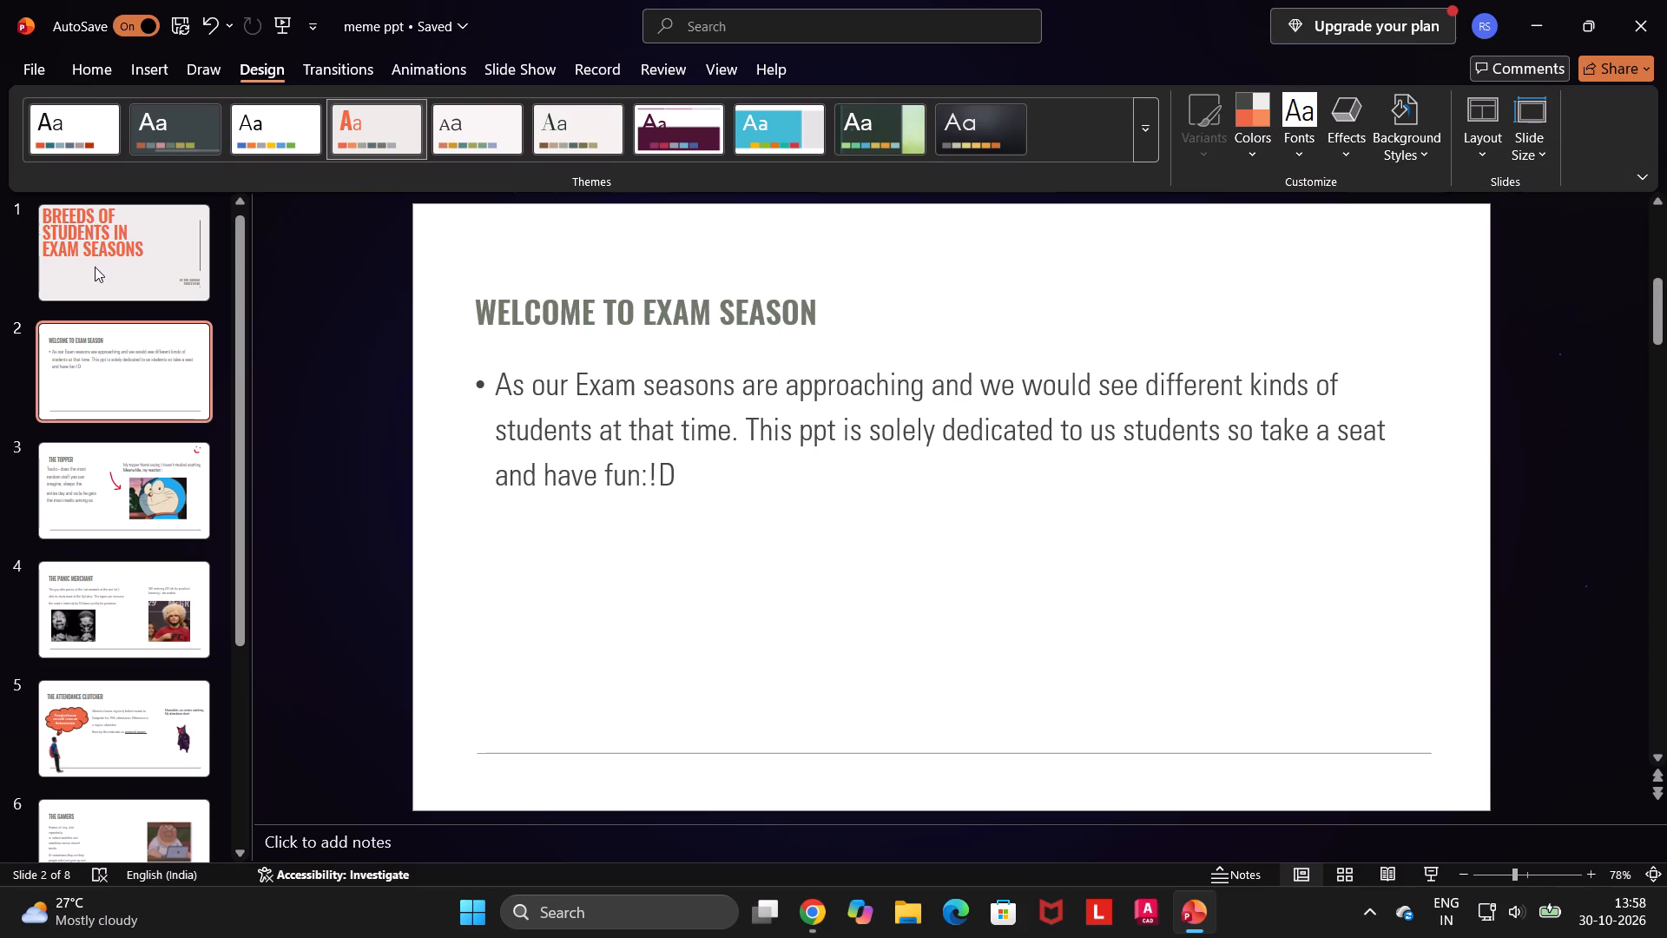
Apply the Curtains transition to the title slide.
{"action": "left_click", "coordinate": [99, 256]}
{"action": "left_click", "coordinate": [308, 62]}
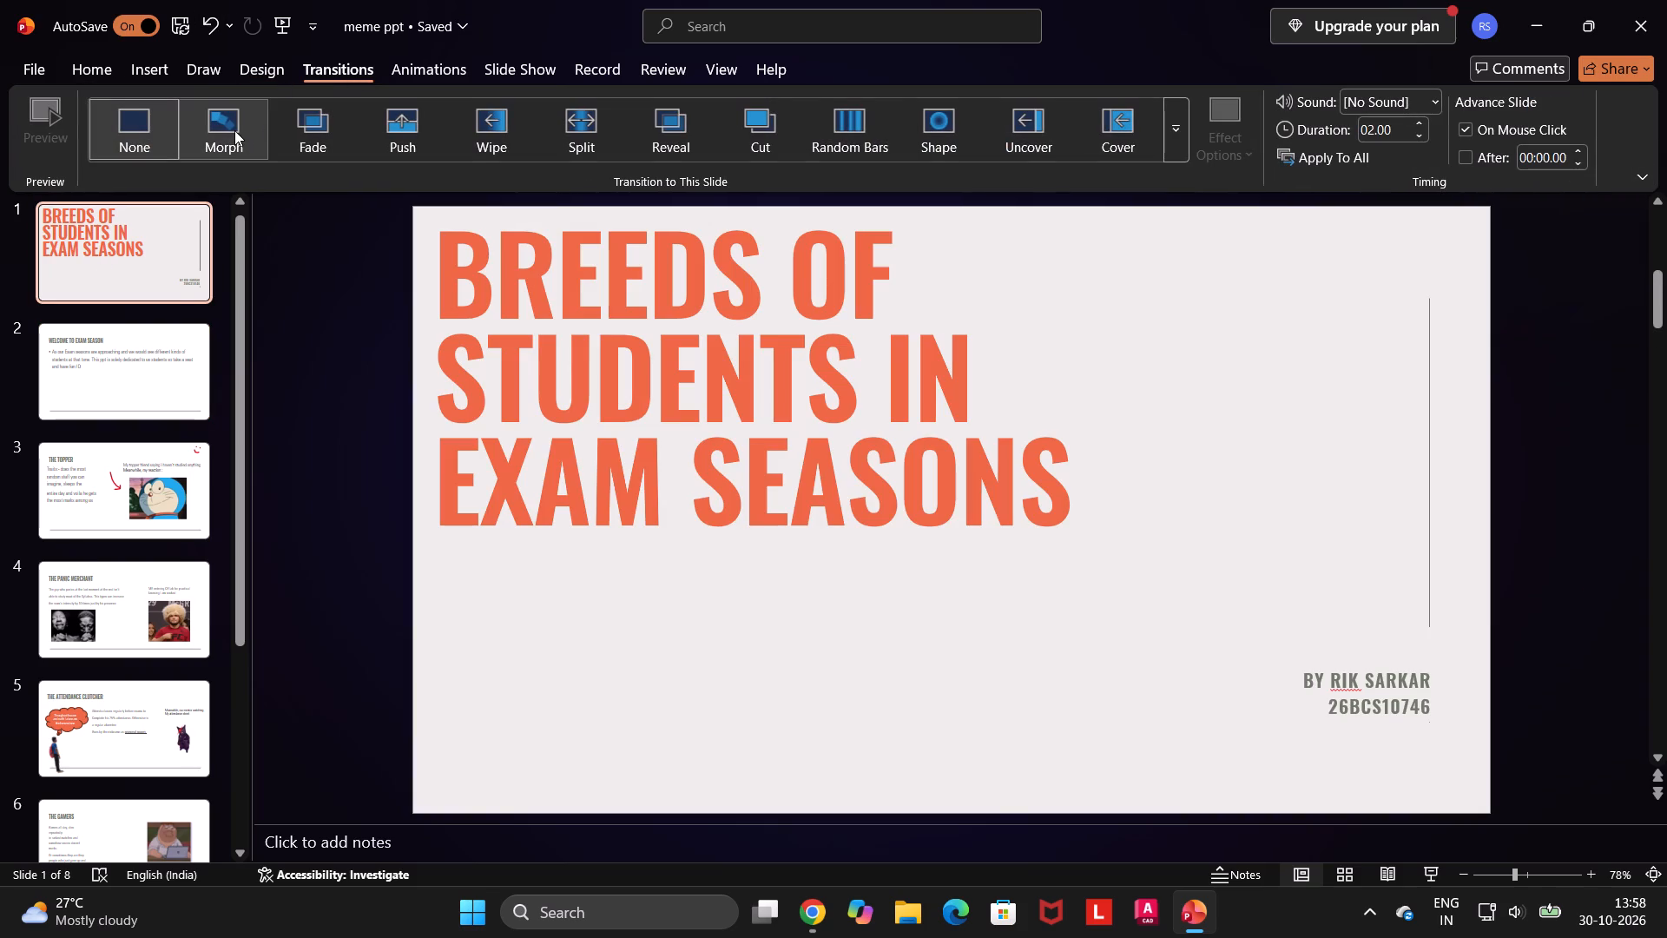
{"action": "left_click", "coordinate": [1167, 149]}
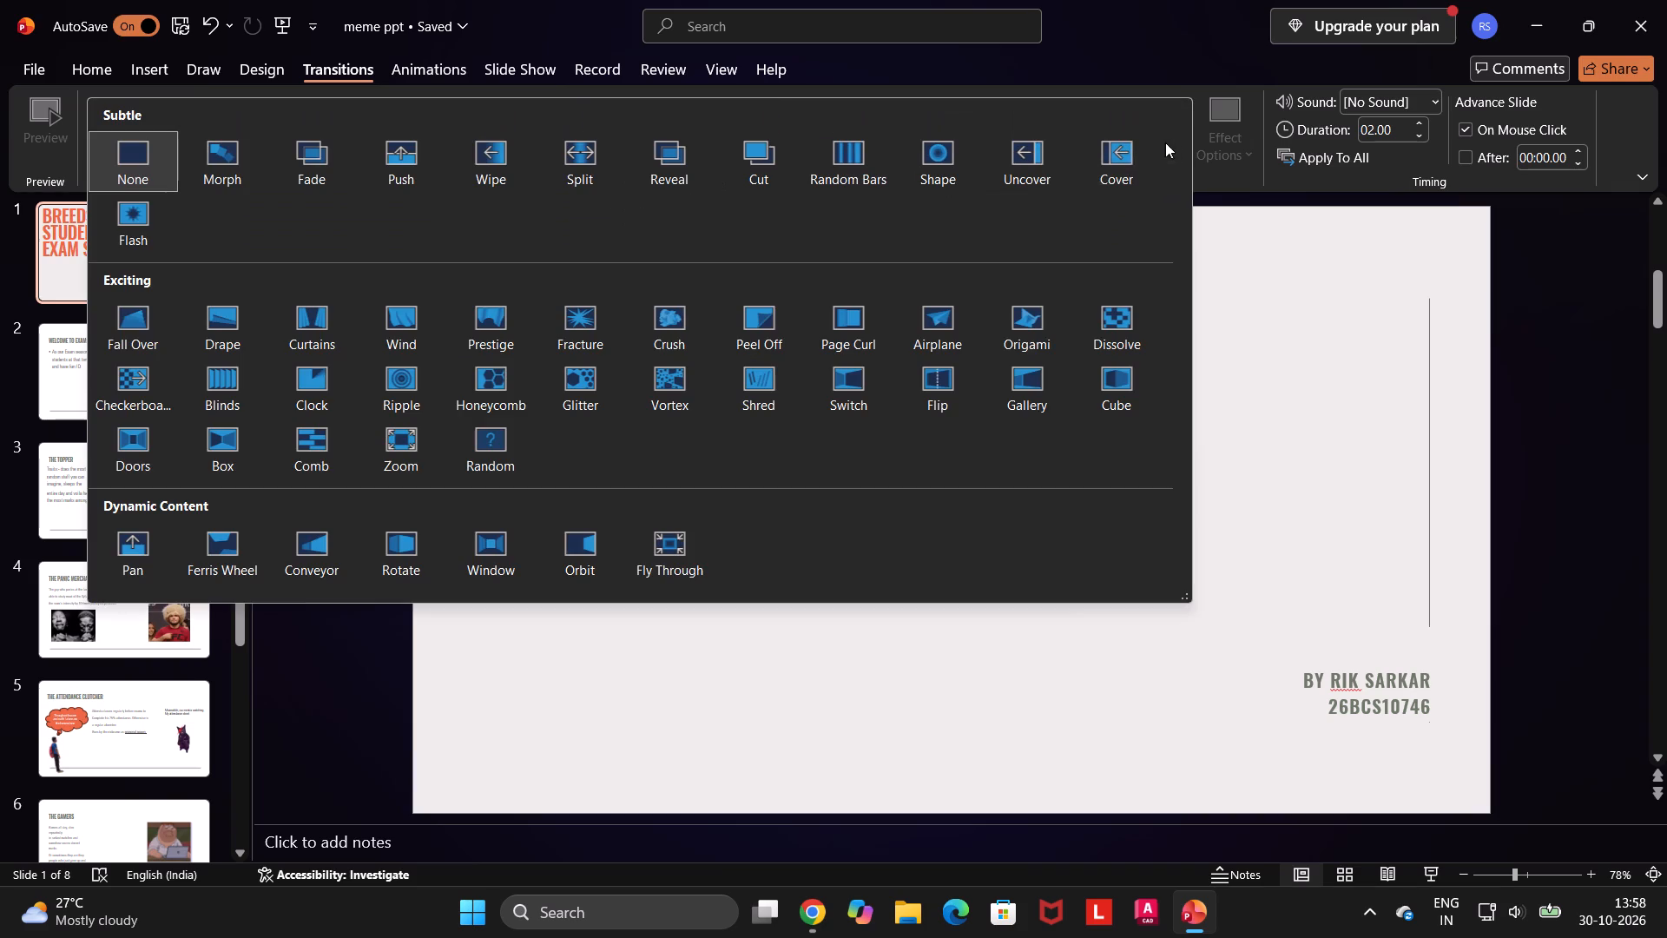
{"action": "left_click", "coordinate": [322, 331]}
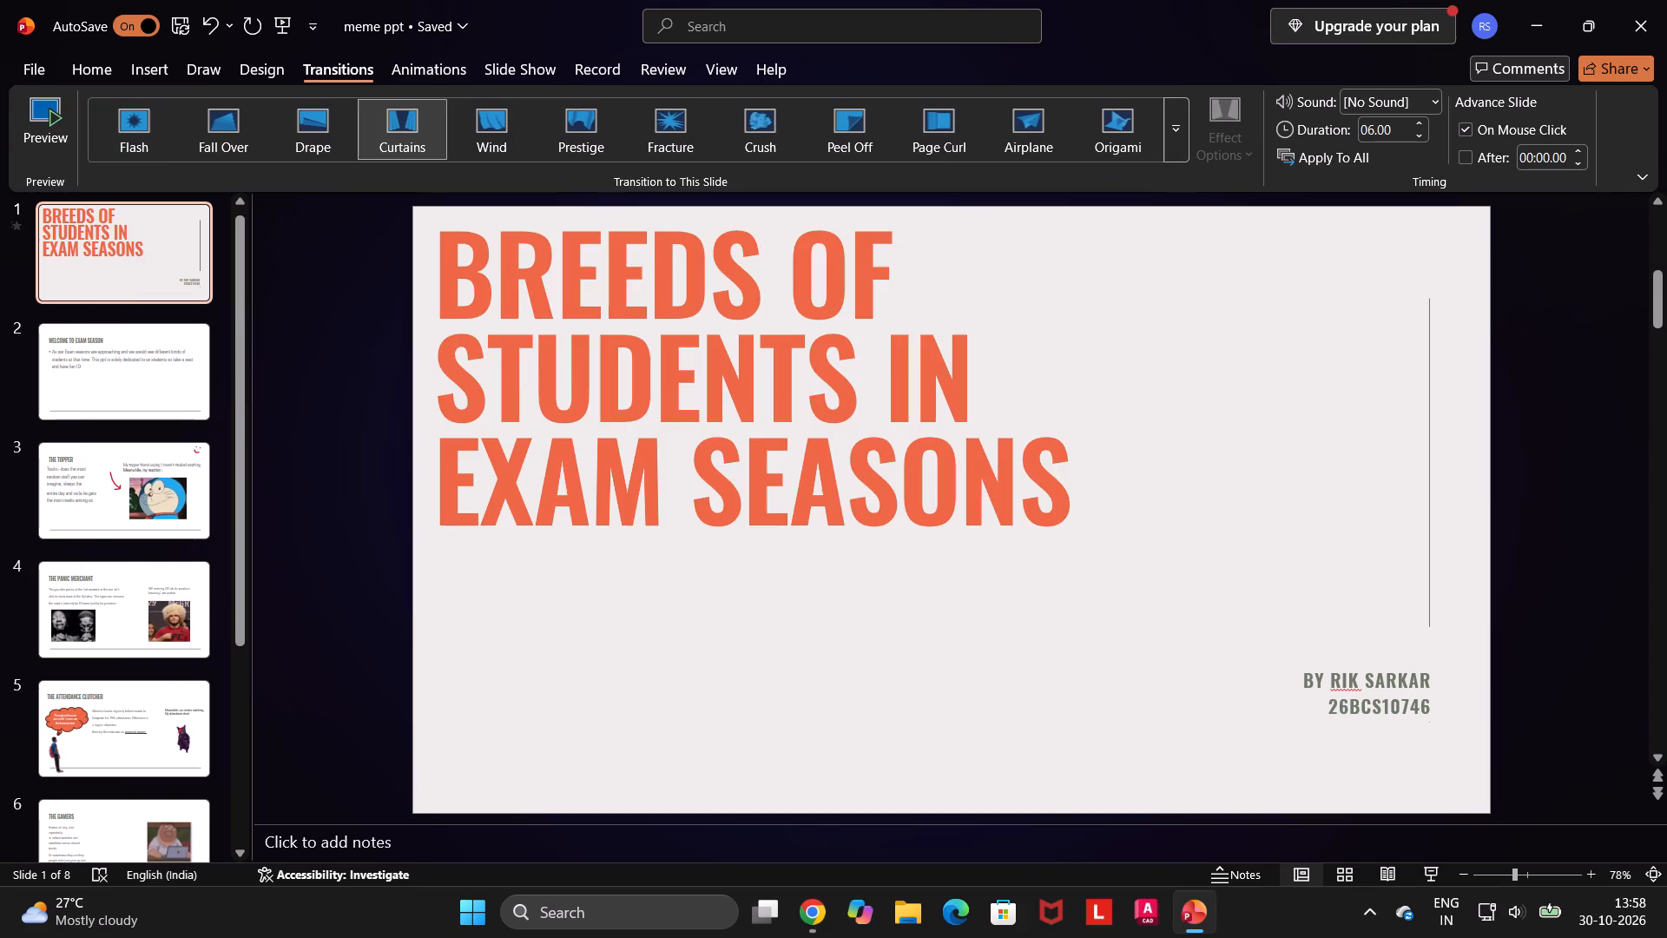
Apply the Uncover transition to the Welcome to Exam Season slide and Cover to The Topper slide.
{"action": "left_click", "coordinate": [128, 384]}
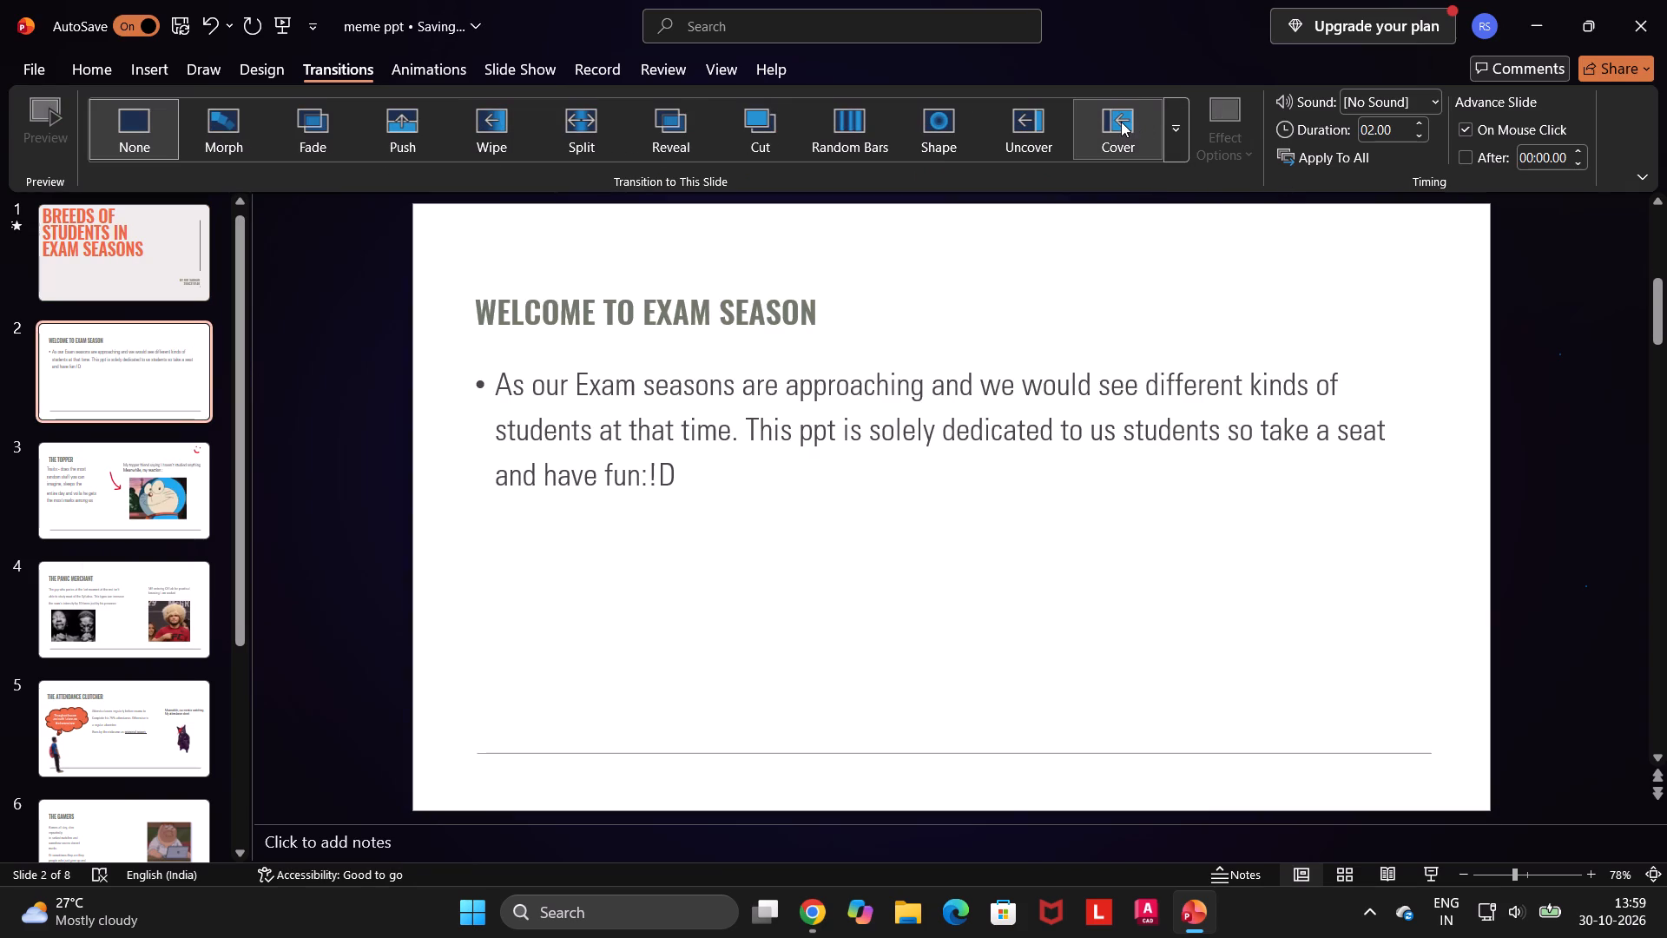
{"action": "left_click", "coordinate": [994, 126]}
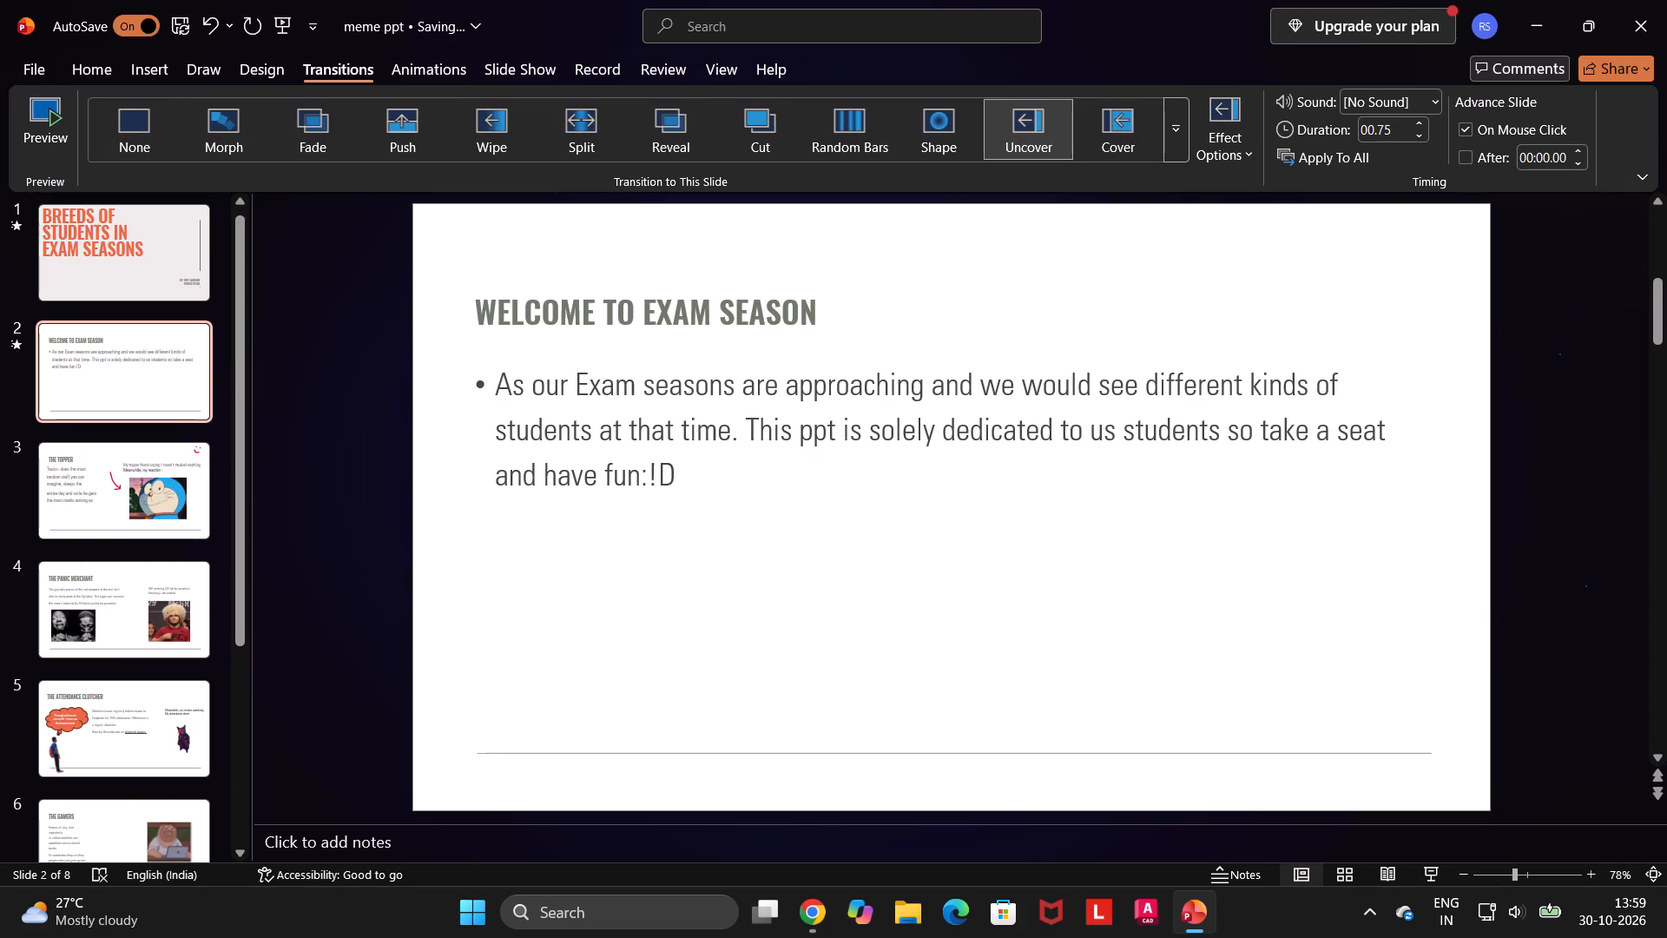
{"action": "left_click", "coordinate": [168, 476]}
{"action": "left_click", "coordinate": [1138, 138]}
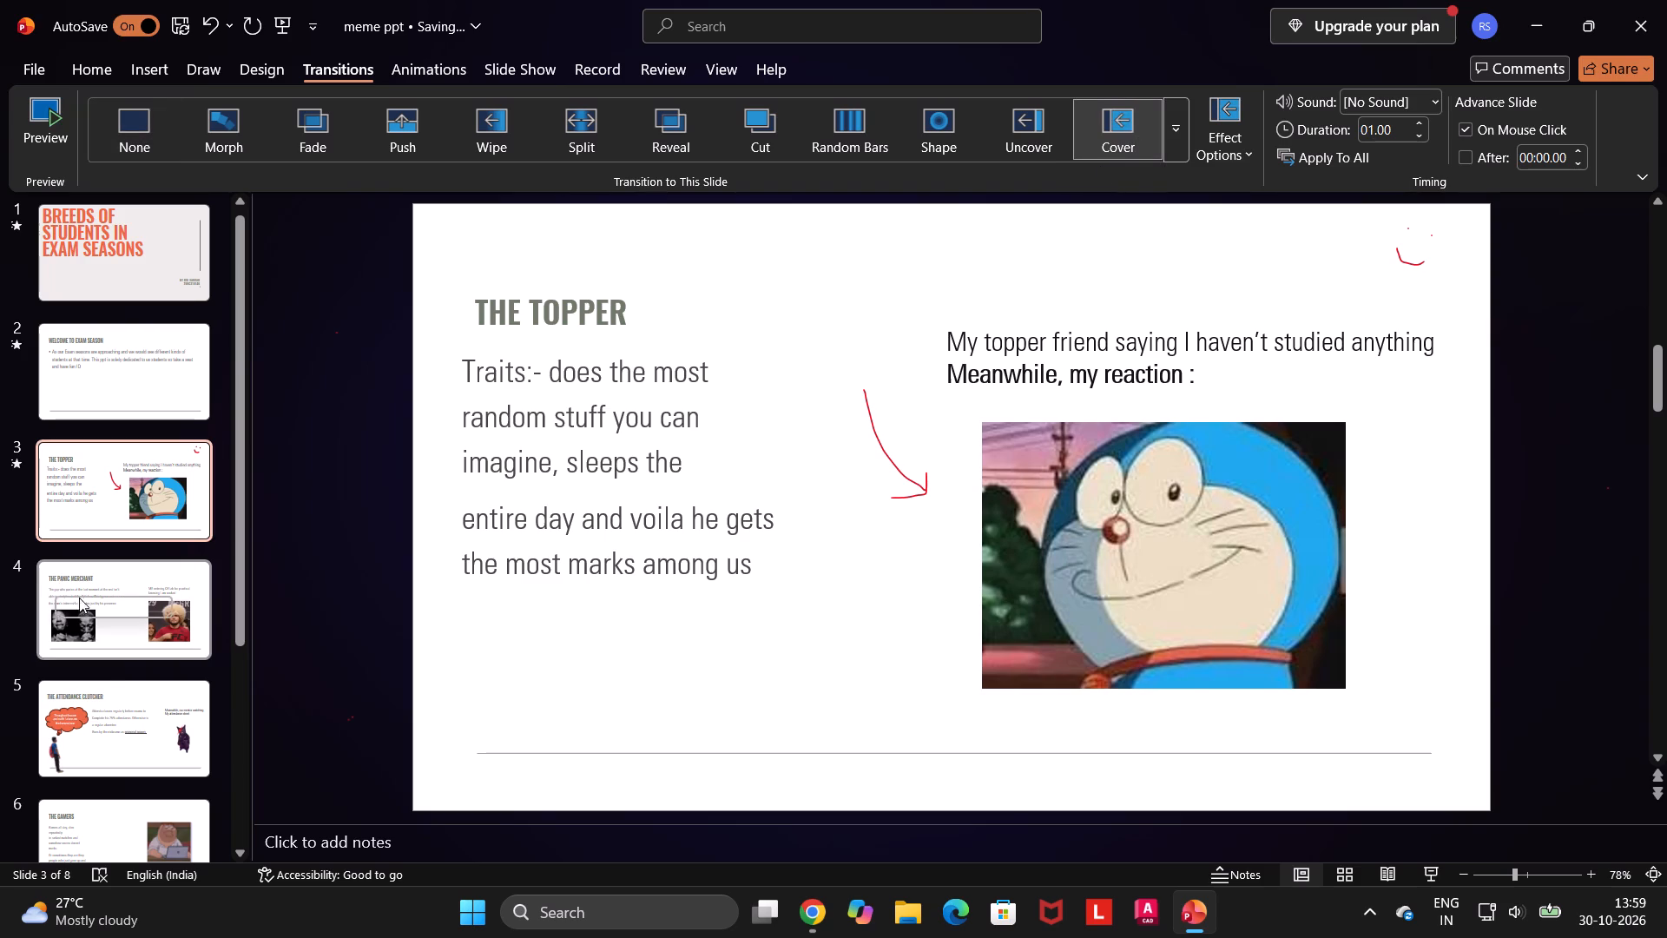
Apply the Shape transition to The Panic Merchant slide and Morph to The Attendance Clutcher slide.
{"action": "left_click", "coordinate": [115, 598]}
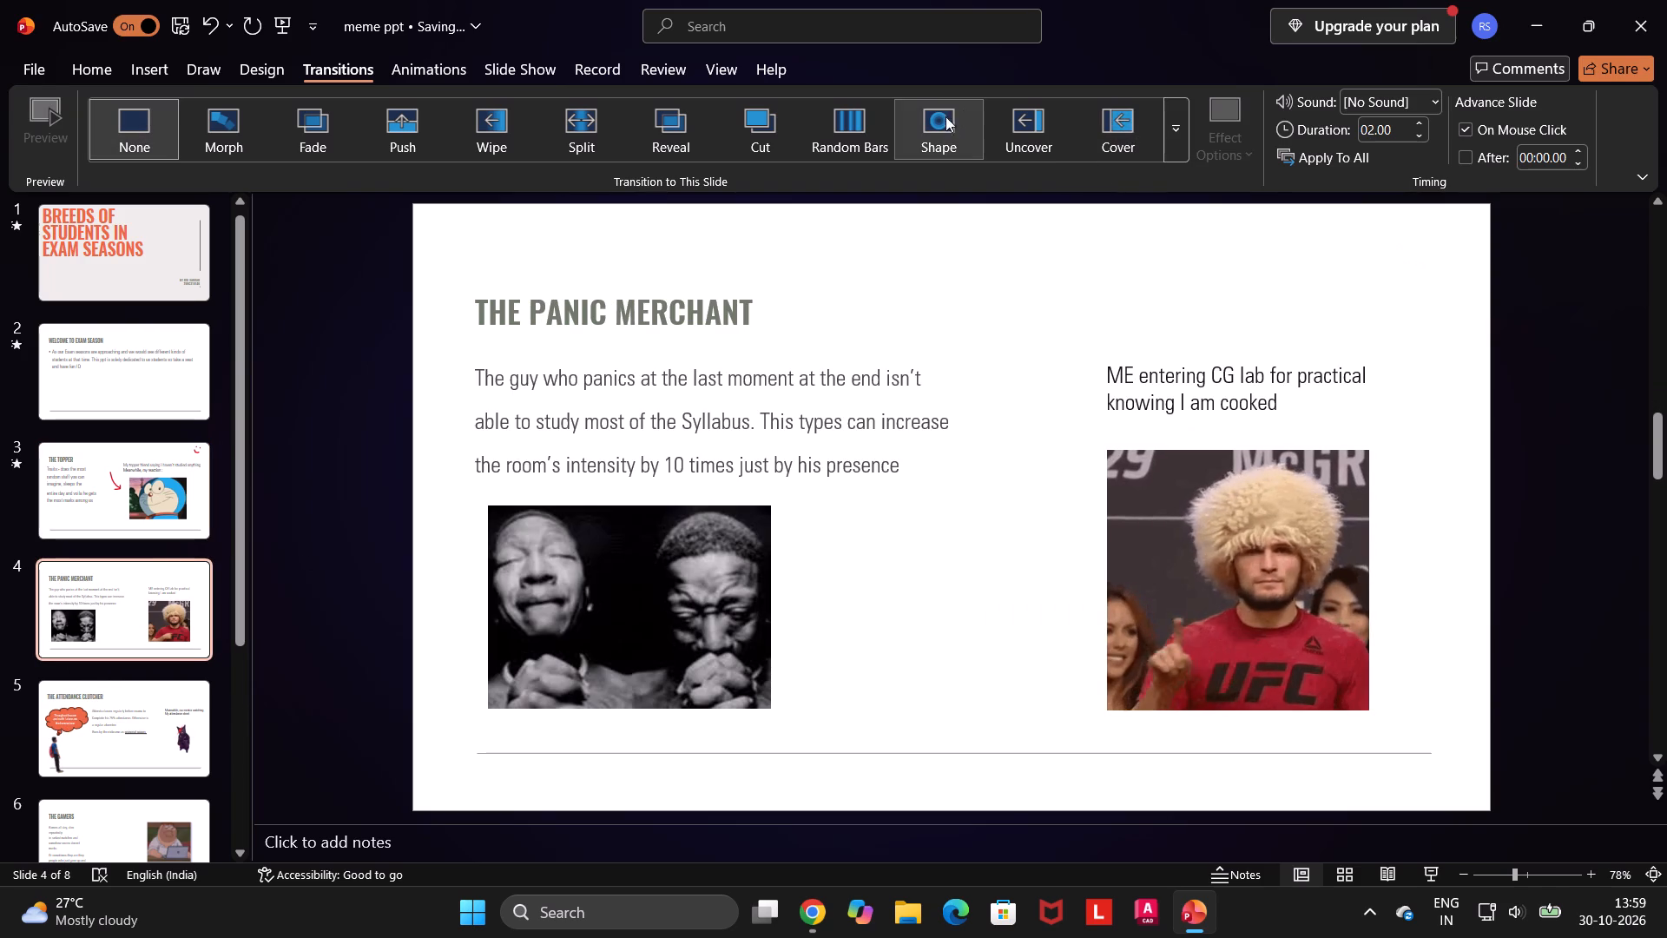
{"action": "left_click", "coordinate": [932, 117]}
{"action": "left_click", "coordinate": [144, 697]}
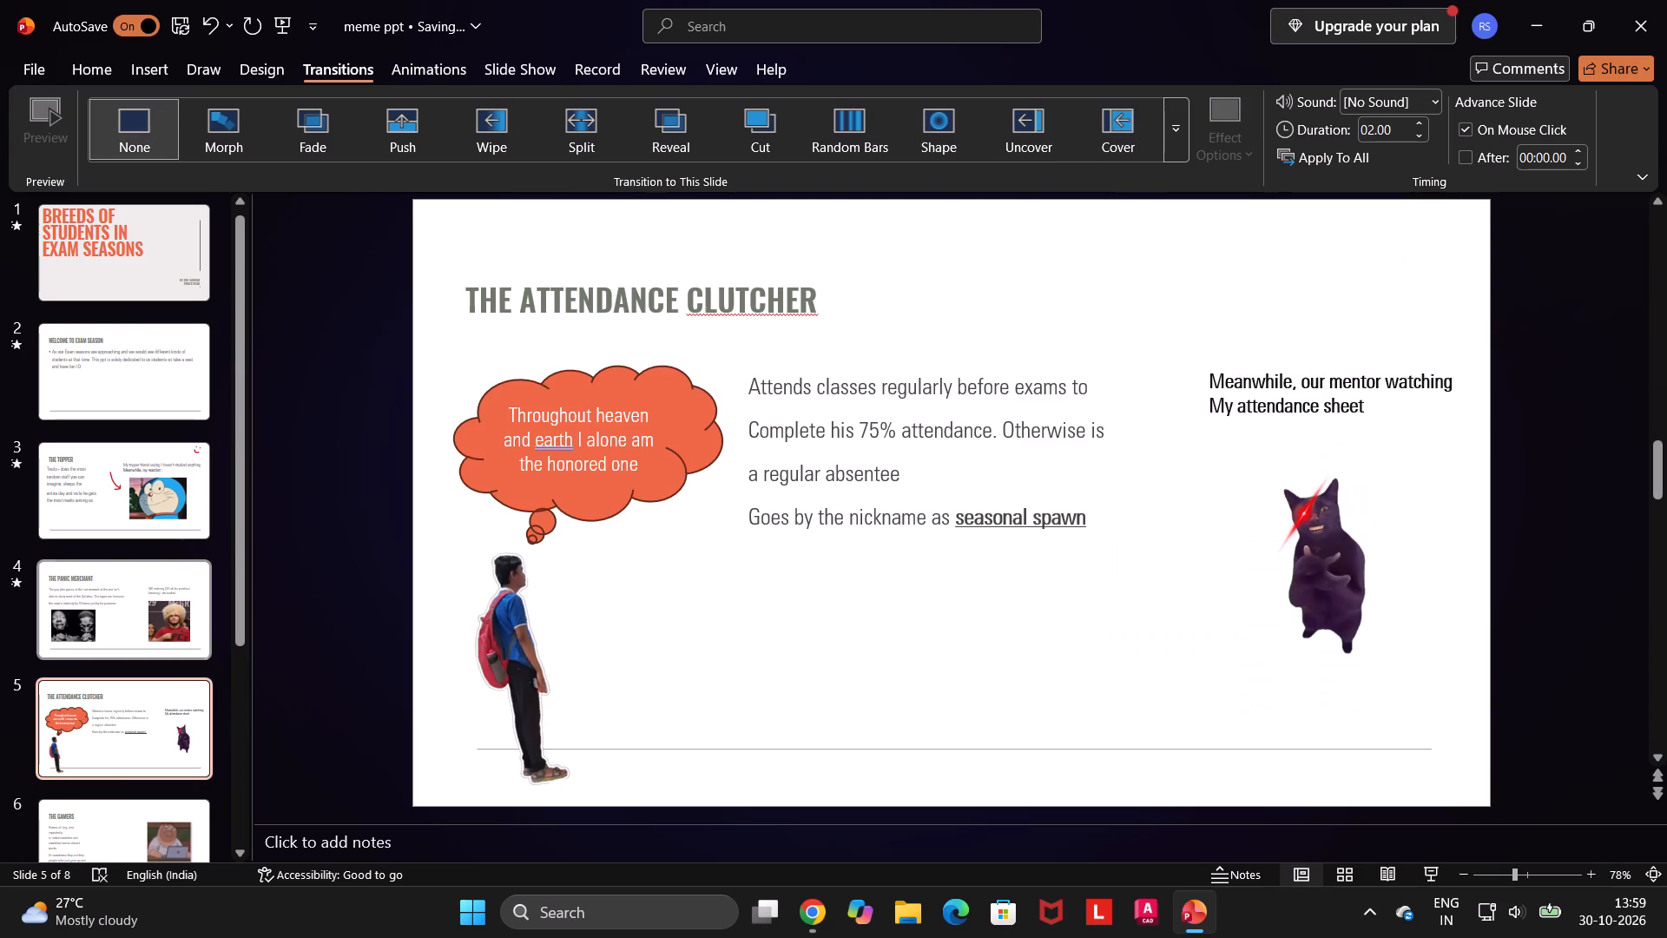
{"action": "left_click", "coordinate": [258, 134]}
Apply the Clock transition to The Gamers slide.
{"action": "scroll", "coordinate": [73, 387], "scroll_direction": "down", "scroll_amount": 8}
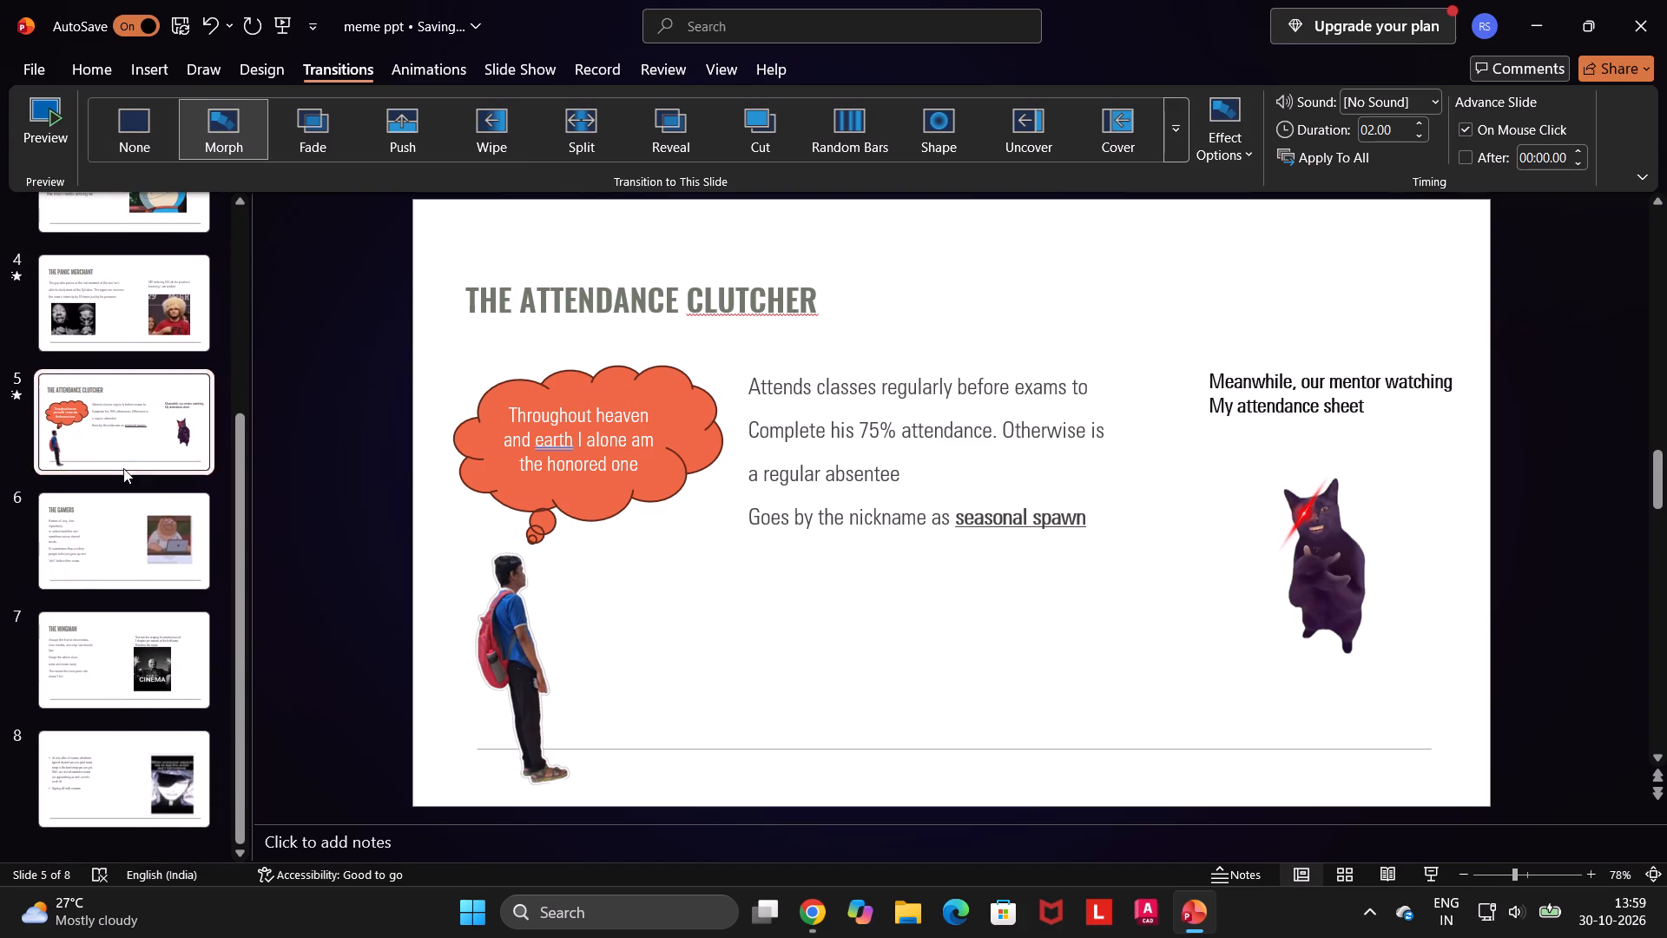
{"action": "left_click", "coordinate": [122, 549]}
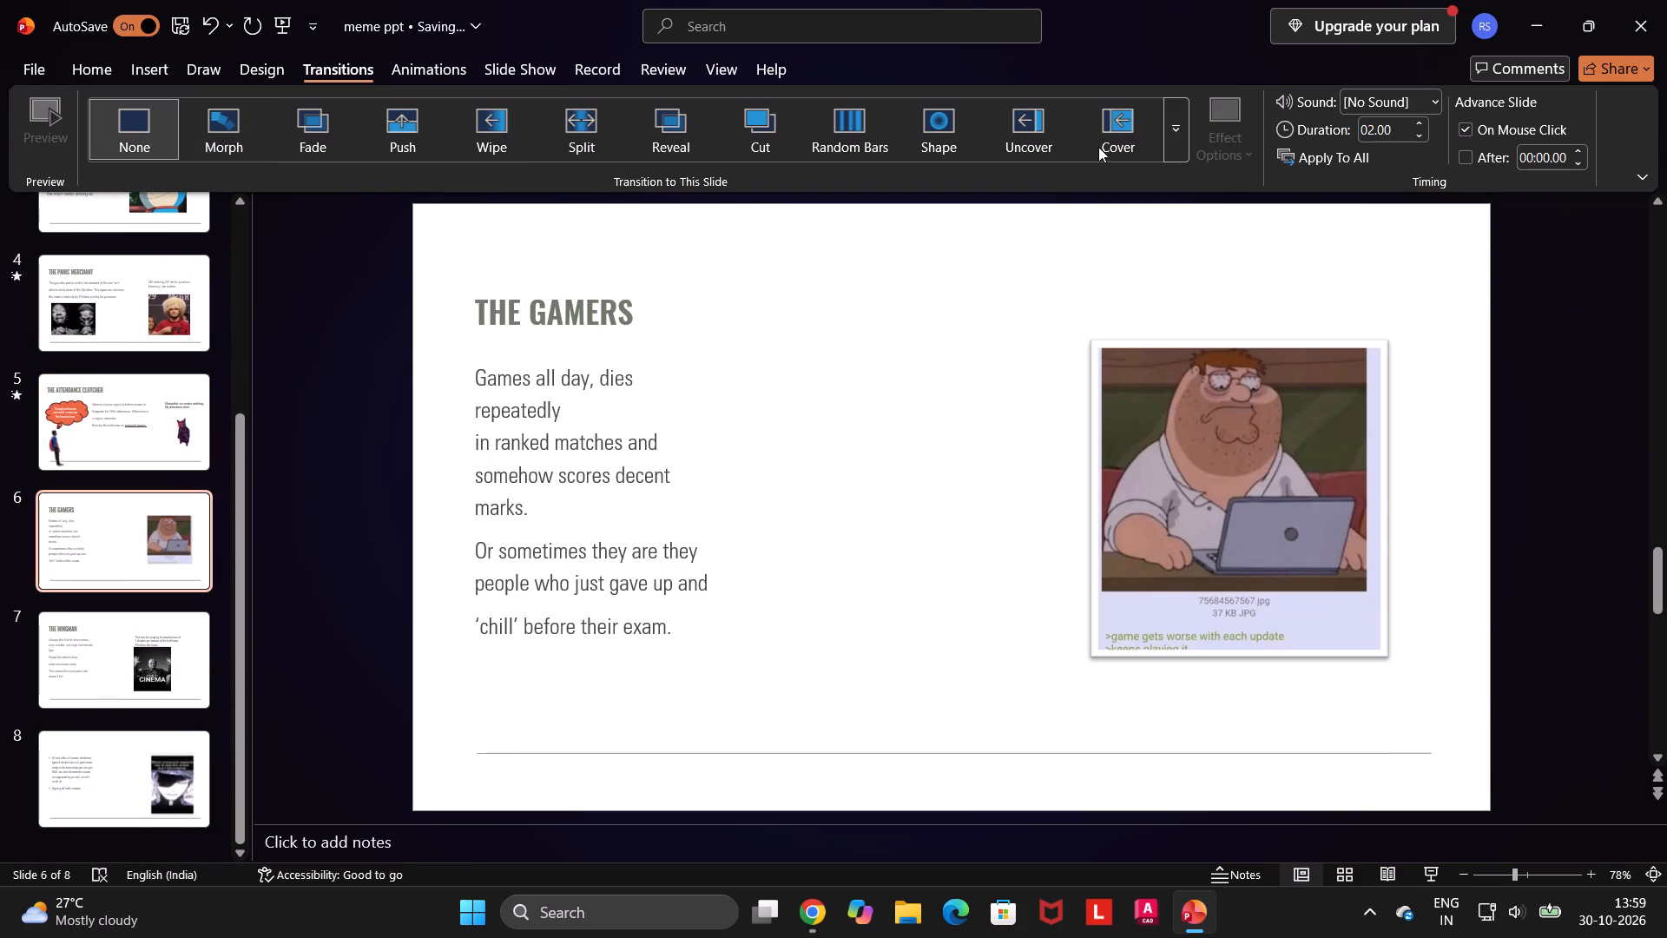
{"action": "left_click", "coordinate": [1182, 134]}
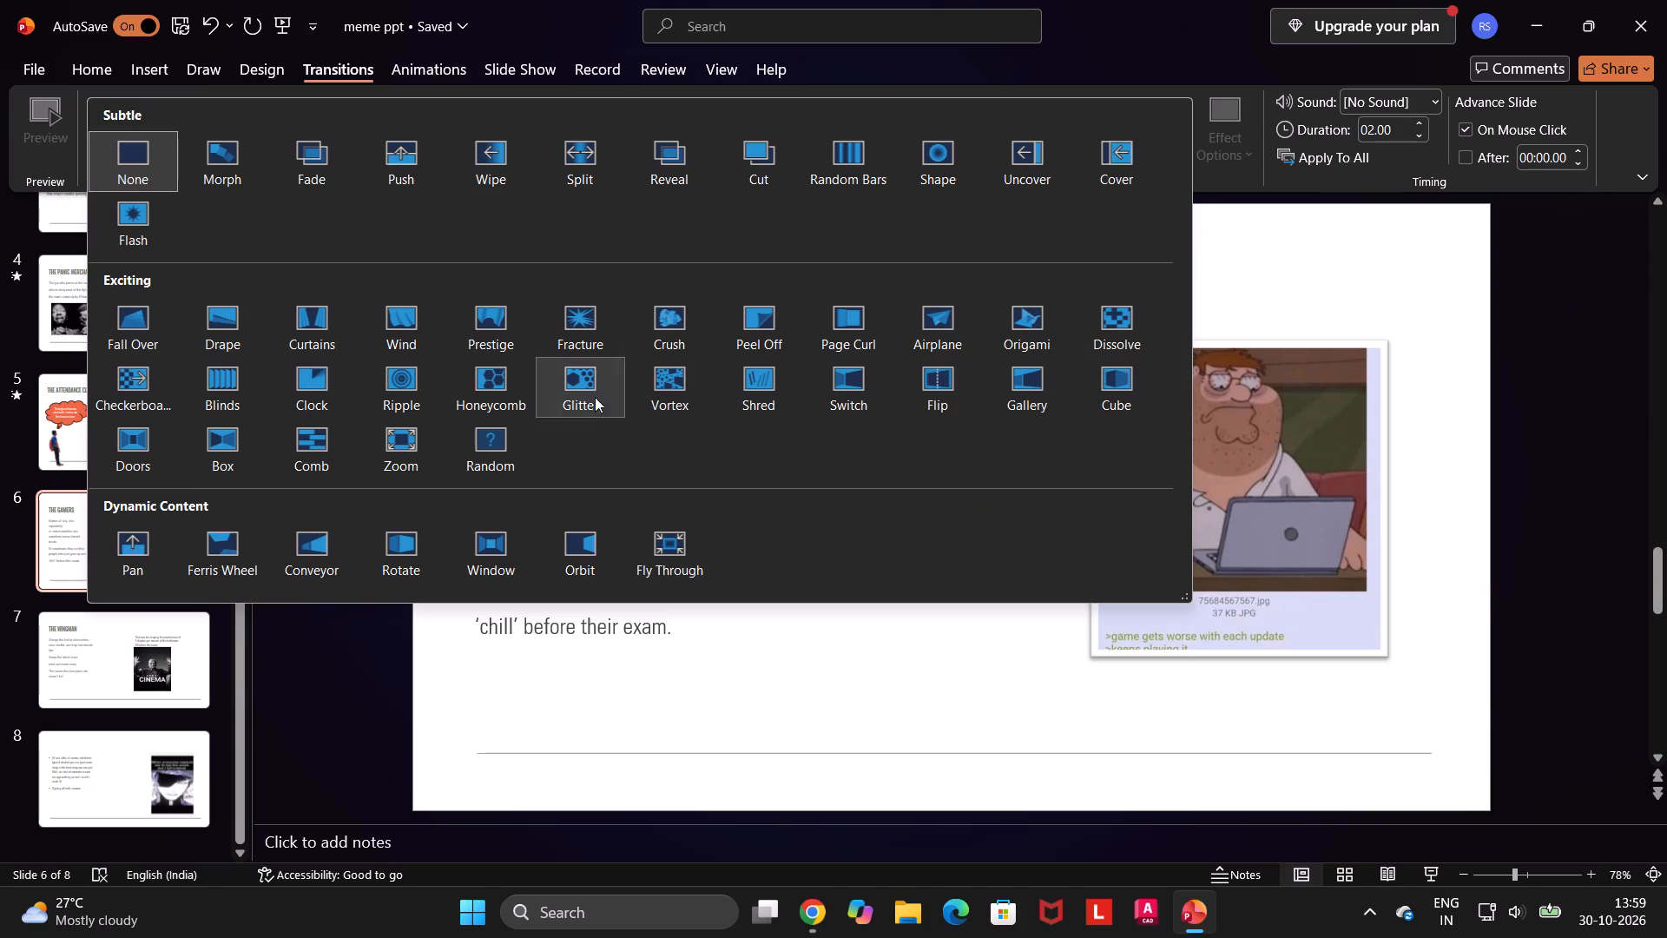
{"action": "left_click", "coordinate": [313, 385]}
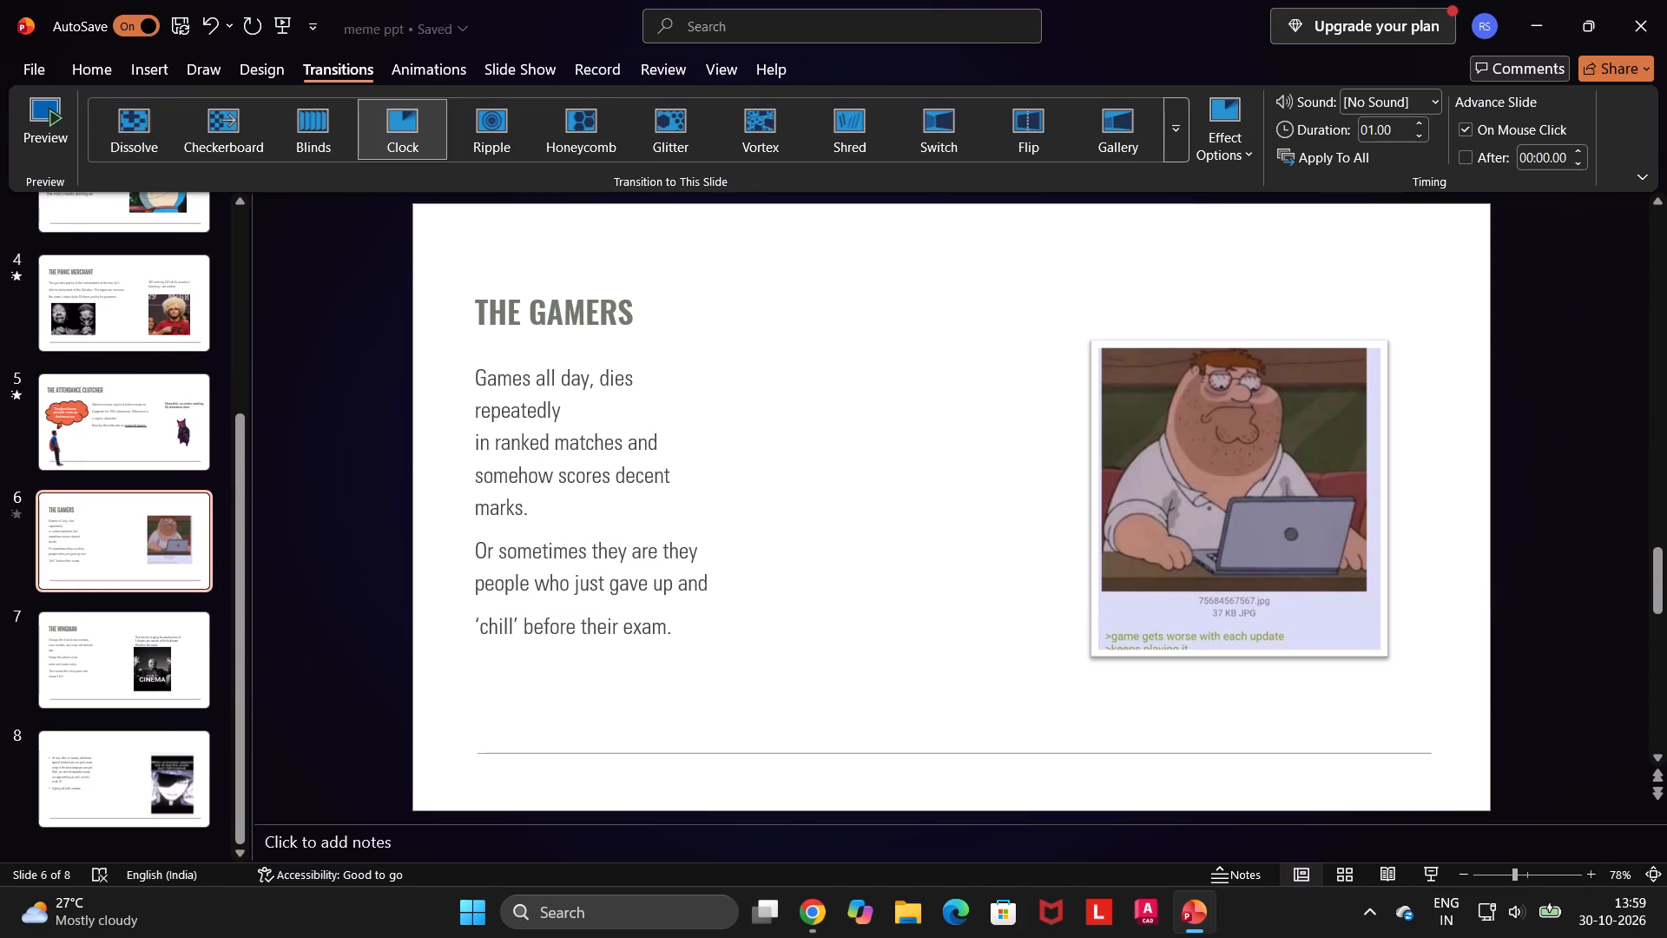
Apply the Blinds transition to The Wingman slide.
{"action": "left_click", "coordinate": [142, 637]}
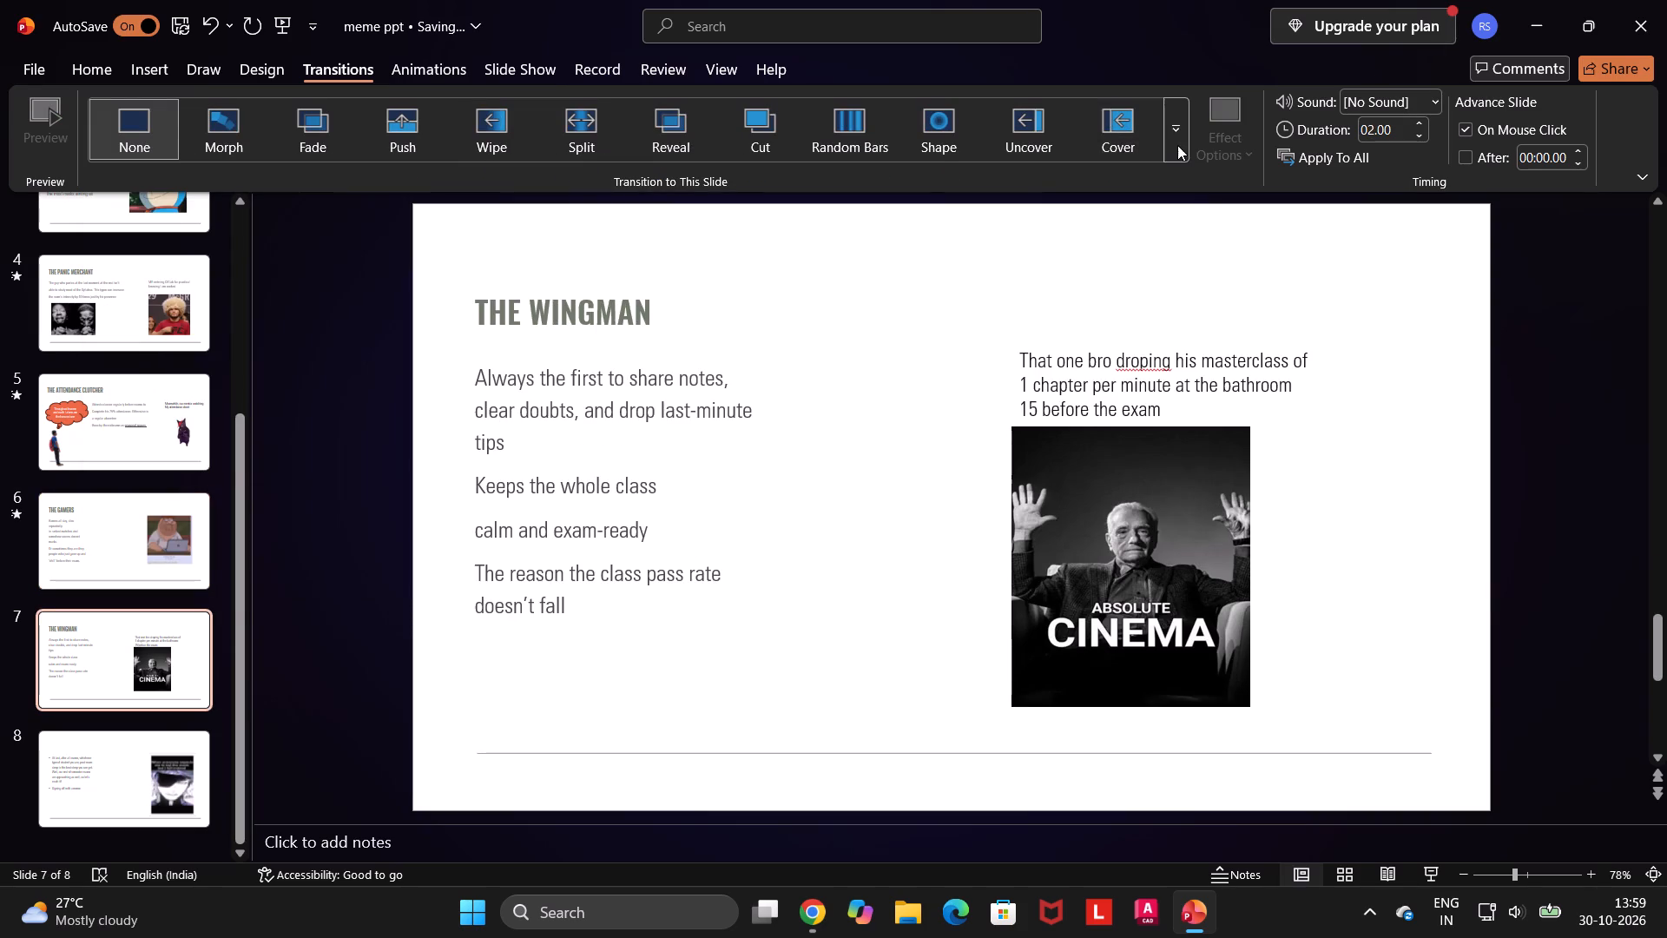
{"action": "left_click", "coordinate": [1177, 145]}
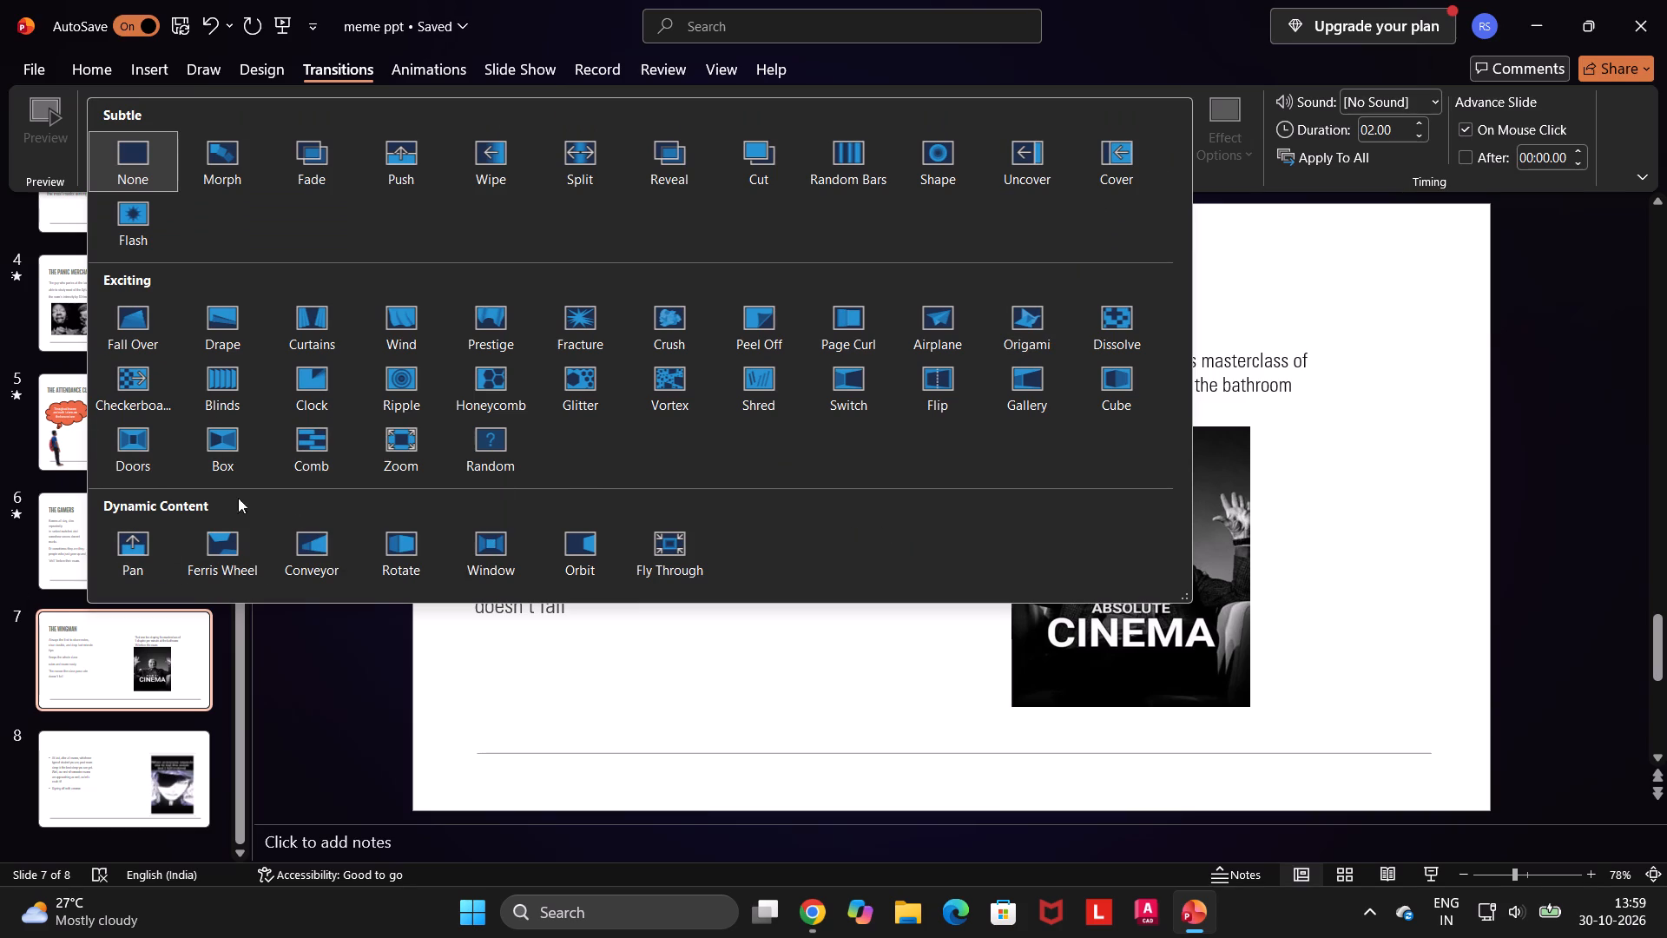
{"action": "left_click", "coordinate": [227, 408]}
Apply the Drape transition to the closing slide 8 with the sign-off meme.
{"action": "left_click", "coordinate": [91, 808]}
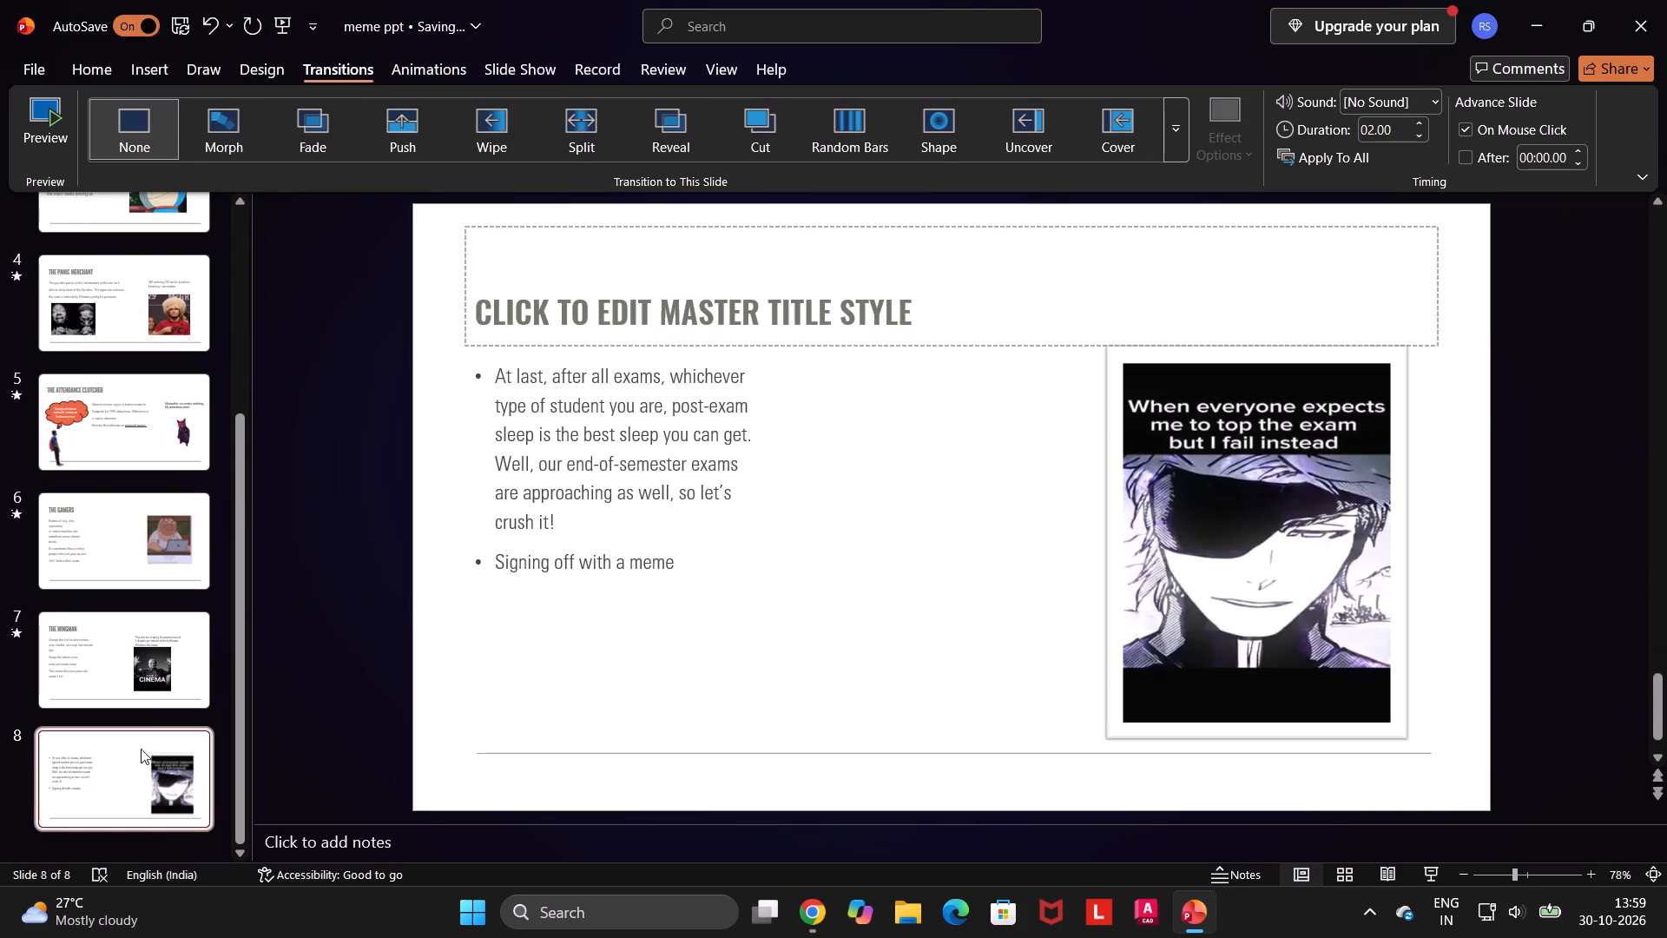
{"action": "scroll", "coordinate": [488, 425], "scroll_direction": "down", "scroll_amount": 7}
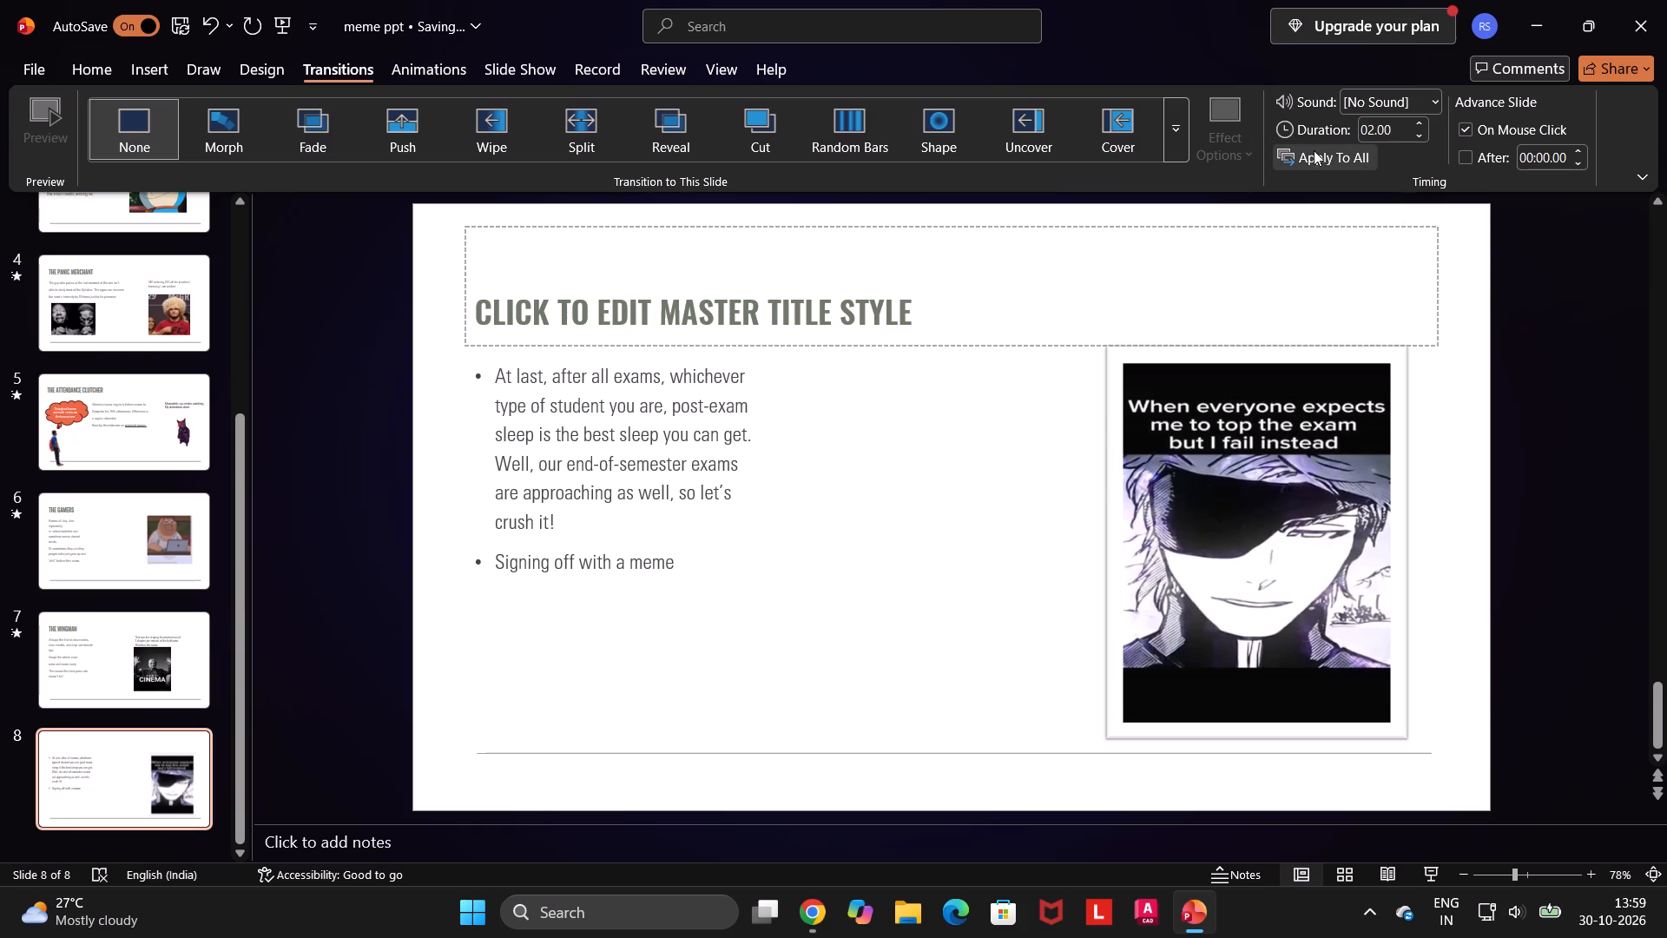
{"action": "left_click", "coordinate": [1170, 135]}
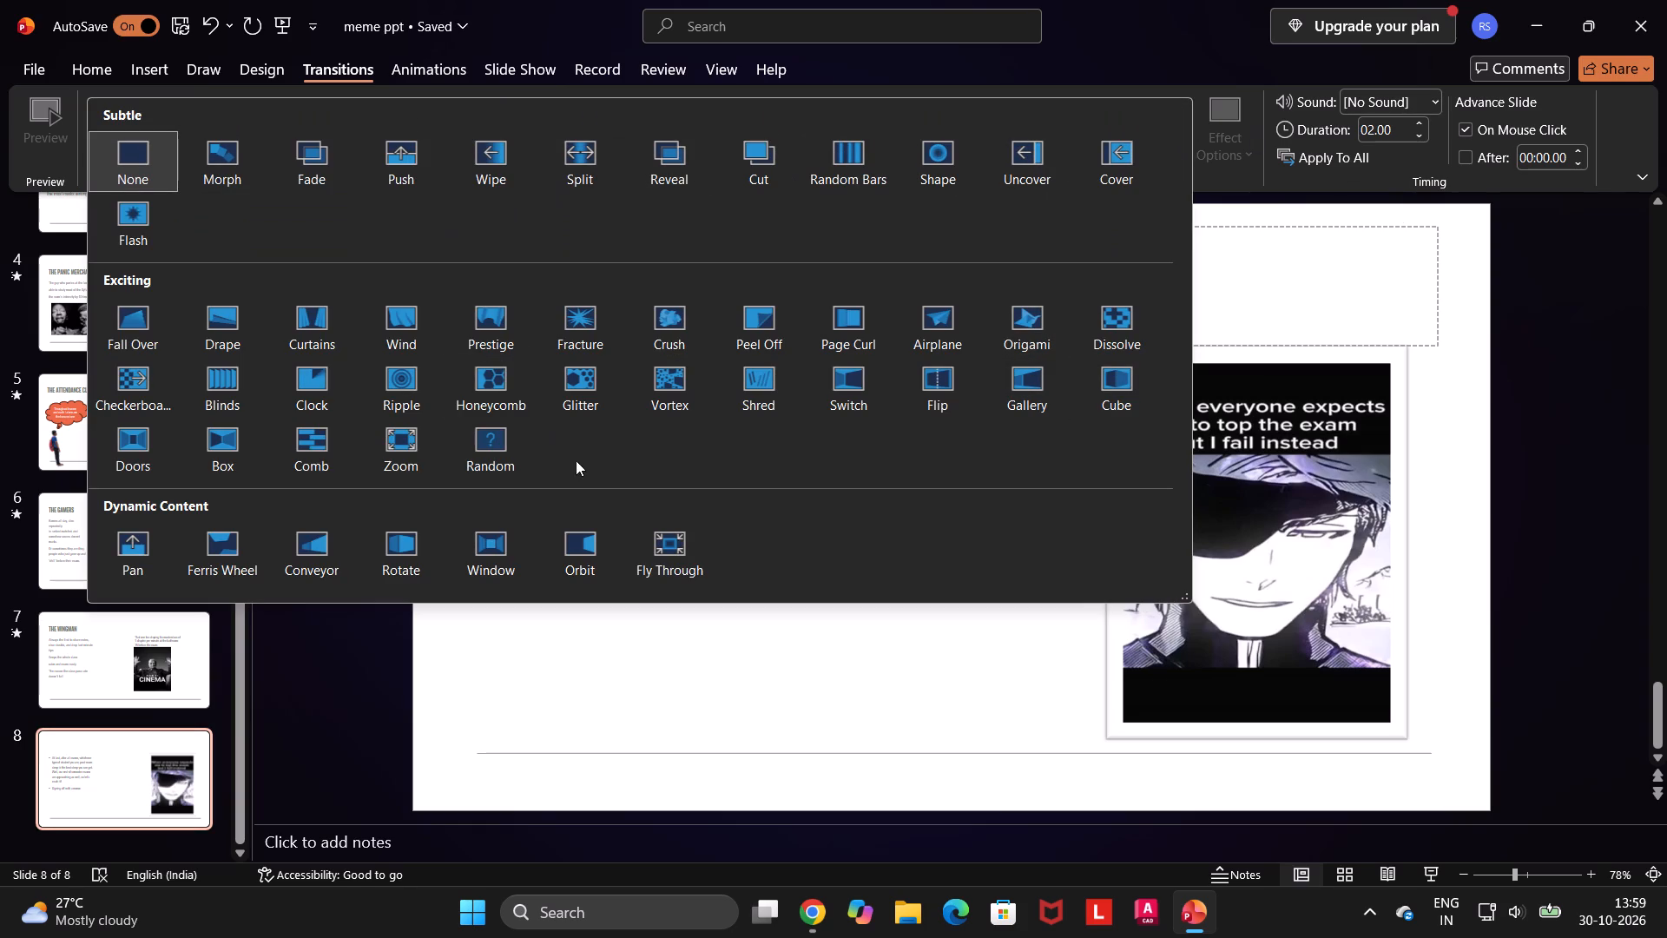
{"action": "left_click", "coordinate": [217, 330]}
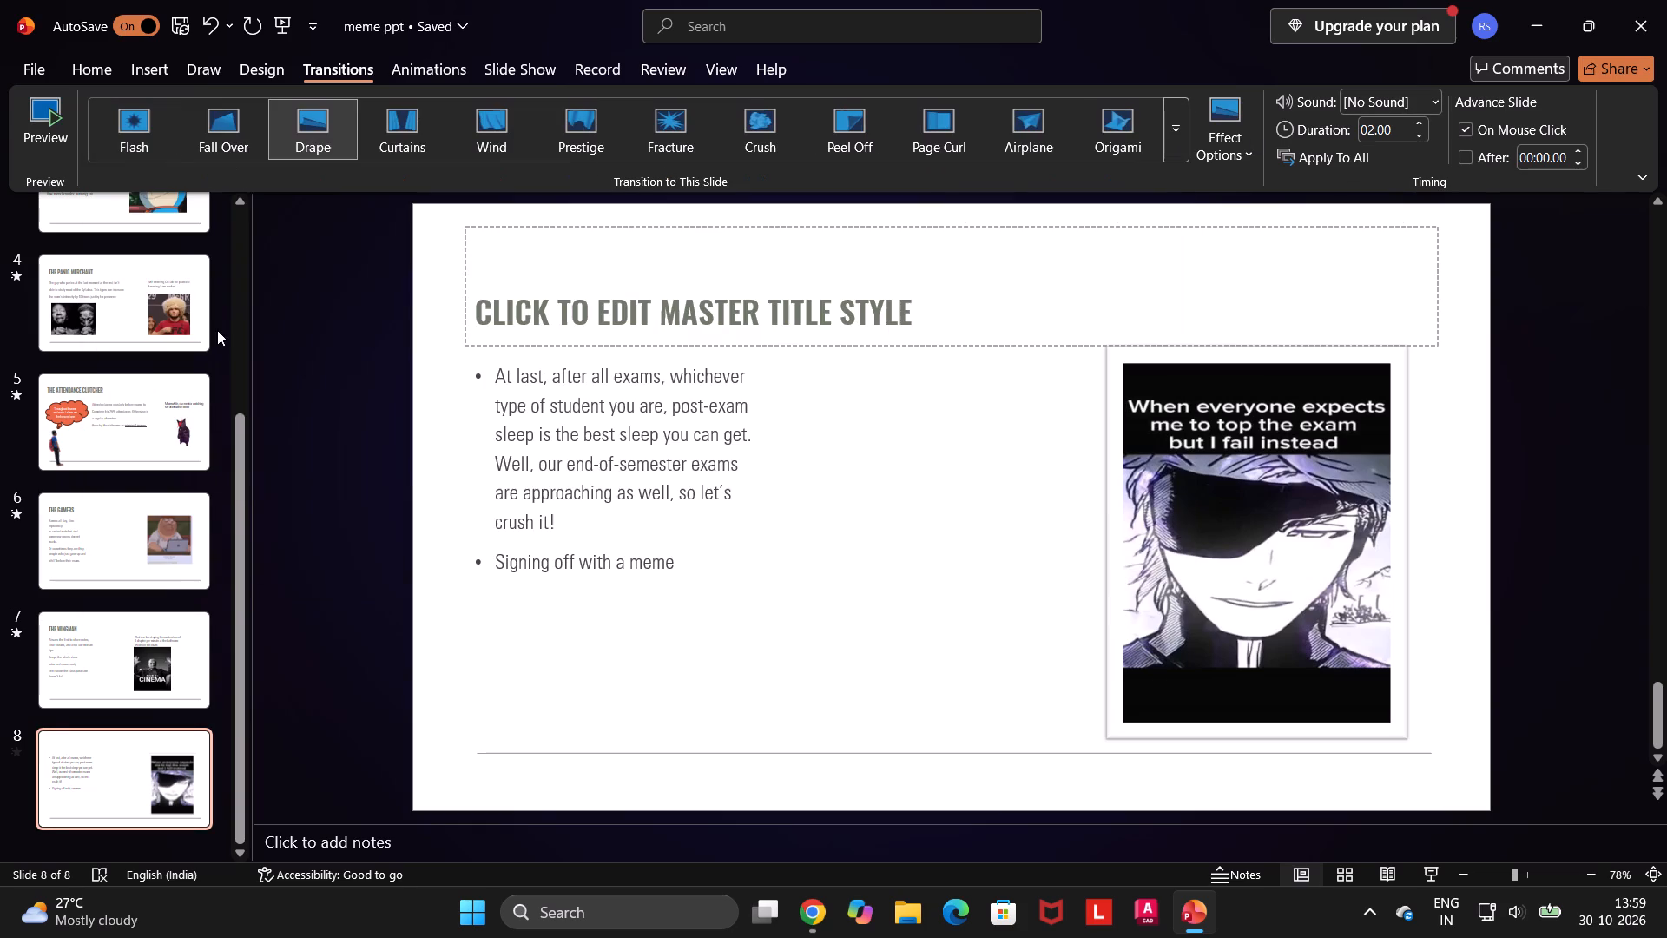
{"action": "scroll", "coordinate": [245, 630], "scroll_direction": "down", "scroll_amount": 7}
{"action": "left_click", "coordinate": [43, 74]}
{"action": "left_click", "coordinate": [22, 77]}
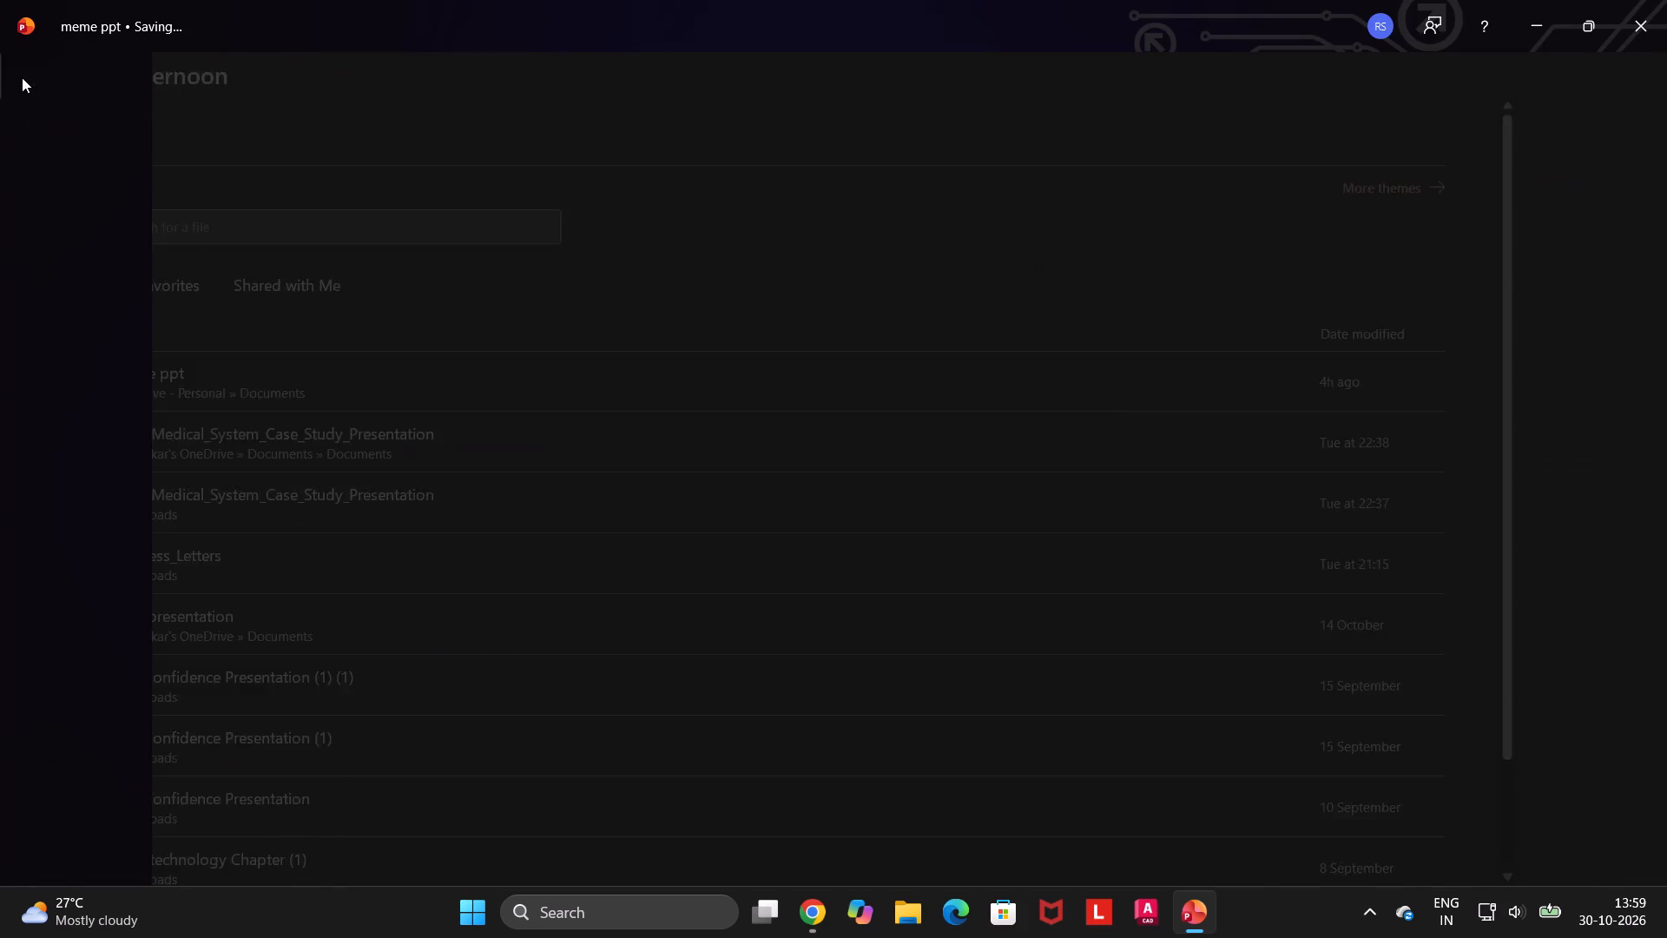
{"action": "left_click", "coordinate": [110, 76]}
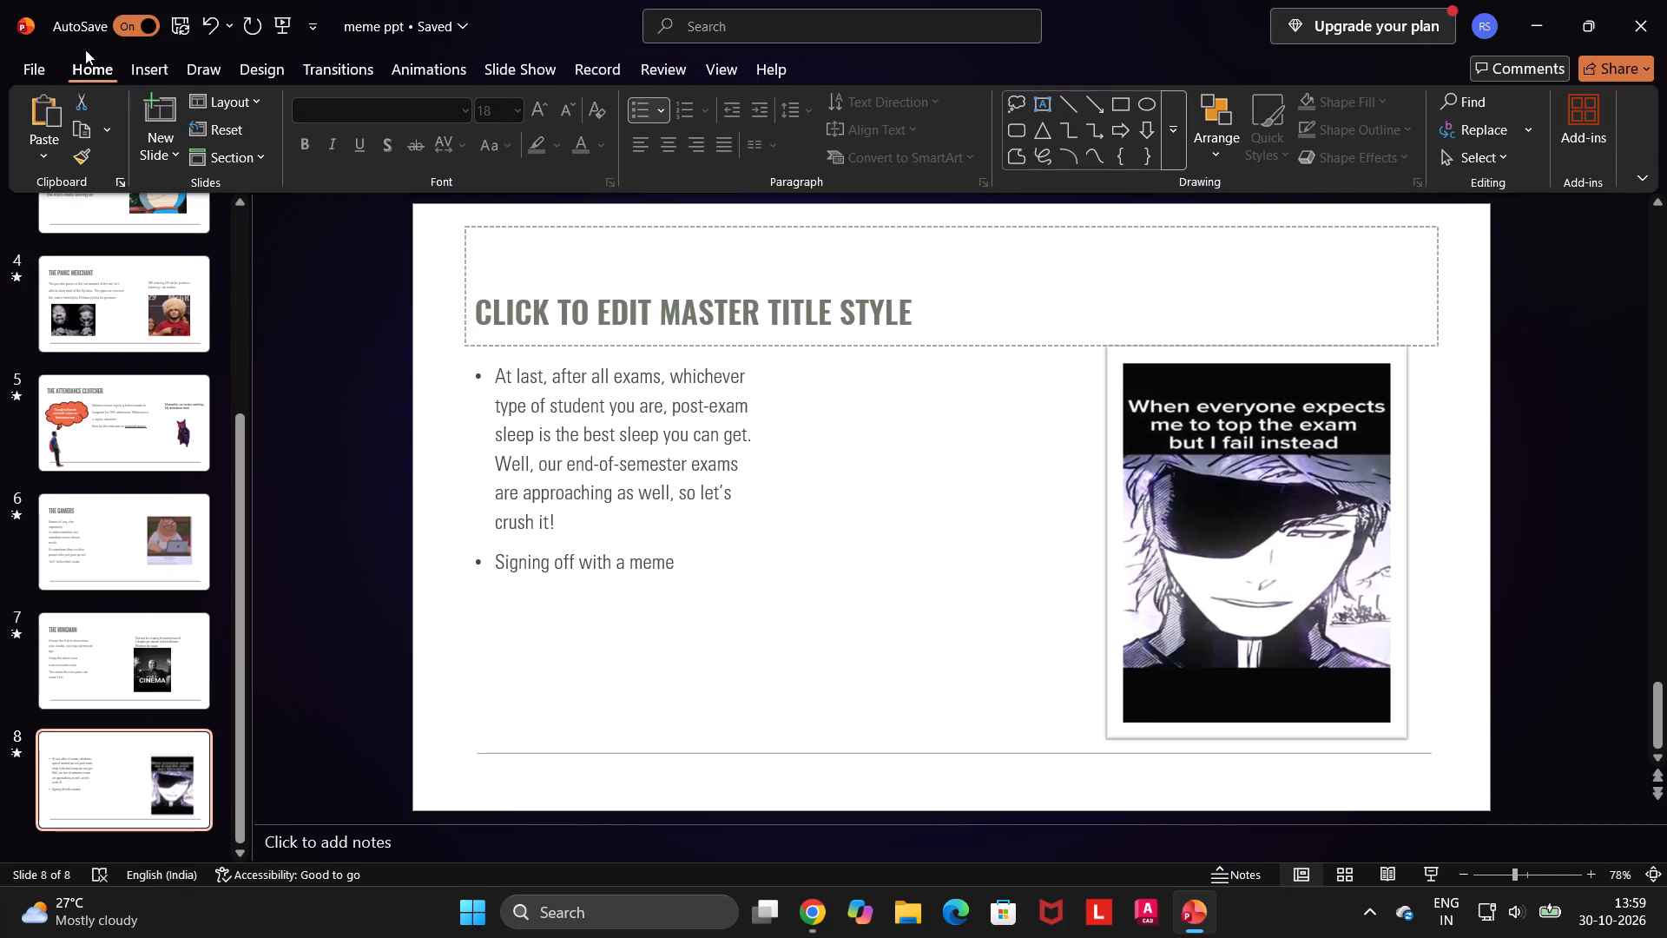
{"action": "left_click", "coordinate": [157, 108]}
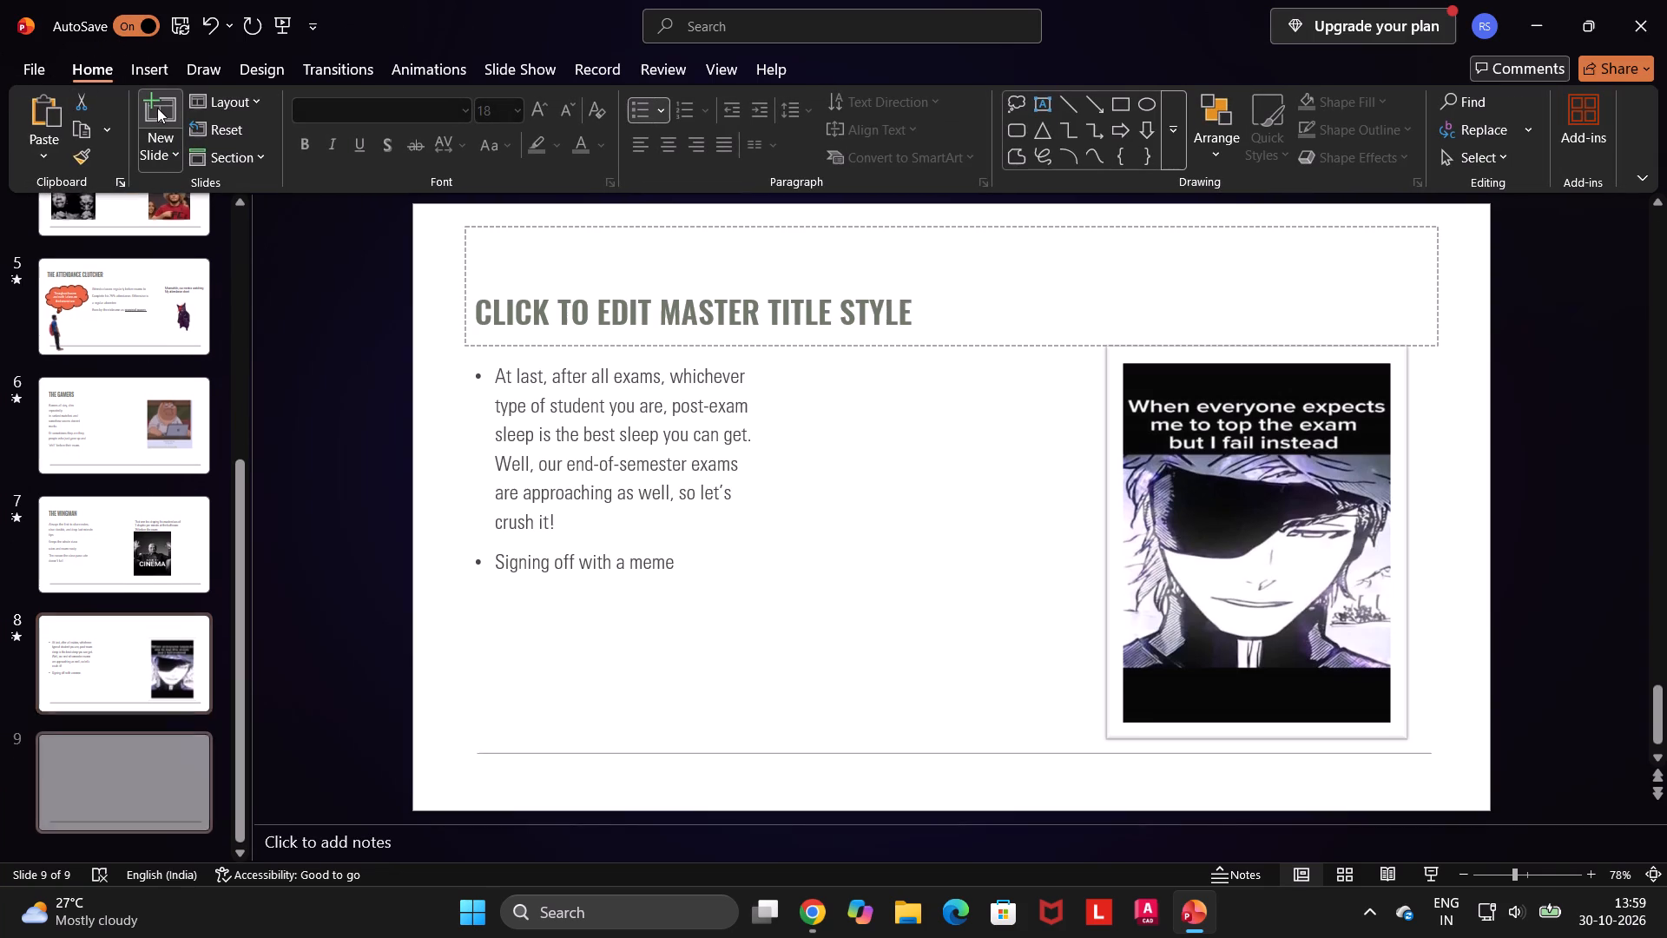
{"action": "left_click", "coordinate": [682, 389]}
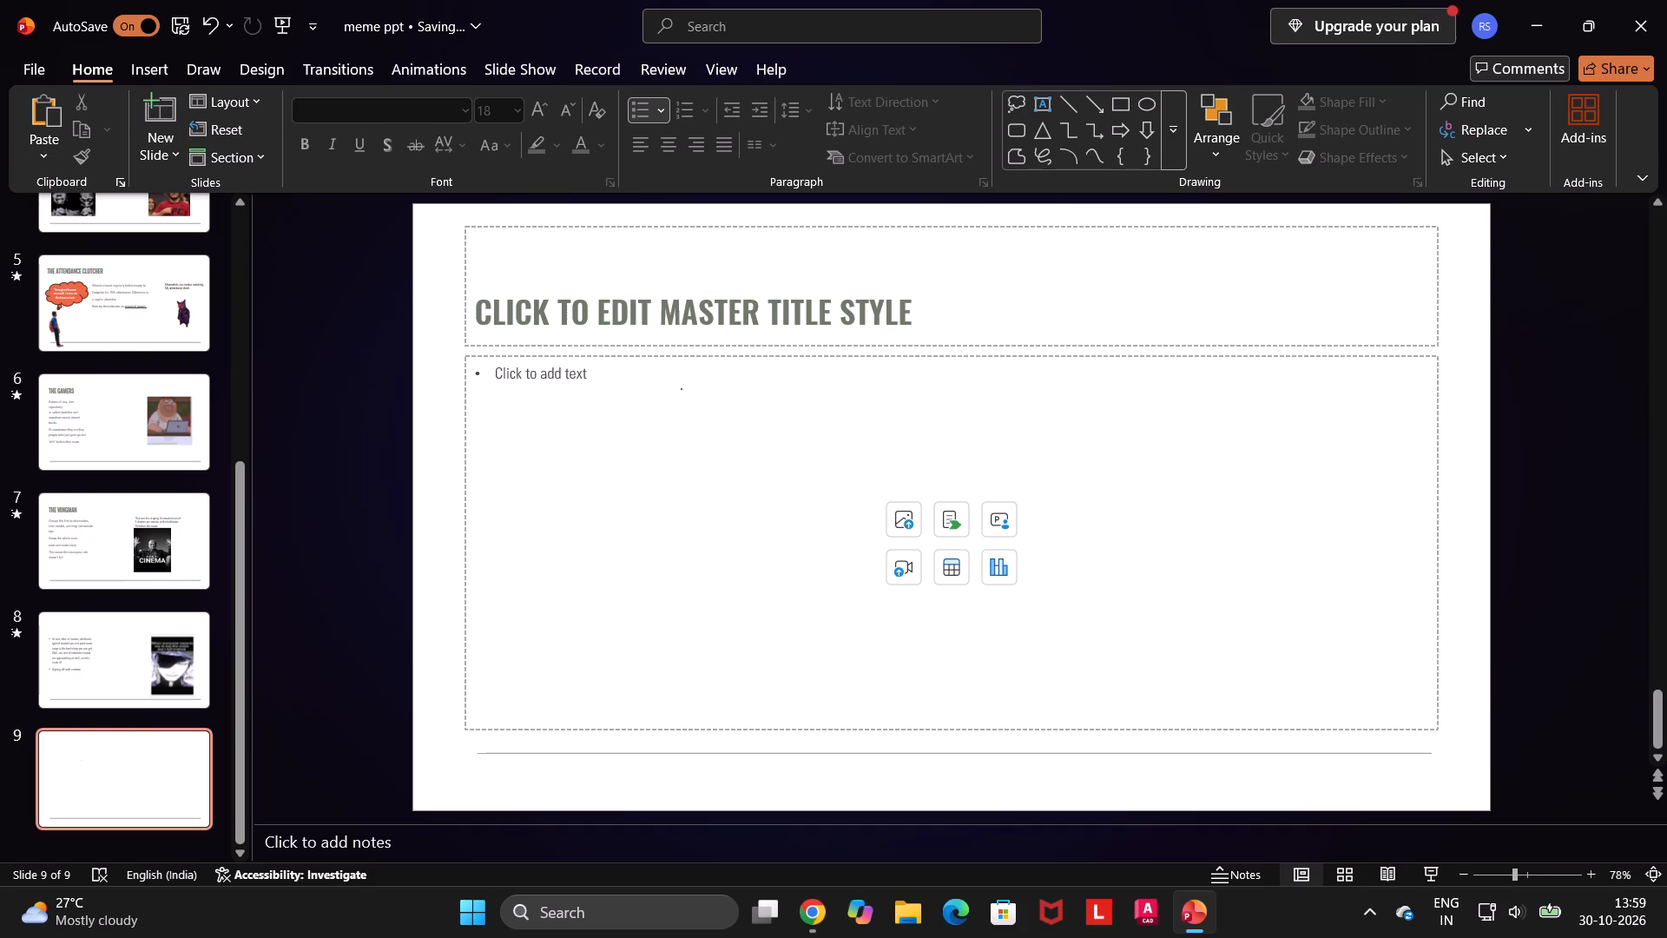
Delete the blue fountain pen from the drawing tools.
{"action": "left_click", "coordinate": [169, 62]}
{"action": "left_click", "coordinate": [215, 71]}
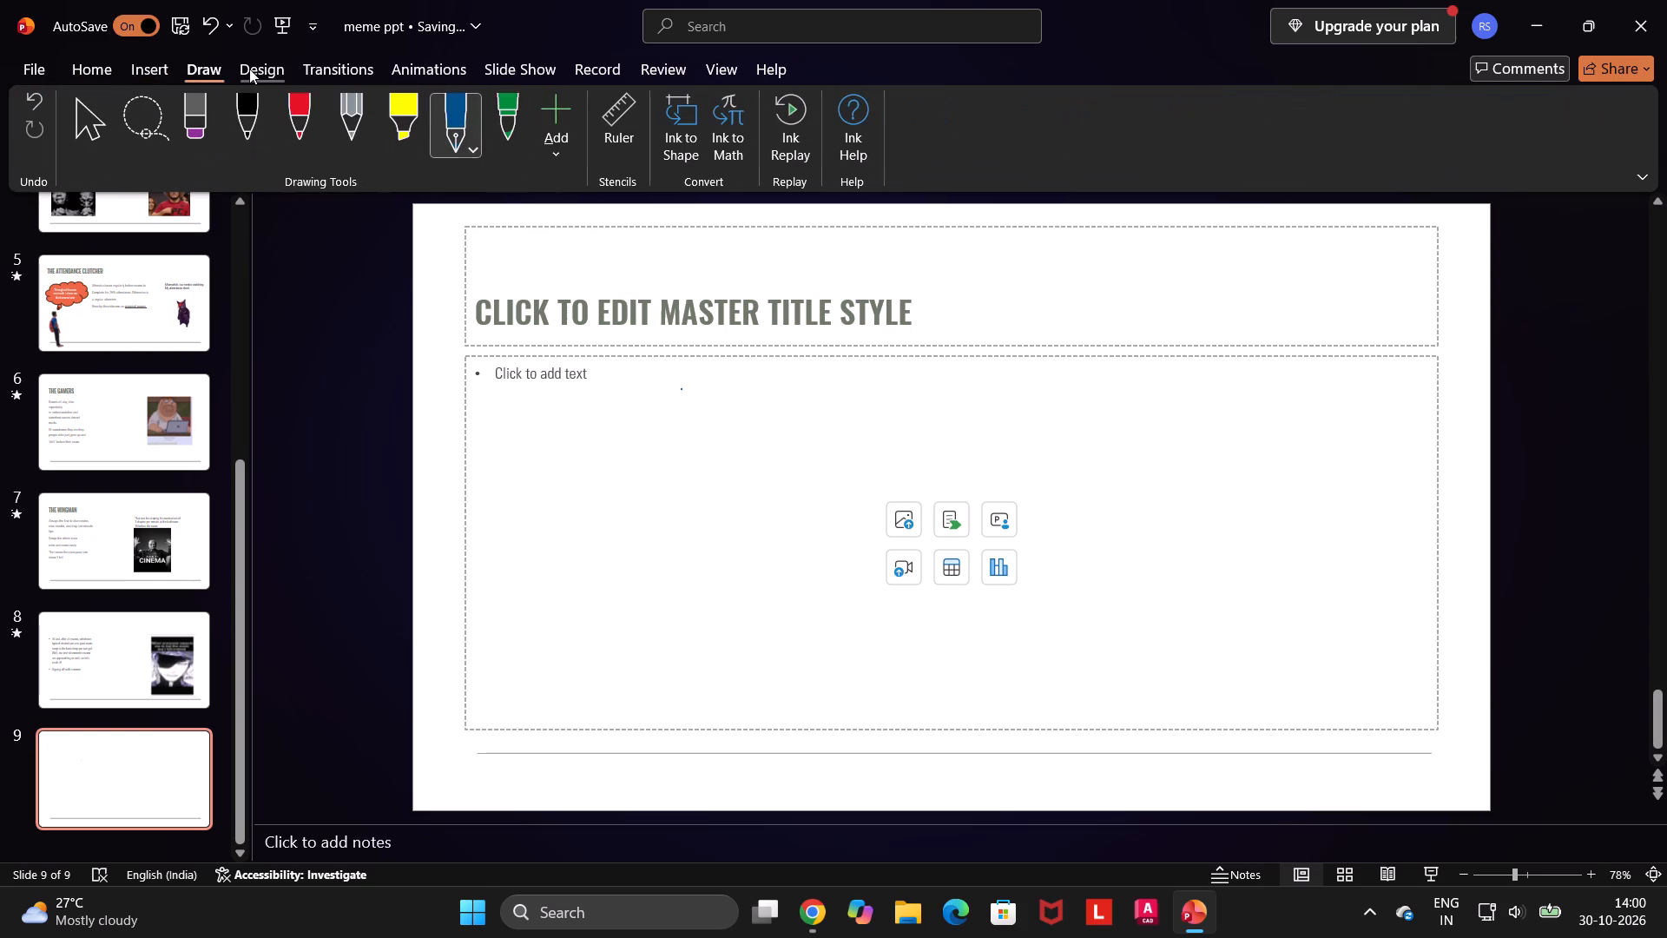
{"action": "left_click", "coordinate": [472, 147]}
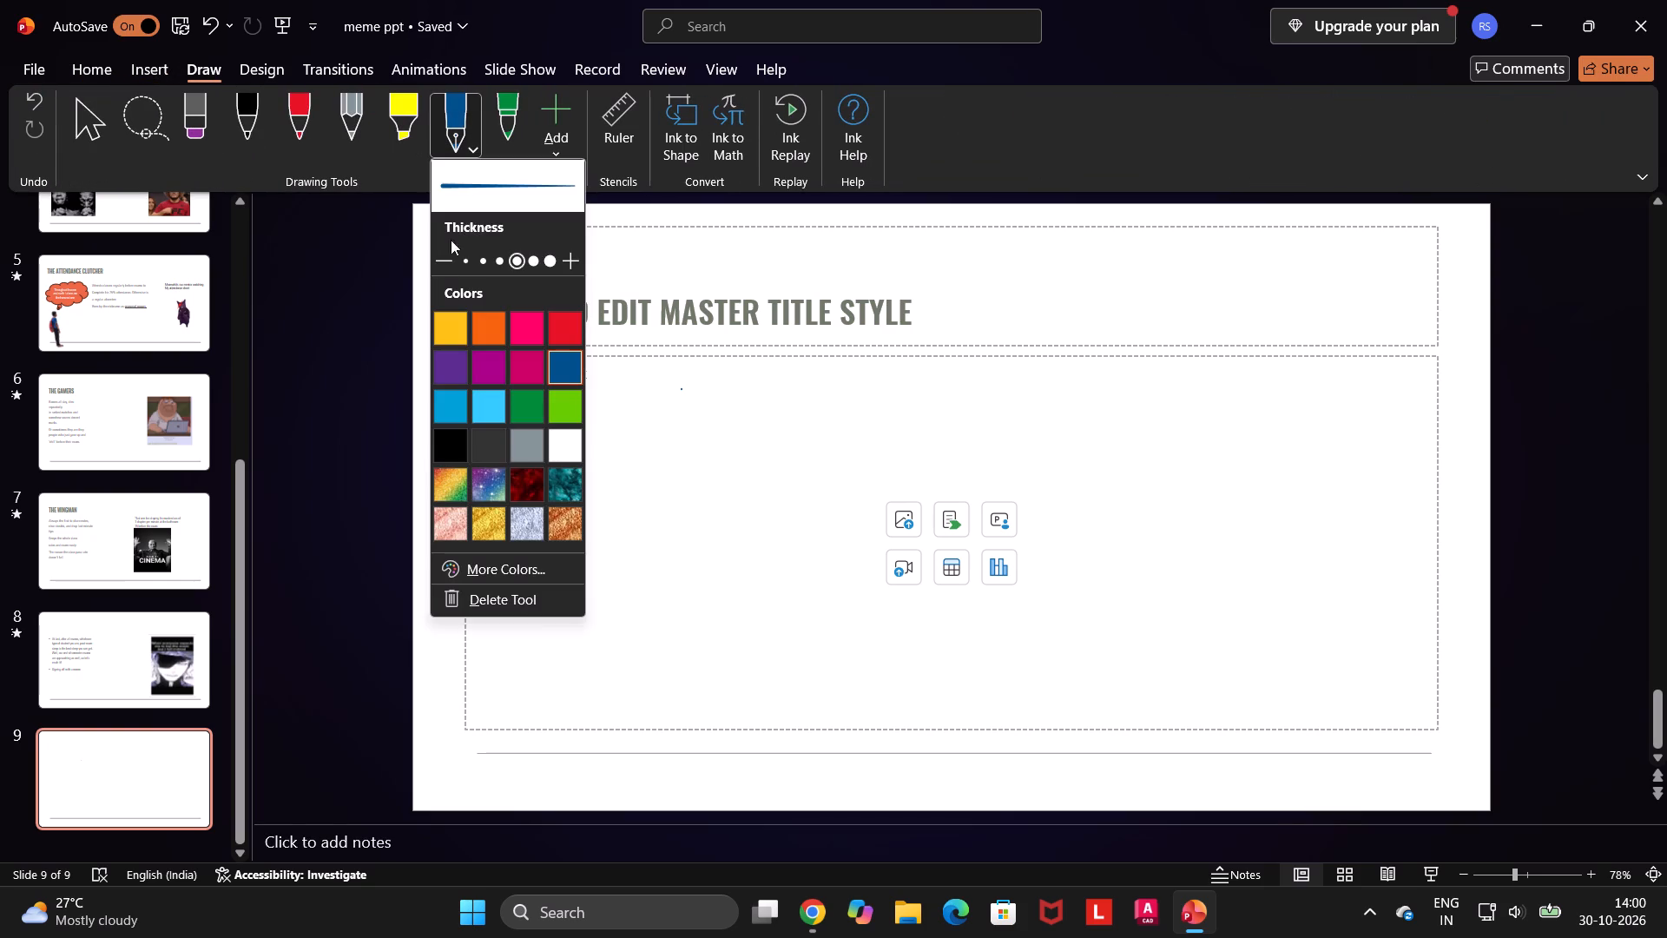
{"action": "left_click", "coordinate": [384, 282]}
{"action": "double_click", "coordinate": [441, 127]}
{"action": "left_click", "coordinate": [441, 127]}
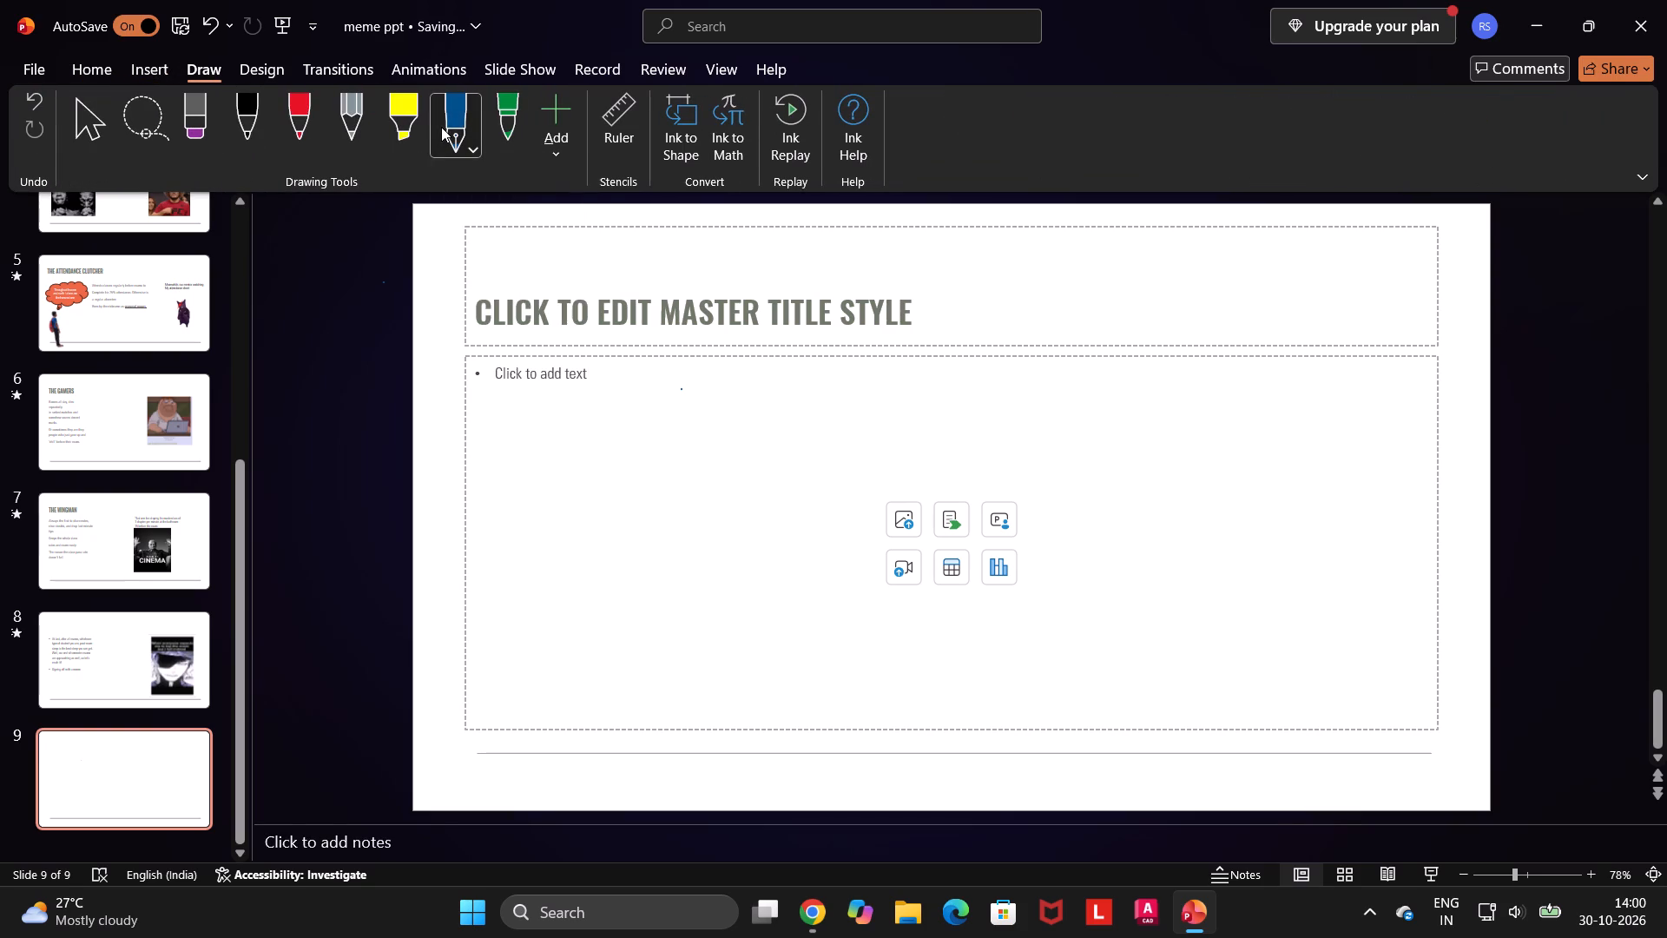
{"action": "left_click", "coordinate": [369, 255]}
{"action": "right_click", "coordinate": [457, 123]}
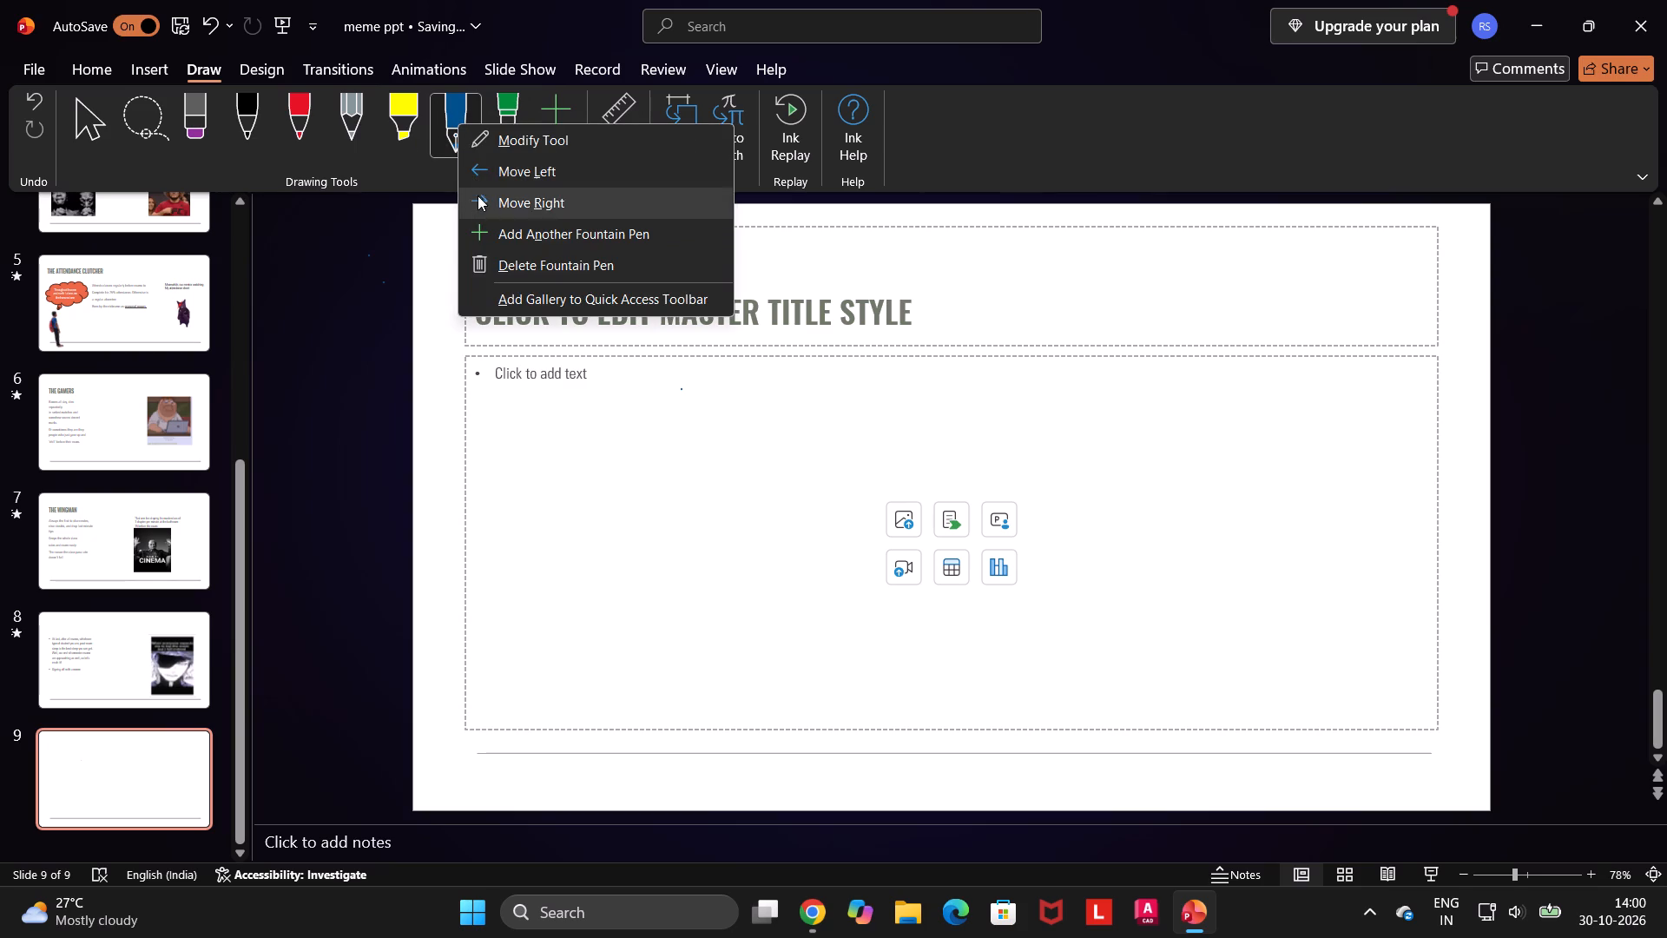
{"action": "left_click", "coordinate": [535, 264]}
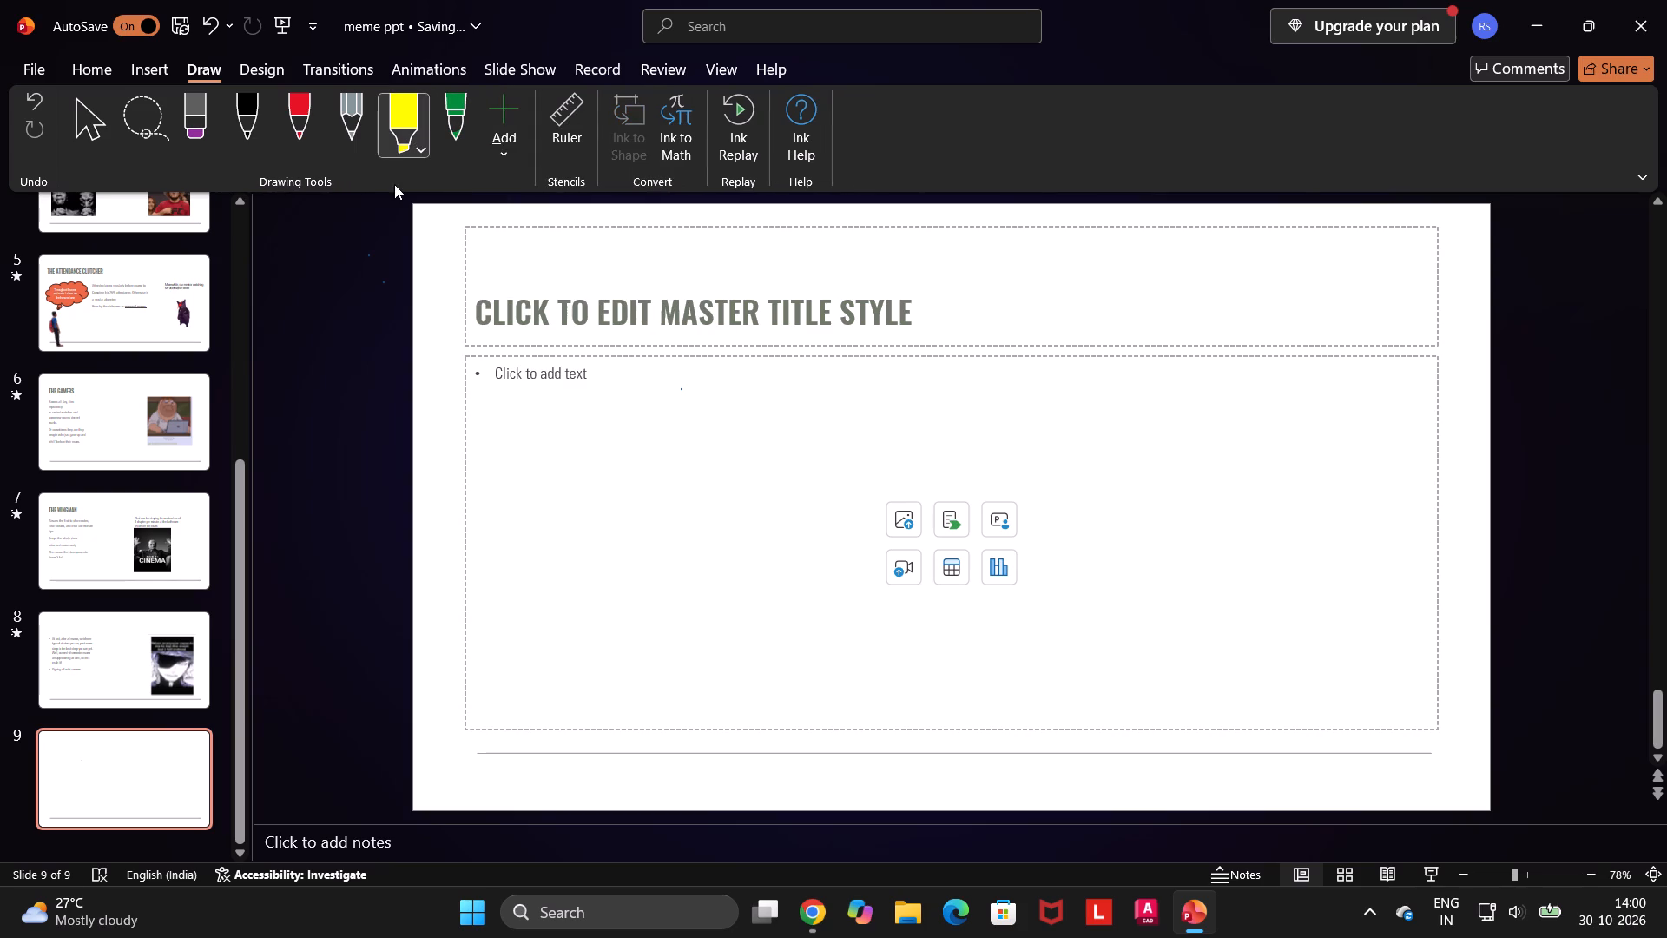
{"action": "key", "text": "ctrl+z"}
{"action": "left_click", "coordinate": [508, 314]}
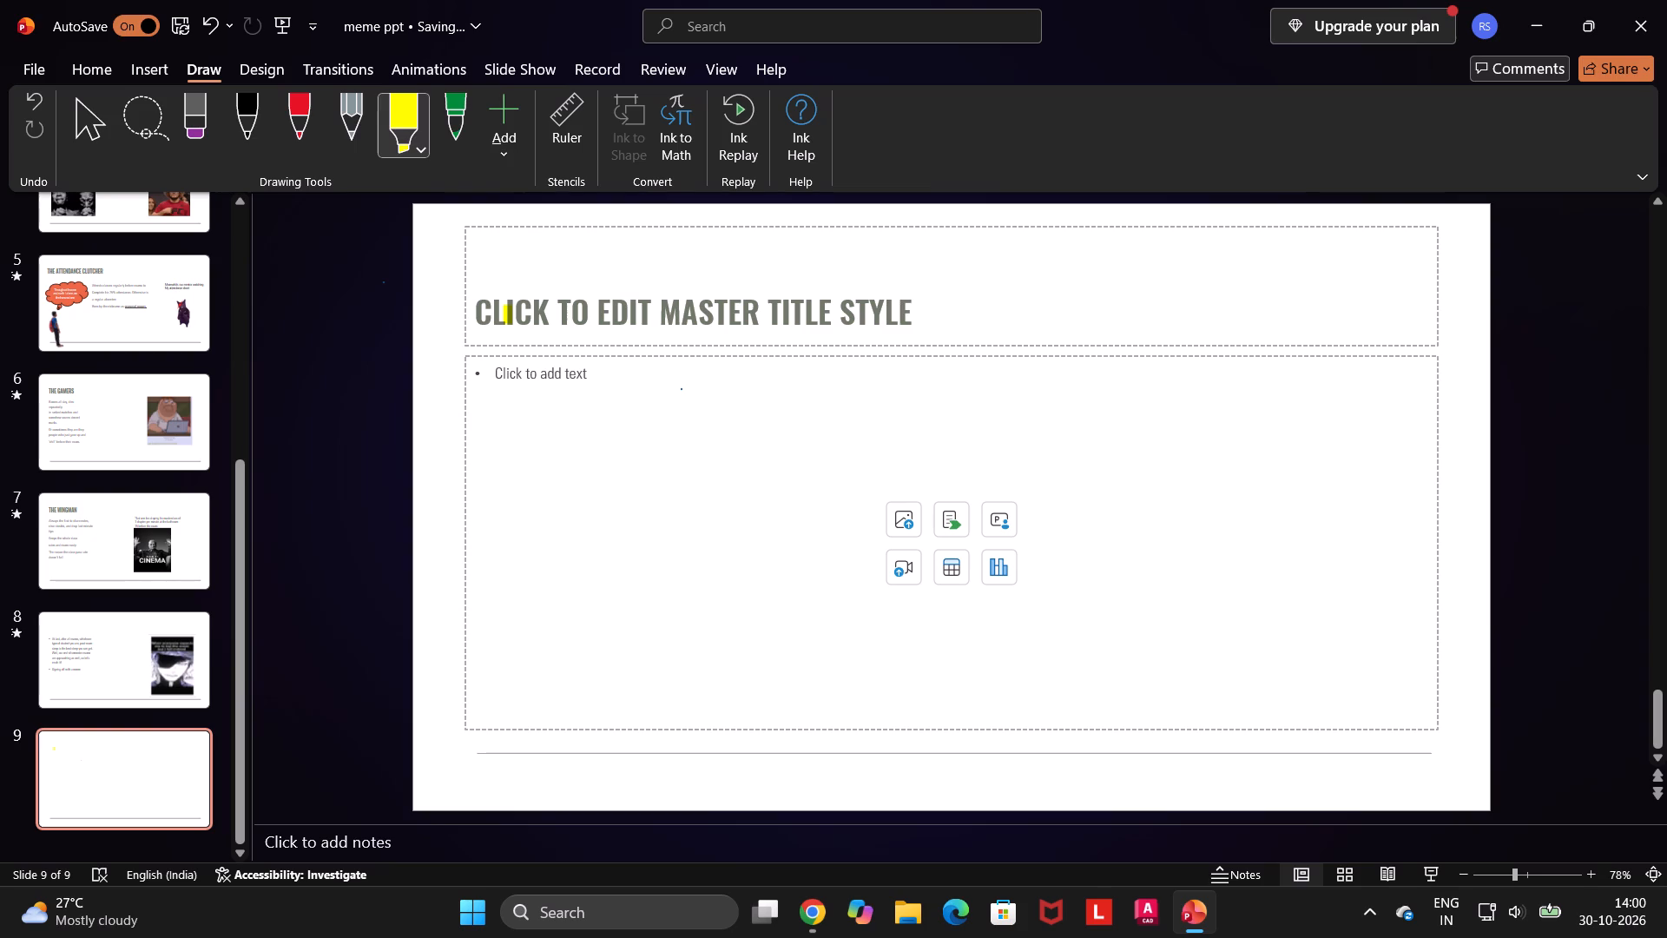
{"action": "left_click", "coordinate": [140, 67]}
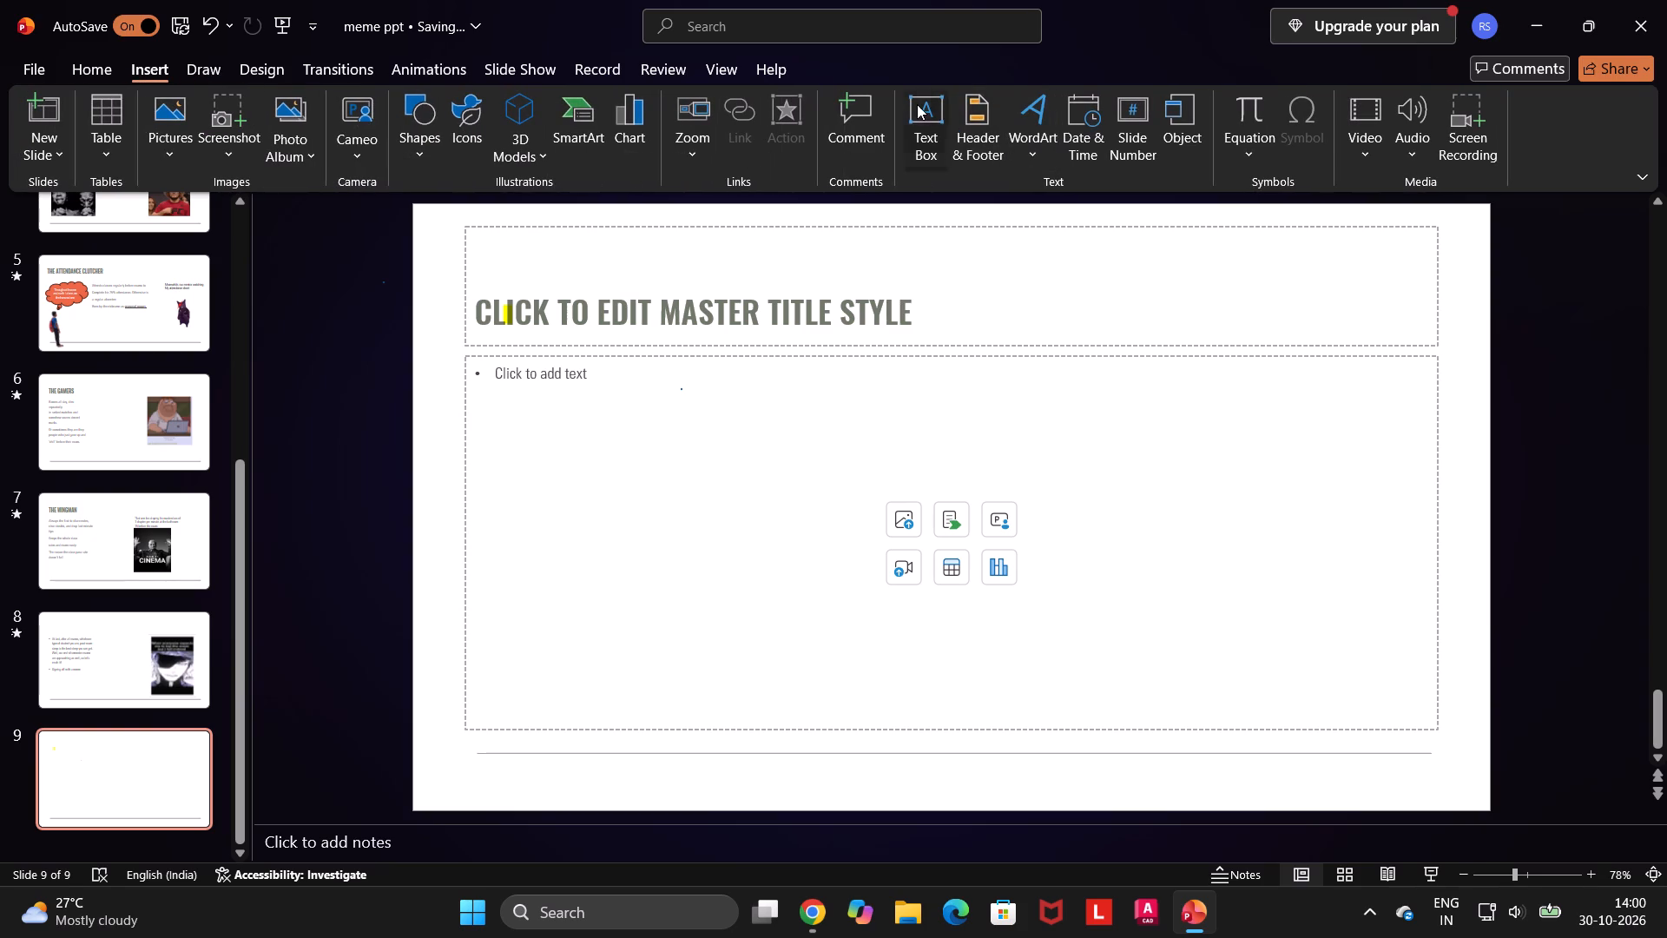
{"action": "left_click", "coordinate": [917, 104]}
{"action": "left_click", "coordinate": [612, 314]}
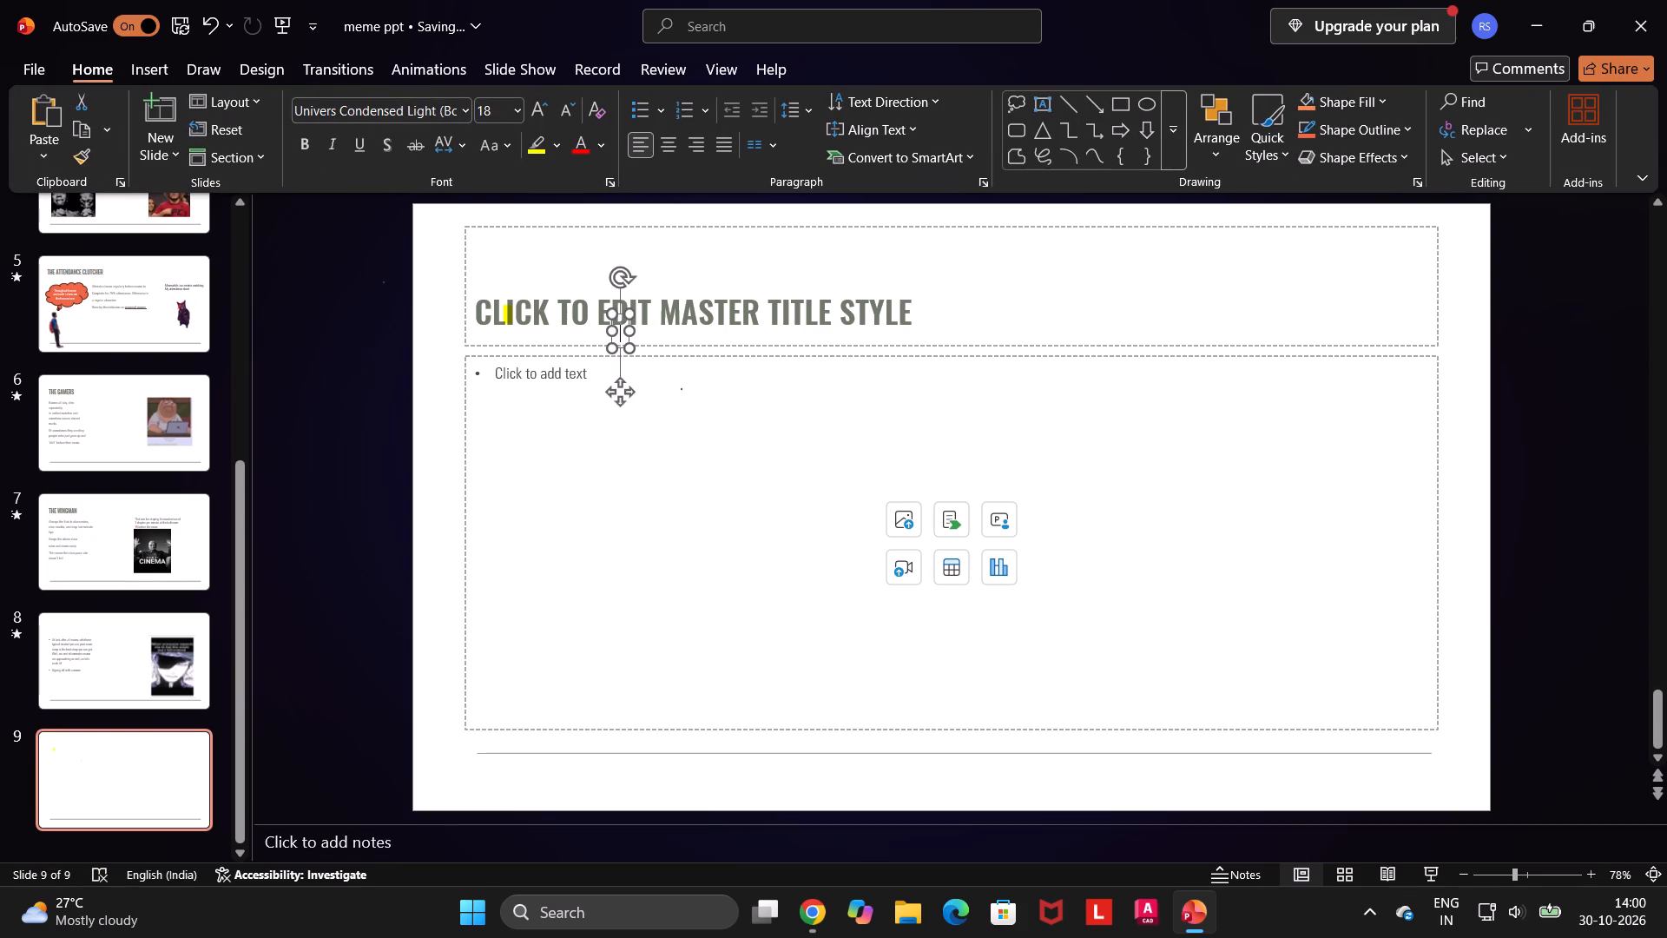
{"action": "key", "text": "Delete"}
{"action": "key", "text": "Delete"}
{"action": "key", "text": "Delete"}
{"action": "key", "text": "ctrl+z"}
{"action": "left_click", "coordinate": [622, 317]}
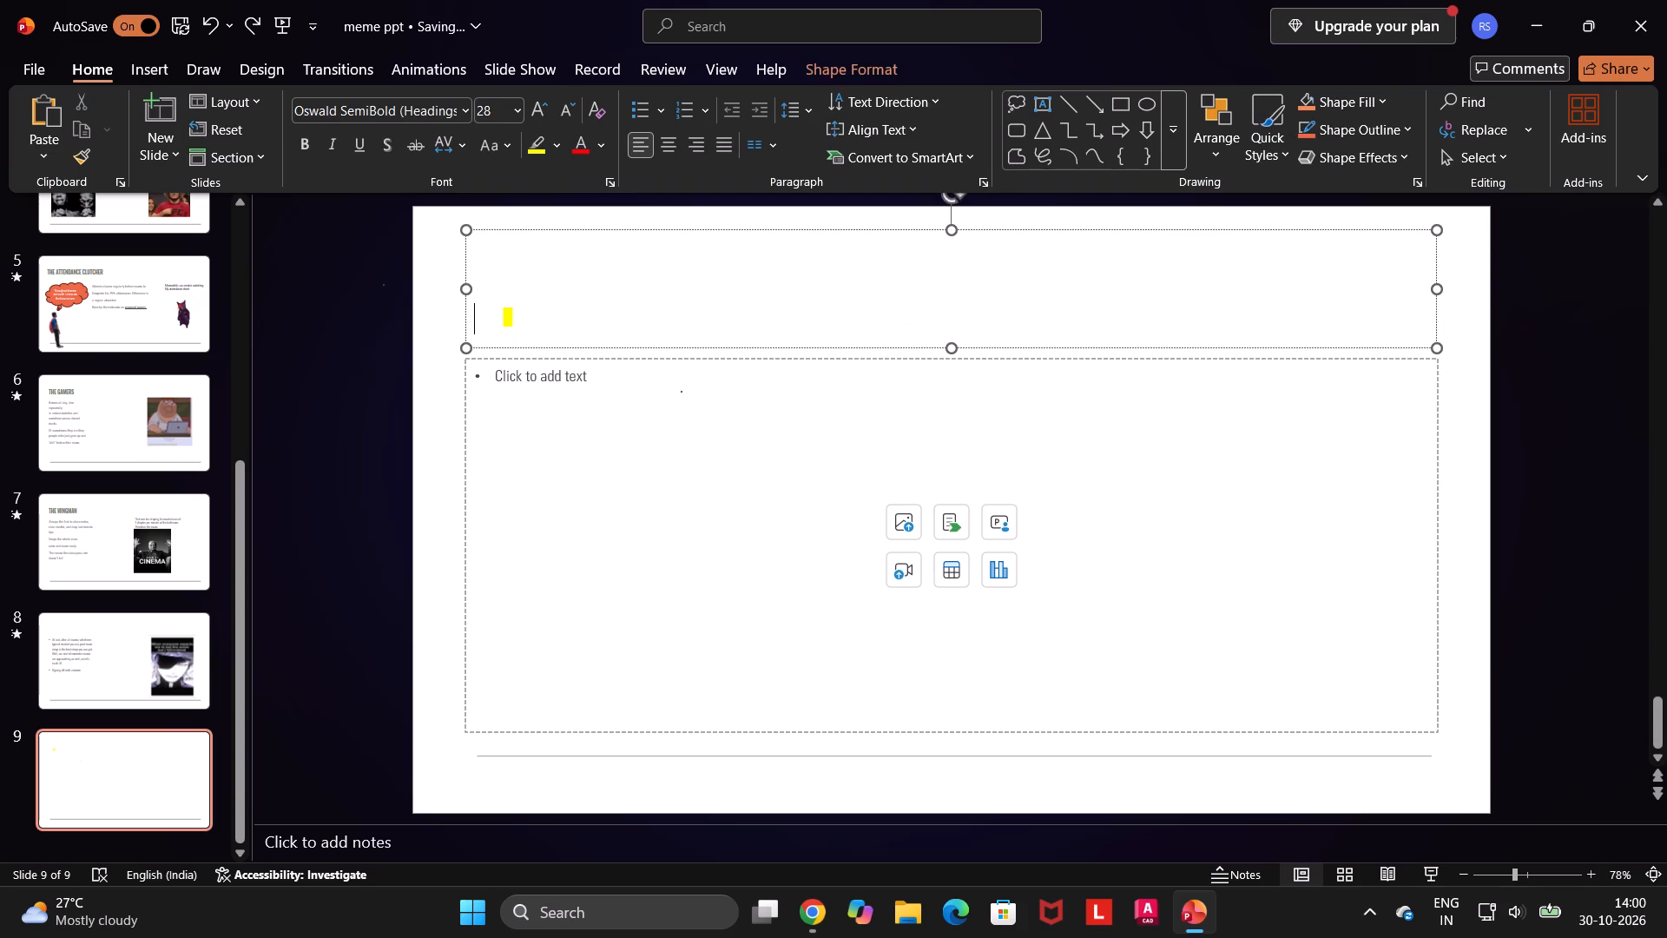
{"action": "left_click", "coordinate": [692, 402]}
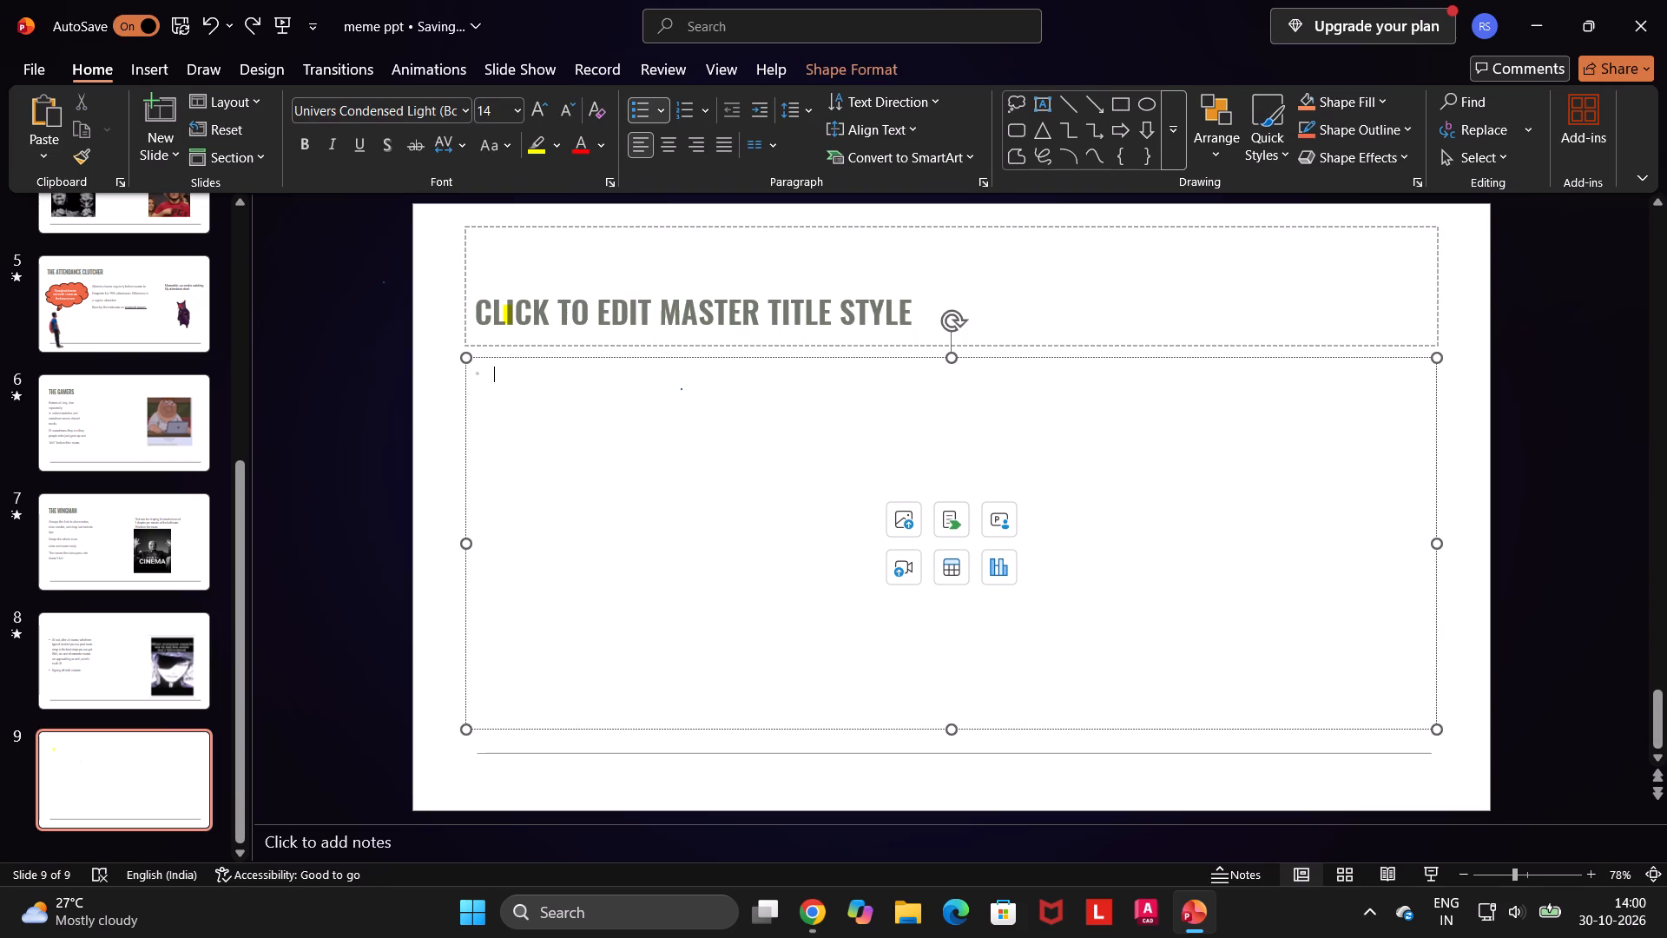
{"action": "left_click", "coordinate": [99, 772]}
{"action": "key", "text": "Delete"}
Add a Title layout slide after slide 8 and enter "Thank You" as its title.
{"action": "left_click", "coordinate": [166, 140]}
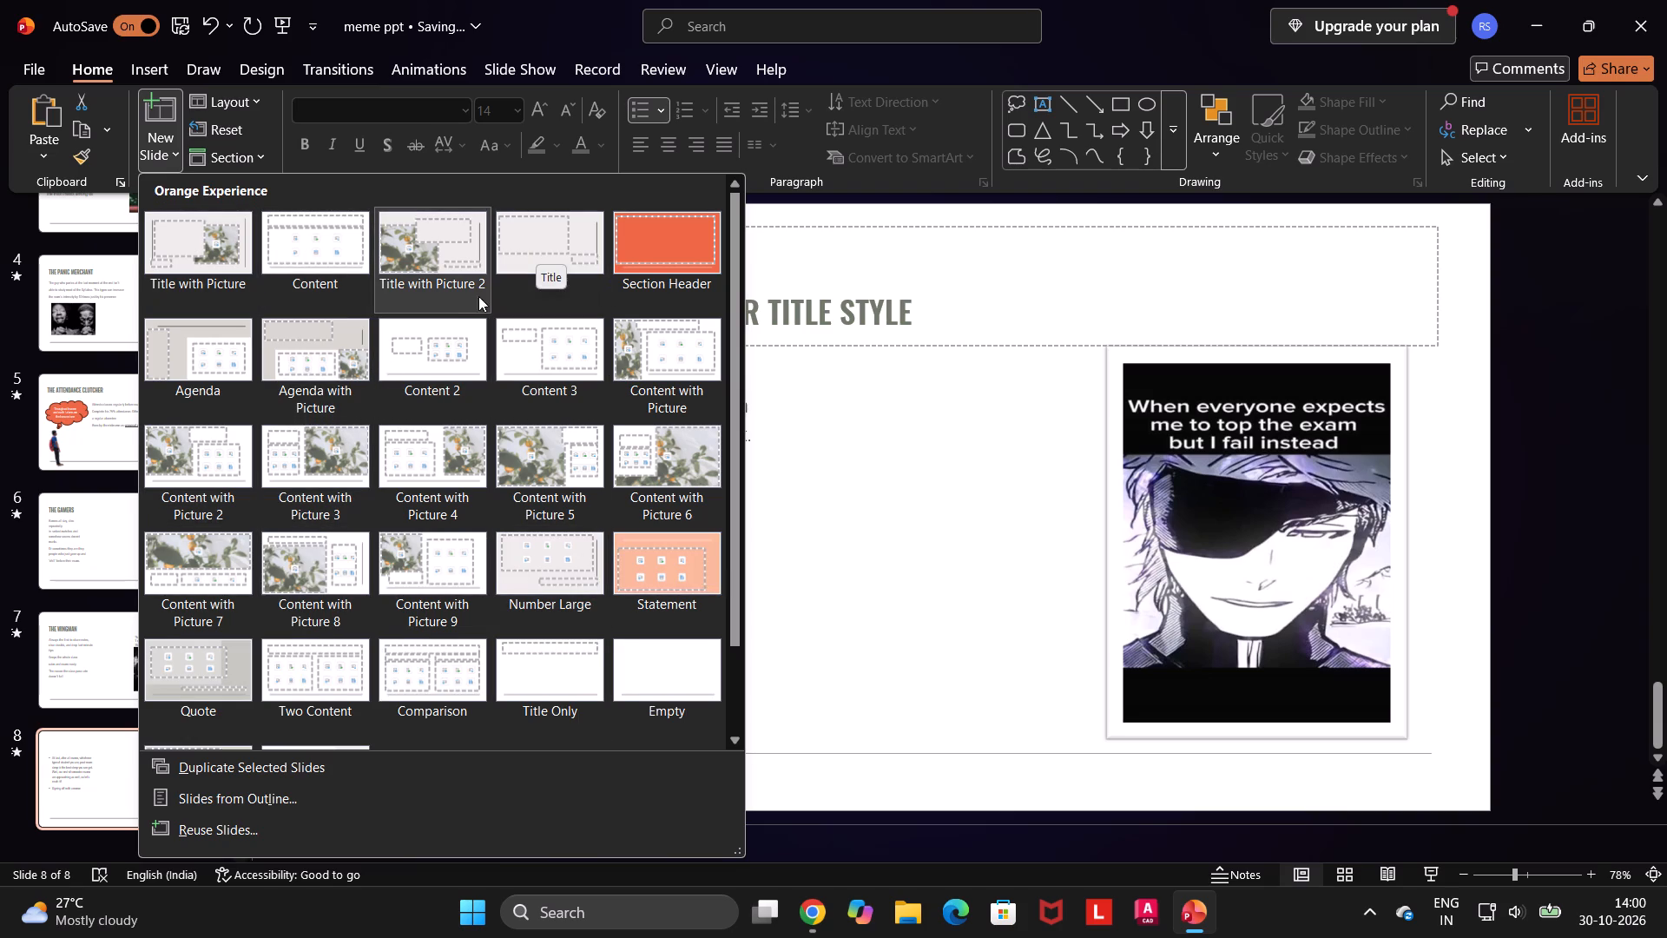
{"action": "left_click", "coordinate": [536, 262]}
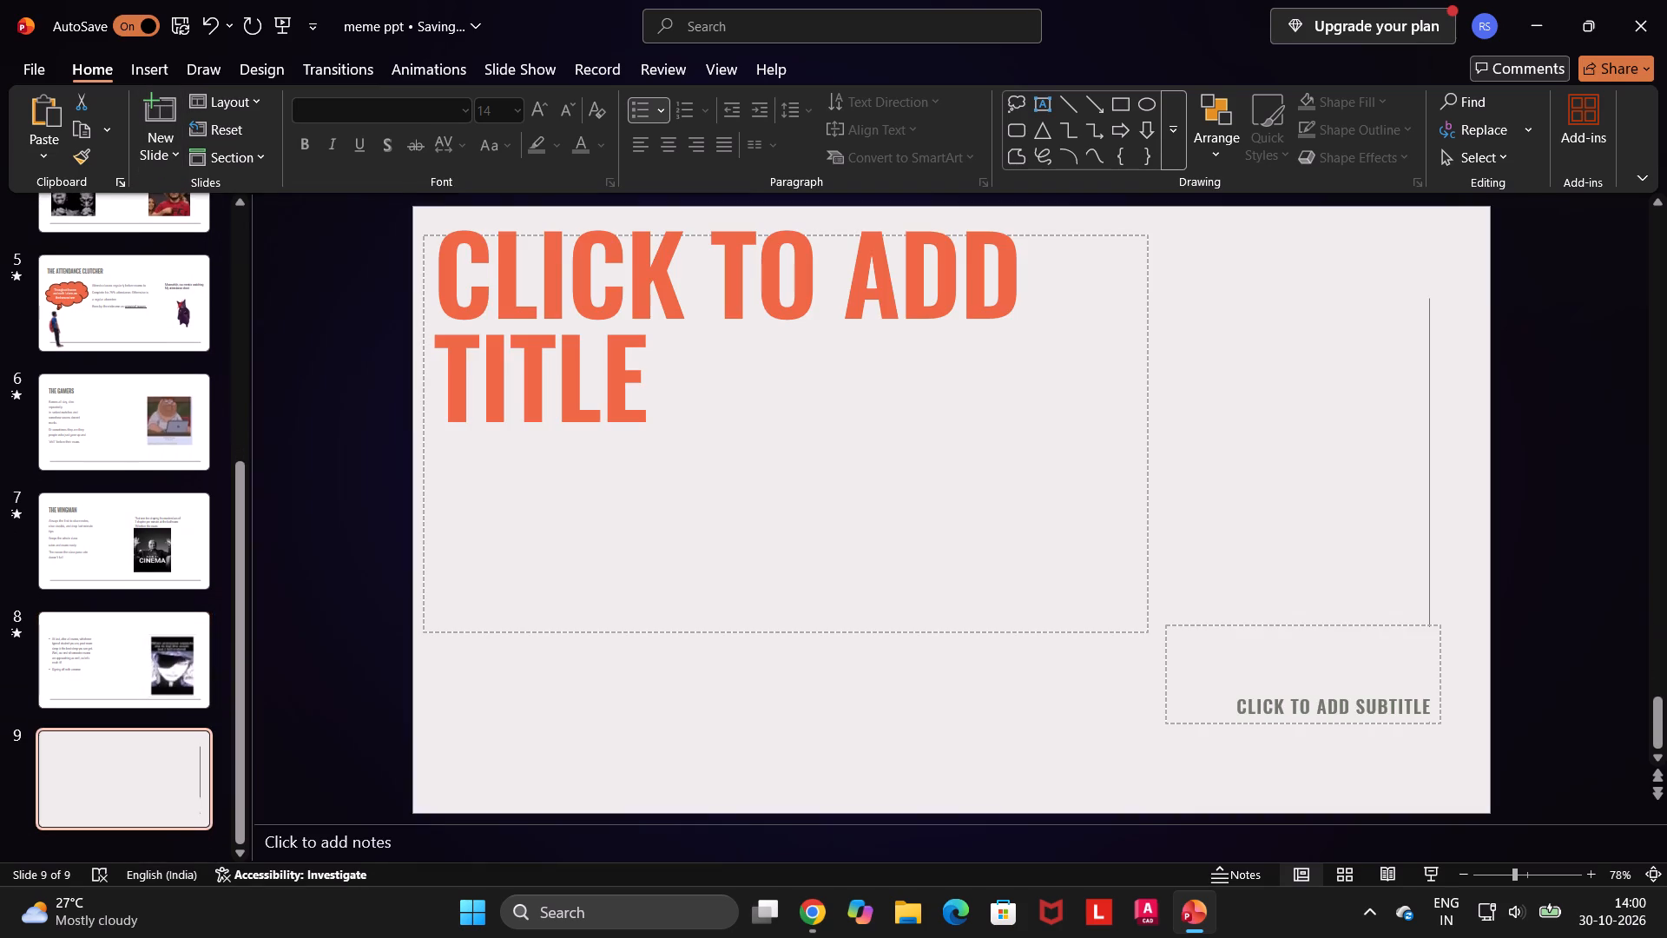
{"action": "left_click_drag", "start_coordinate": [734, 428], "coordinate": [468, 313]}
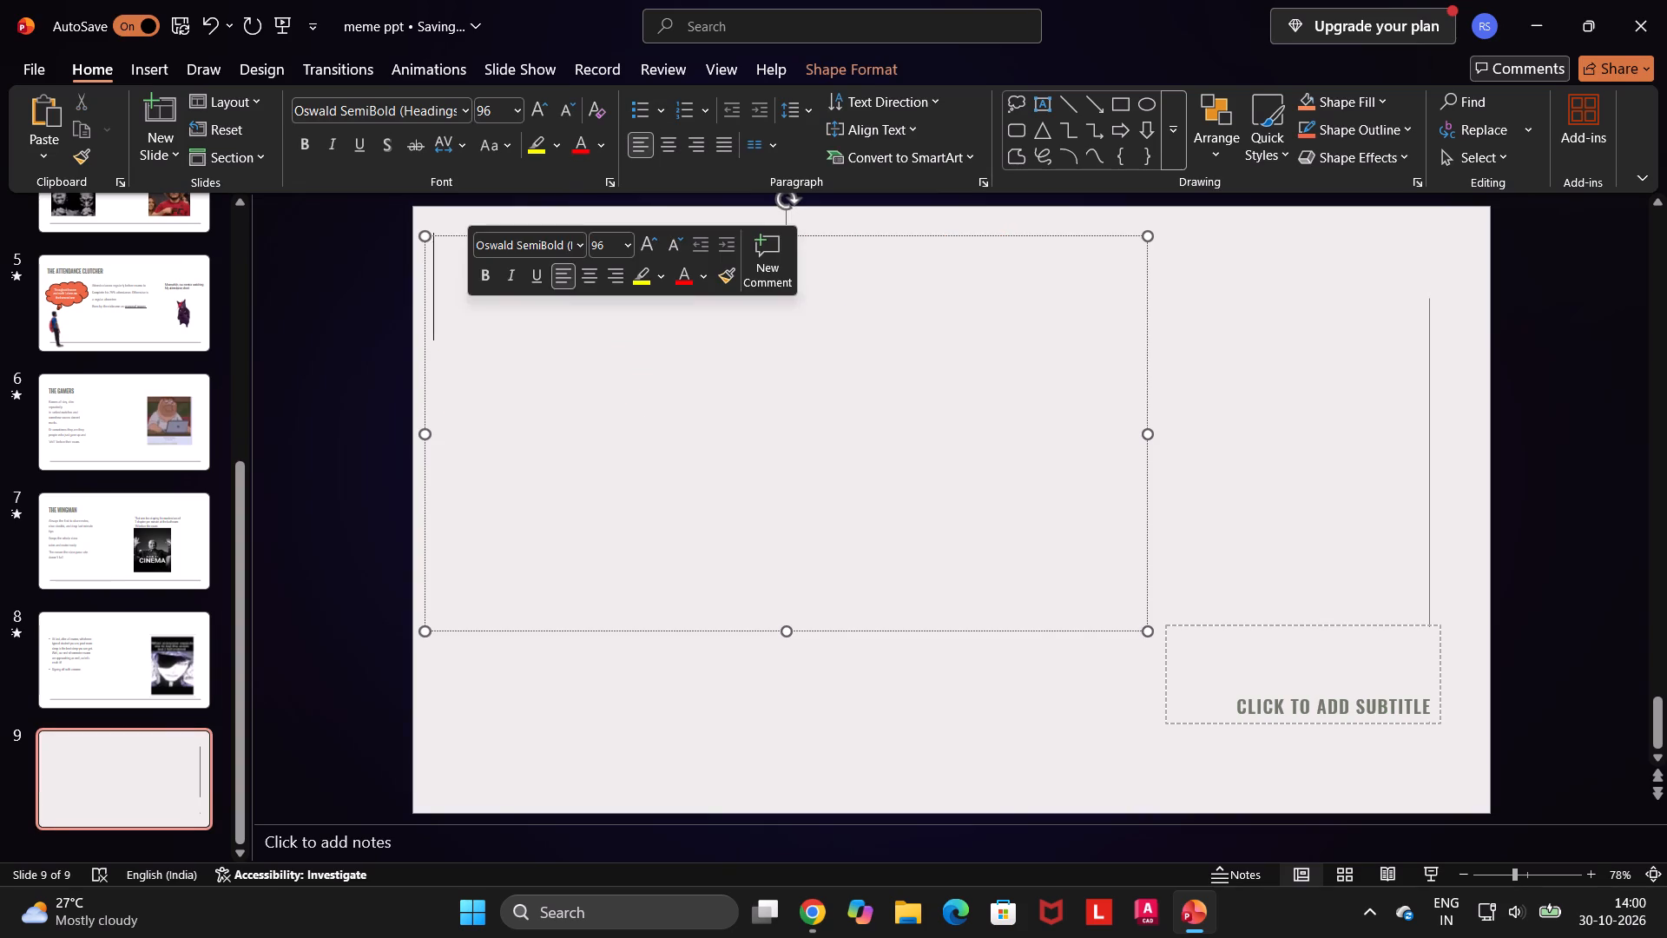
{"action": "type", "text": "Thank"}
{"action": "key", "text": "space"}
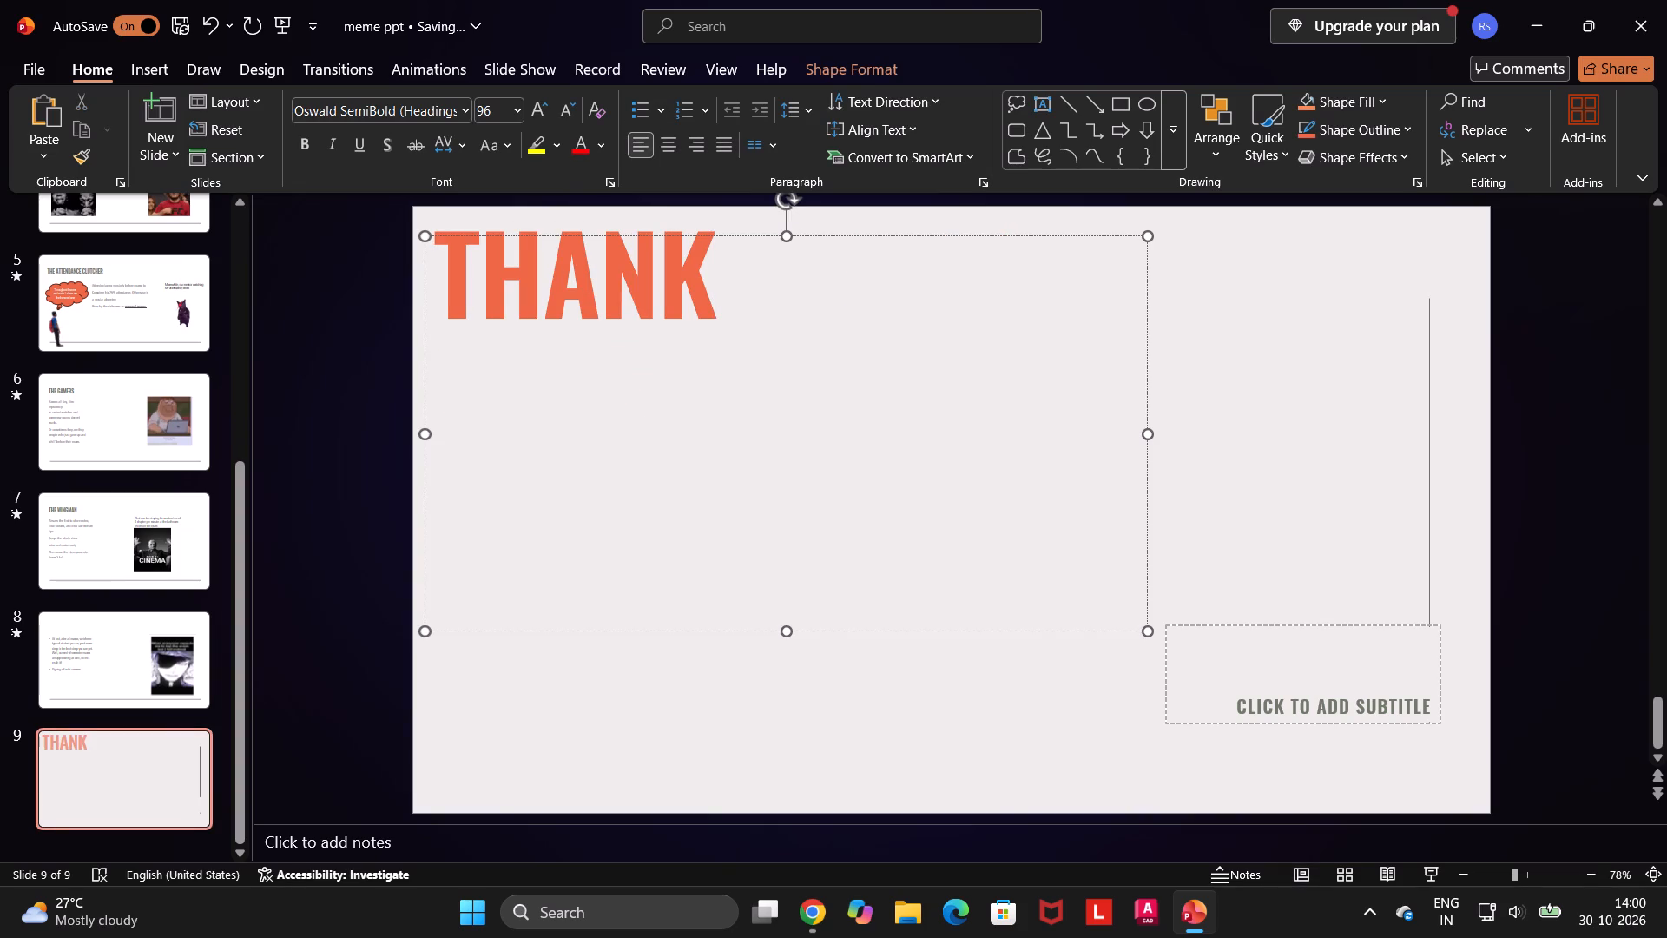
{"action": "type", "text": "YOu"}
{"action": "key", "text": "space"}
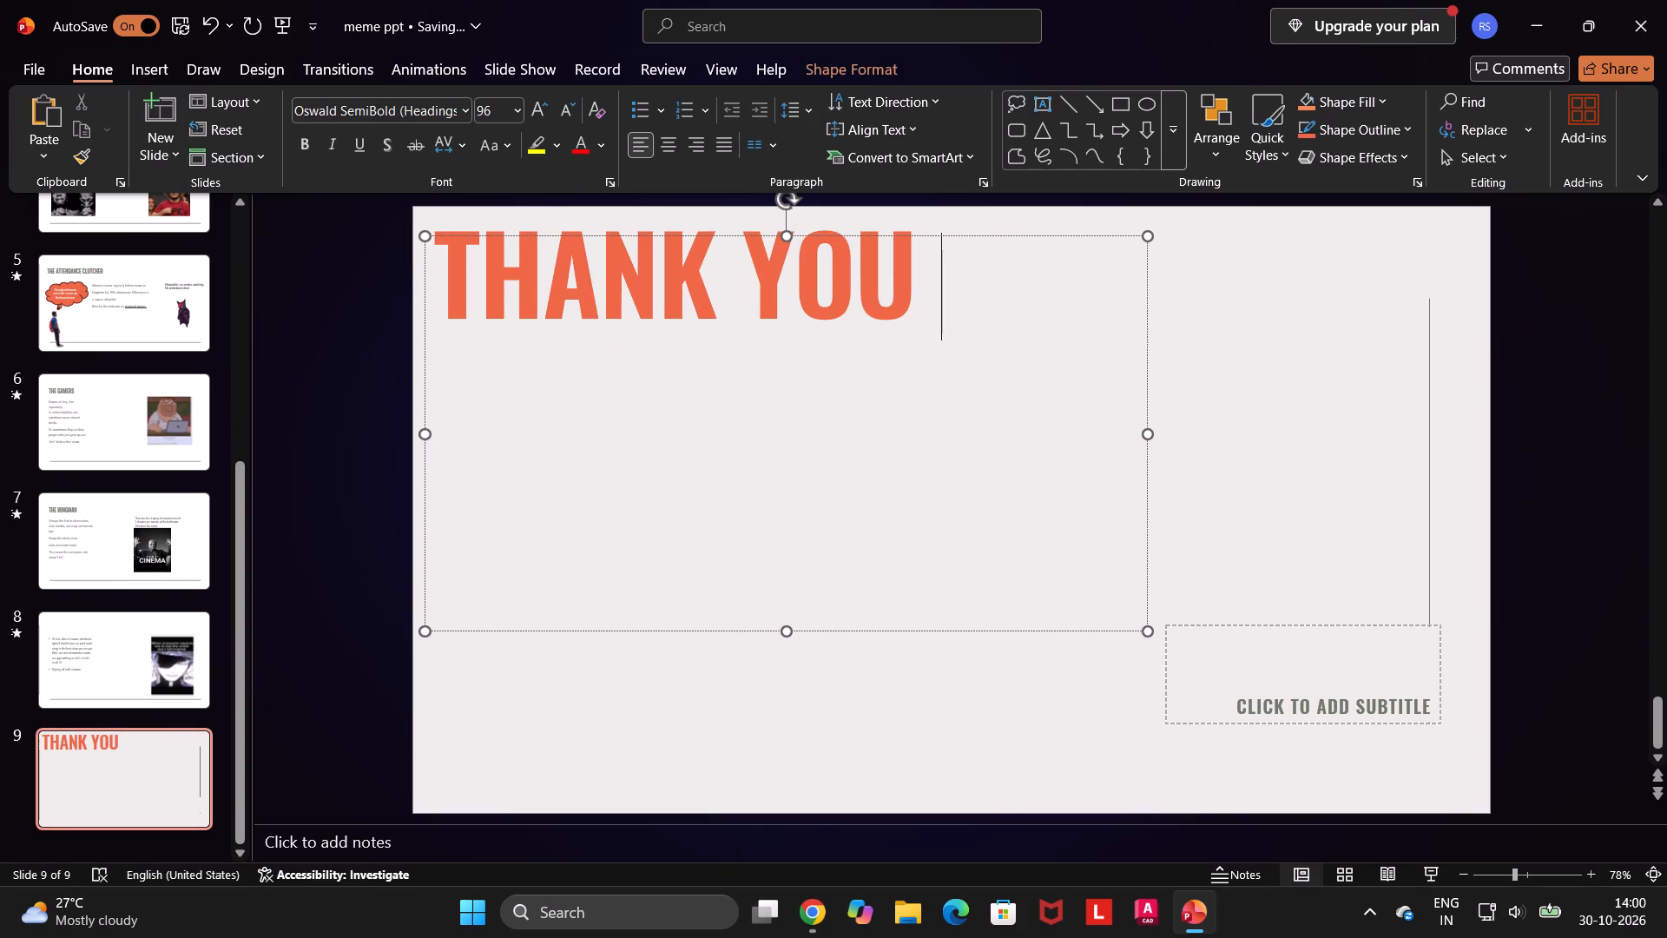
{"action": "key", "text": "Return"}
Replace the author name and ID in the title slide's subtitle with "Communication skill" and "practical assesment" on two lines.
{"action": "scroll", "coordinate": [791, 474], "scroll_direction": "up", "scroll_amount": 4}
{"action": "scroll", "coordinate": [179, 346], "scroll_direction": "up", "scroll_amount": 5}
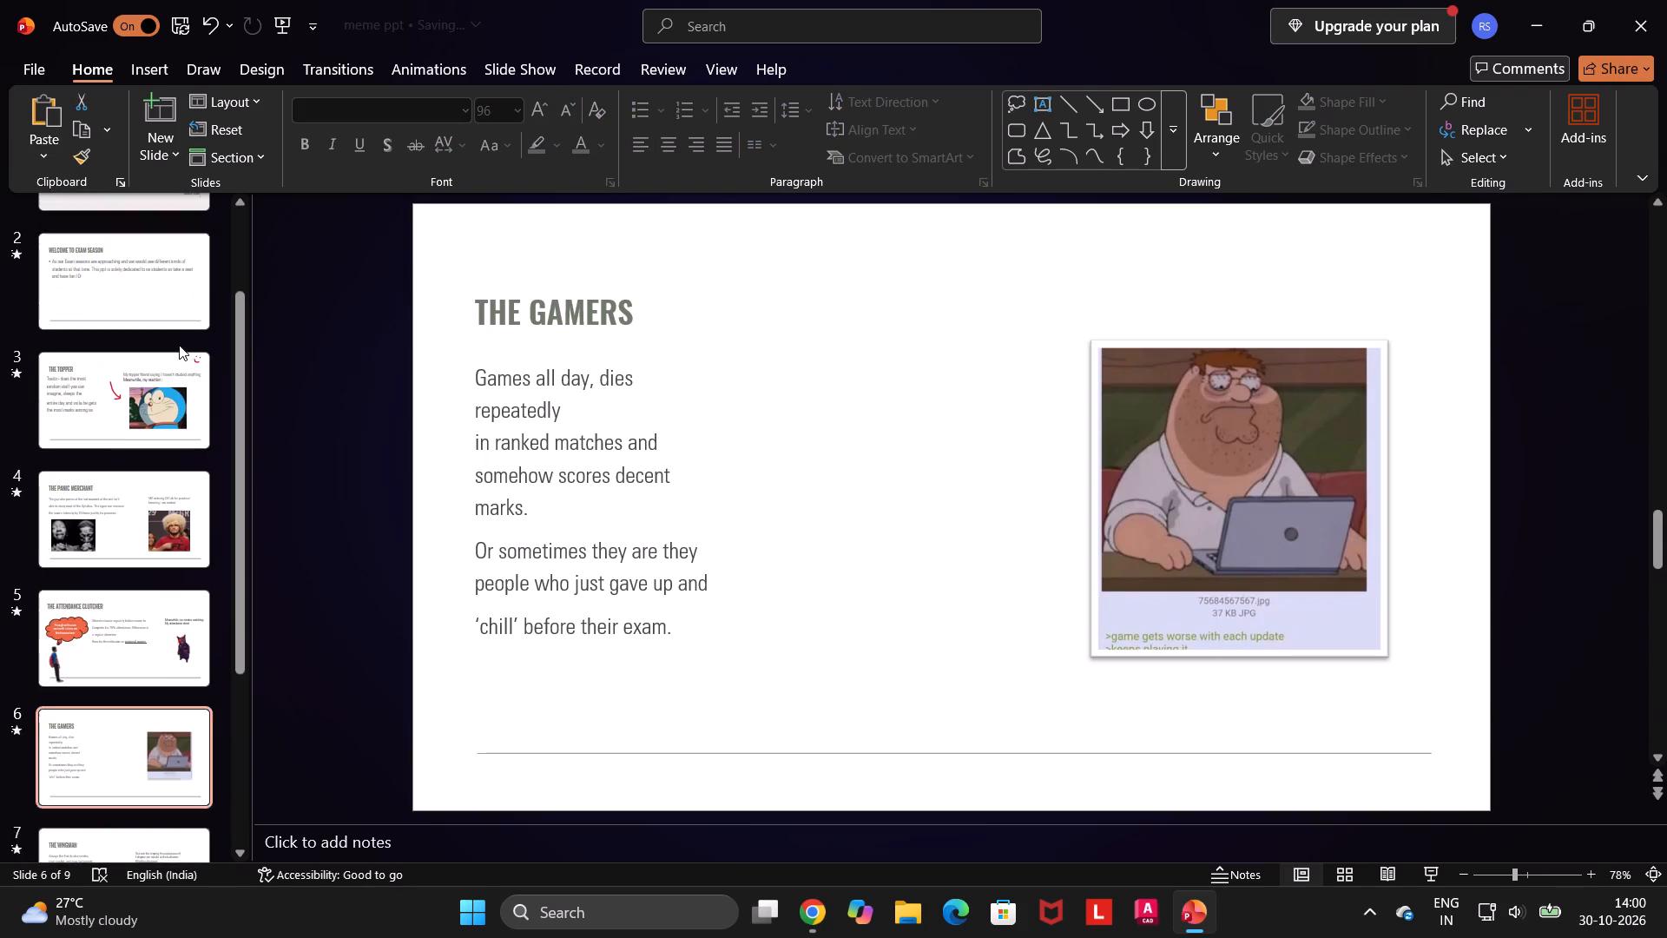
{"action": "scroll", "coordinate": [179, 345], "scroll_direction": "up", "scroll_amount": 15}
{"action": "left_click", "coordinate": [167, 285]}
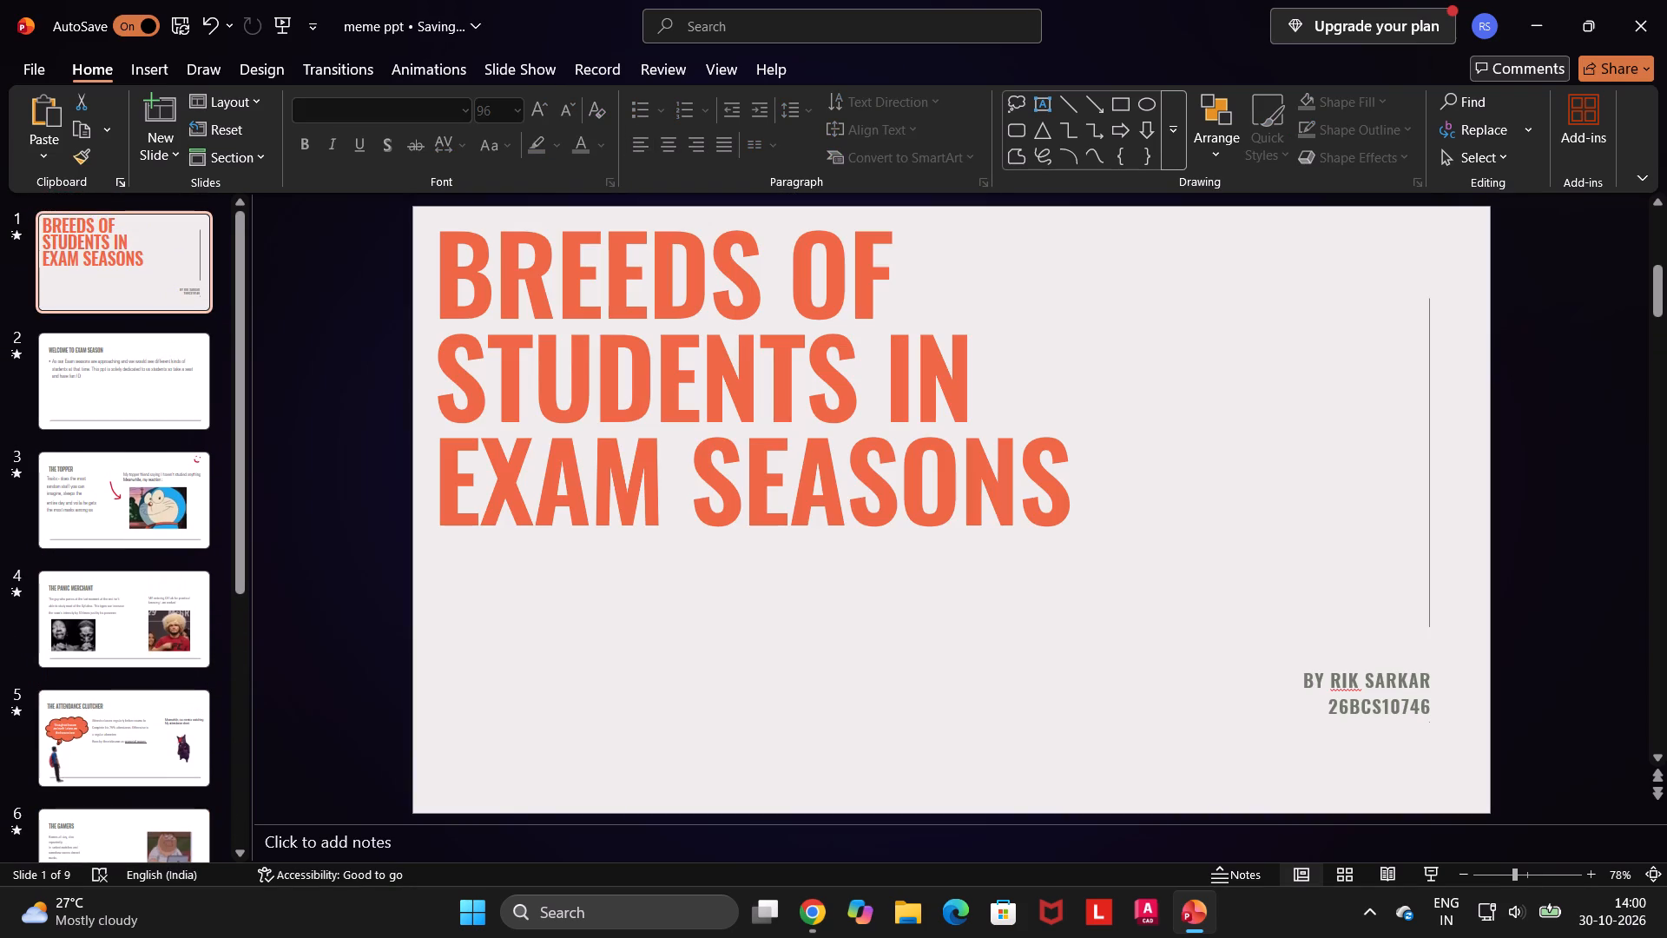
{"action": "left_click", "coordinate": [1294, 676]}
{"action": "left_click", "coordinate": [1297, 674]}
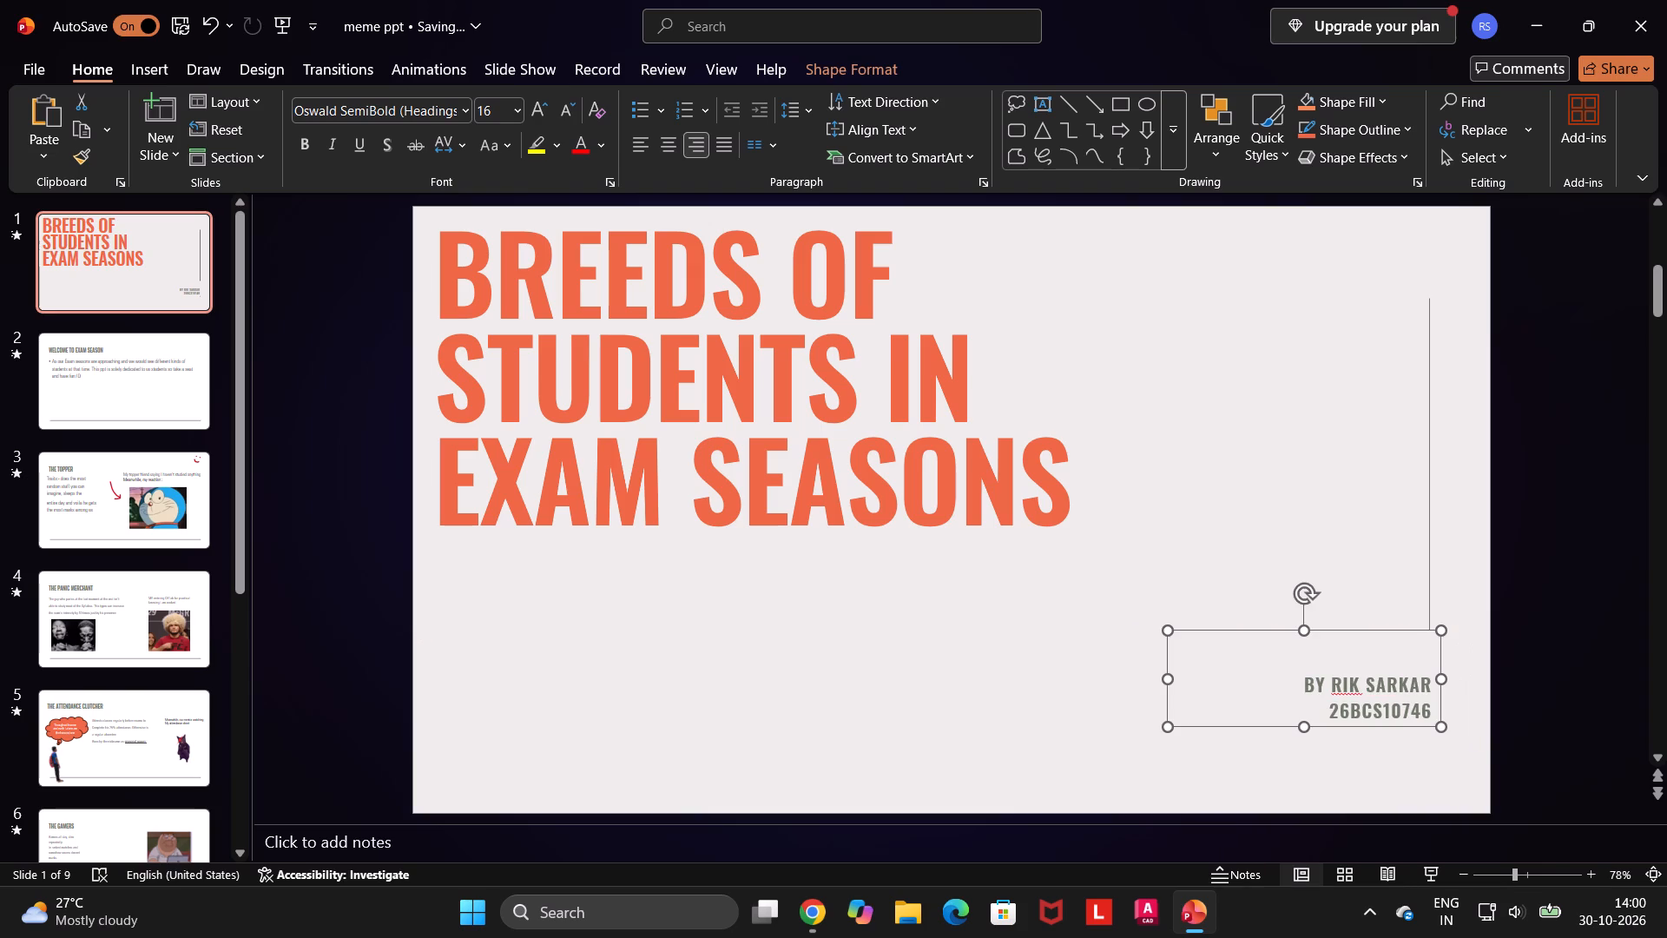
{"action": "triple_click", "coordinate": [1306, 678]}
{"action": "key", "text": "ctrl+c"}
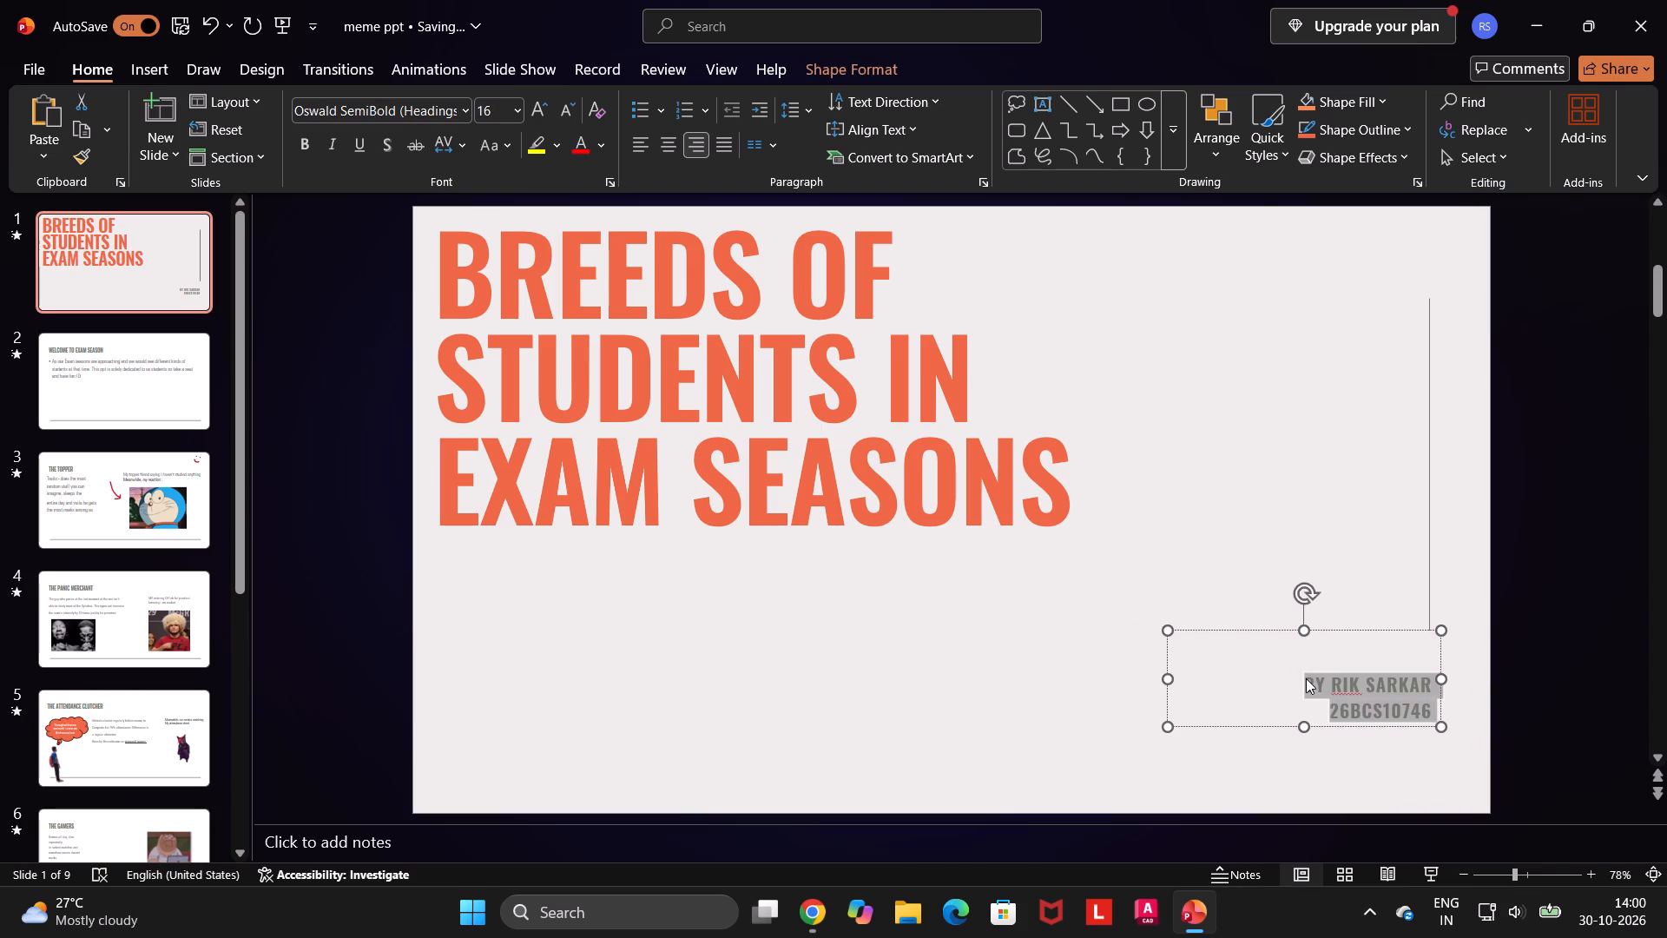
{"action": "key", "text": "ctrl+v"}
{"action": "key", "text": "ctrl+a"}
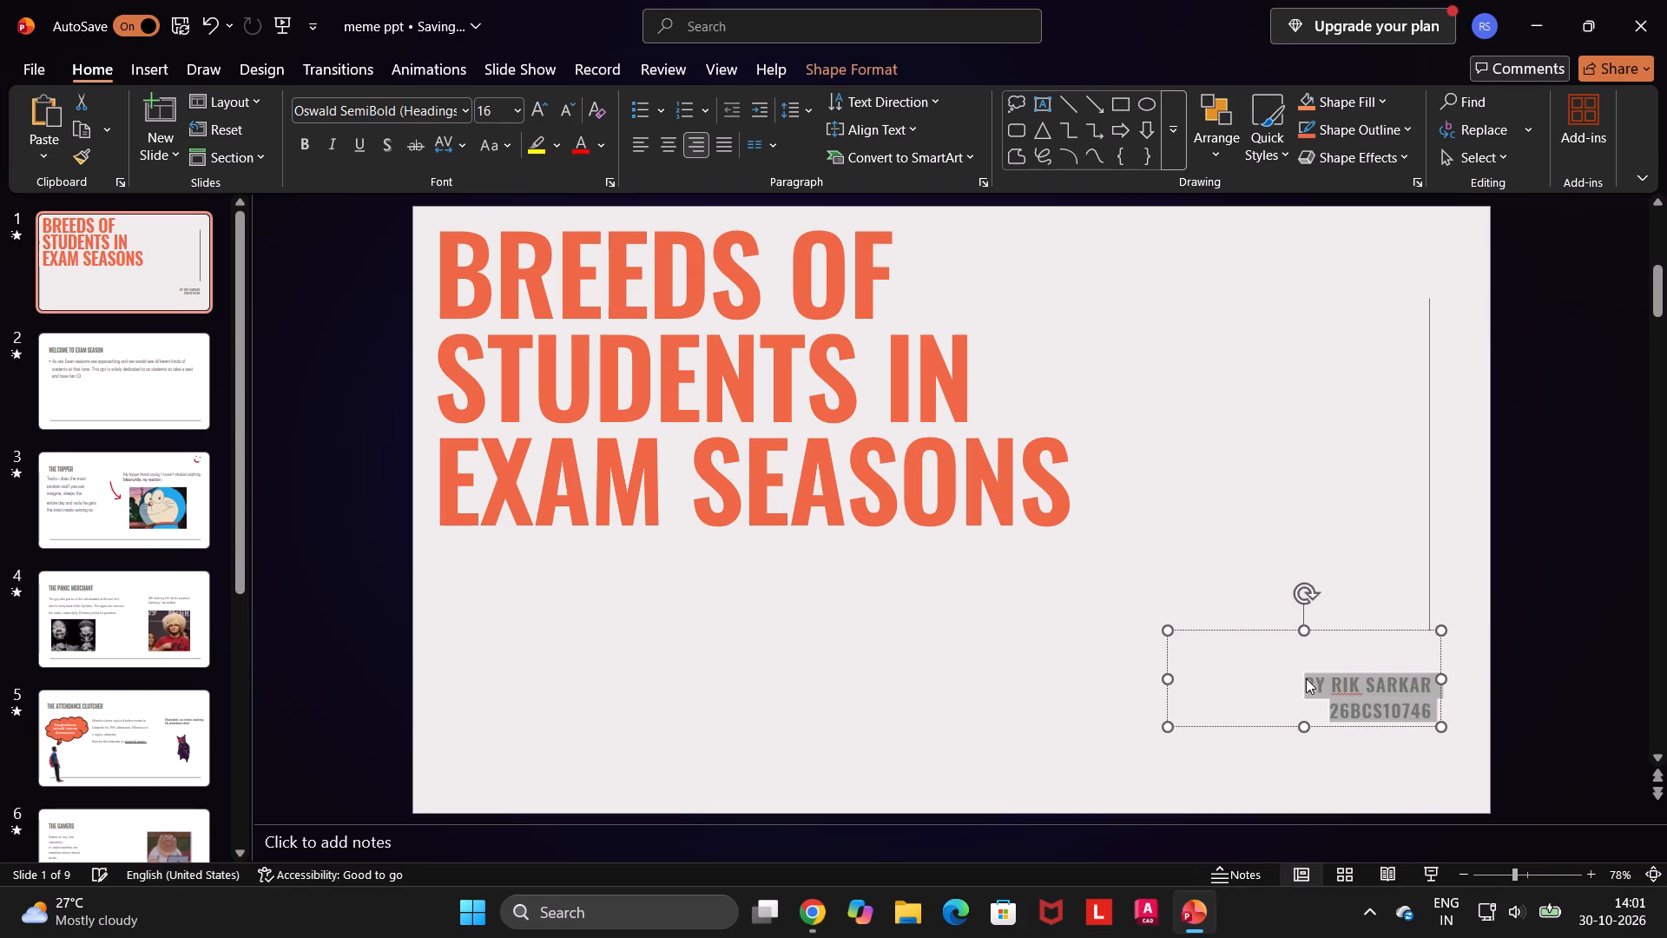
{"action": "key", "text": "BackSpace"}
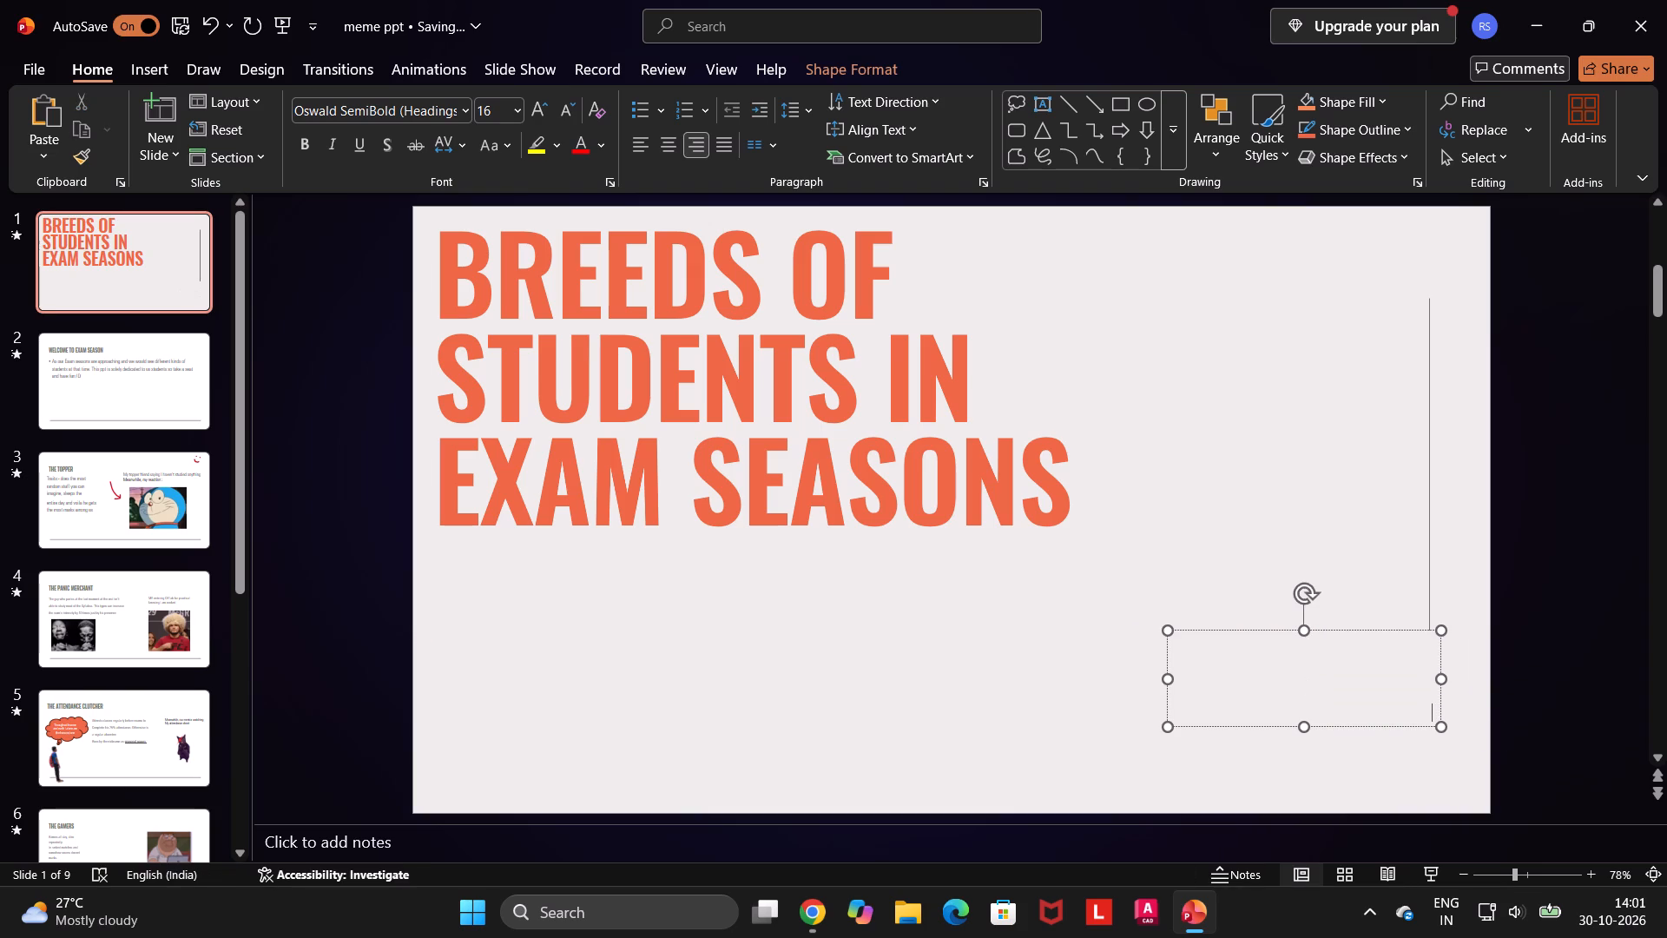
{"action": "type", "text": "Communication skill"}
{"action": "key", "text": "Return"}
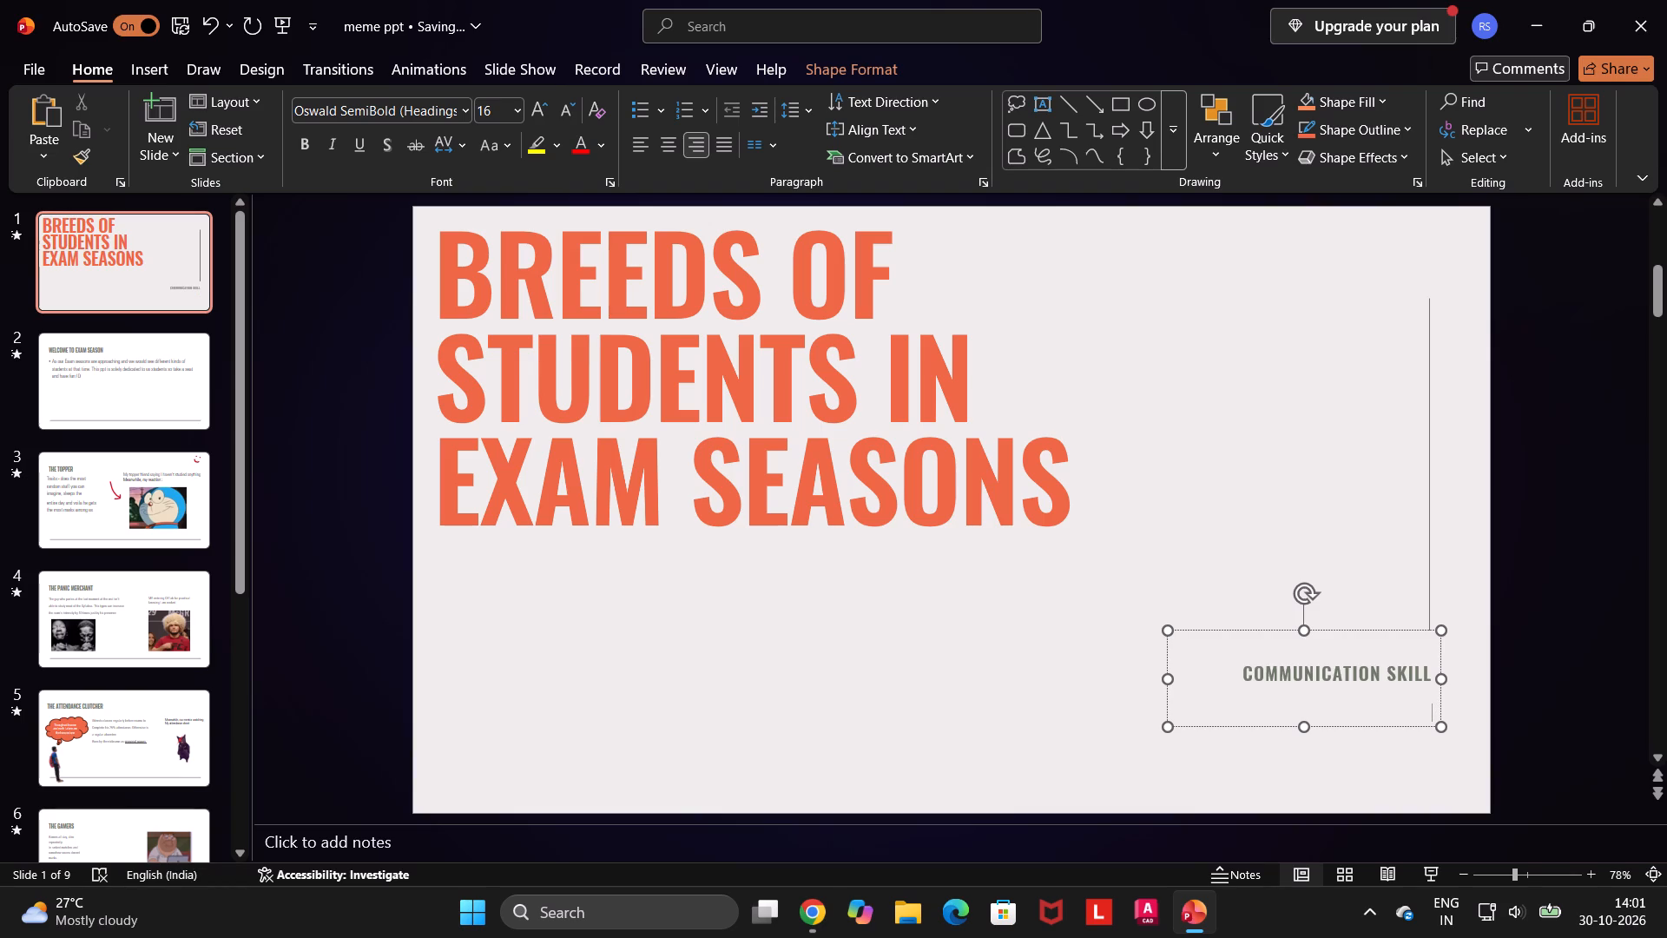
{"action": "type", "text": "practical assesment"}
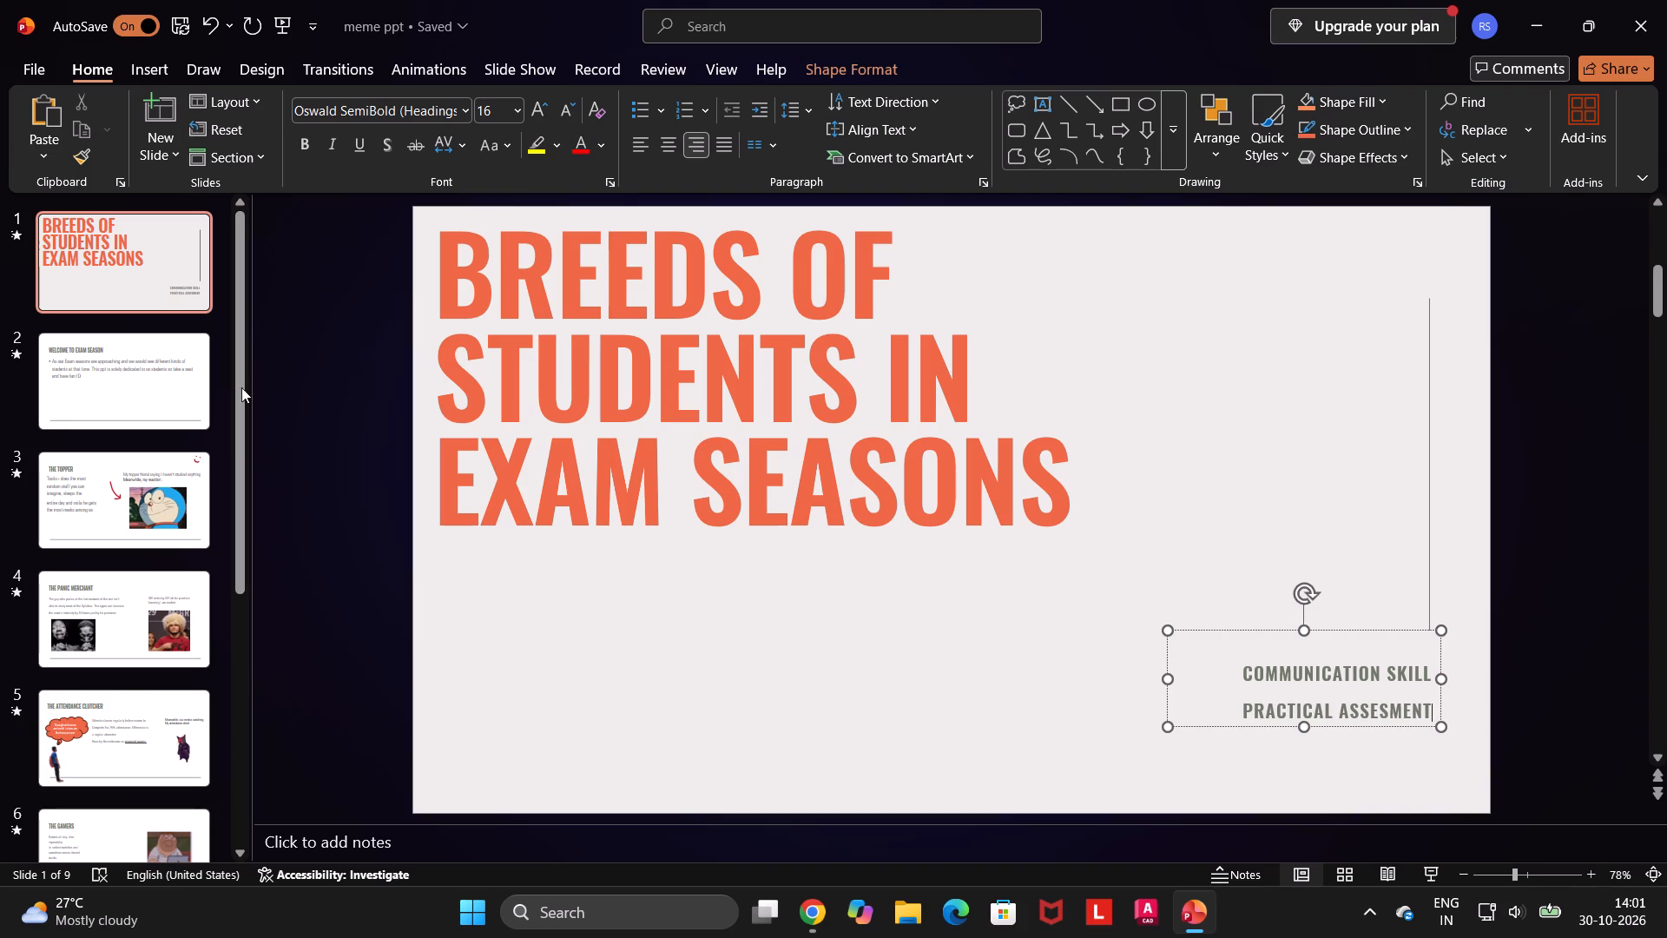
Underline the title "Welcome to Exam Season" on slide 2.
{"action": "left_click", "coordinate": [193, 377]}
{"action": "left_click", "coordinate": [100, 553]}
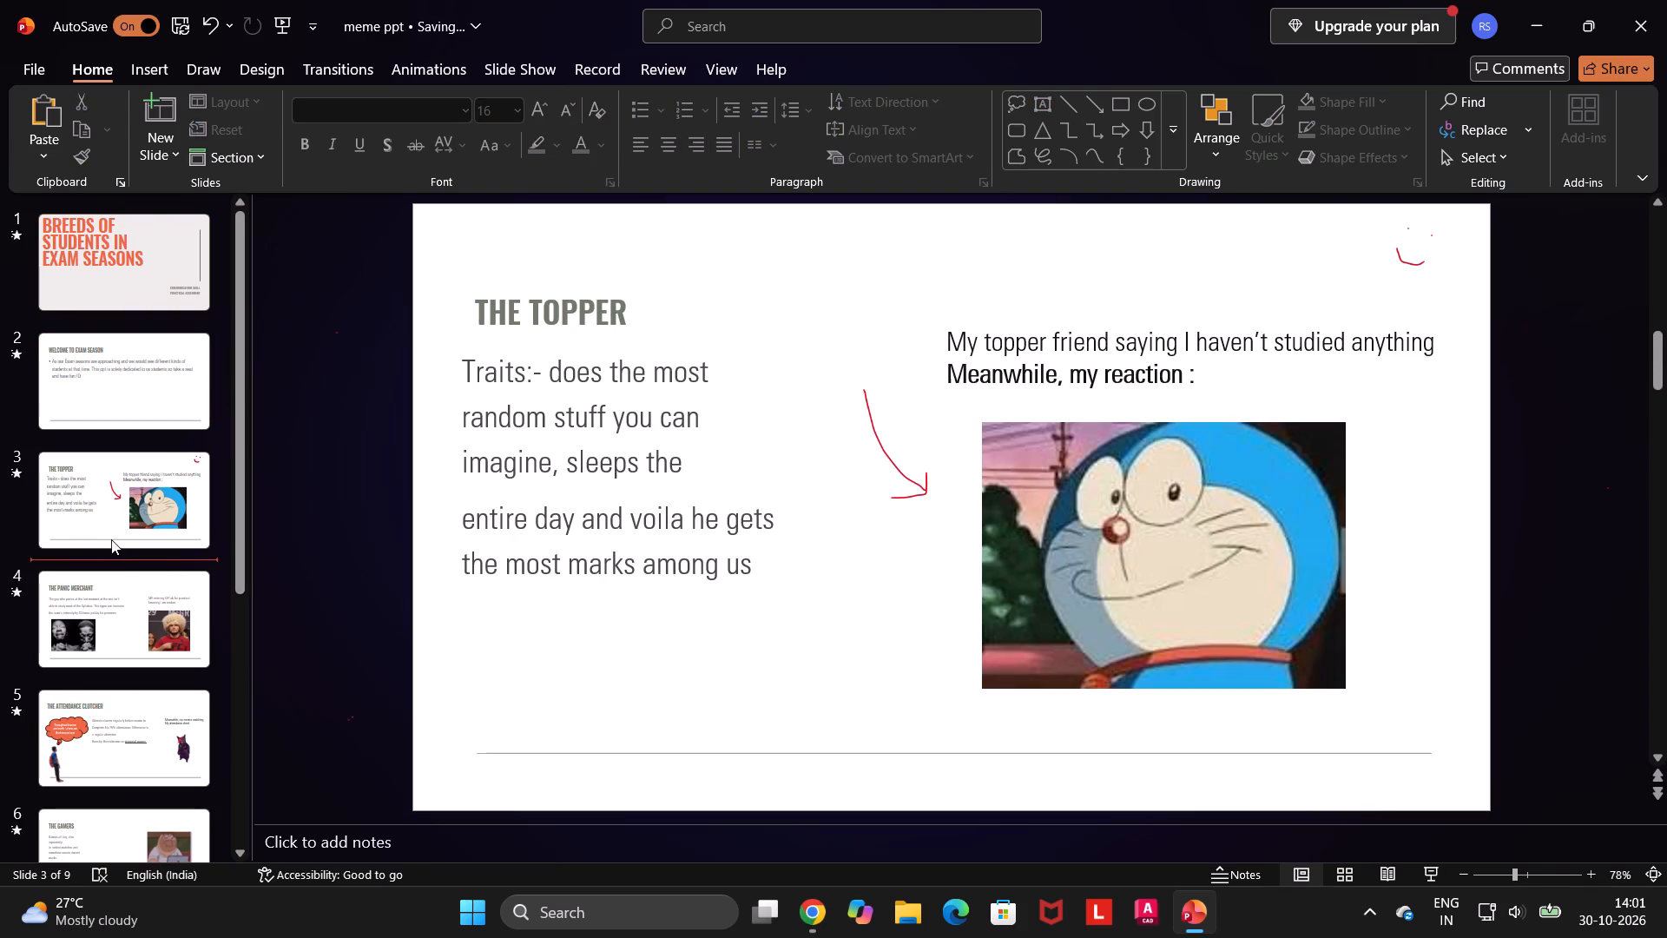
{"action": "left_click", "coordinate": [135, 502]}
{"action": "left_click", "coordinate": [124, 638]}
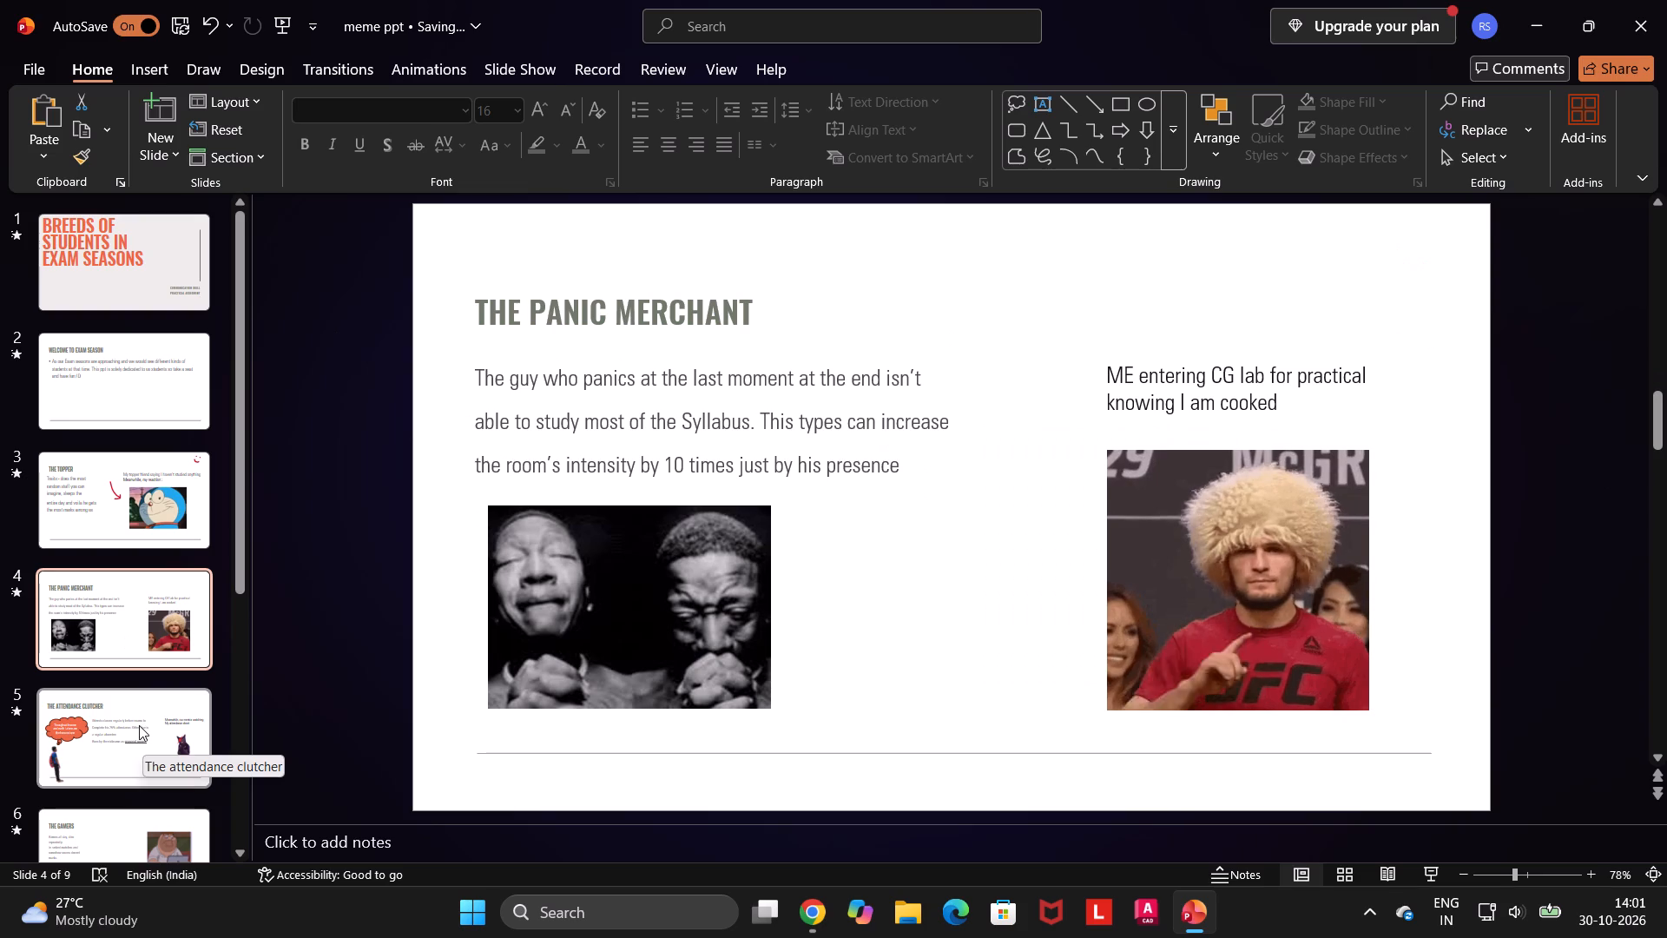
{"action": "left_click", "coordinate": [139, 725]}
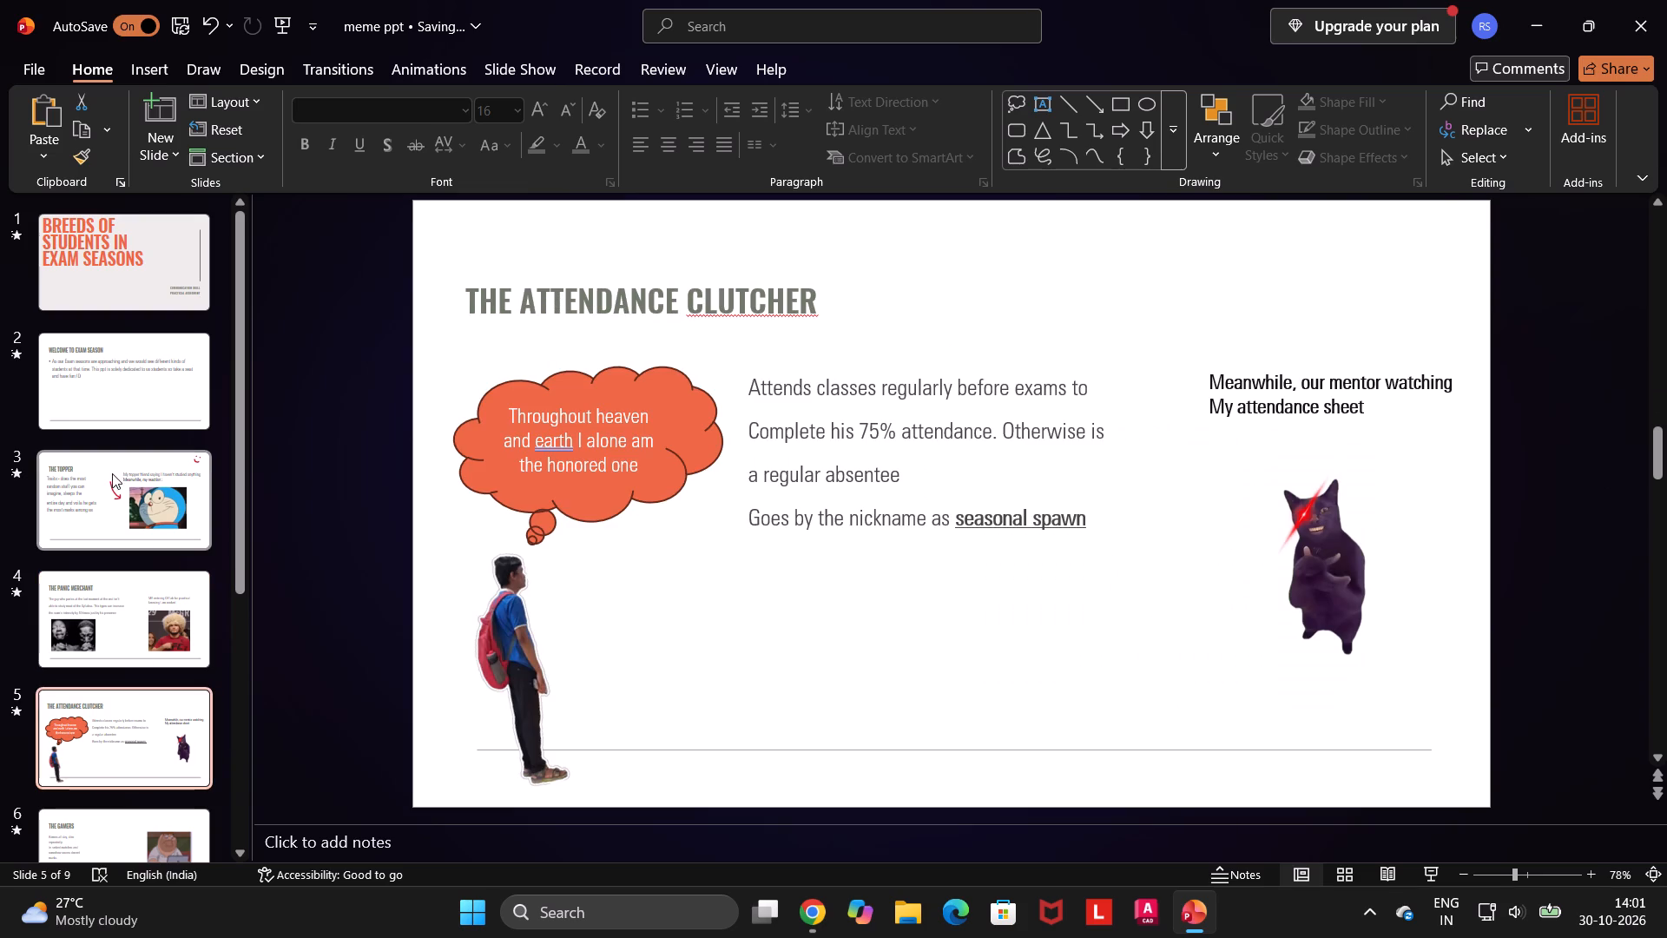
{"action": "left_click", "coordinate": [112, 473]}
{"action": "left_click", "coordinate": [128, 396]}
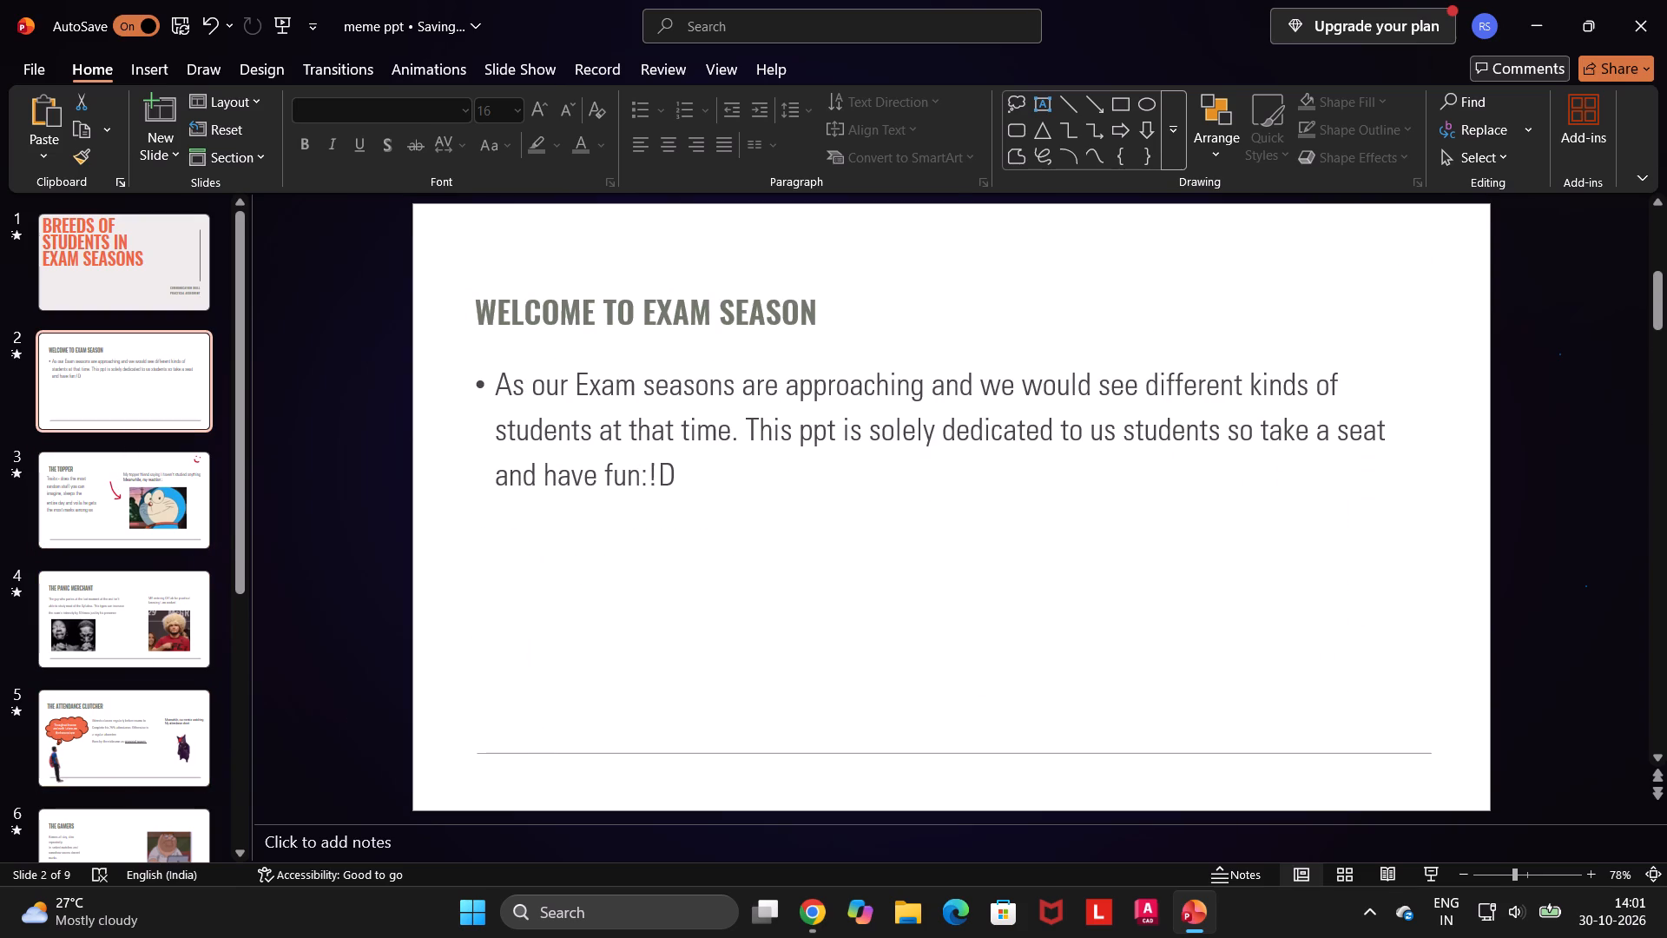
{"action": "triple_click", "coordinate": [590, 312]}
{"action": "key", "text": "ctrl+u"}
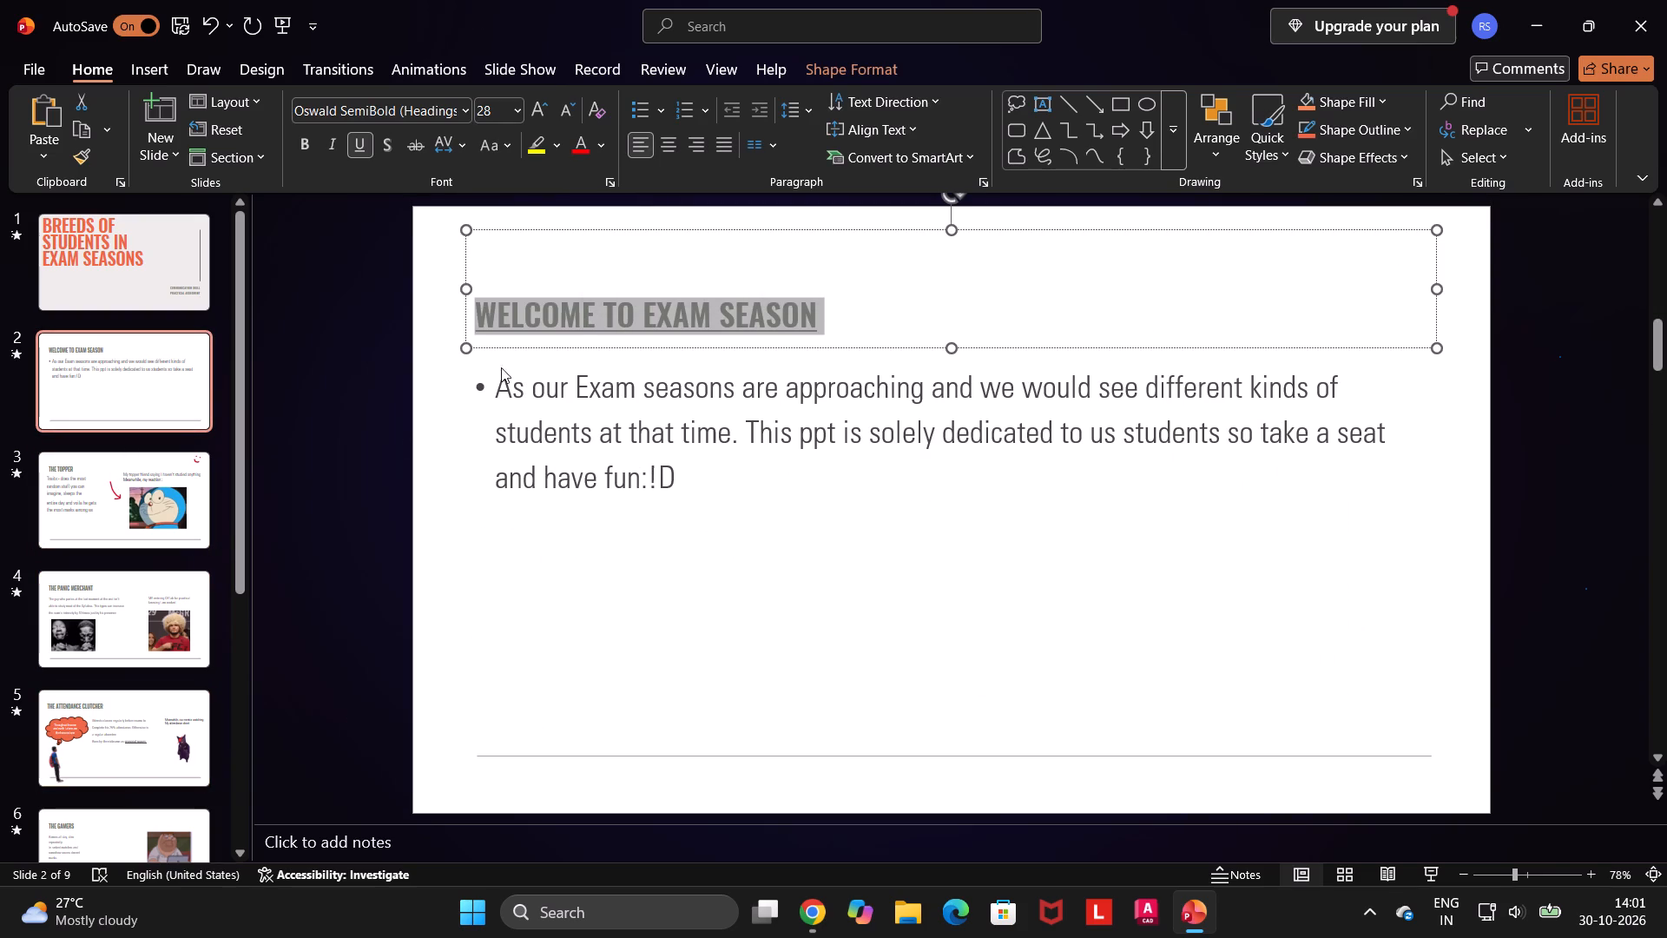
Underline the titles "The Topper", "The Panic Merchant" and "The Attendance Clutcher" on slides 3 to 5.
{"action": "left_click", "coordinate": [129, 475]}
{"action": "left_click", "coordinate": [587, 300]}
{"action": "double_click", "coordinate": [555, 304]}
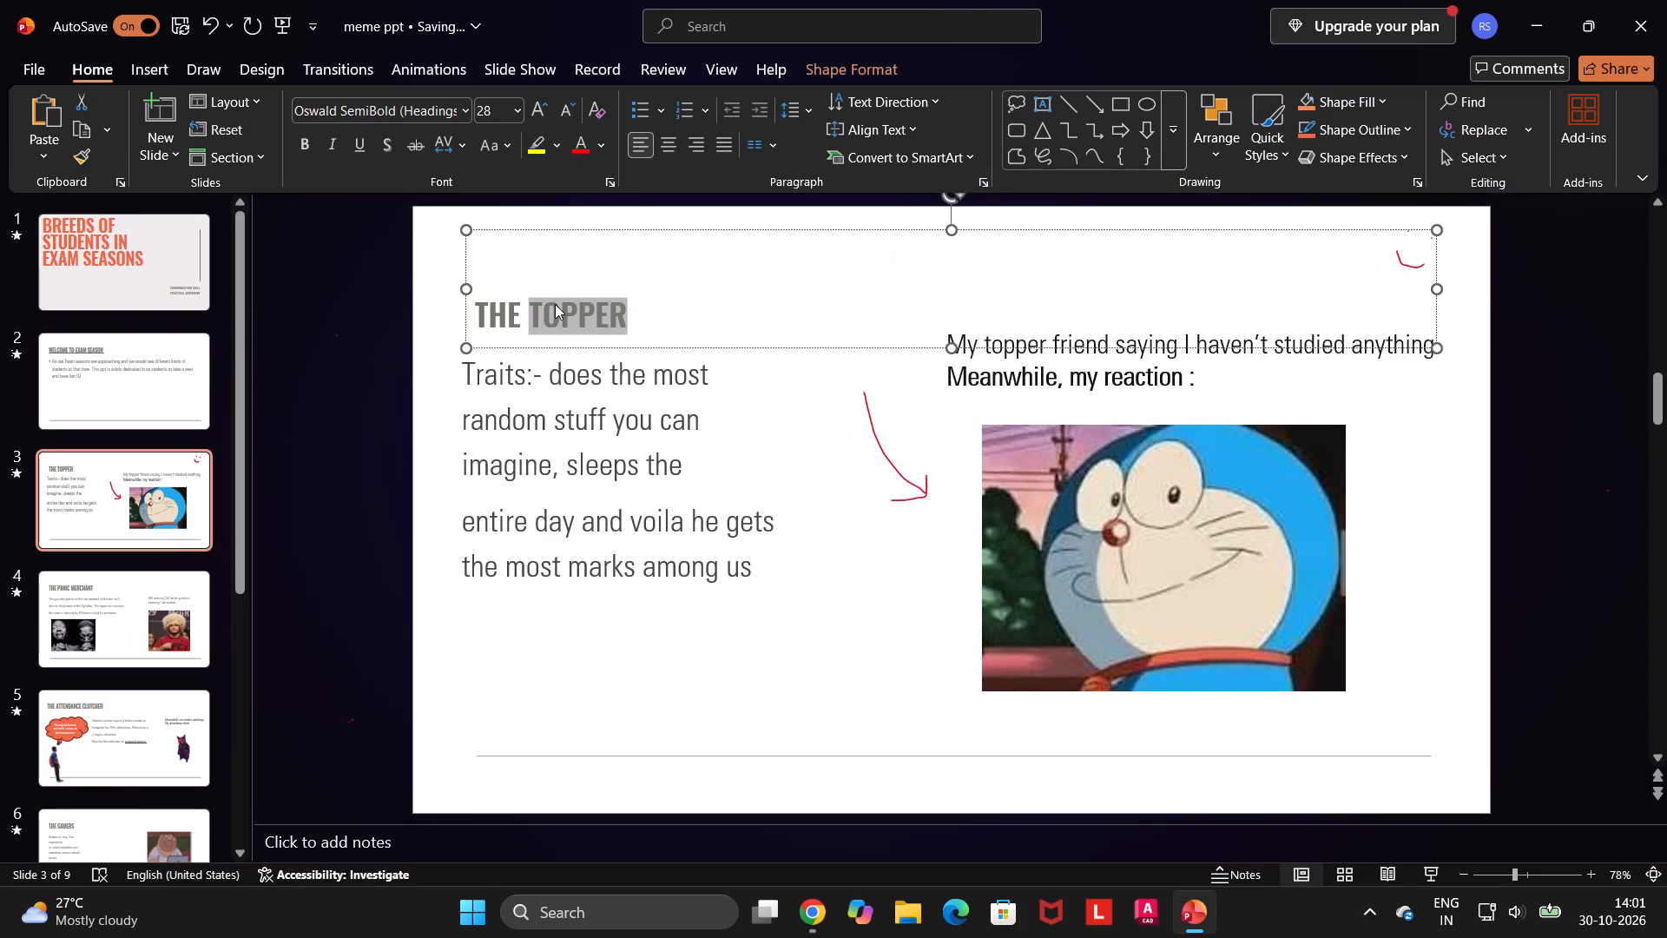
{"action": "triple_click", "coordinate": [555, 304]}
{"action": "key", "text": "ctrl+u"}
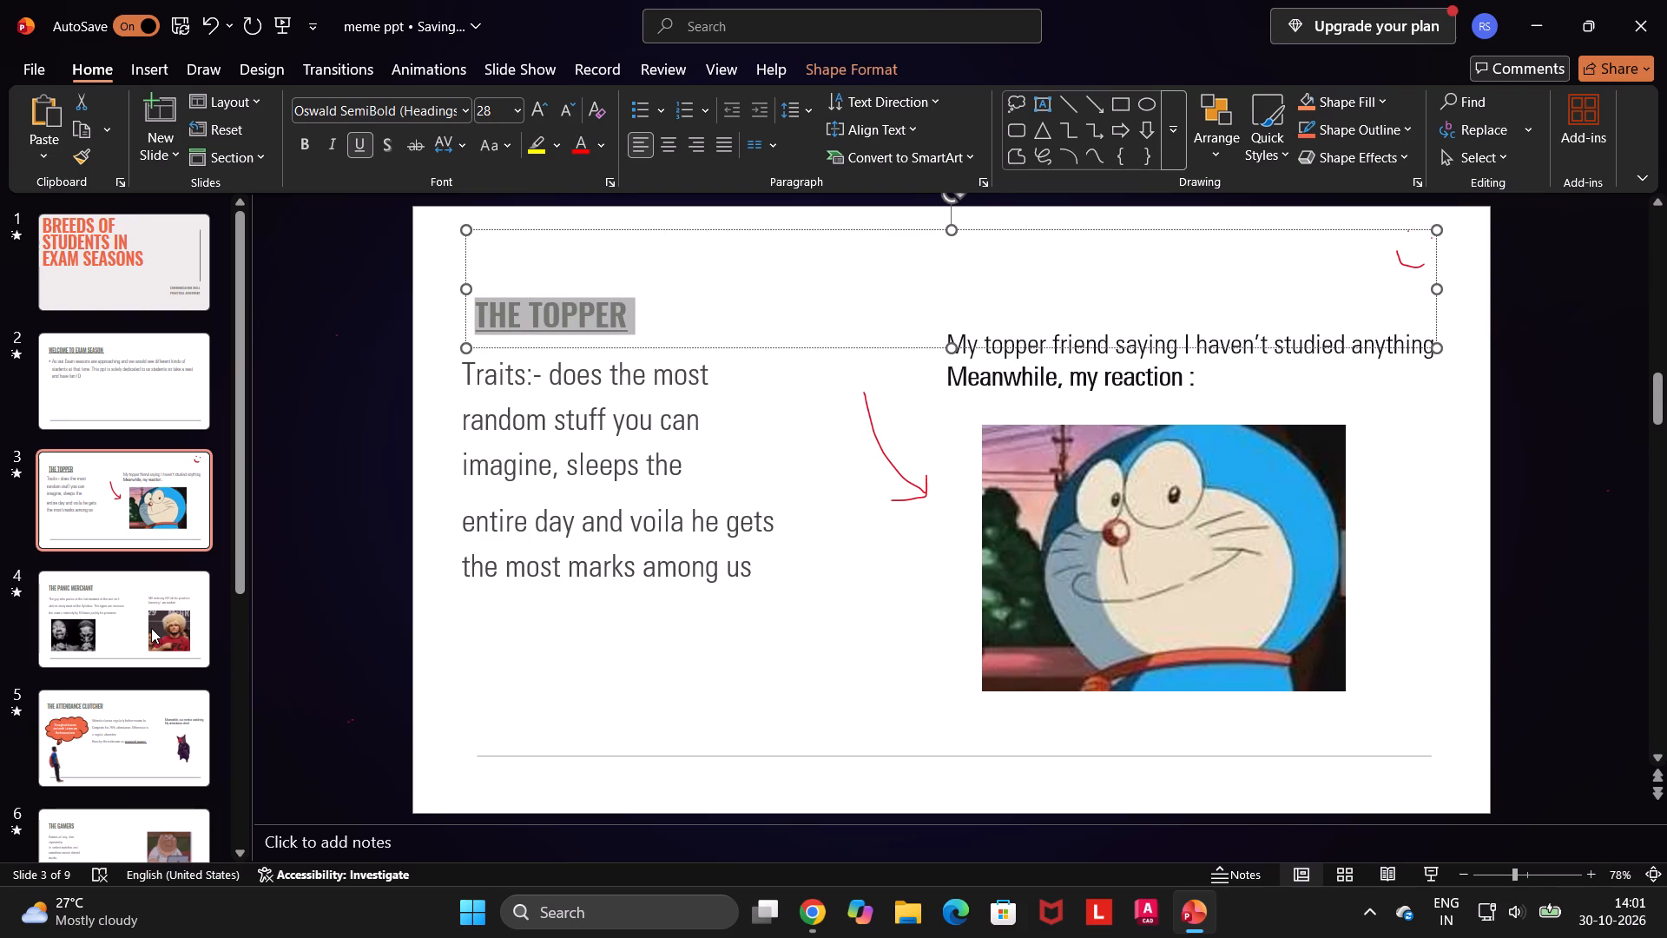
{"action": "left_click", "coordinate": [151, 628]}
{"action": "triple_click", "coordinate": [615, 314]}
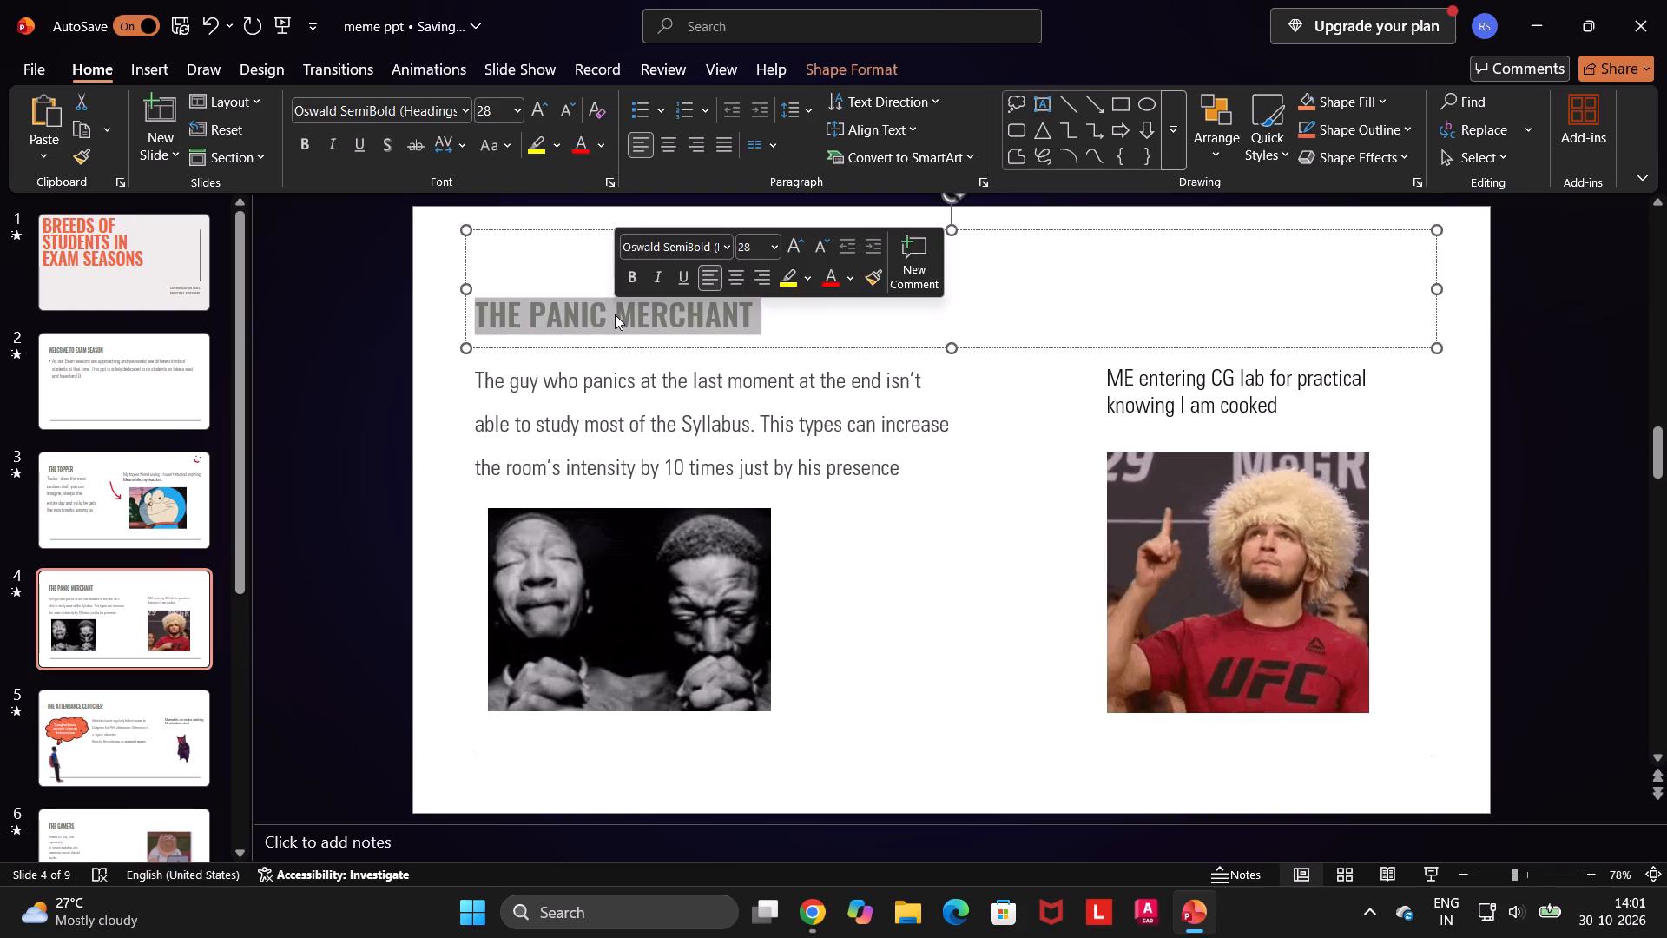
{"action": "key", "text": "ctrl+u"}
{"action": "scroll", "coordinate": [114, 635], "scroll_direction": "down", "scroll_amount": 2}
{"action": "left_click", "coordinate": [109, 606]}
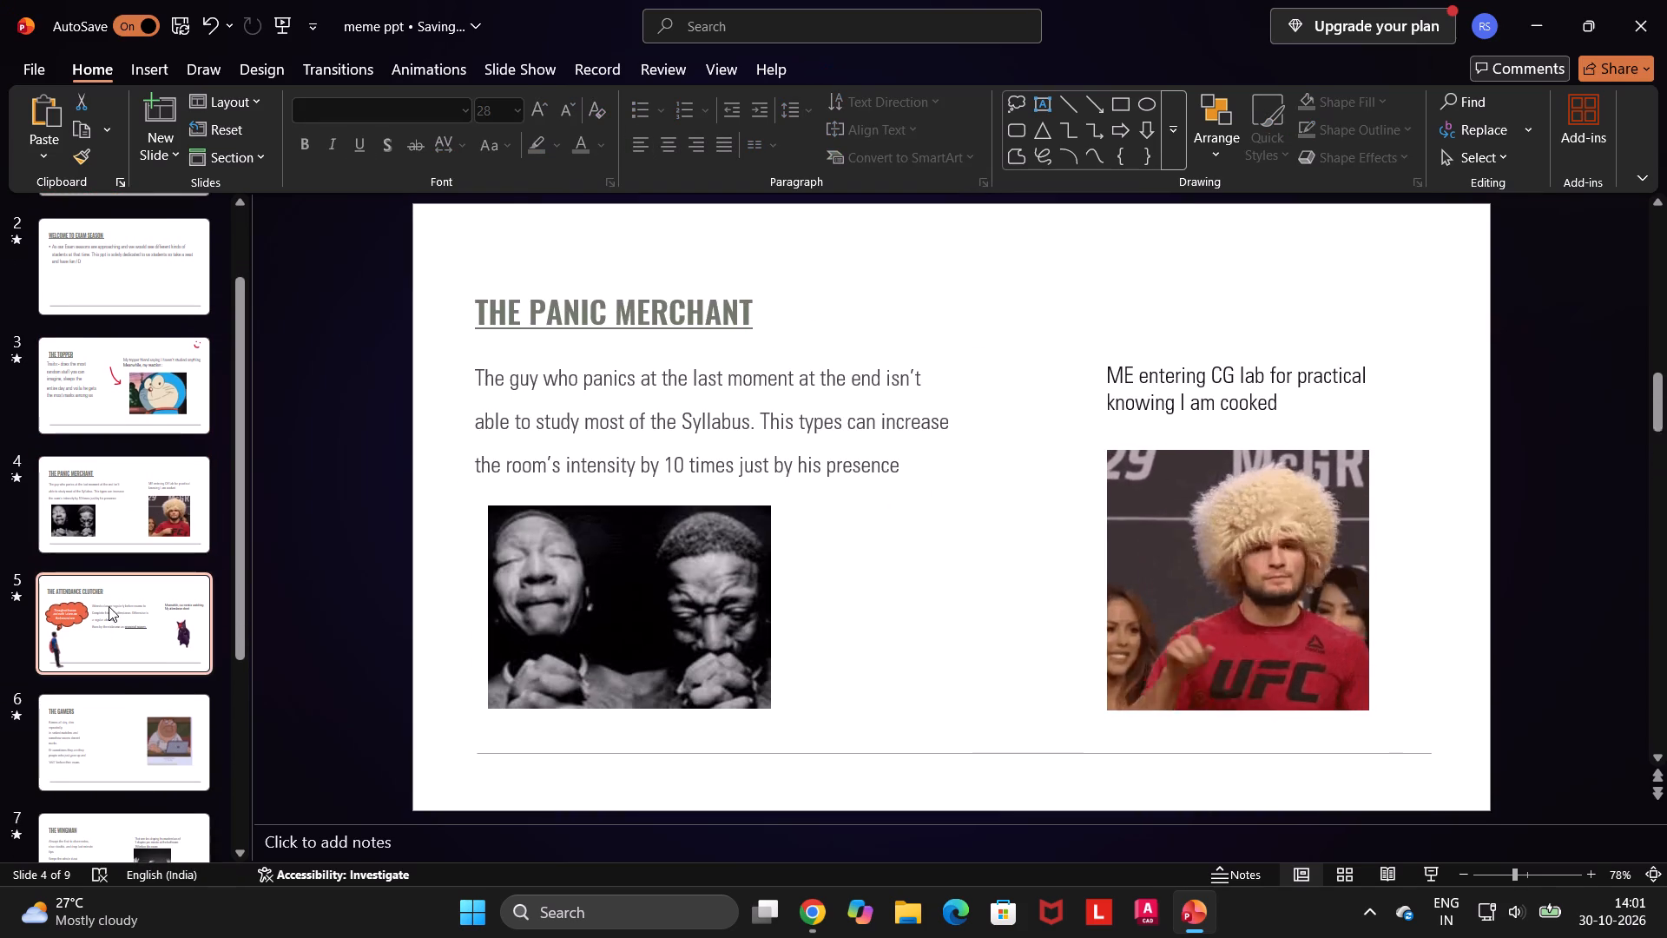
{"action": "triple_click", "coordinate": [611, 310]}
{"action": "key", "text": "ctrl+u"}
Underline the titles "The Gamers" on slide 6 and "The Wingman" on slide 7.
{"action": "scroll", "coordinate": [84, 635], "scroll_direction": "down", "scroll_amount": 3}
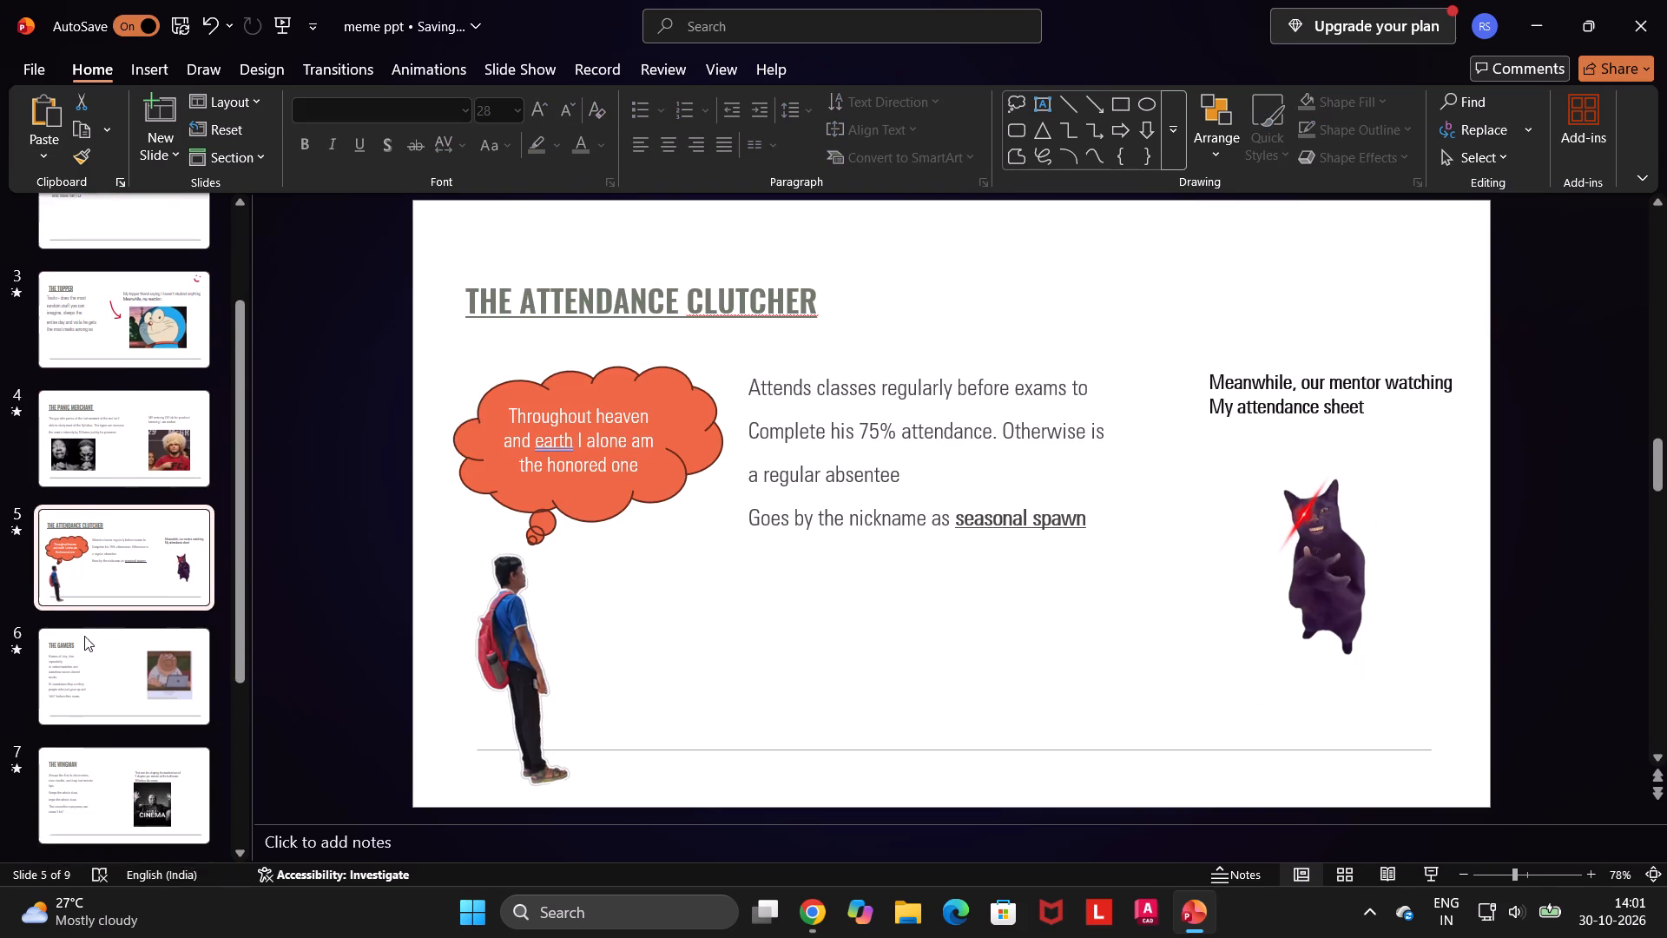
{"action": "left_click", "coordinate": [117, 557]}
{"action": "triple_click", "coordinate": [579, 320]}
{"action": "key", "text": "ctrl+u"}
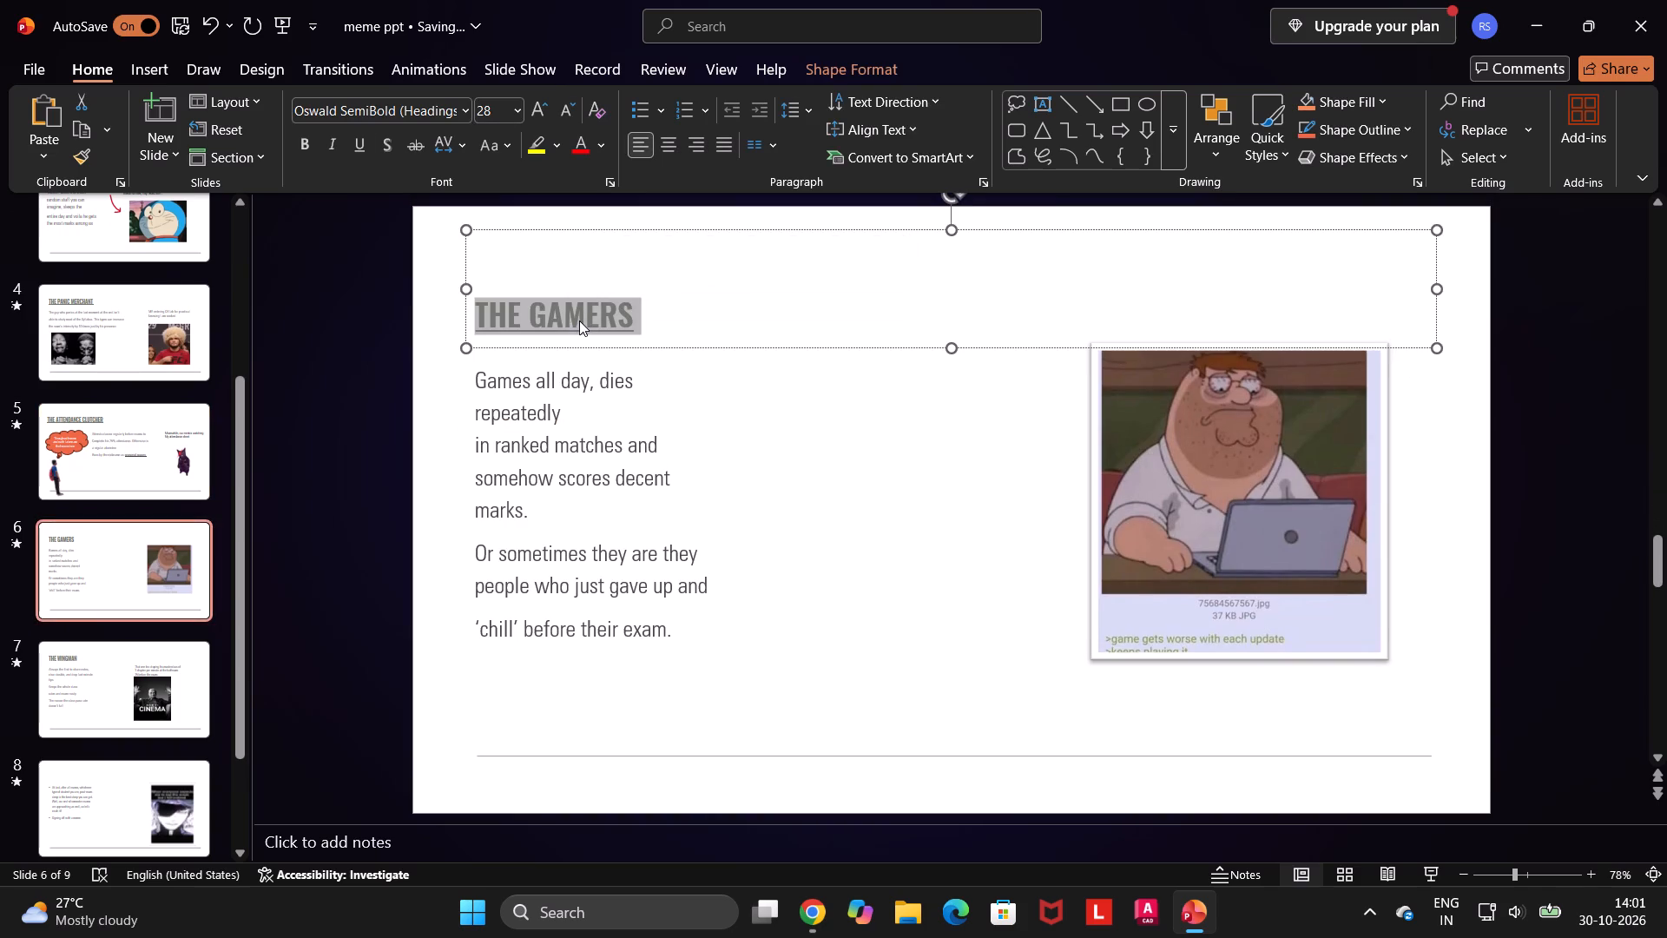
{"action": "scroll", "coordinate": [69, 647], "scroll_direction": "down", "scroll_amount": 2}
{"action": "left_click", "coordinate": [158, 561]}
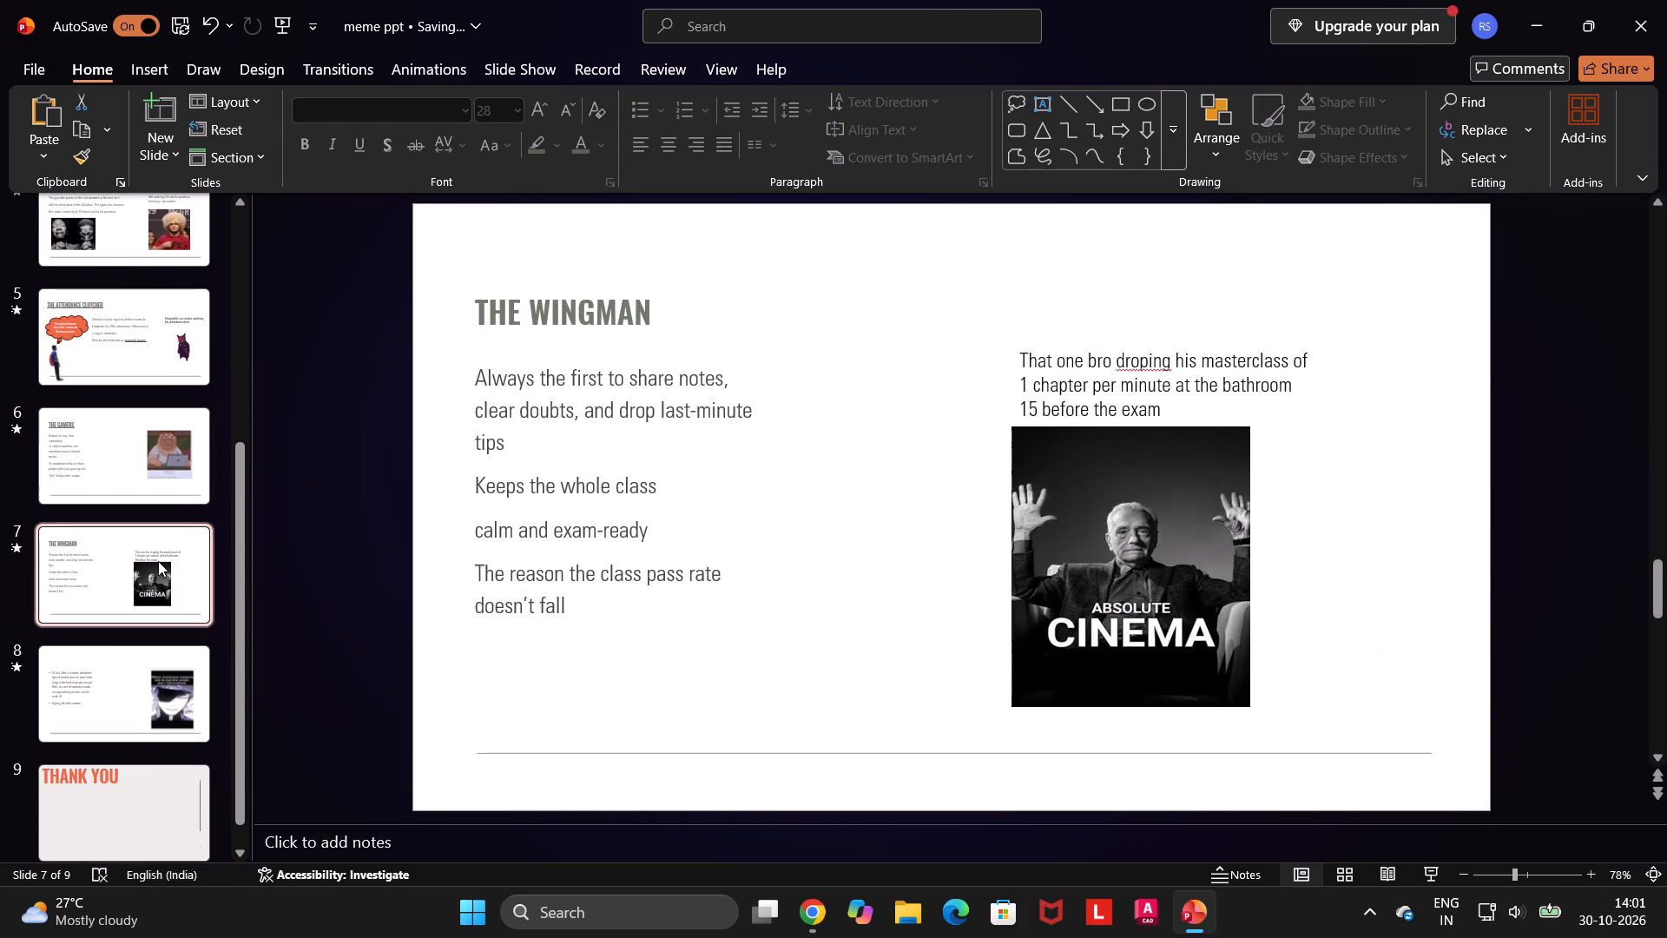
{"action": "triple_click", "coordinate": [585, 313]}
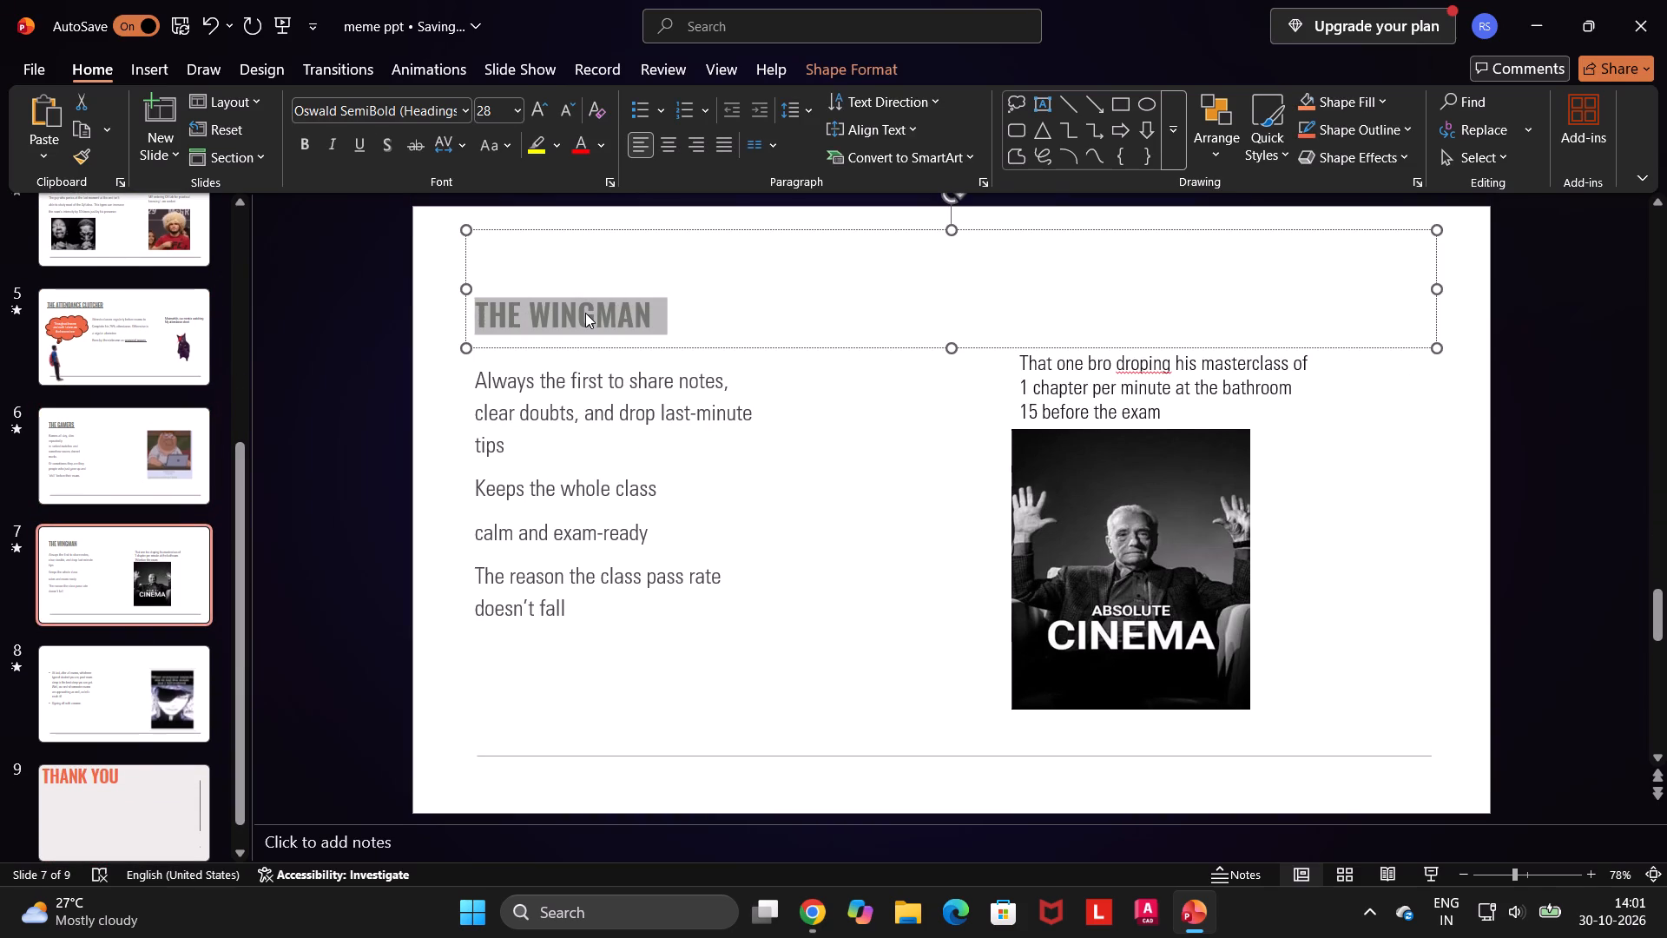
{"action": "key", "text": "ctrl+u"}
Enter "AT last conclusion" as the title of slide 8 and underline it.
{"action": "scroll", "coordinate": [134, 691], "scroll_direction": "down", "scroll_amount": 1}
{"action": "left_click", "coordinate": [110, 651]}
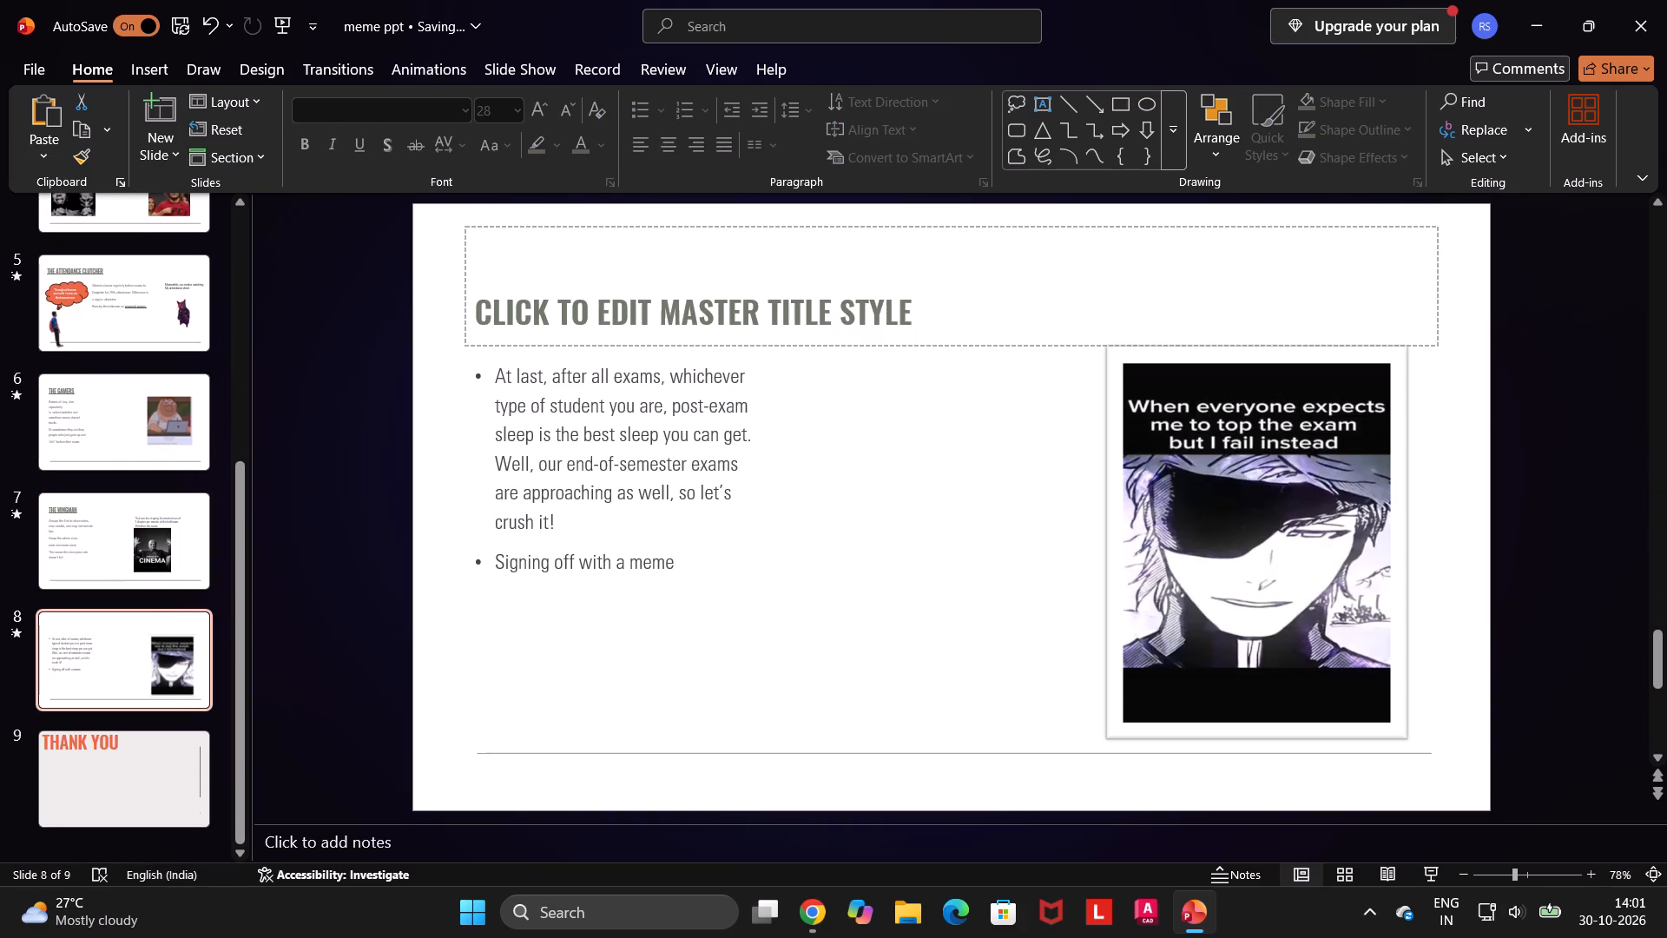
{"action": "left_click", "coordinate": [590, 305]}
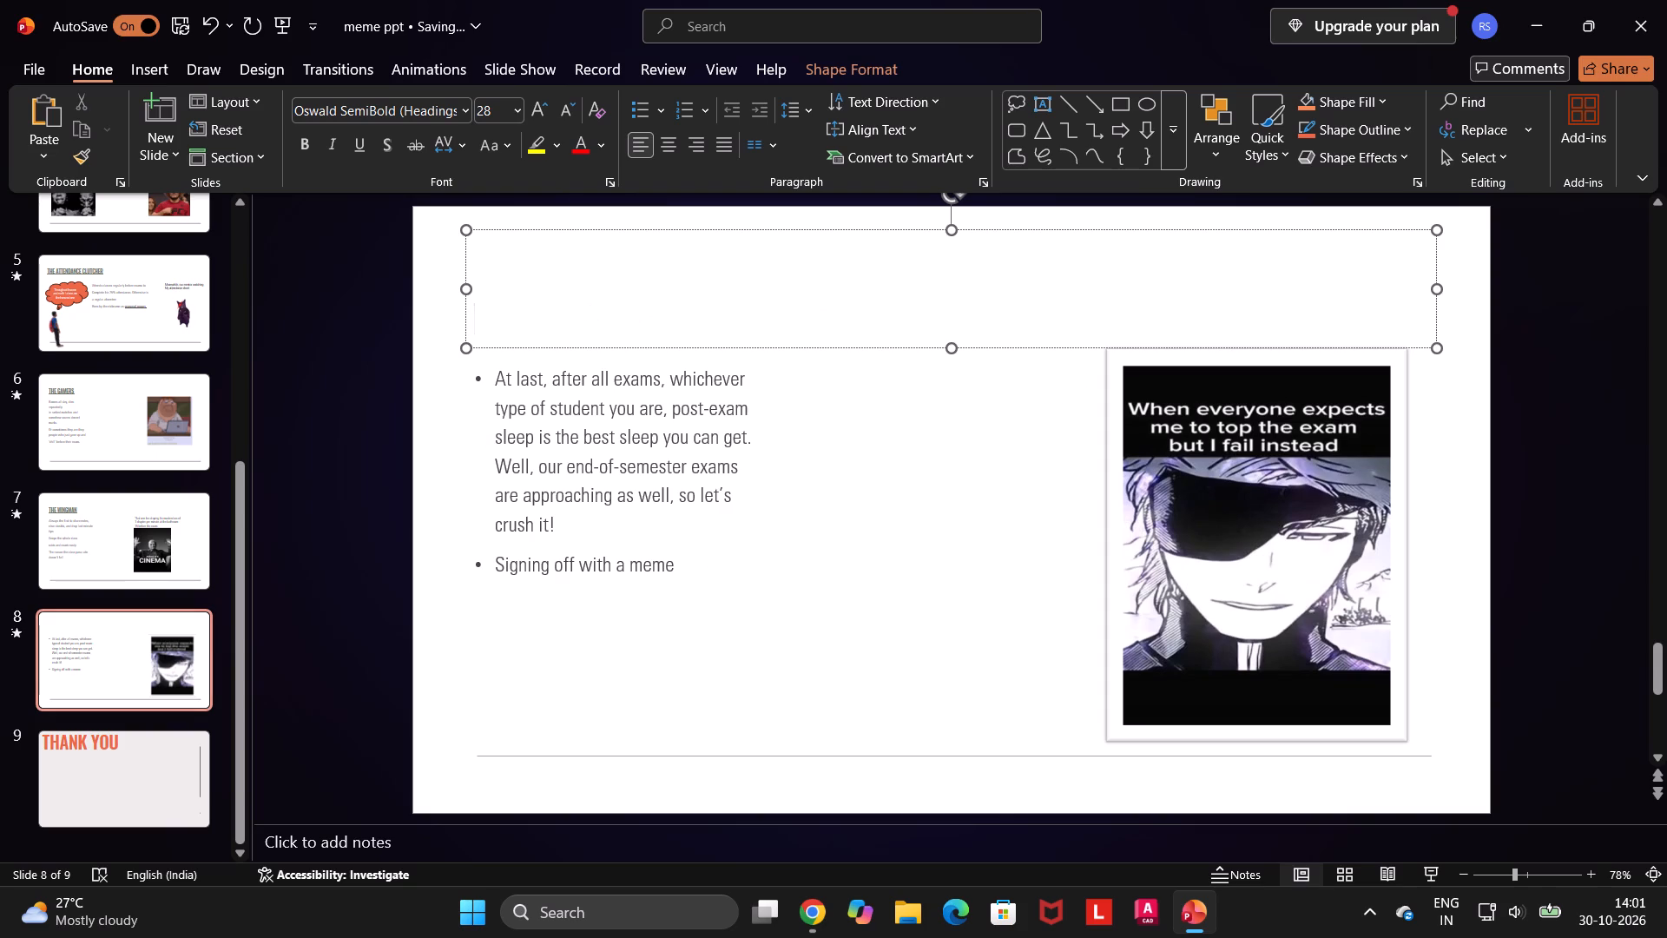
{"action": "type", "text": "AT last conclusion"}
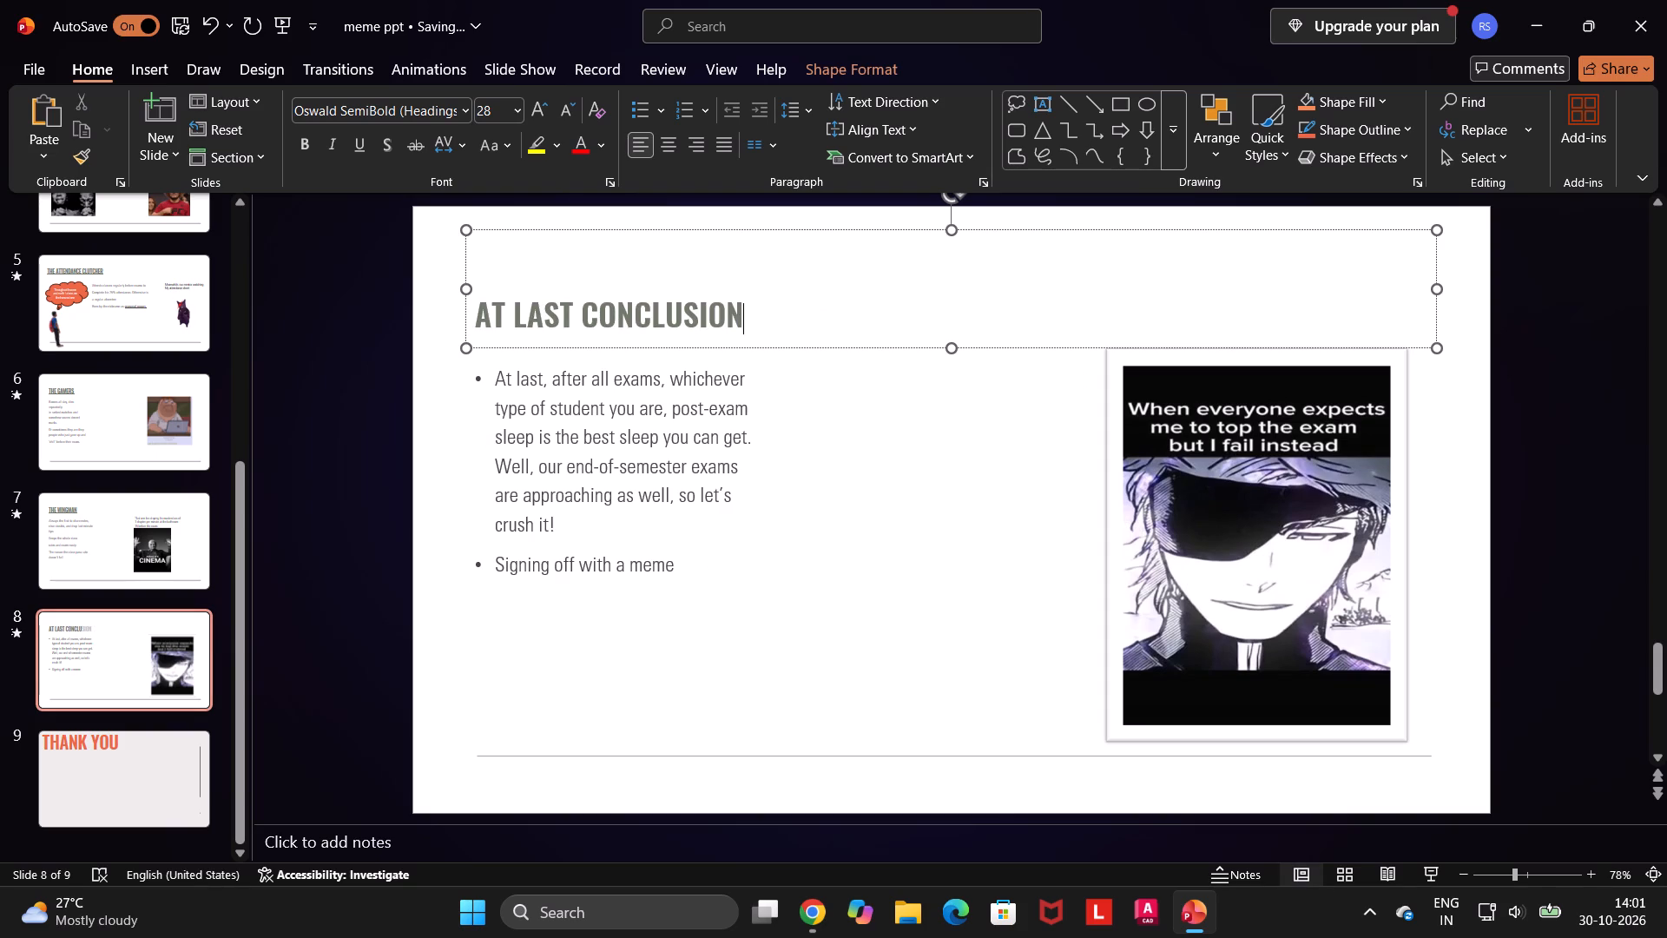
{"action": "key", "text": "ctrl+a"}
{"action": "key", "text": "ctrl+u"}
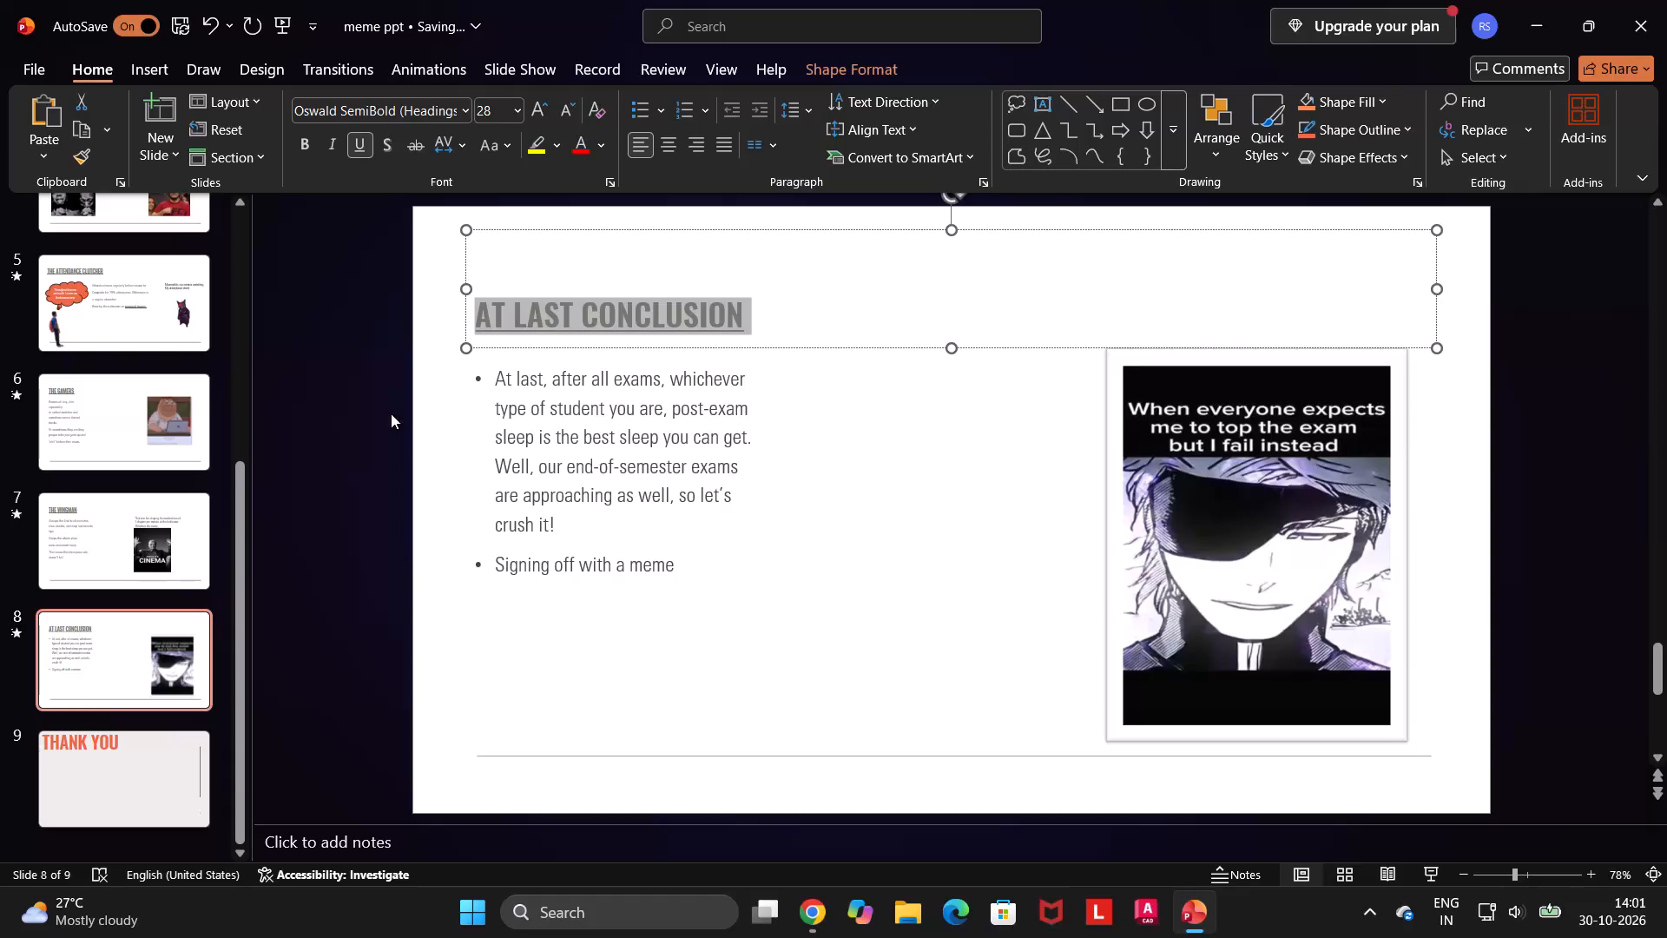
Enter a "Name:" line with the author's name in the subtitle of the Thank You slide.
{"action": "scroll", "coordinate": [159, 642], "scroll_direction": "down", "scroll_amount": 1}
{"action": "left_click", "coordinate": [152, 787]}
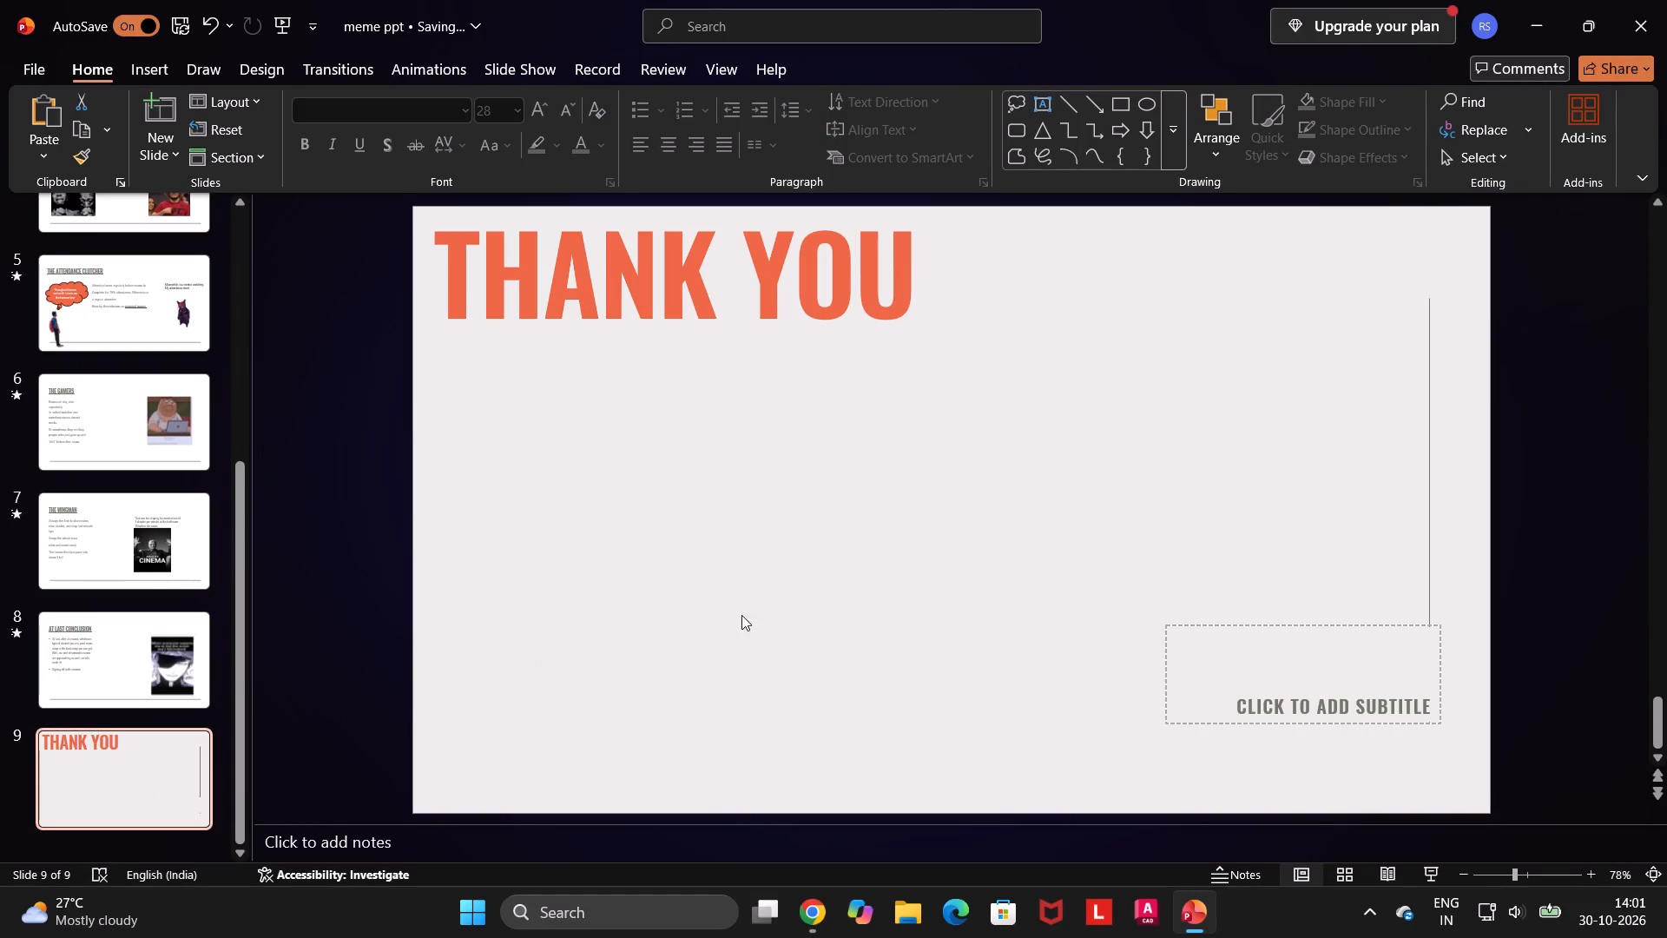
{"action": "left_click", "coordinate": [1314, 710]}
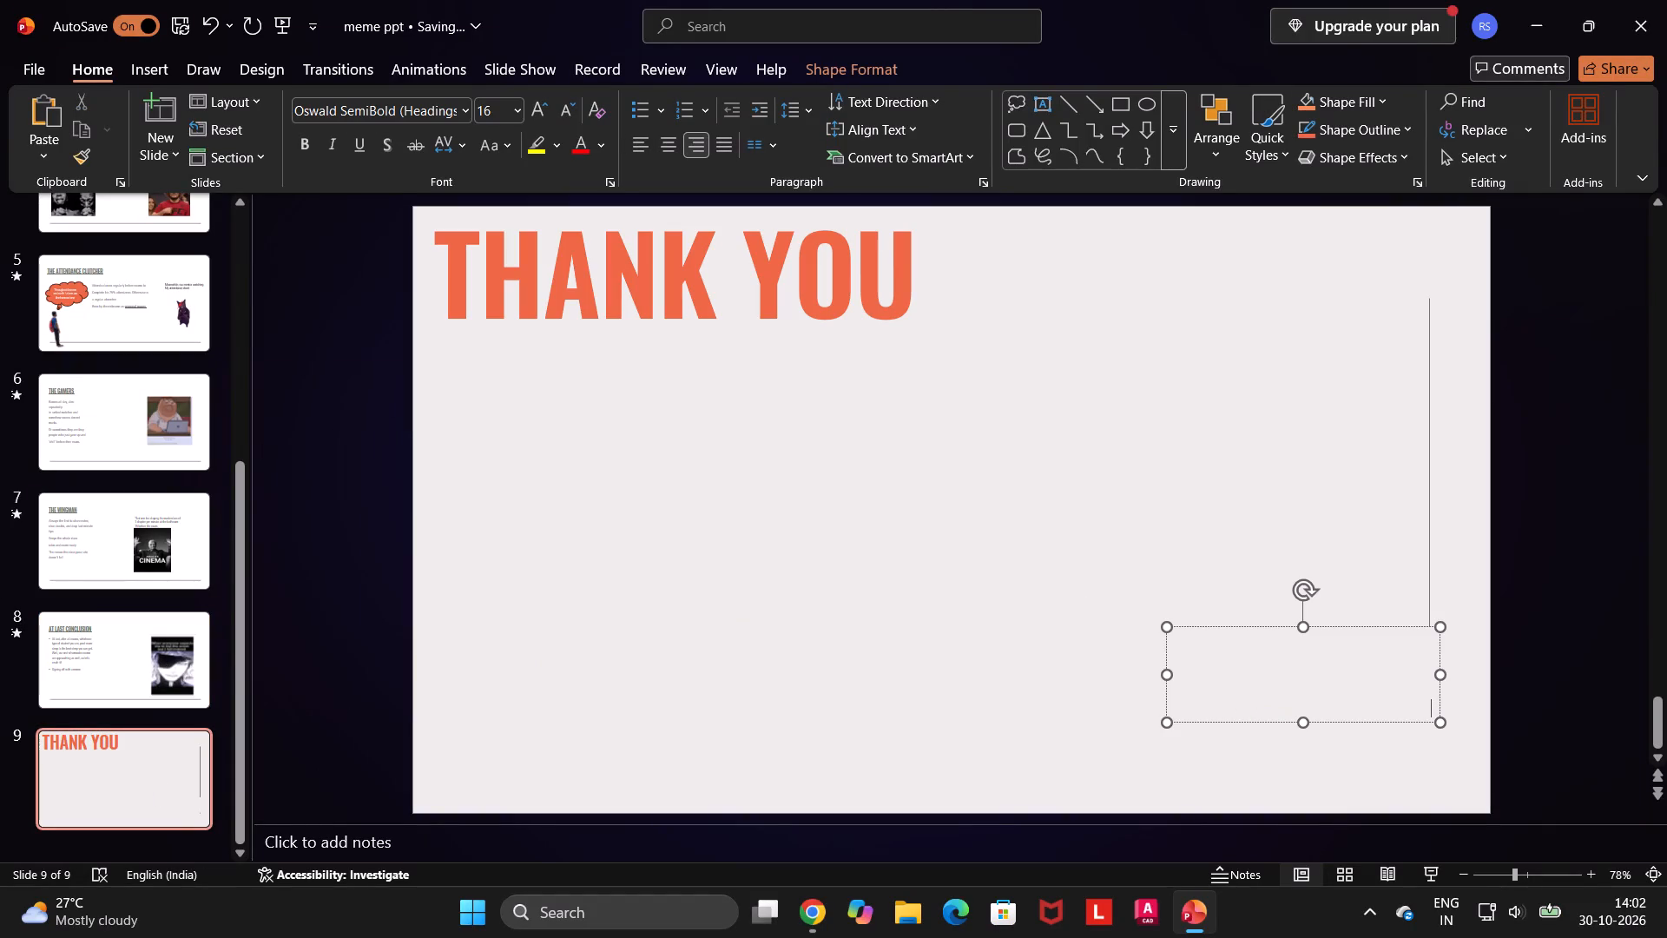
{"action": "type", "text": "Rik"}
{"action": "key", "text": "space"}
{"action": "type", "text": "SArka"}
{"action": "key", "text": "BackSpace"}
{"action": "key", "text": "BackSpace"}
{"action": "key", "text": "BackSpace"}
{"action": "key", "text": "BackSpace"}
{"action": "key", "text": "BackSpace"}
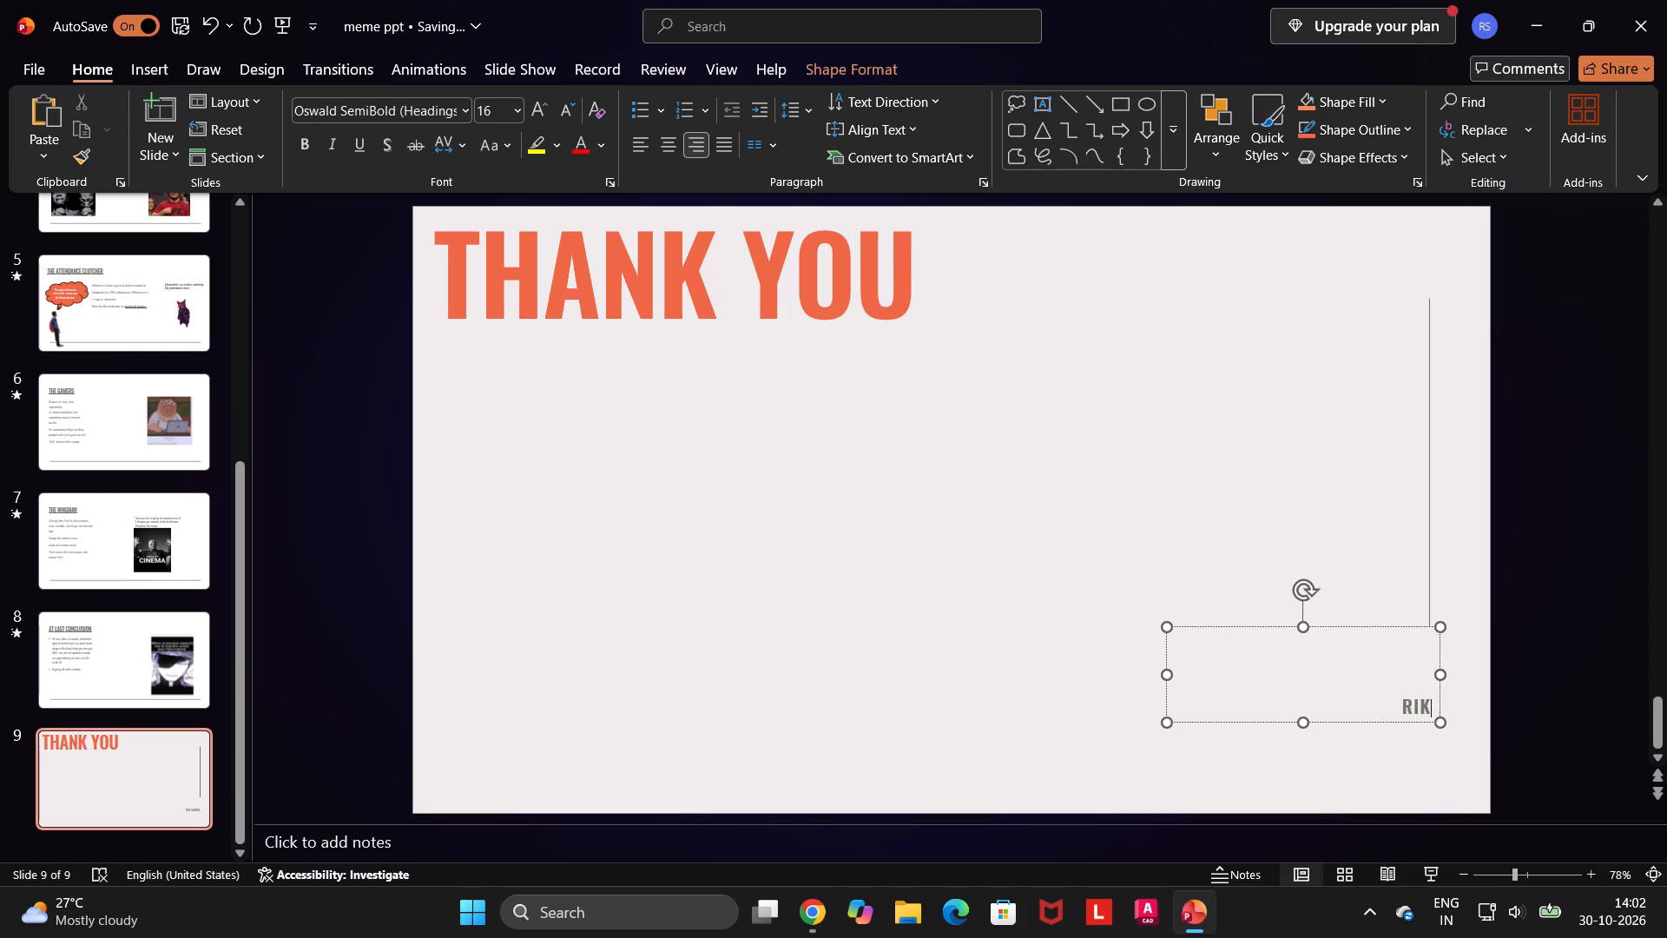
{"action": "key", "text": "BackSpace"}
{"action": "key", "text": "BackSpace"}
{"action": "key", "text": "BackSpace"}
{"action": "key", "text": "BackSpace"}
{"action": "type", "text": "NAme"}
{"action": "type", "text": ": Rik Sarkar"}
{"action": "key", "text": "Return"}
Add a "class: 404-B" line and a "Uid" line with the student ID below the name.
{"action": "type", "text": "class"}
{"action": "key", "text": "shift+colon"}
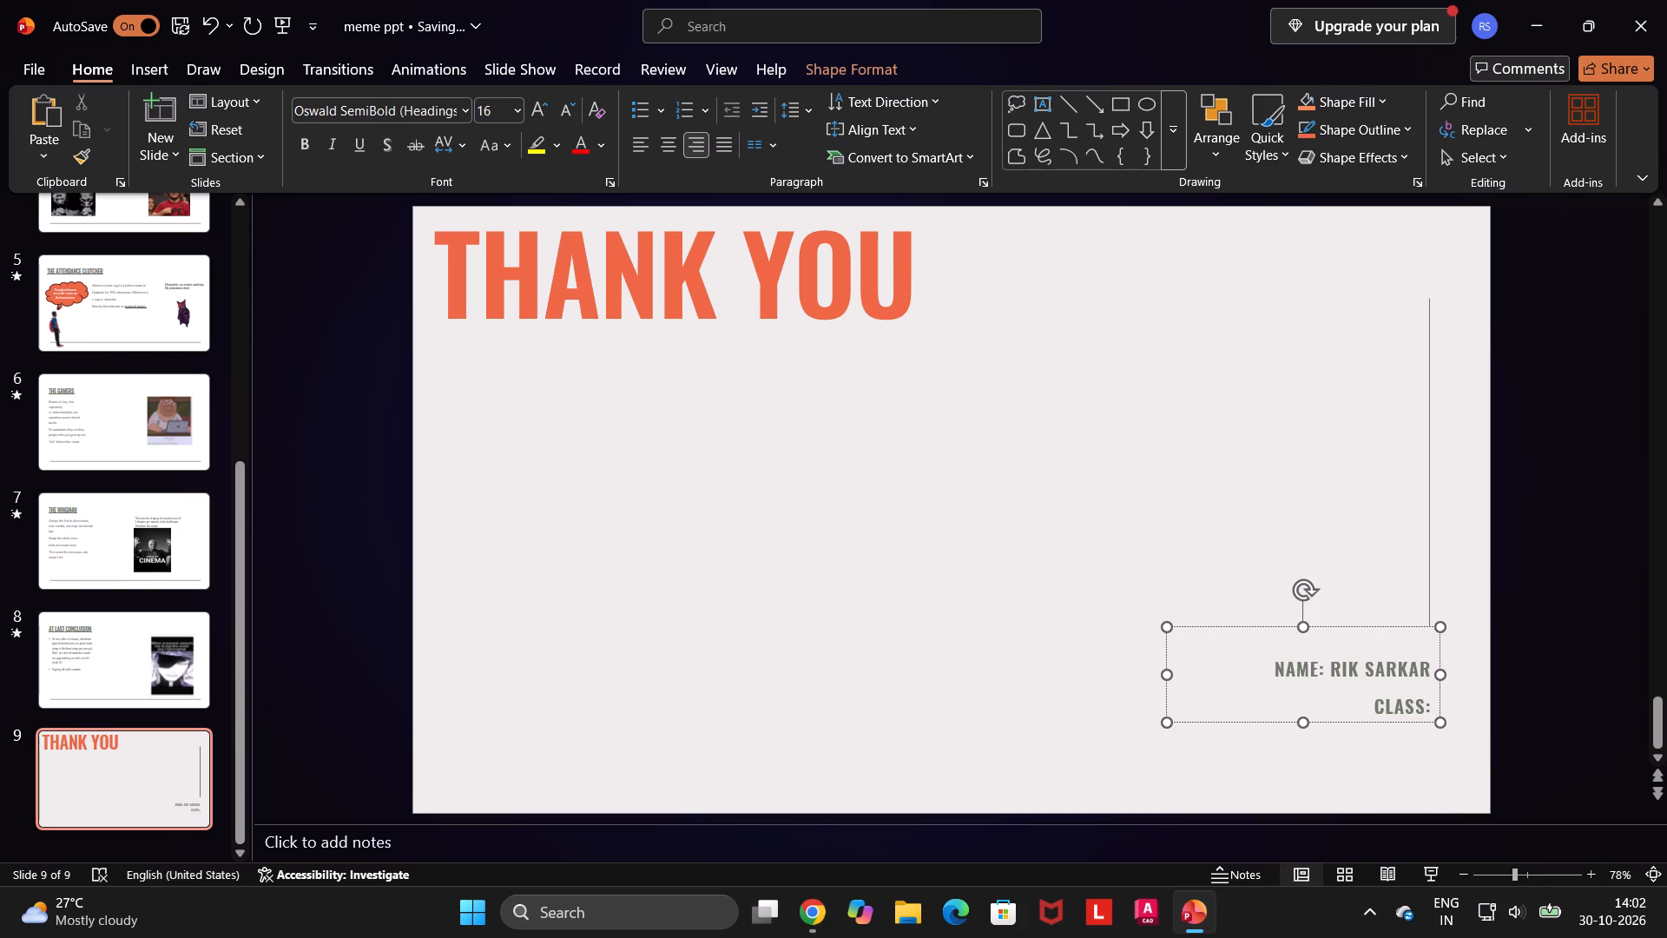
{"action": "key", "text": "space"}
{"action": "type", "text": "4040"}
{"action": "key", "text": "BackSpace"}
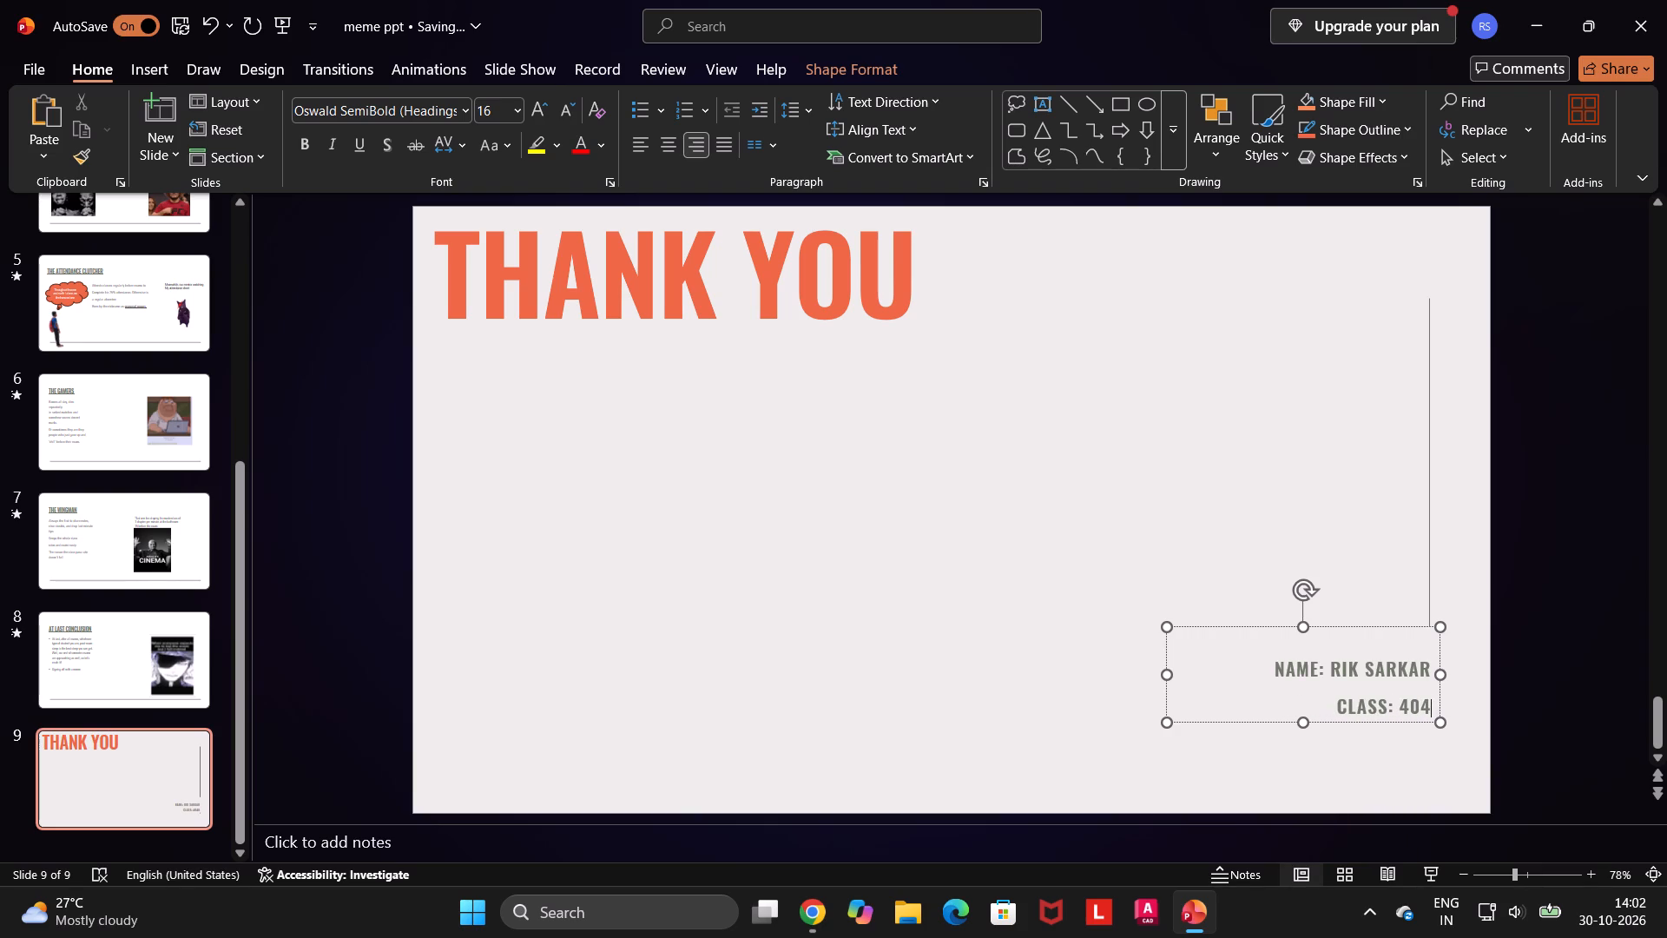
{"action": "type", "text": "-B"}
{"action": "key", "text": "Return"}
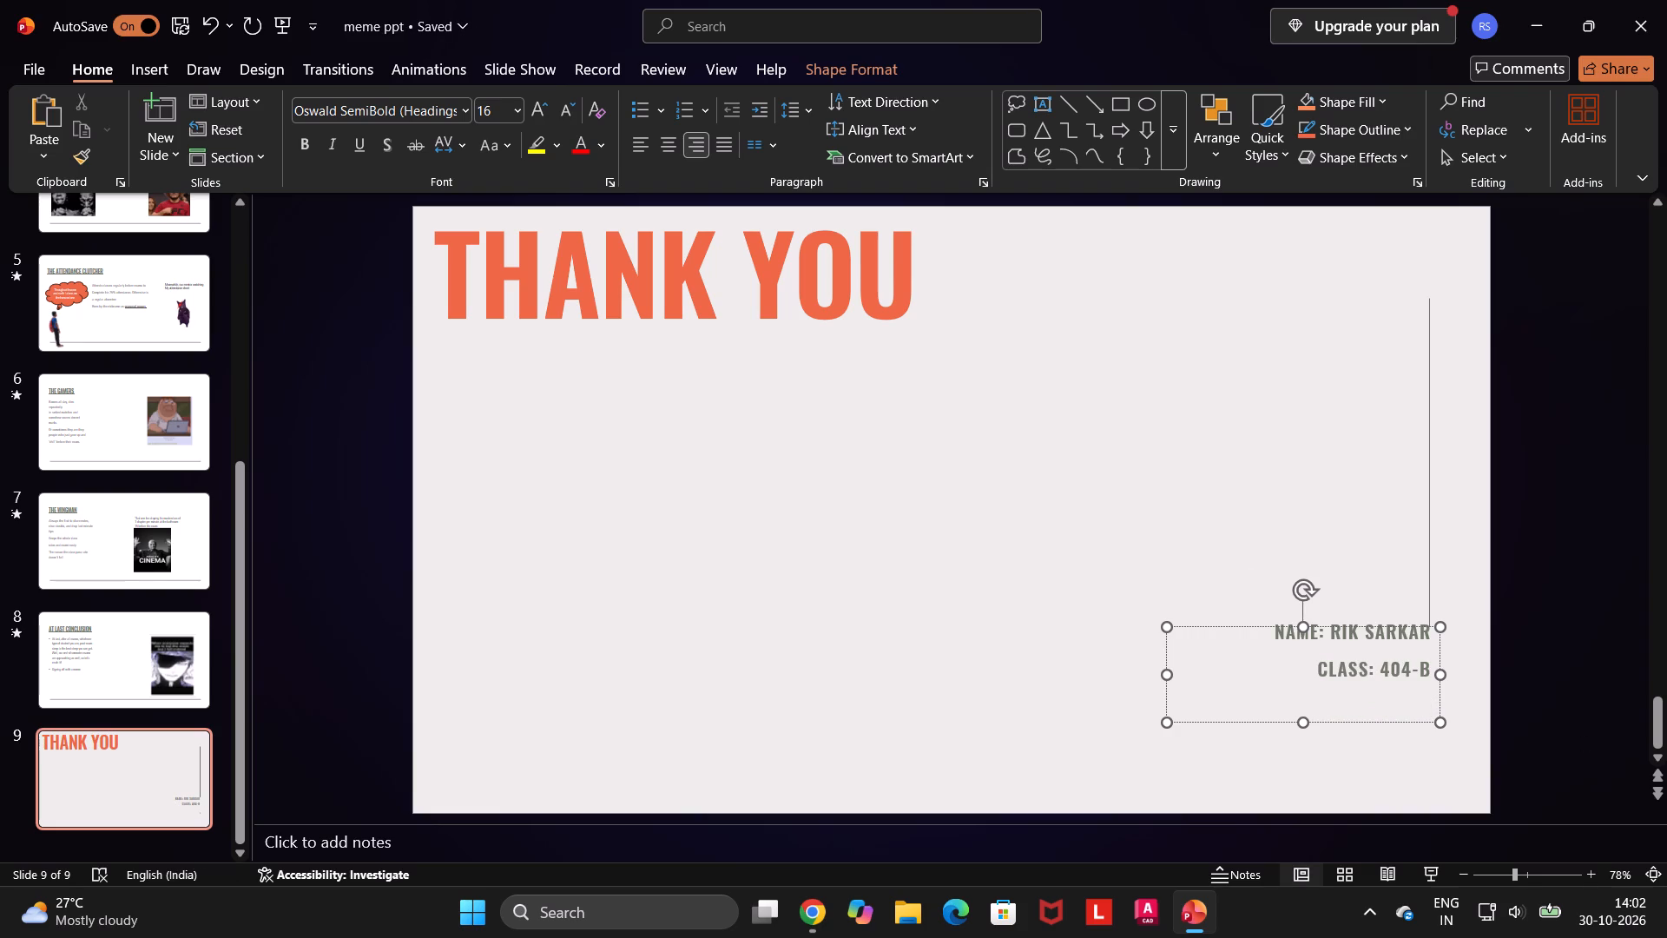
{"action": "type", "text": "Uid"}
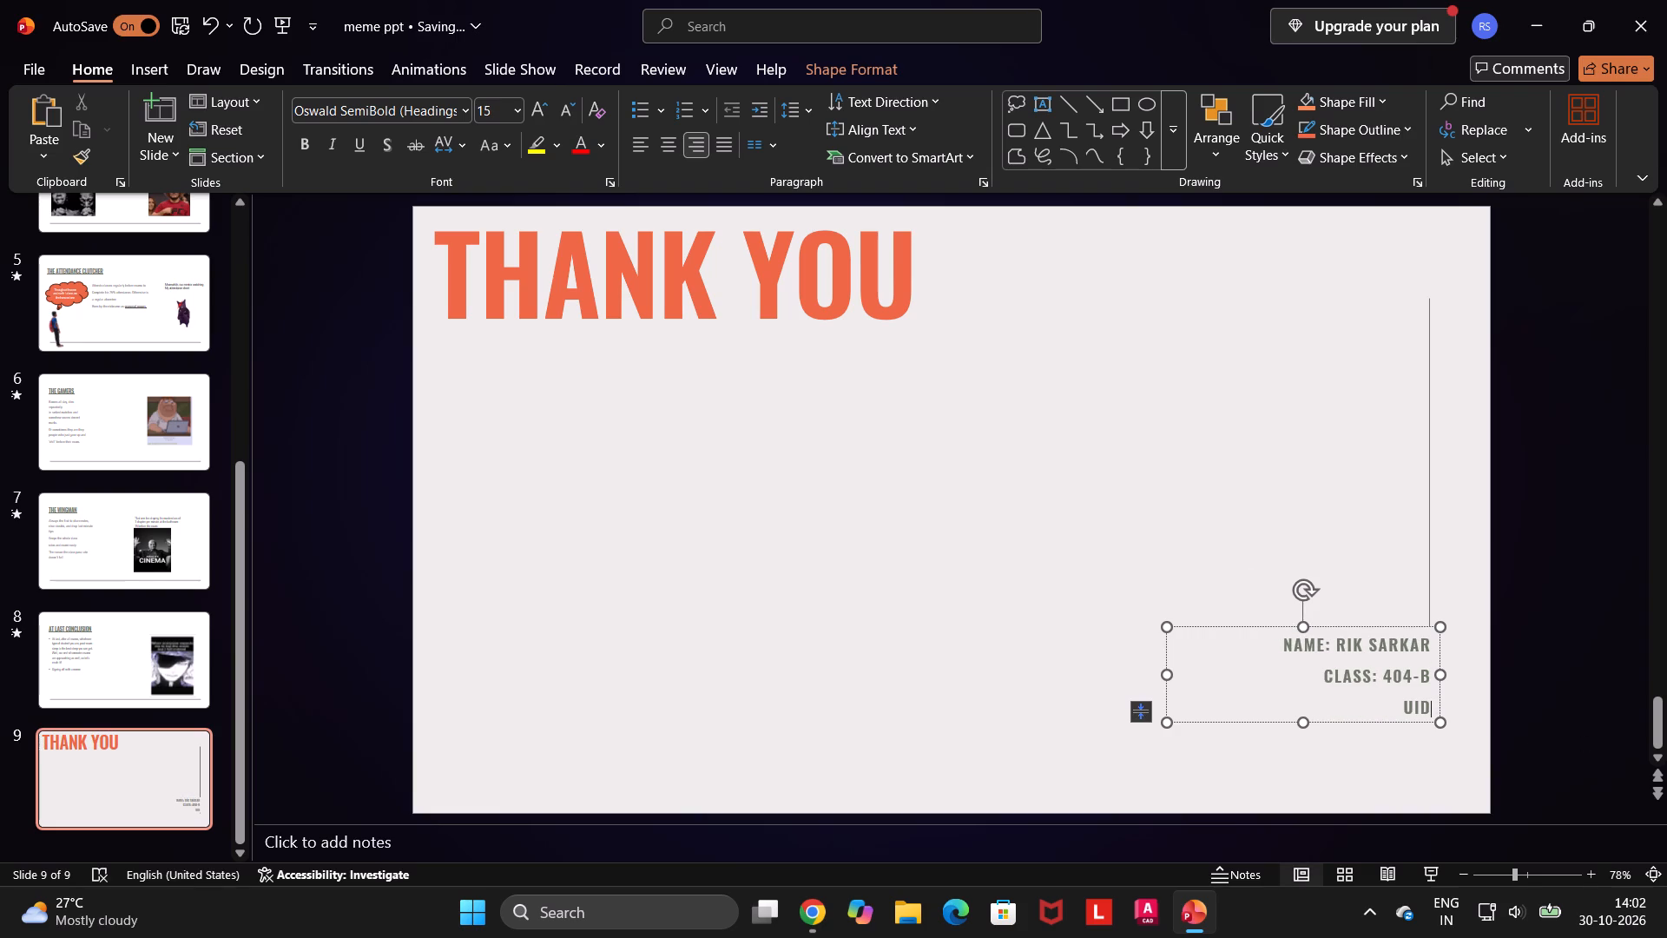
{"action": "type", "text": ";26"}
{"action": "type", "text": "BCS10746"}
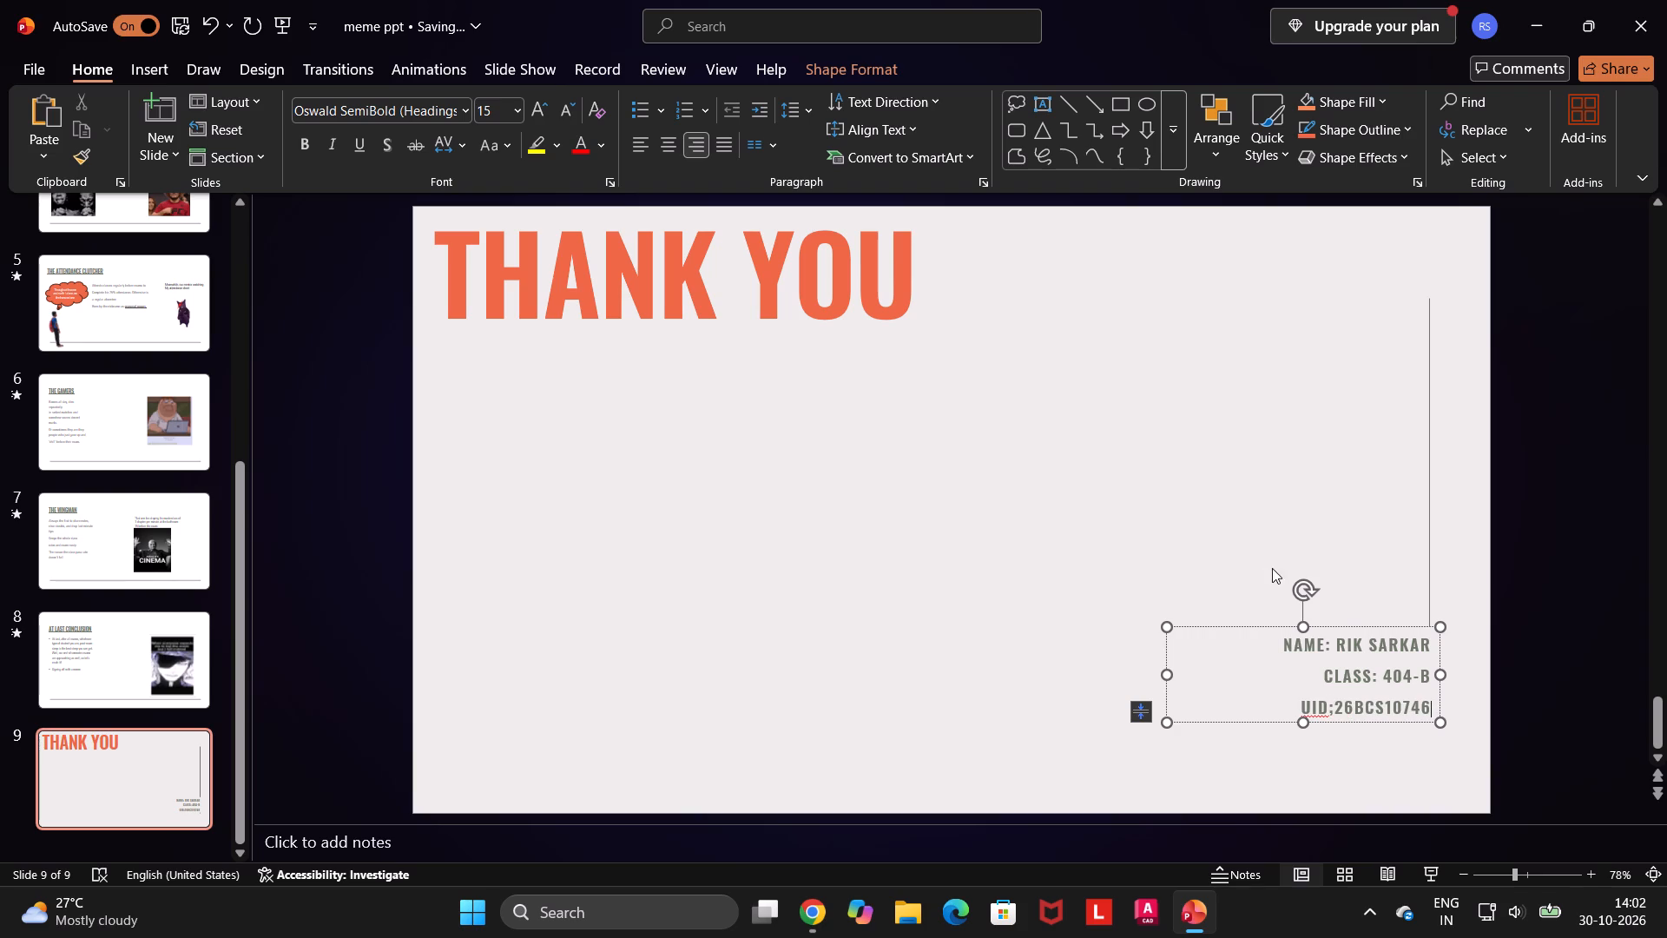
Enlarge the Thank You slide's subtitle box by extending its top and left edges outward.
{"action": "left_click_drag", "start_coordinate": [1301, 626], "coordinate": [1309, 598]}
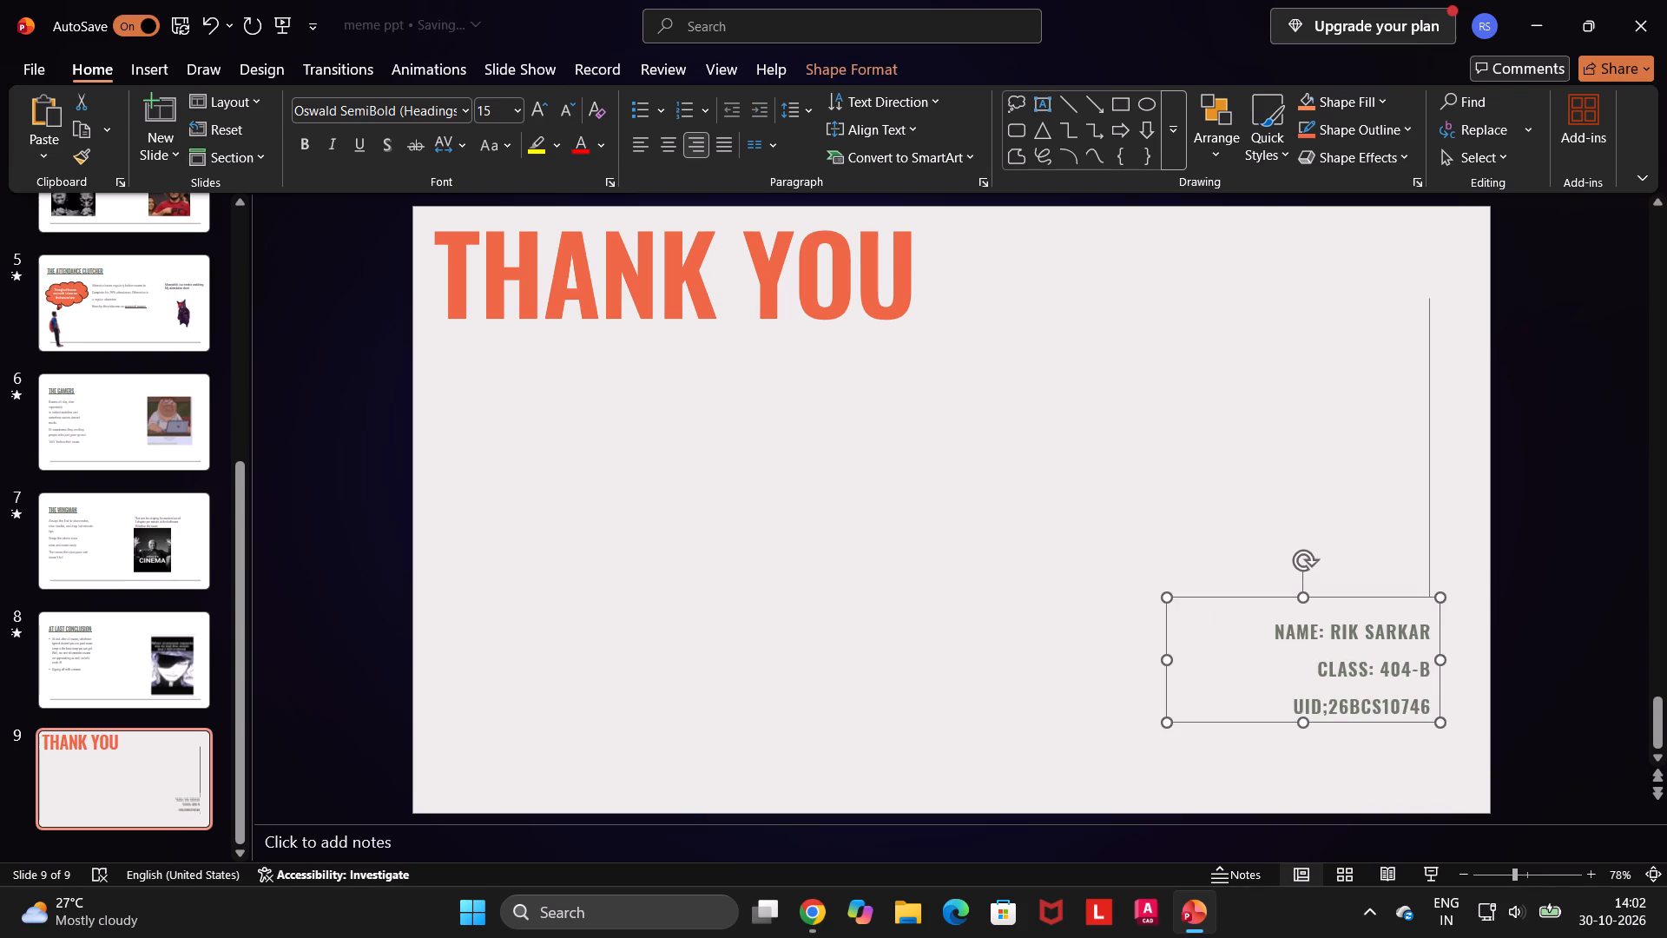
{"action": "left_click_drag", "start_coordinate": [1163, 596], "coordinate": [1058, 547]}
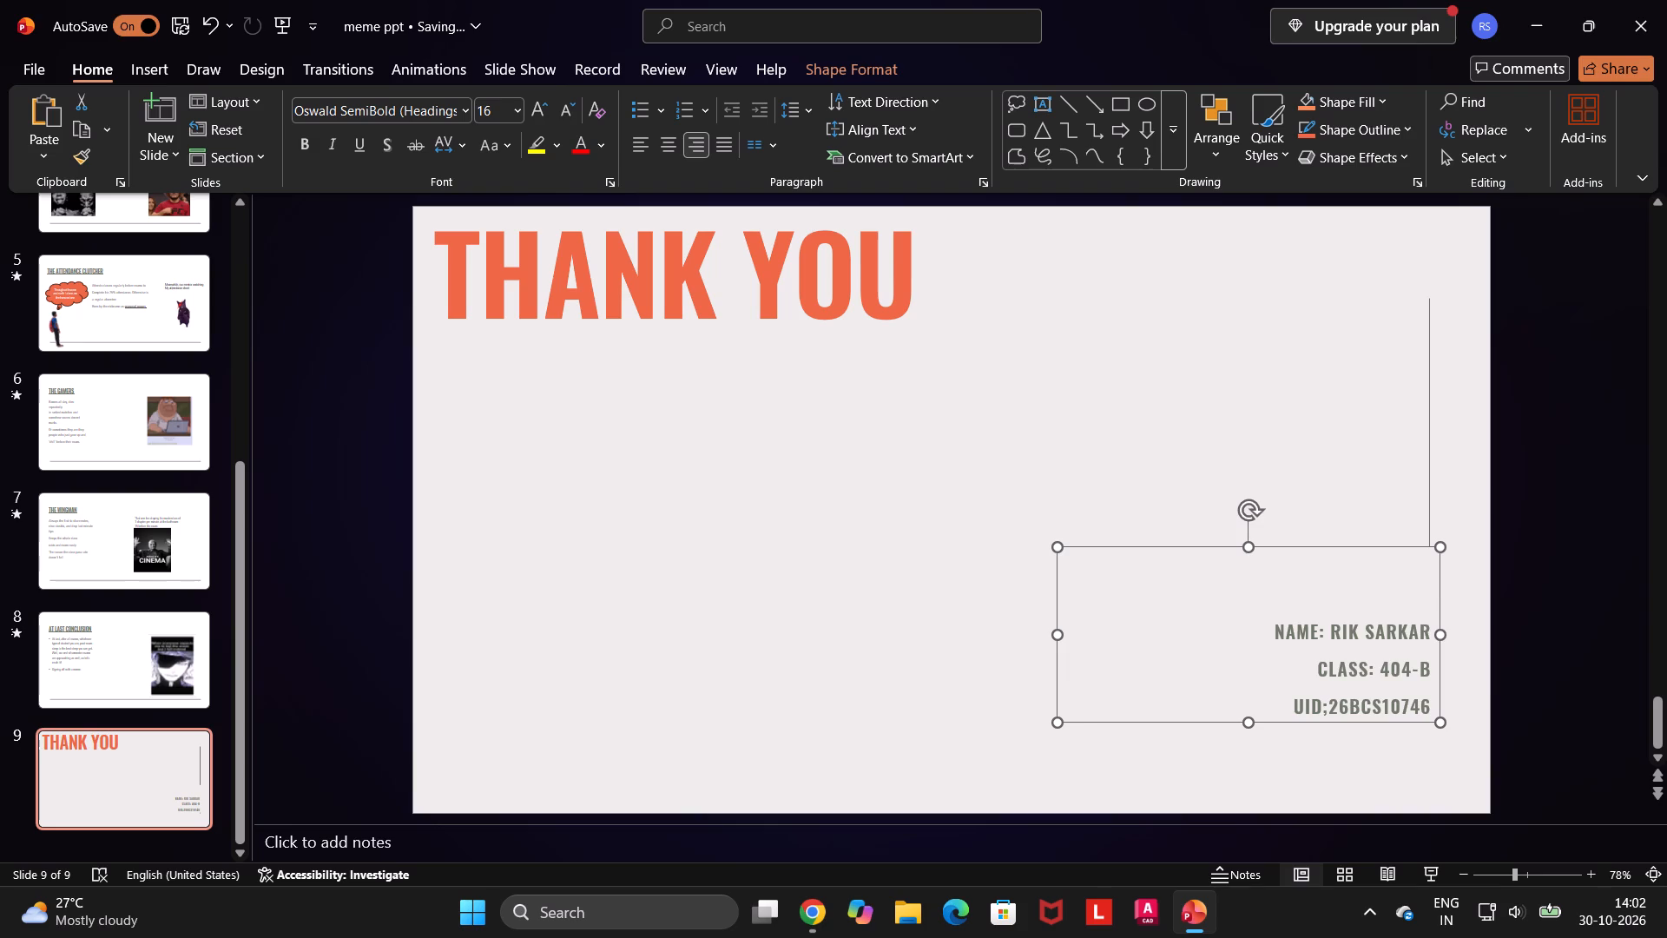
Set the font size of all three subtitle lines on the Thank You slide to 24.
{"action": "triple_click", "coordinate": [1387, 714]}
{"action": "left_click", "coordinate": [1387, 714]}
{"action": "left_click", "coordinate": [1277, 614]}
{"action": "left_click_drag", "start_coordinate": [1268, 618], "coordinate": [1441, 744]}
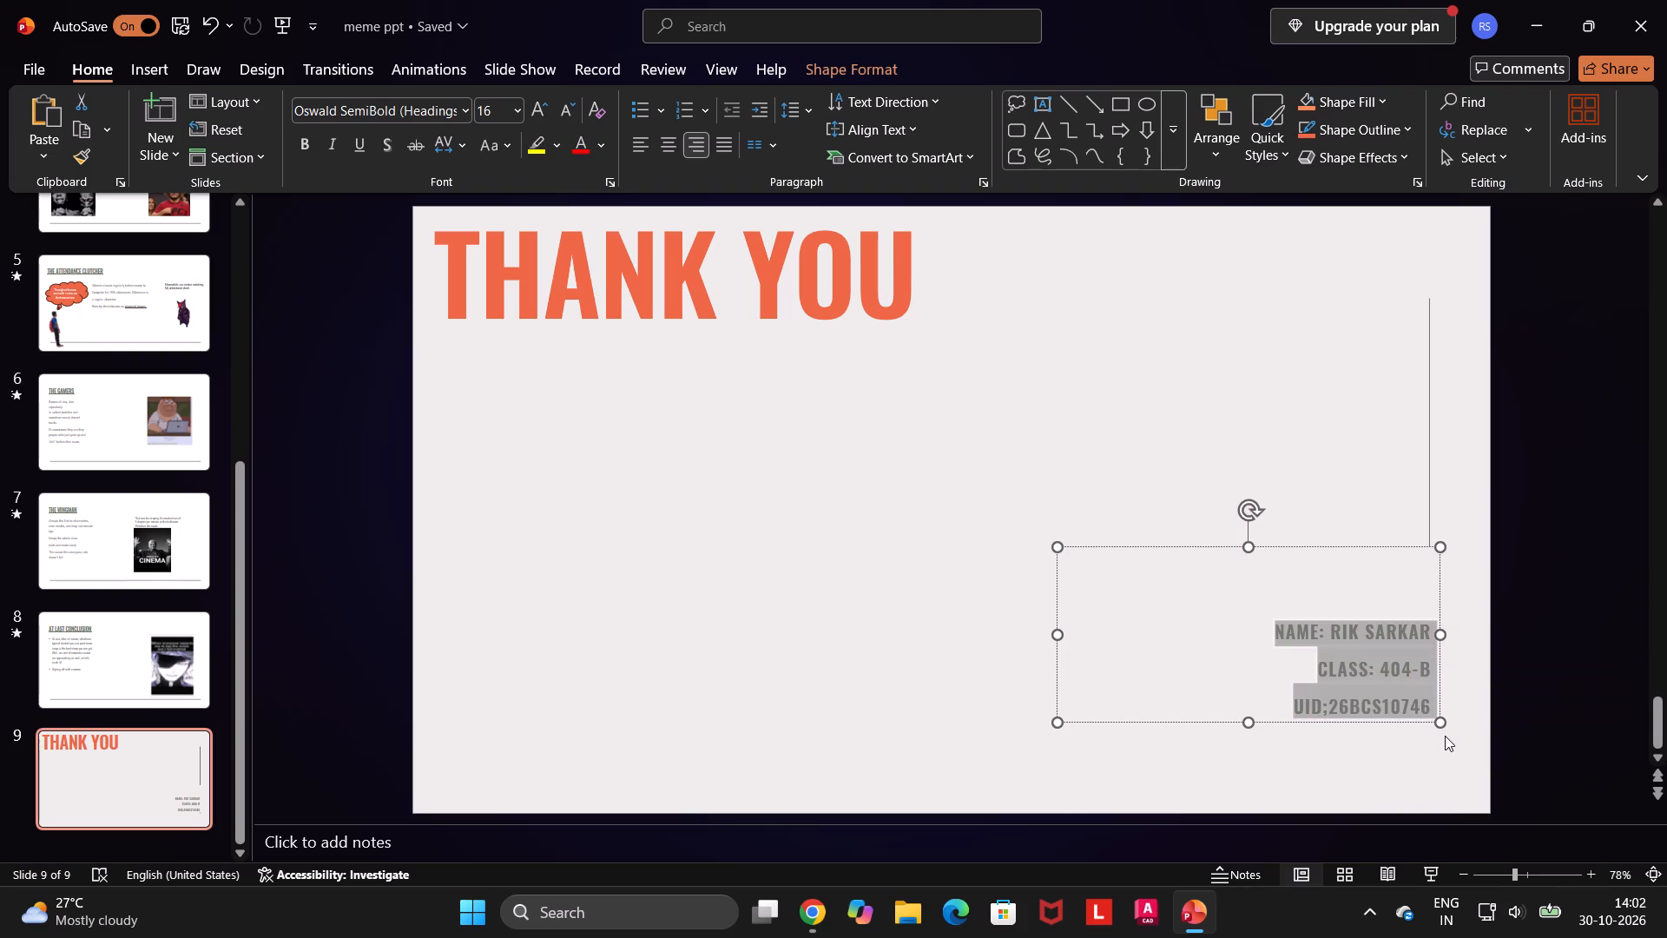
{"action": "key", "text": "ctrl+equal"}
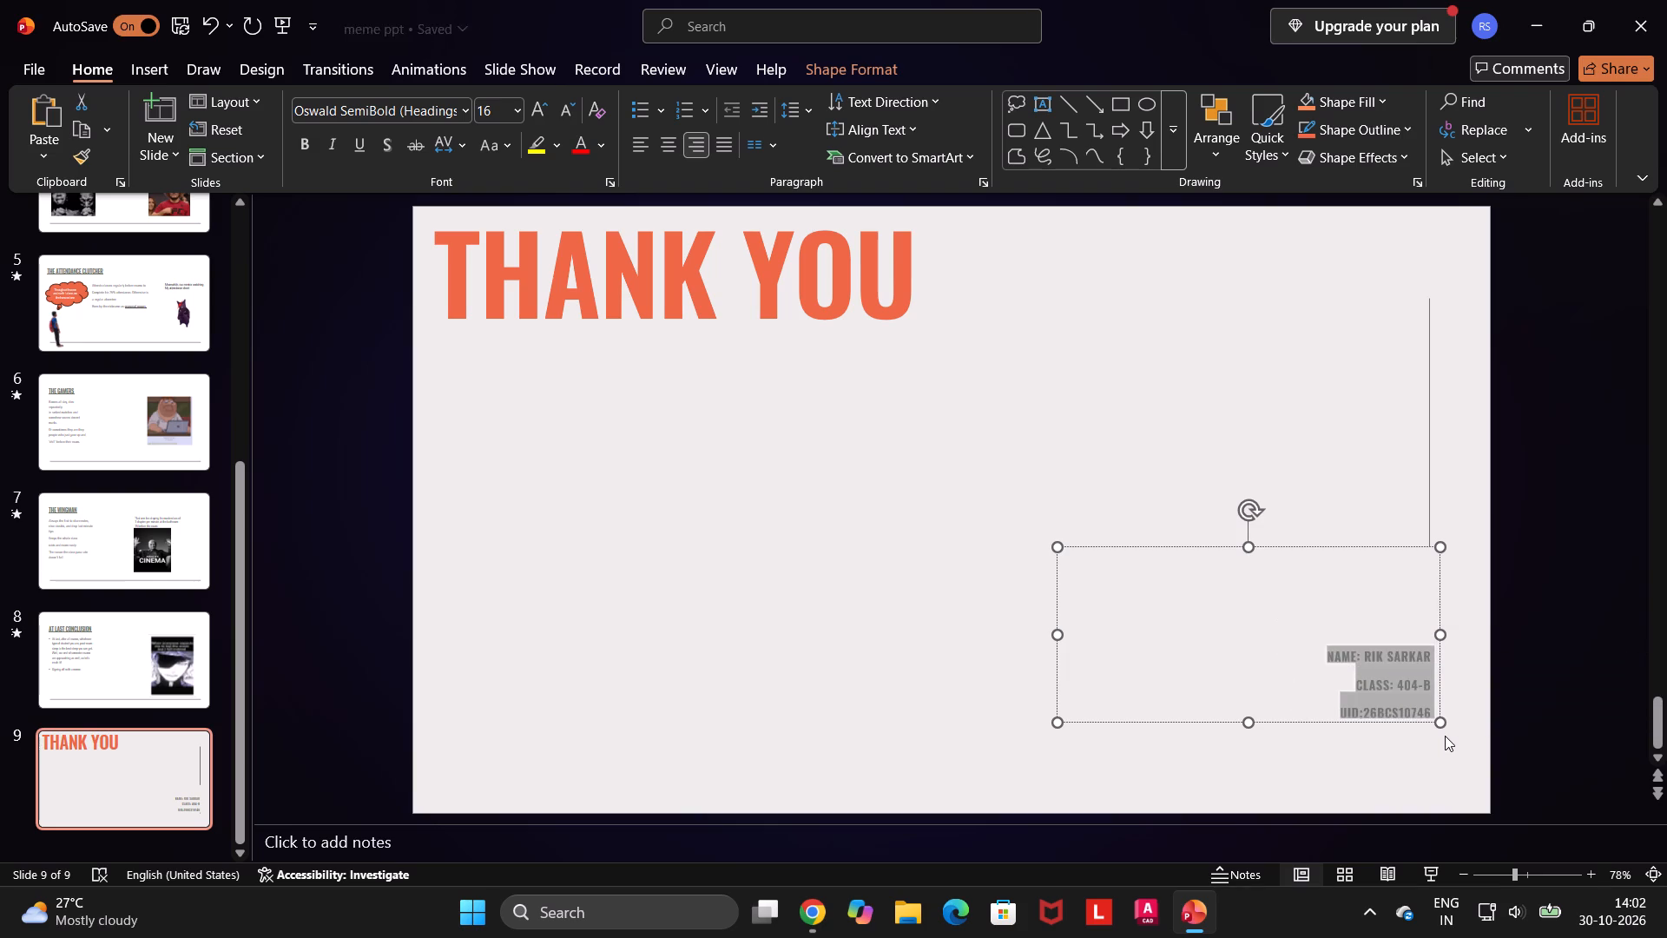
{"action": "key", "text": "ctrl+equal"}
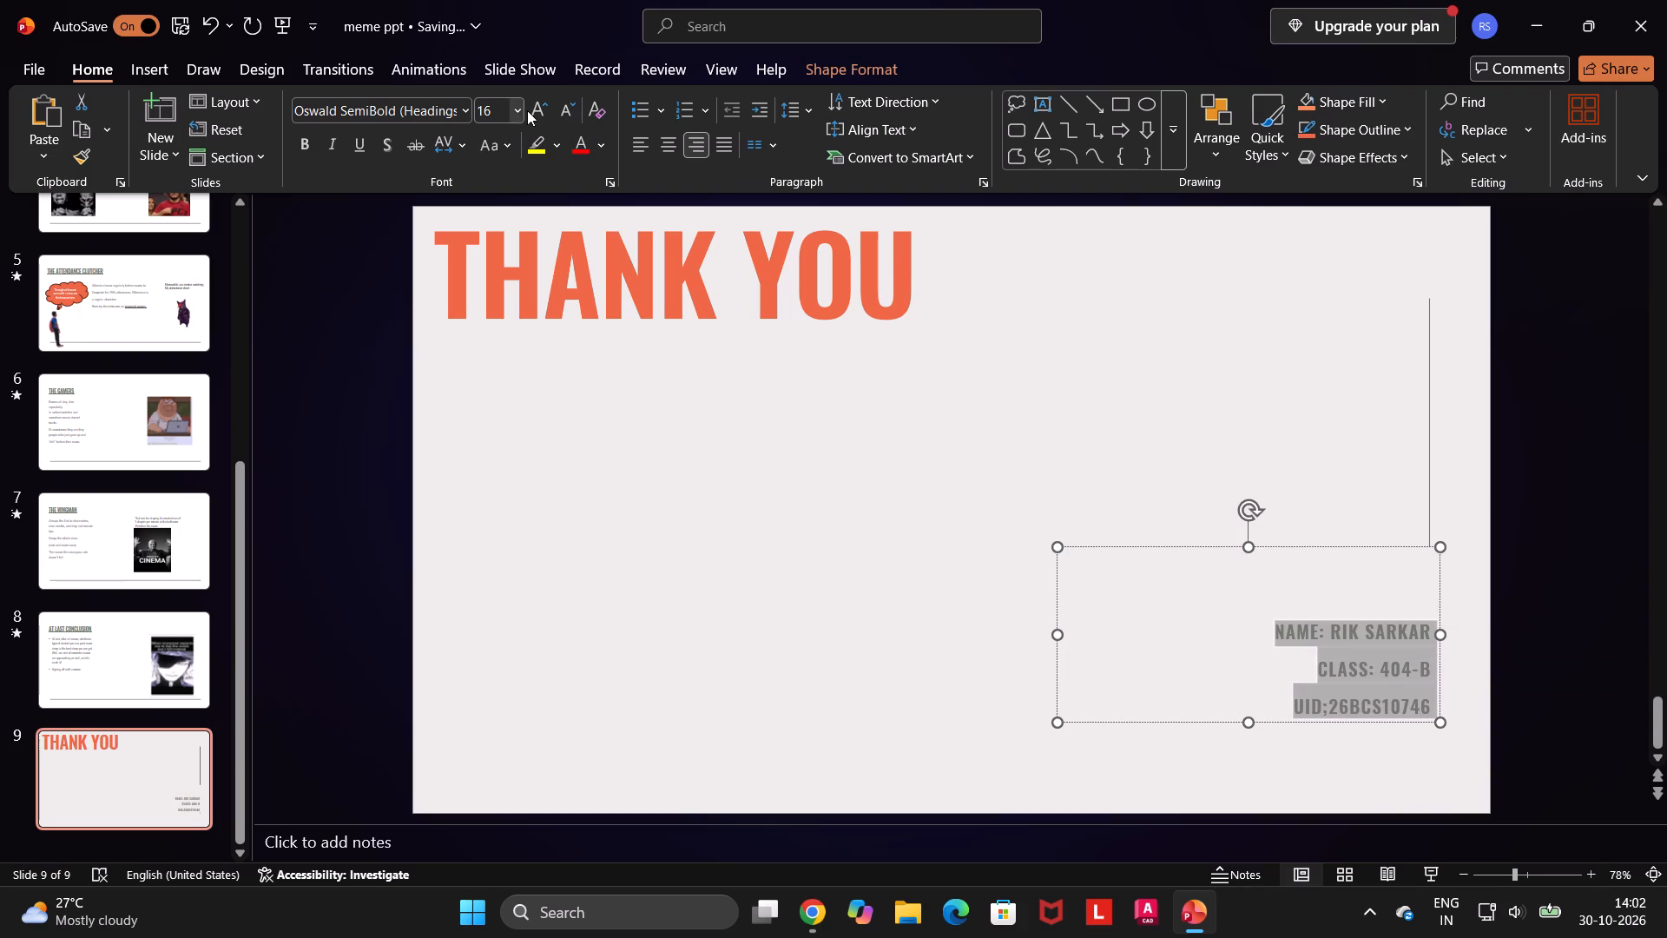
{"action": "left_click", "coordinate": [515, 110]}
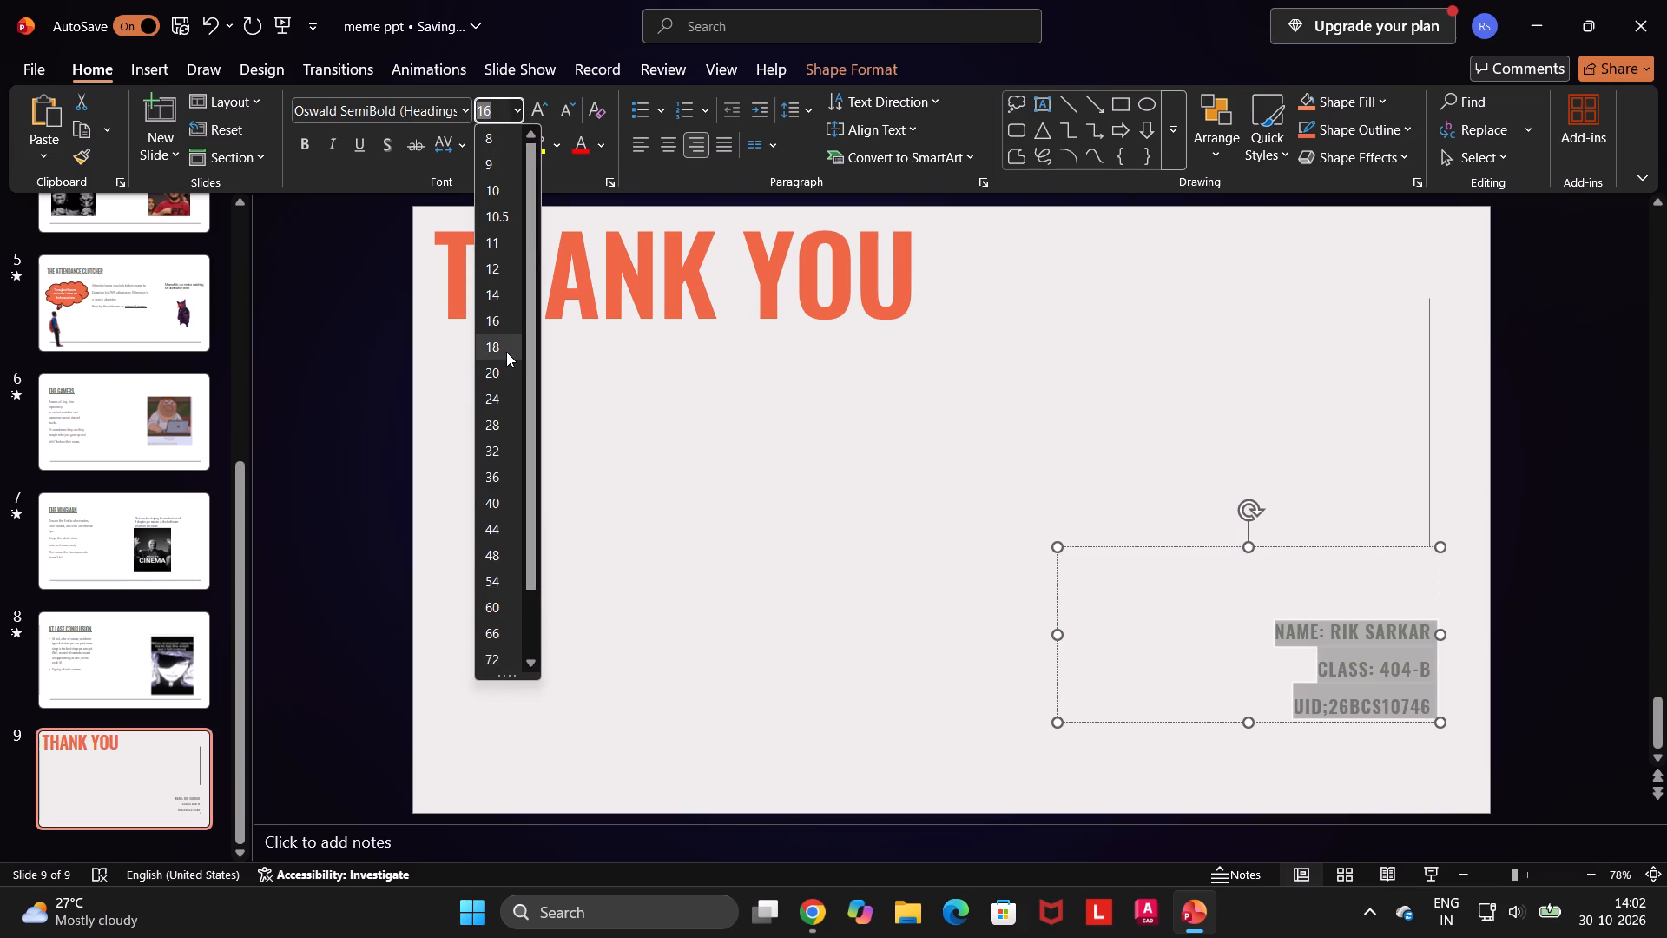
{"action": "left_click", "coordinate": [498, 400]}
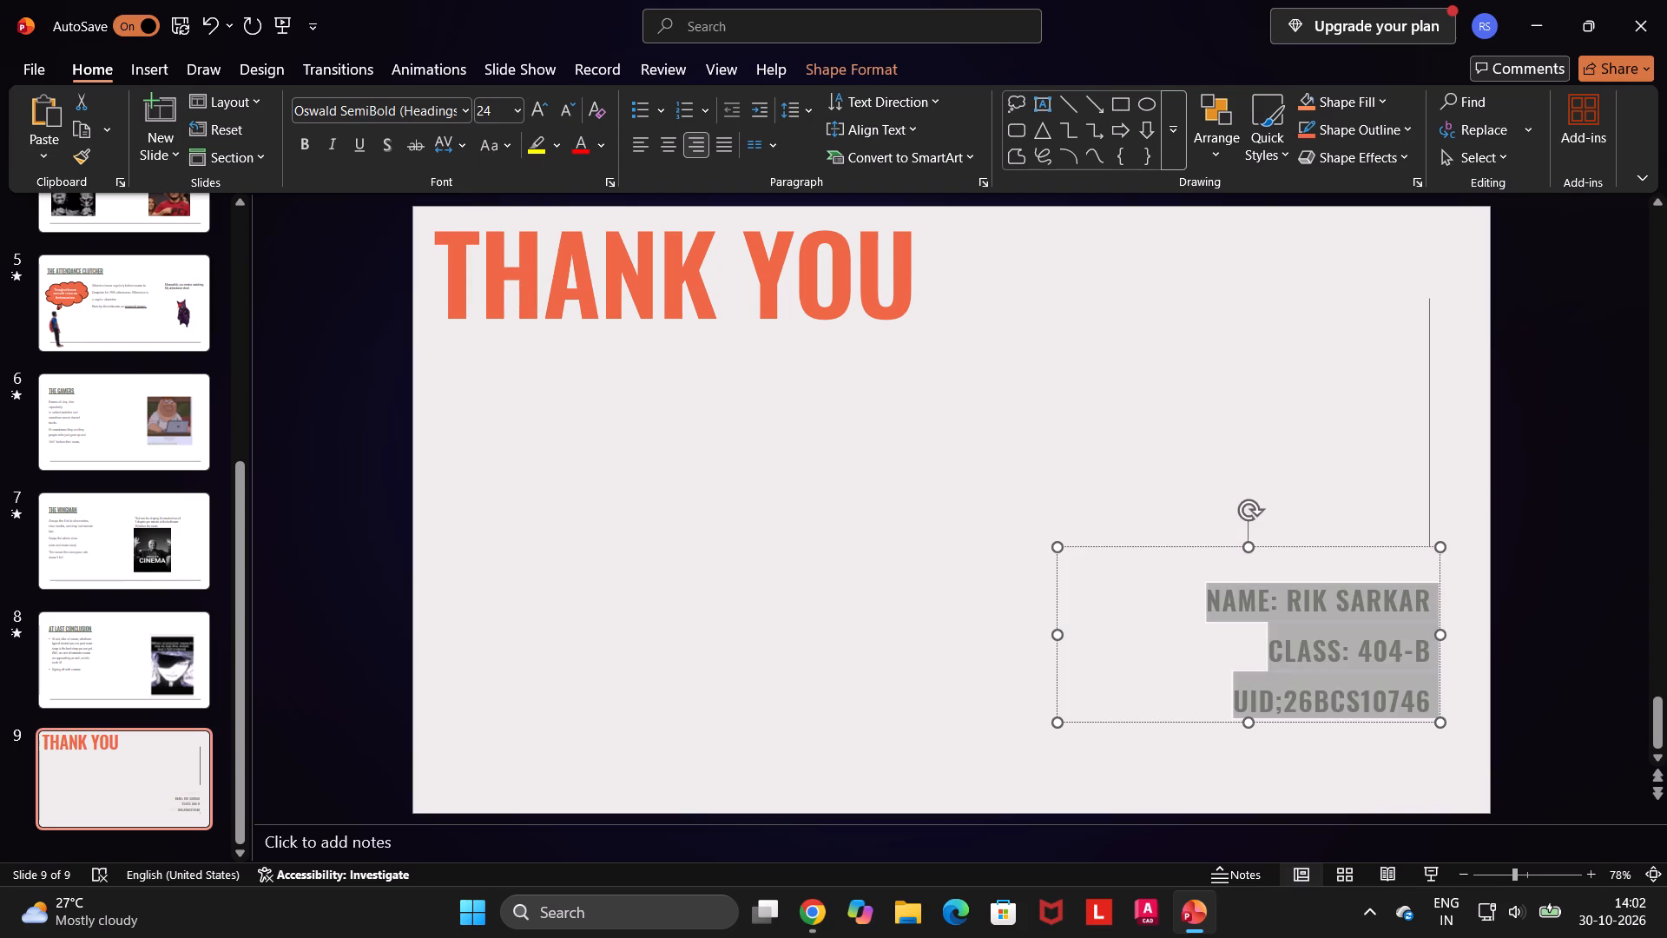
Replace the semicolon after "UID" in the subtitle with a colon.
{"action": "left_click", "coordinate": [1275, 706]}
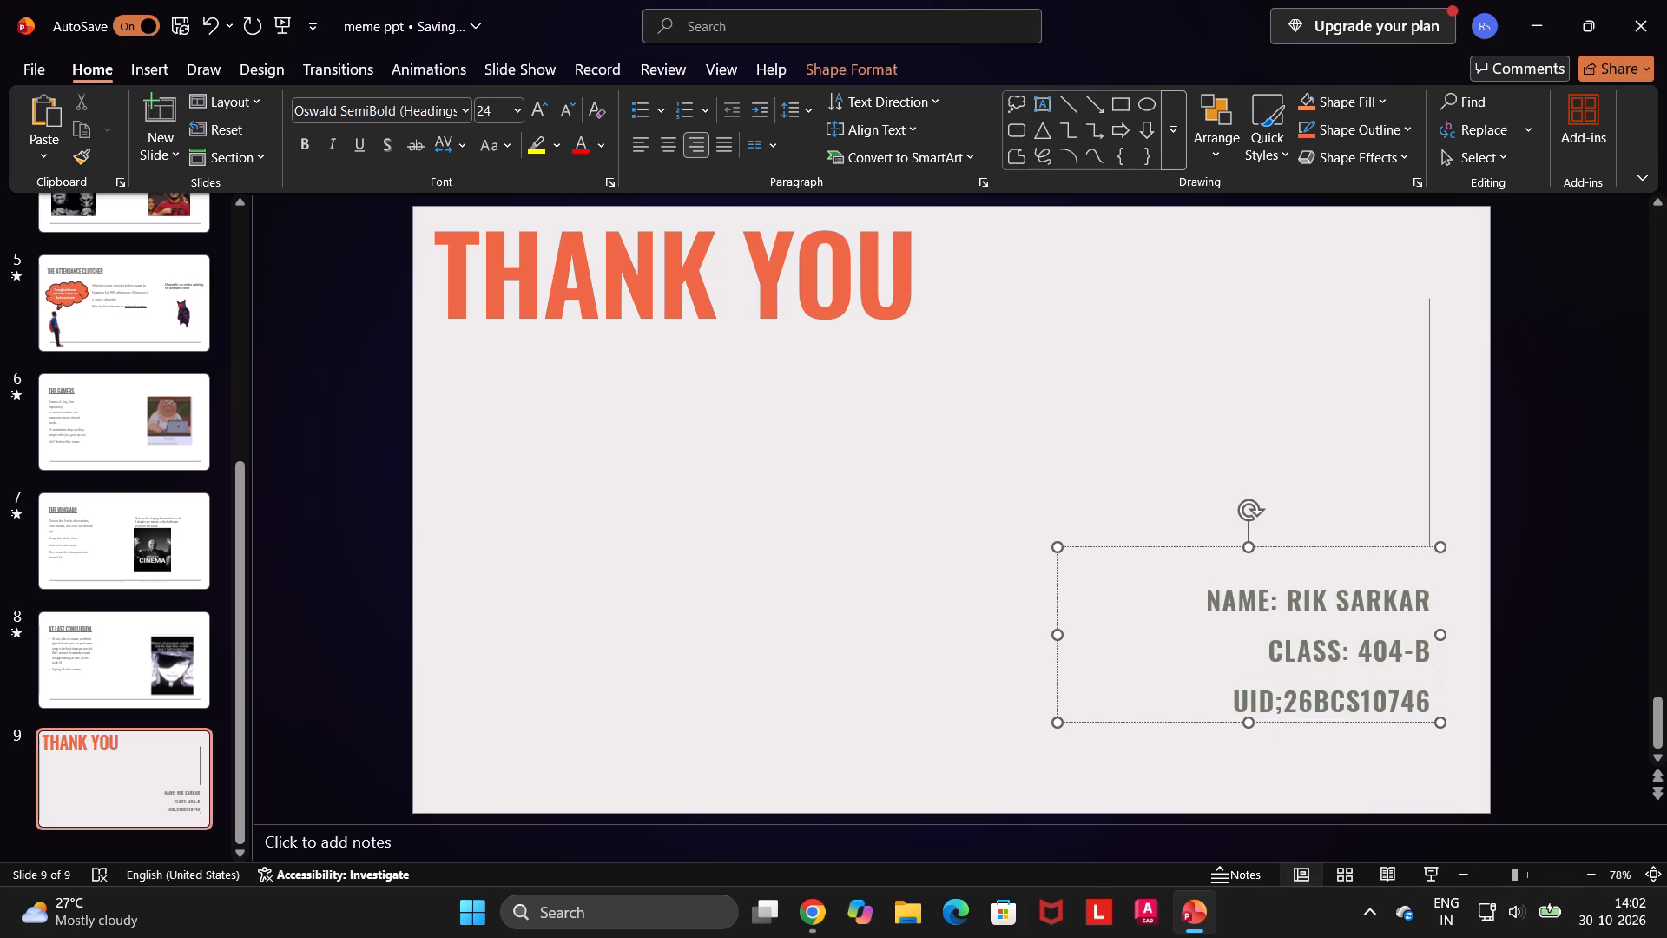
{"action": "key", "text": "Right"}
{"action": "key", "text": "BackSpace"}
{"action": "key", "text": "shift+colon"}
Narrow the Thank You slide's subtitle box by moving its left edge inward.
{"action": "left_click_drag", "start_coordinate": [1062, 637], "coordinate": [1123, 635]}
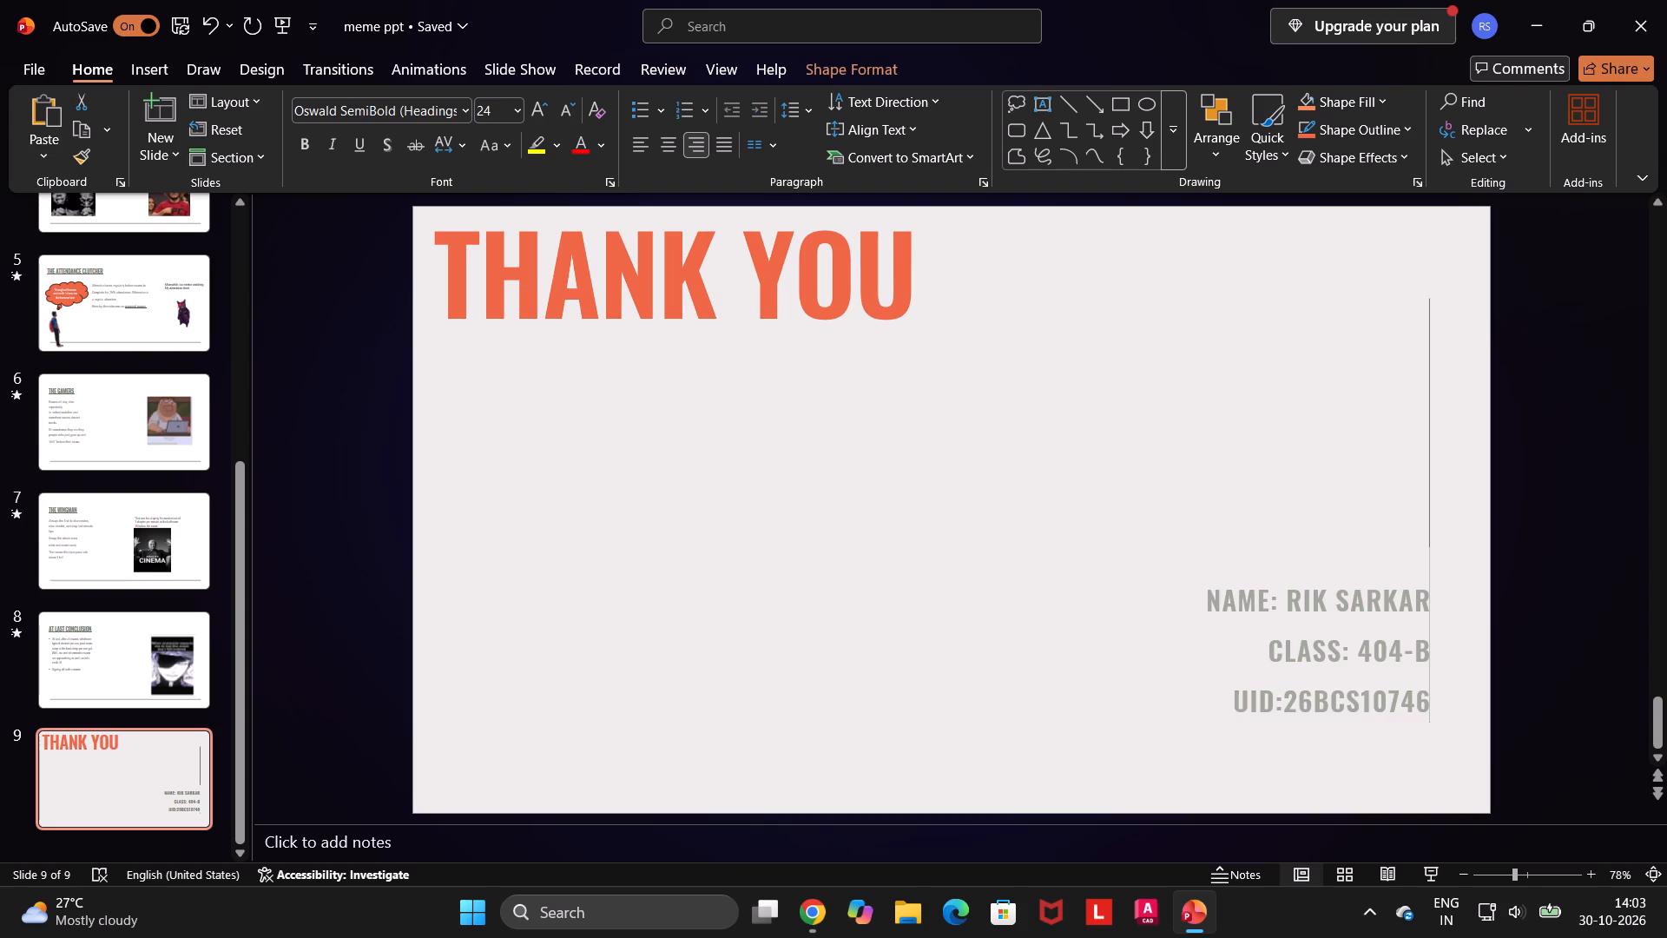
Enlarge the Thank You slide's subtitle box by extending its top-left corner outward, keeping the name on a single line.
{"action": "left_click_drag", "start_coordinate": [1123, 635], "coordinate": [1209, 646]}
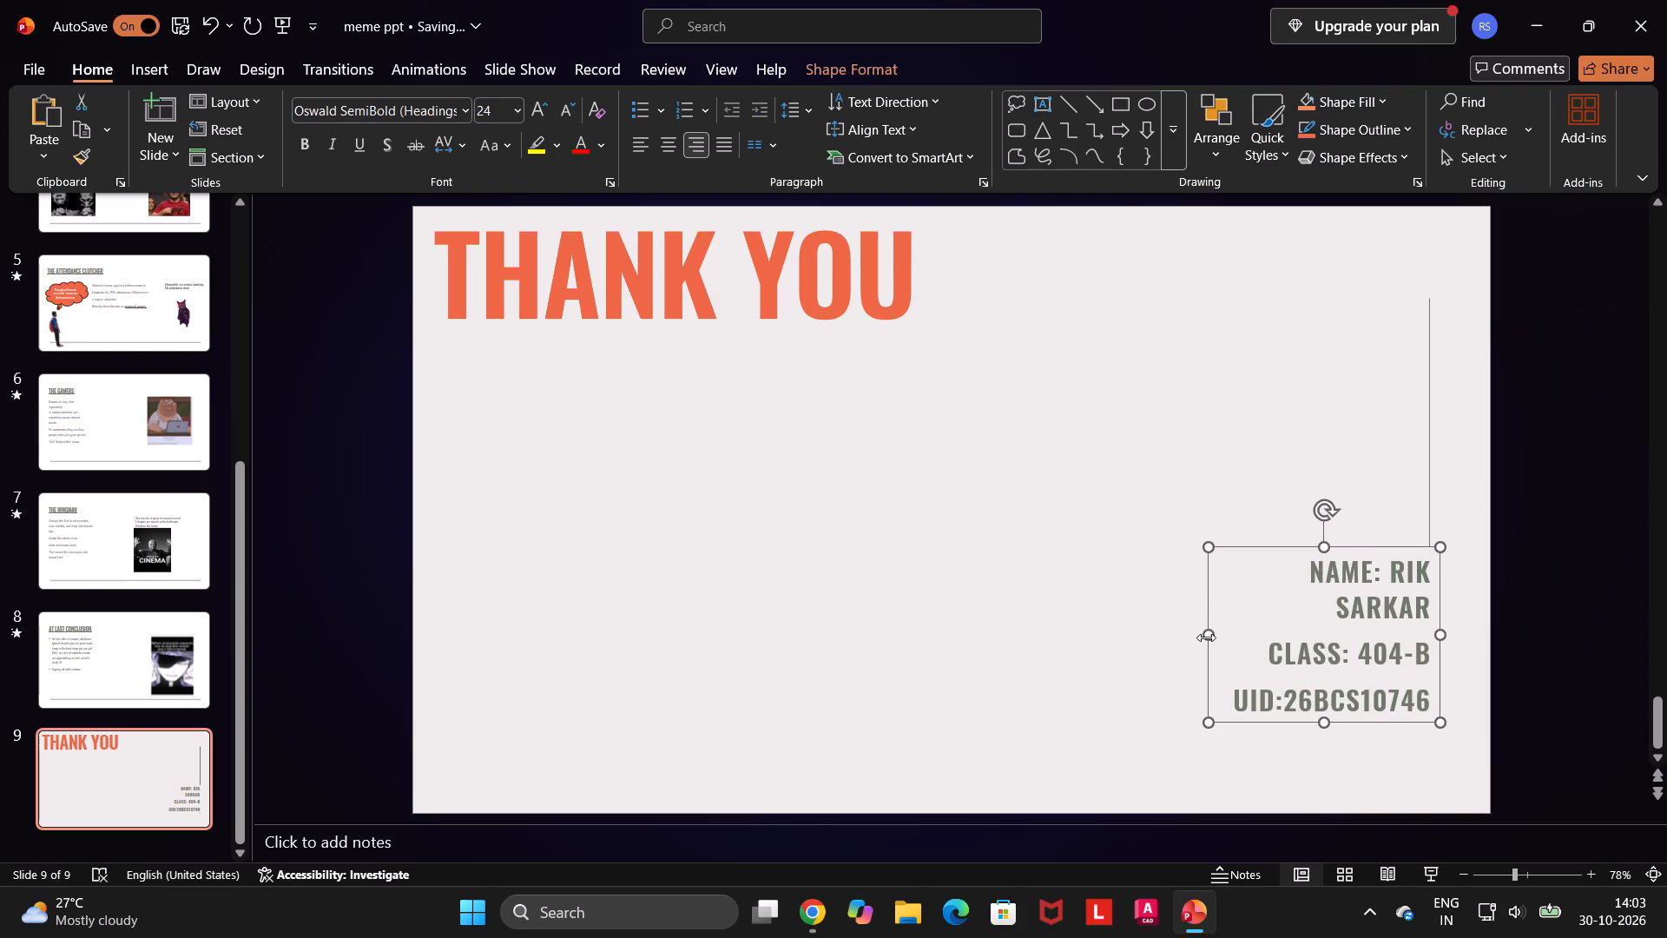
{"action": "left_click_drag", "start_coordinate": [1206, 637], "coordinate": [1083, 644]}
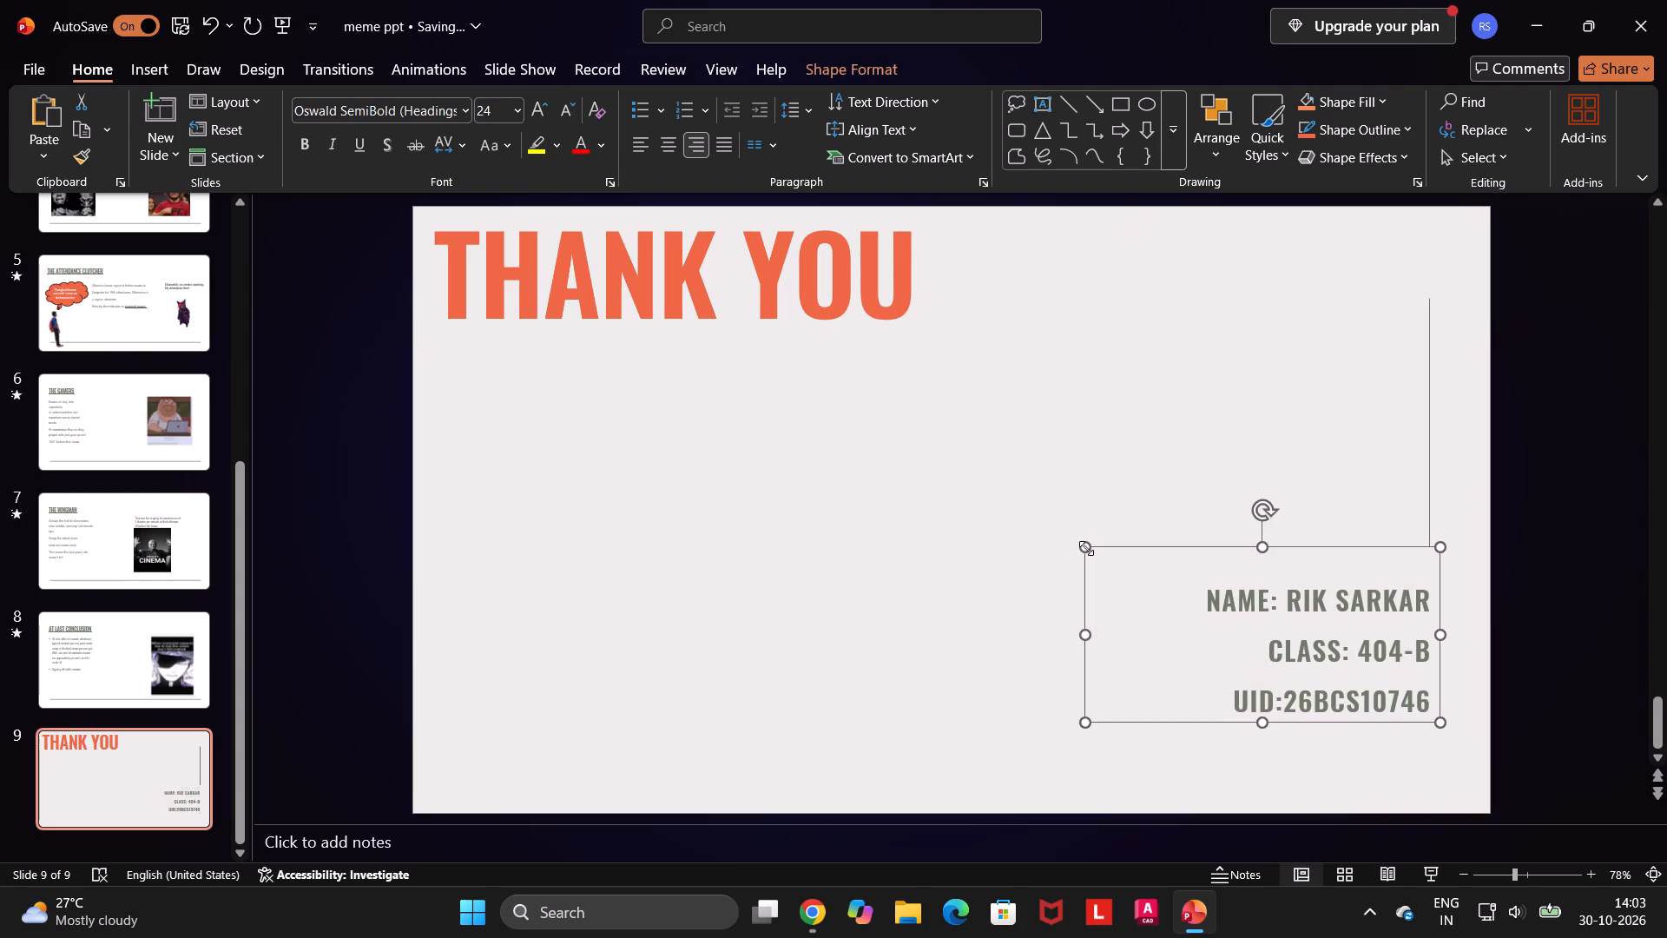
{"action": "left_click_drag", "start_coordinate": [1086, 548], "coordinate": [939, 502]}
Reposition the subtitle box in the Thank You slide's lower-right area, with its text just left of the vertical line.
{"action": "left_click_drag", "start_coordinate": [1152, 559], "coordinate": [773, 457]}
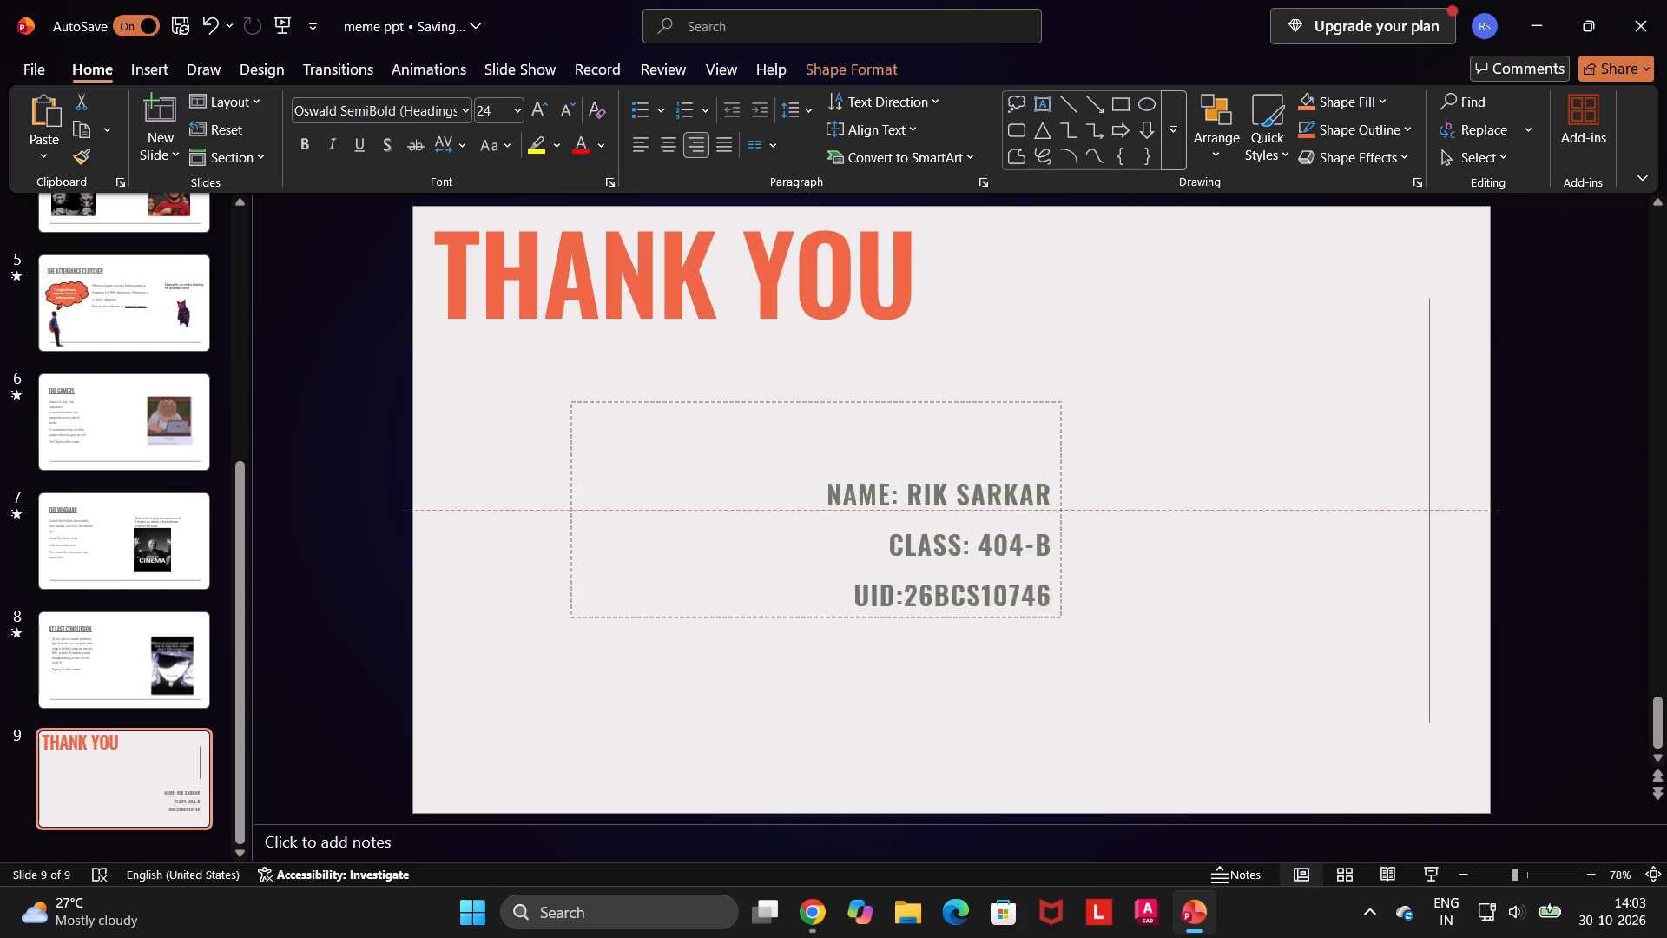
{"action": "left_click_drag", "start_coordinate": [773, 457], "coordinate": [646, 404]}
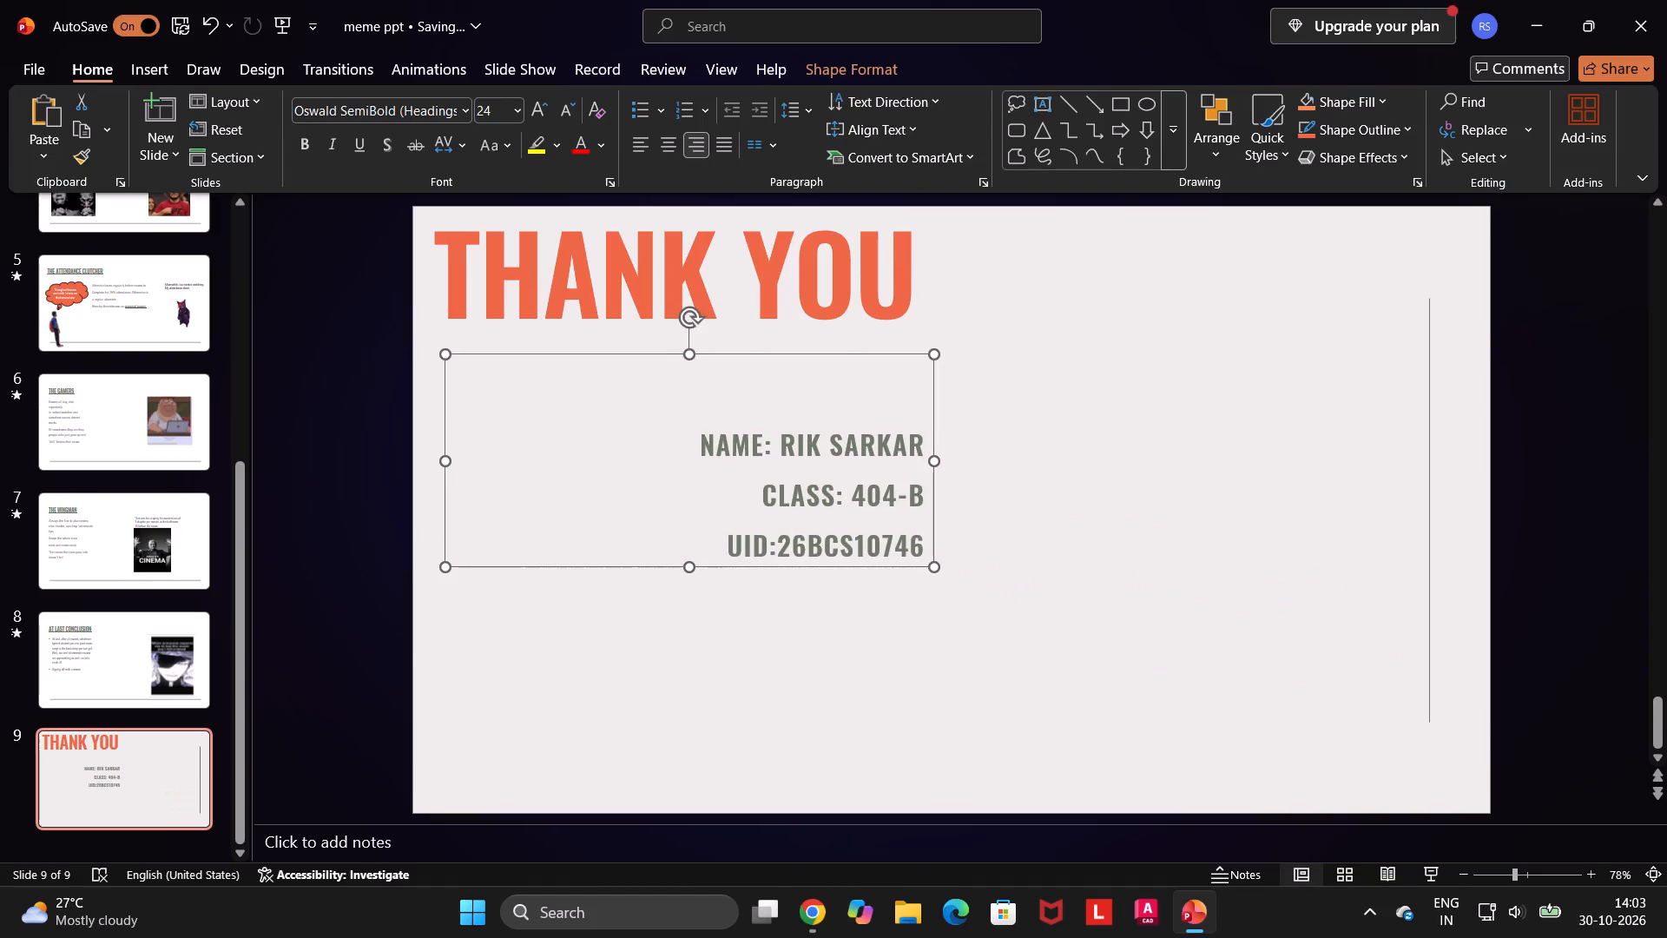
{"action": "left_click_drag", "start_coordinate": [537, 393], "coordinate": [977, 558]}
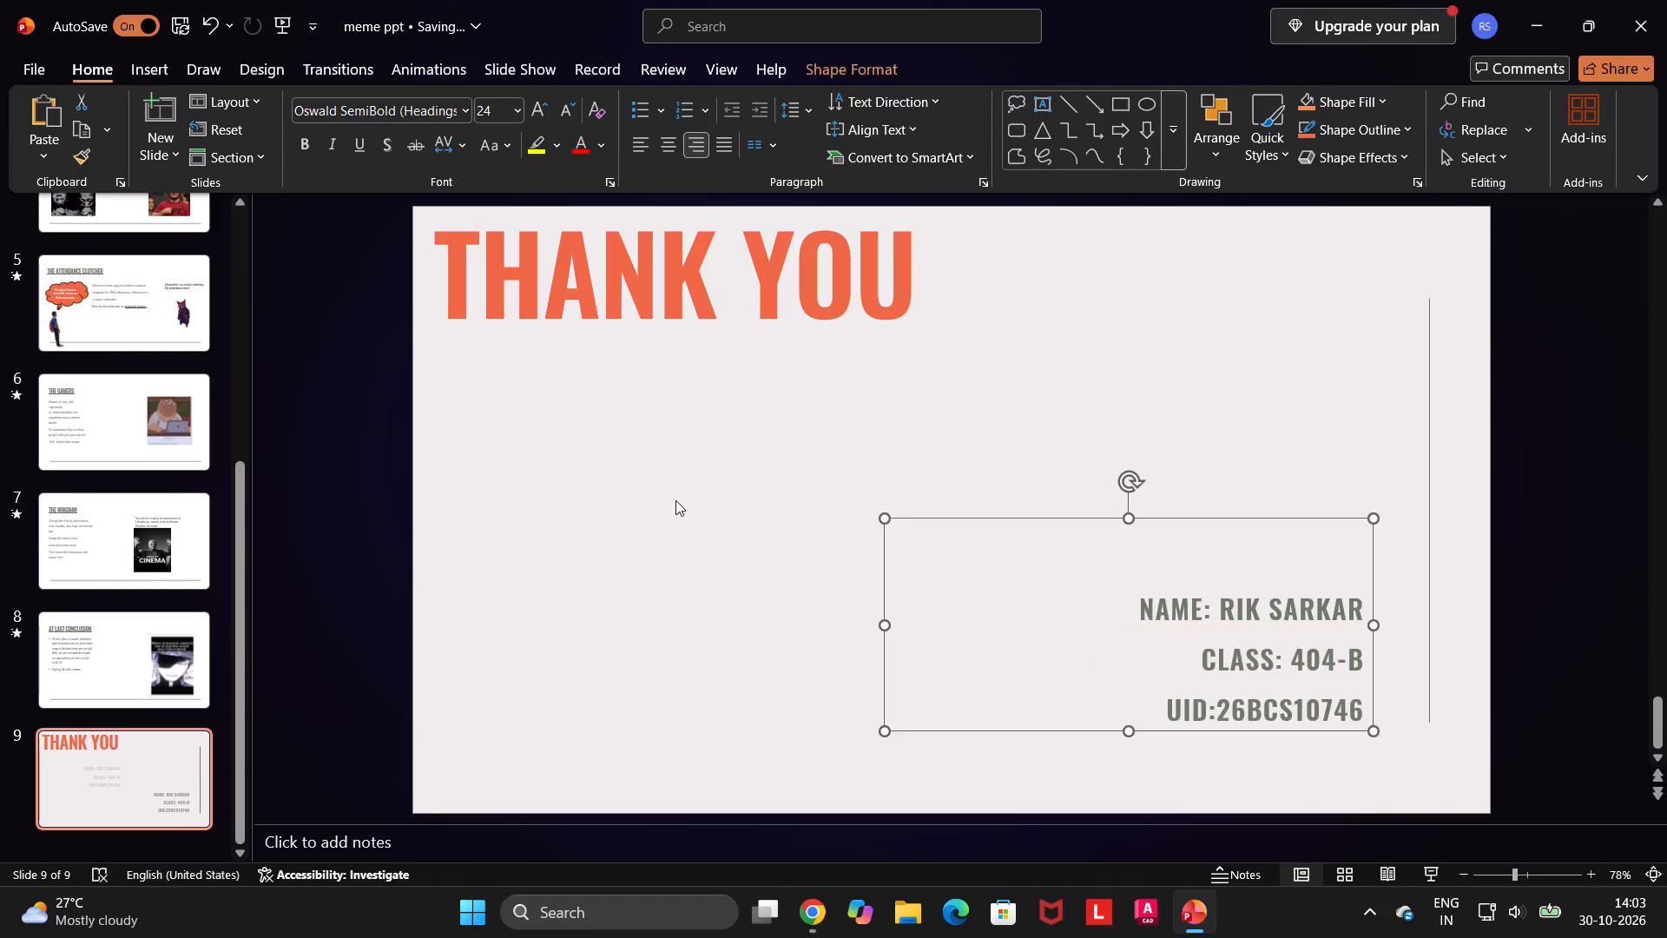
{"action": "left_click", "coordinate": [675, 500]}
Save a copy of the presentation as "meme ppt" in PowerPoint Presentation format in the OneDrive Documents folder.
{"action": "left_click", "coordinate": [36, 73]}
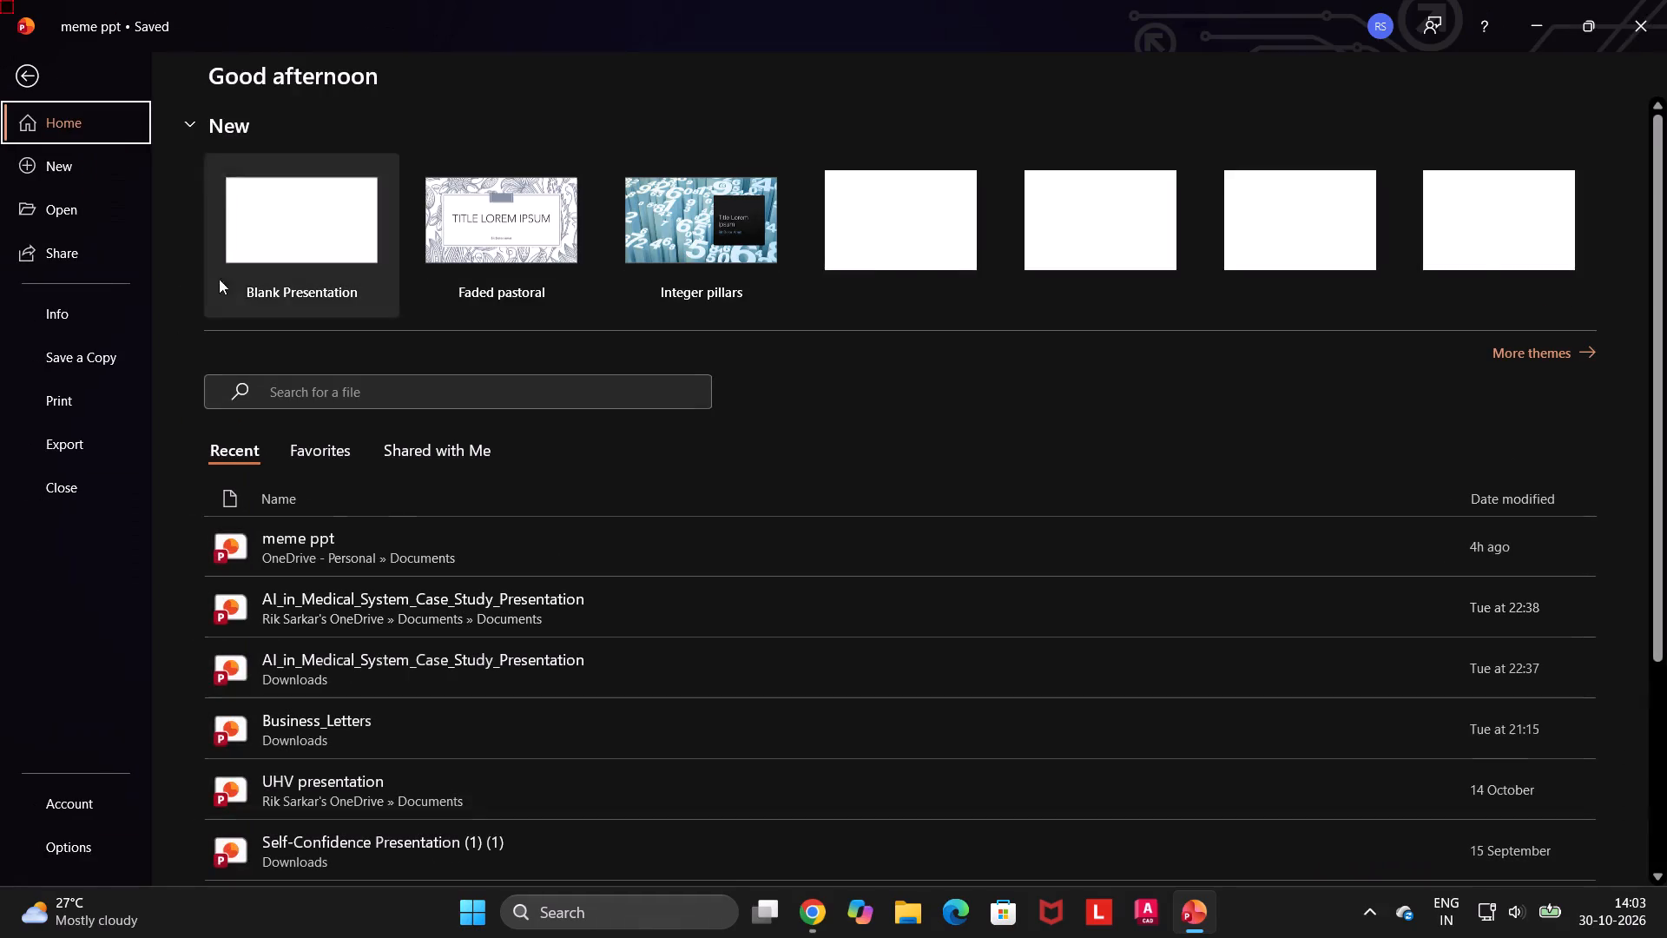
{"action": "left_click", "coordinate": [68, 355]}
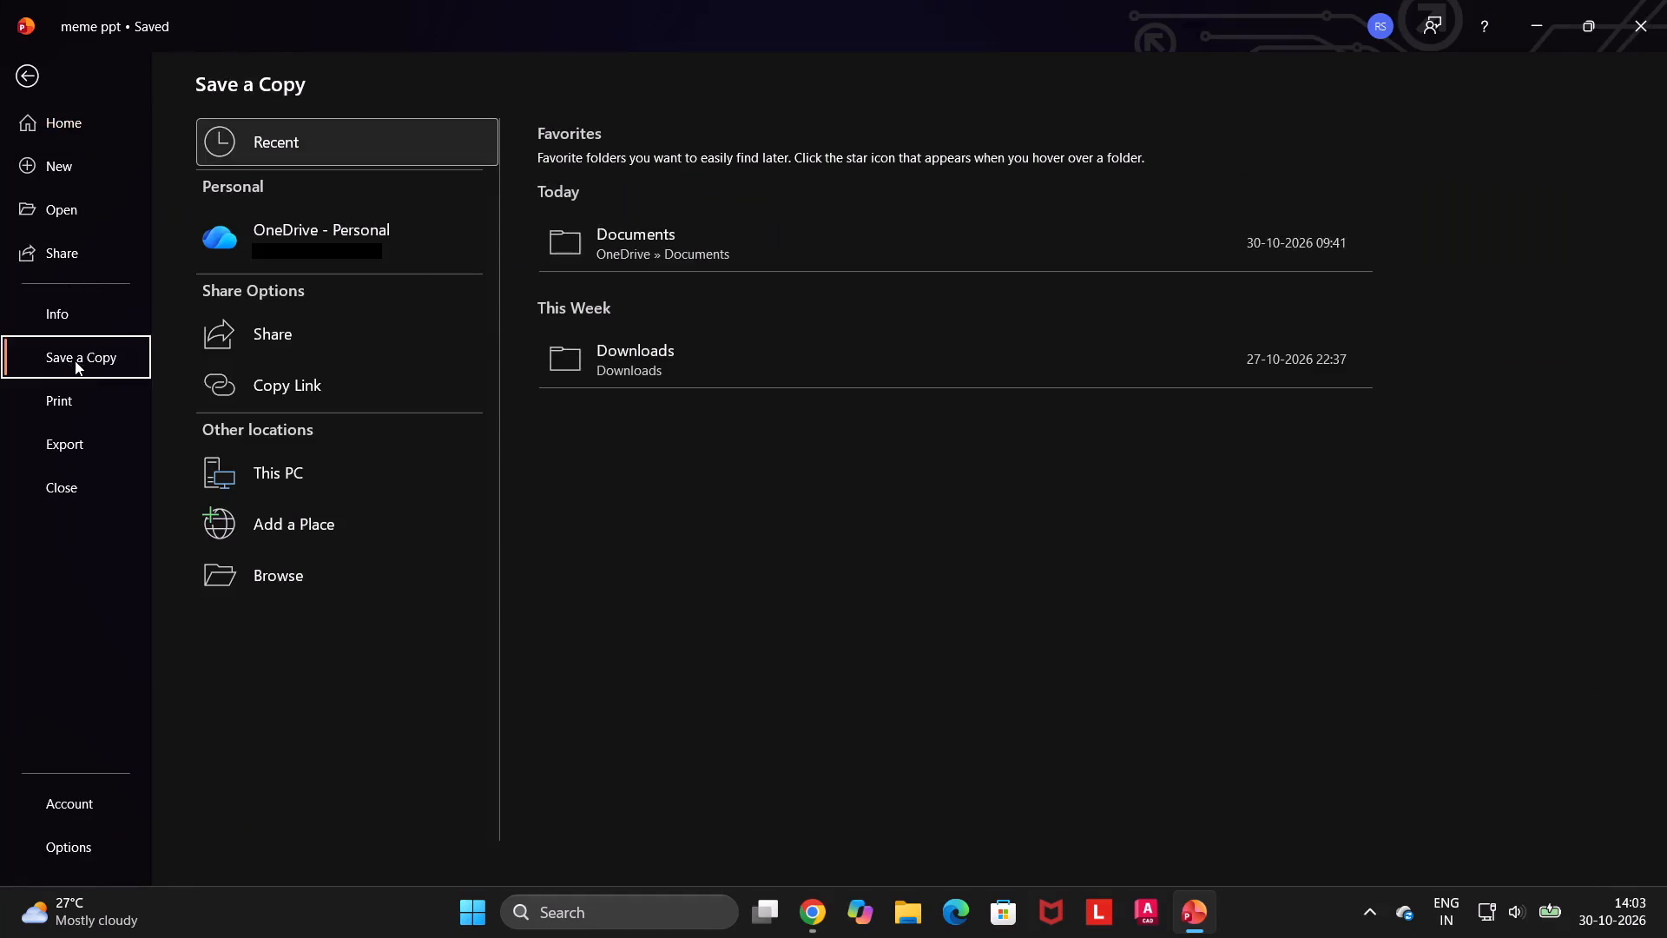
{"action": "left_click", "coordinate": [675, 267]}
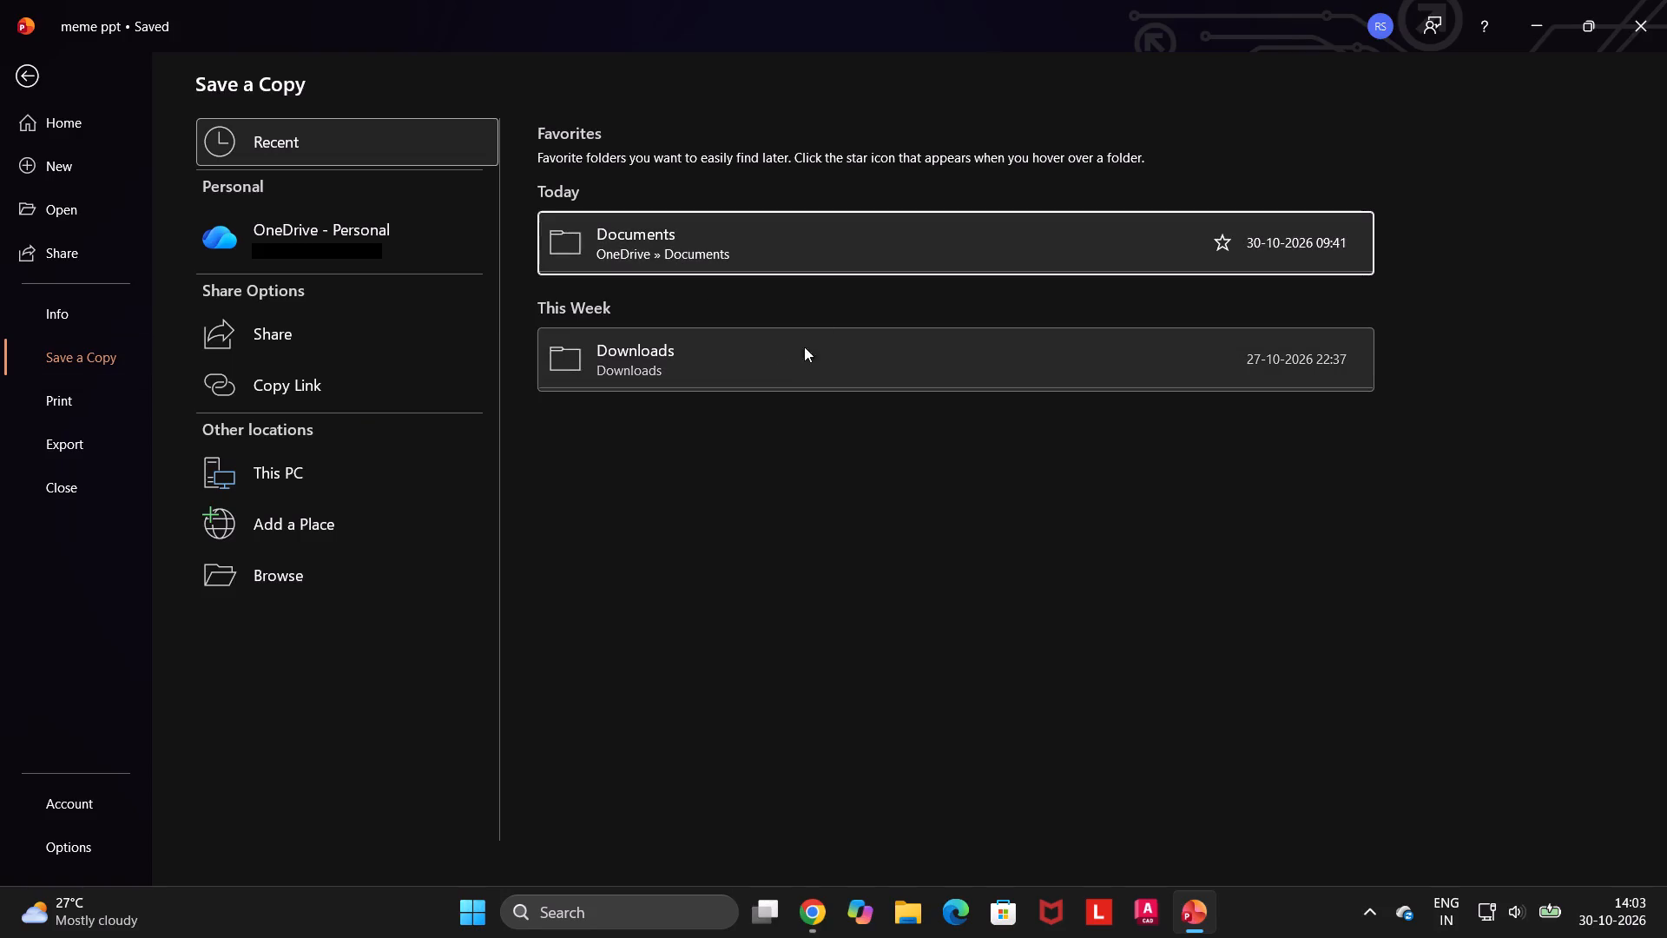
{"action": "double_click", "coordinate": [828, 255]}
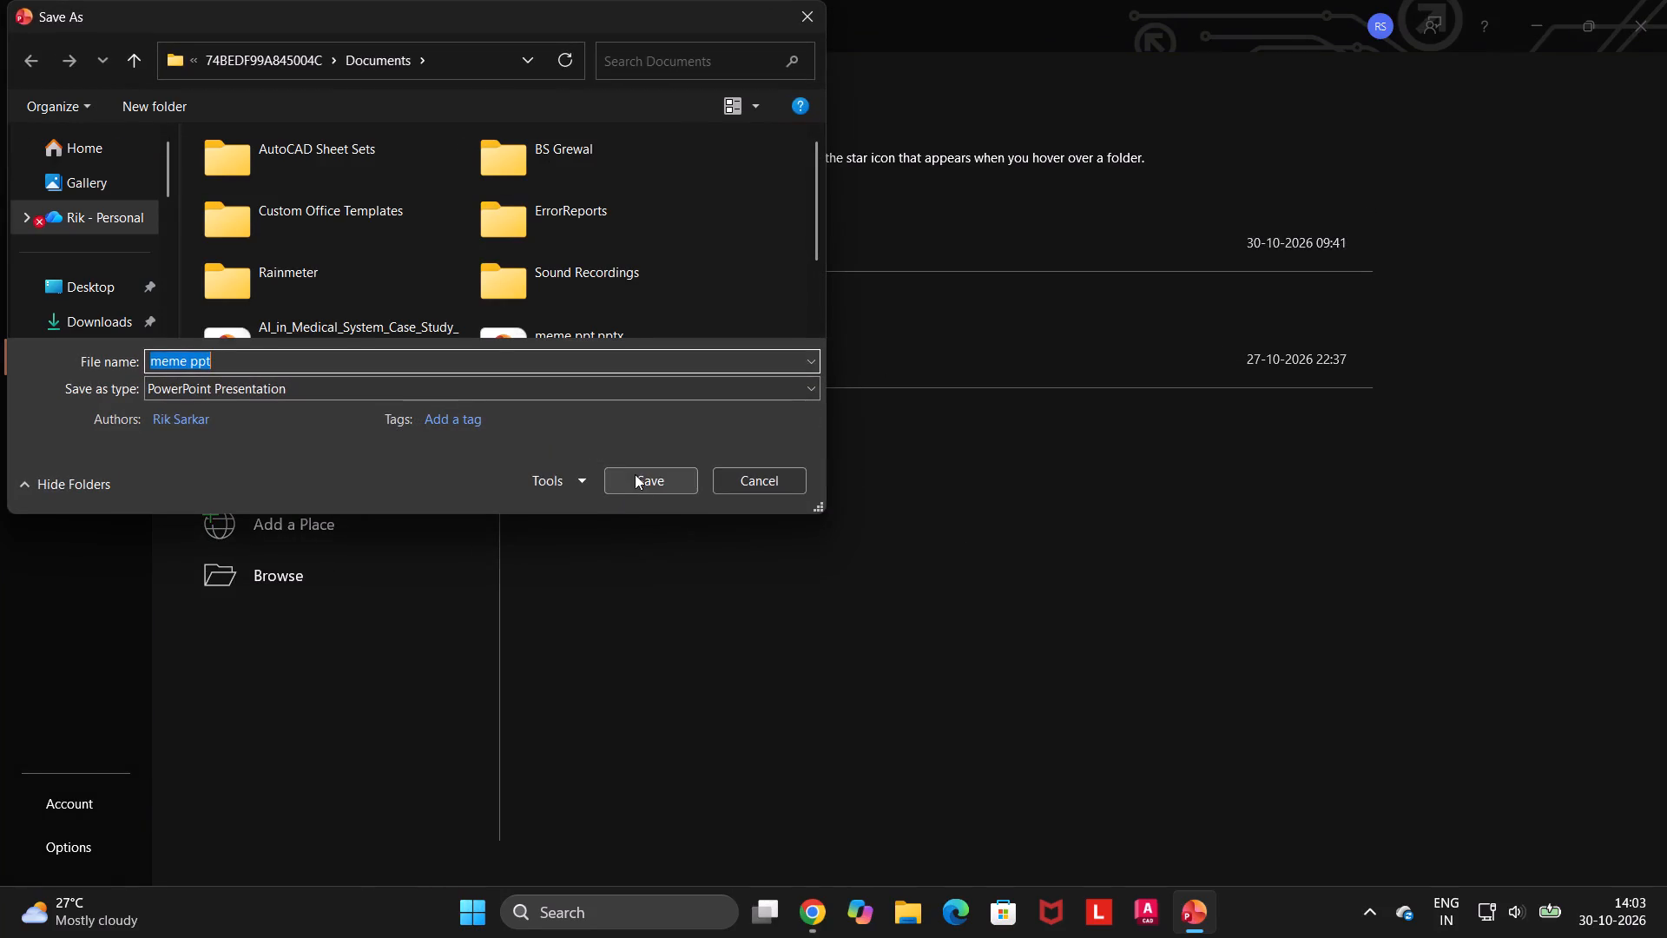
{"action": "left_click", "coordinate": [635, 474]}
{"action": "left_click", "coordinate": [893, 463]}
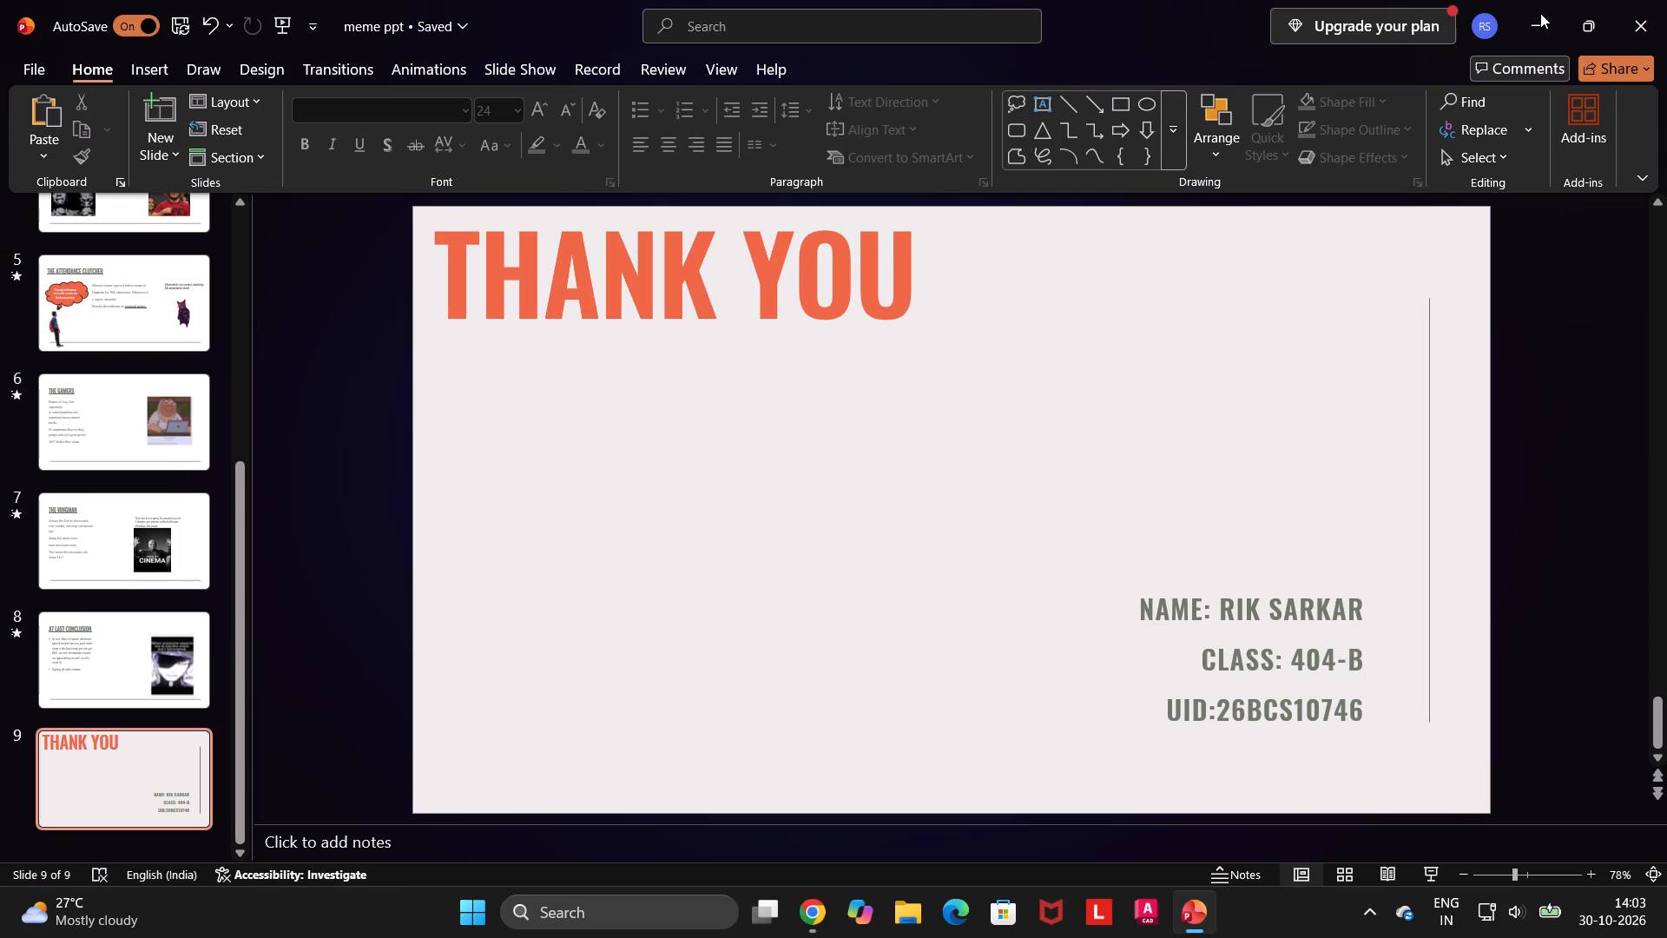
Switch to the Chrome window showing the Google image results for gaming memes.
{"action": "left_click", "coordinate": [820, 930]}
{"action": "left_click", "coordinate": [659, 787]}
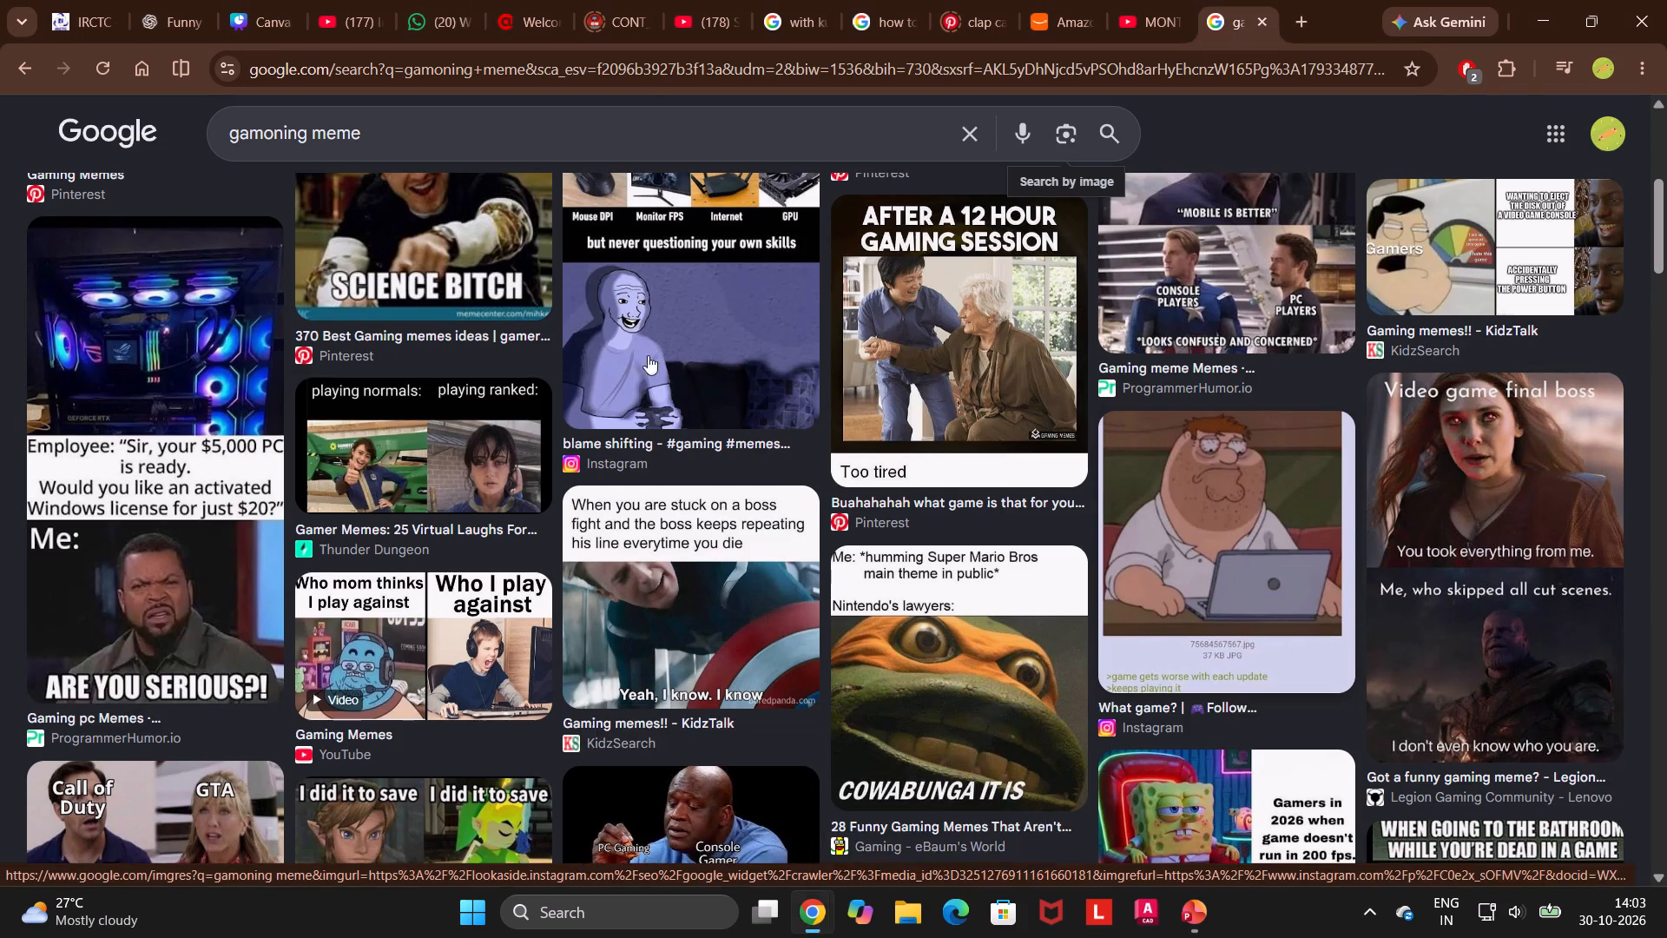